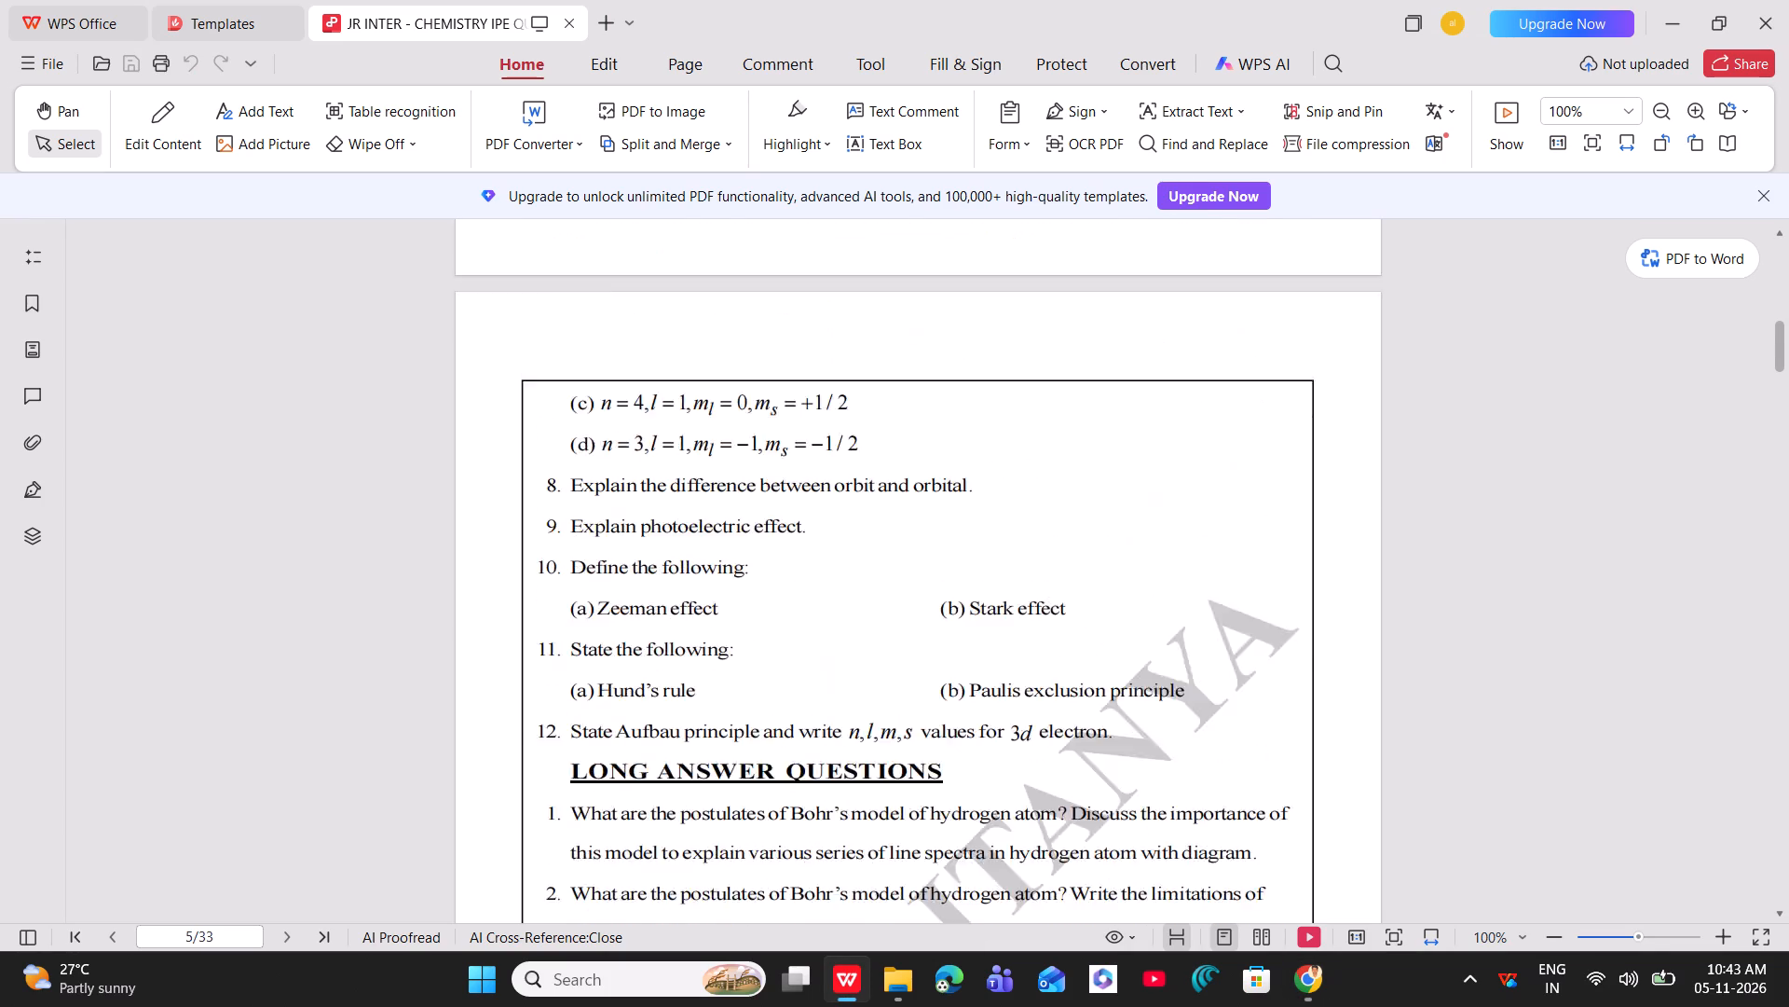
scroll(833, 693, up, 20)
scroll(833, 693, up, 10)
scroll(833, 693, up, 17)
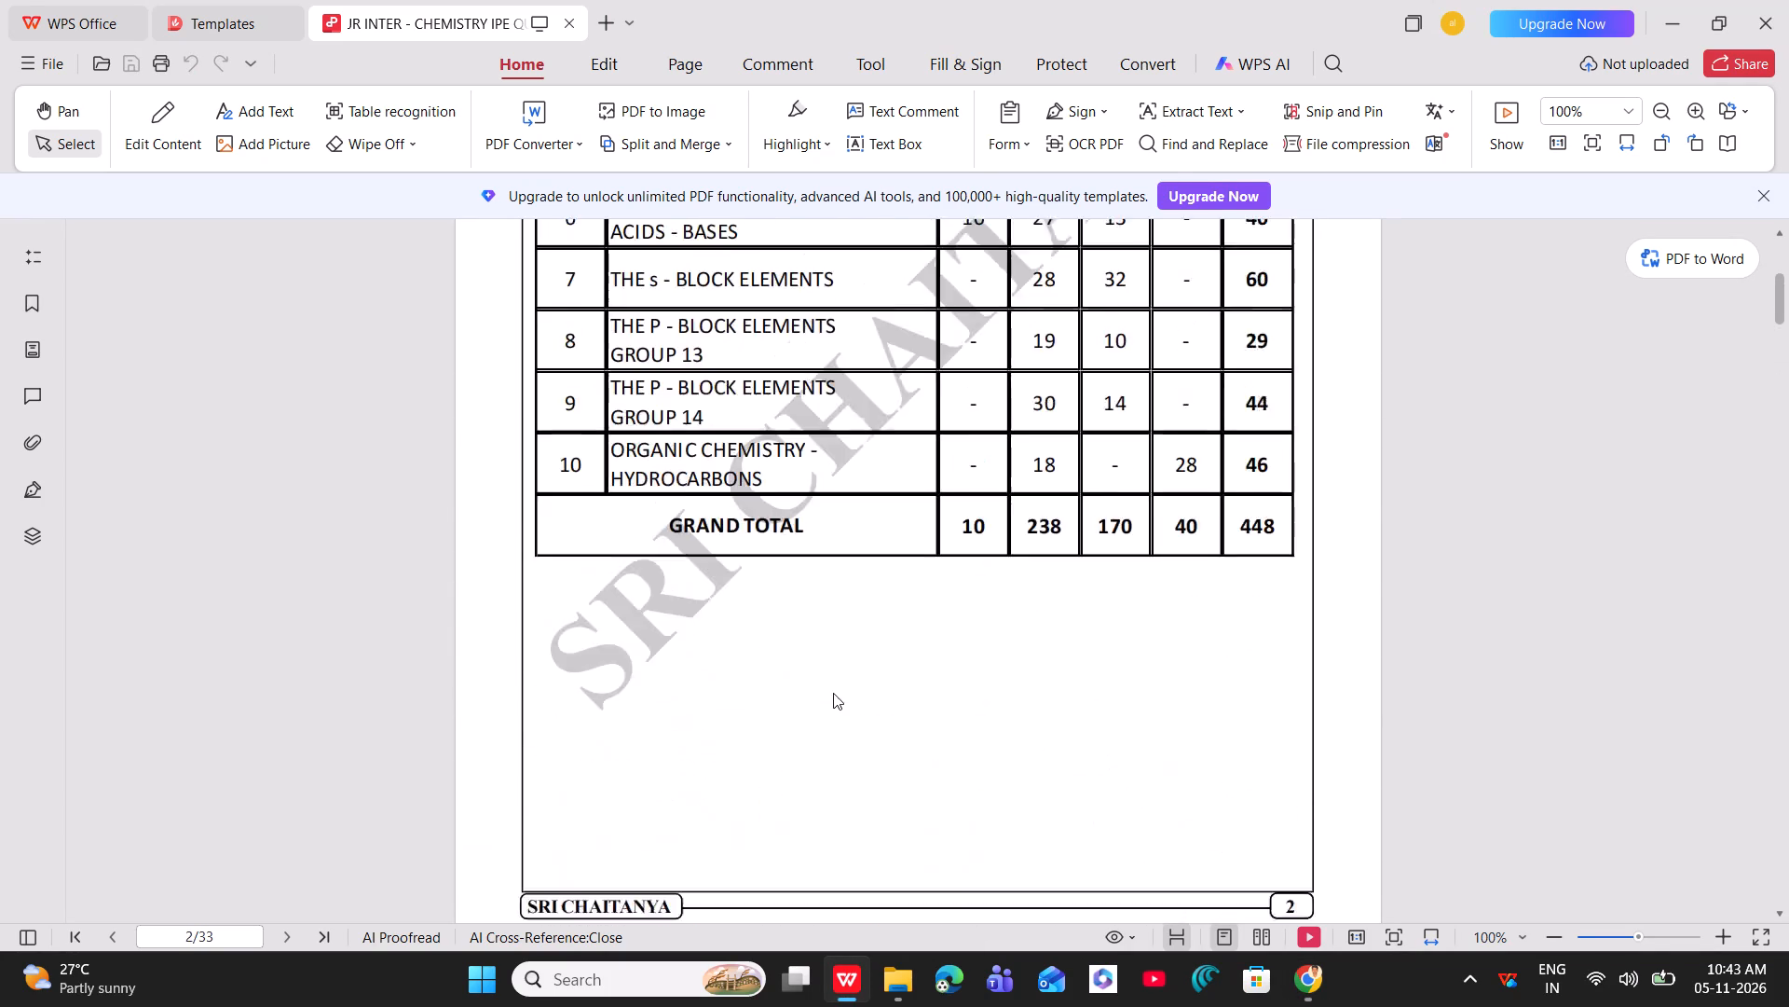
scroll(833, 693, up, 12)
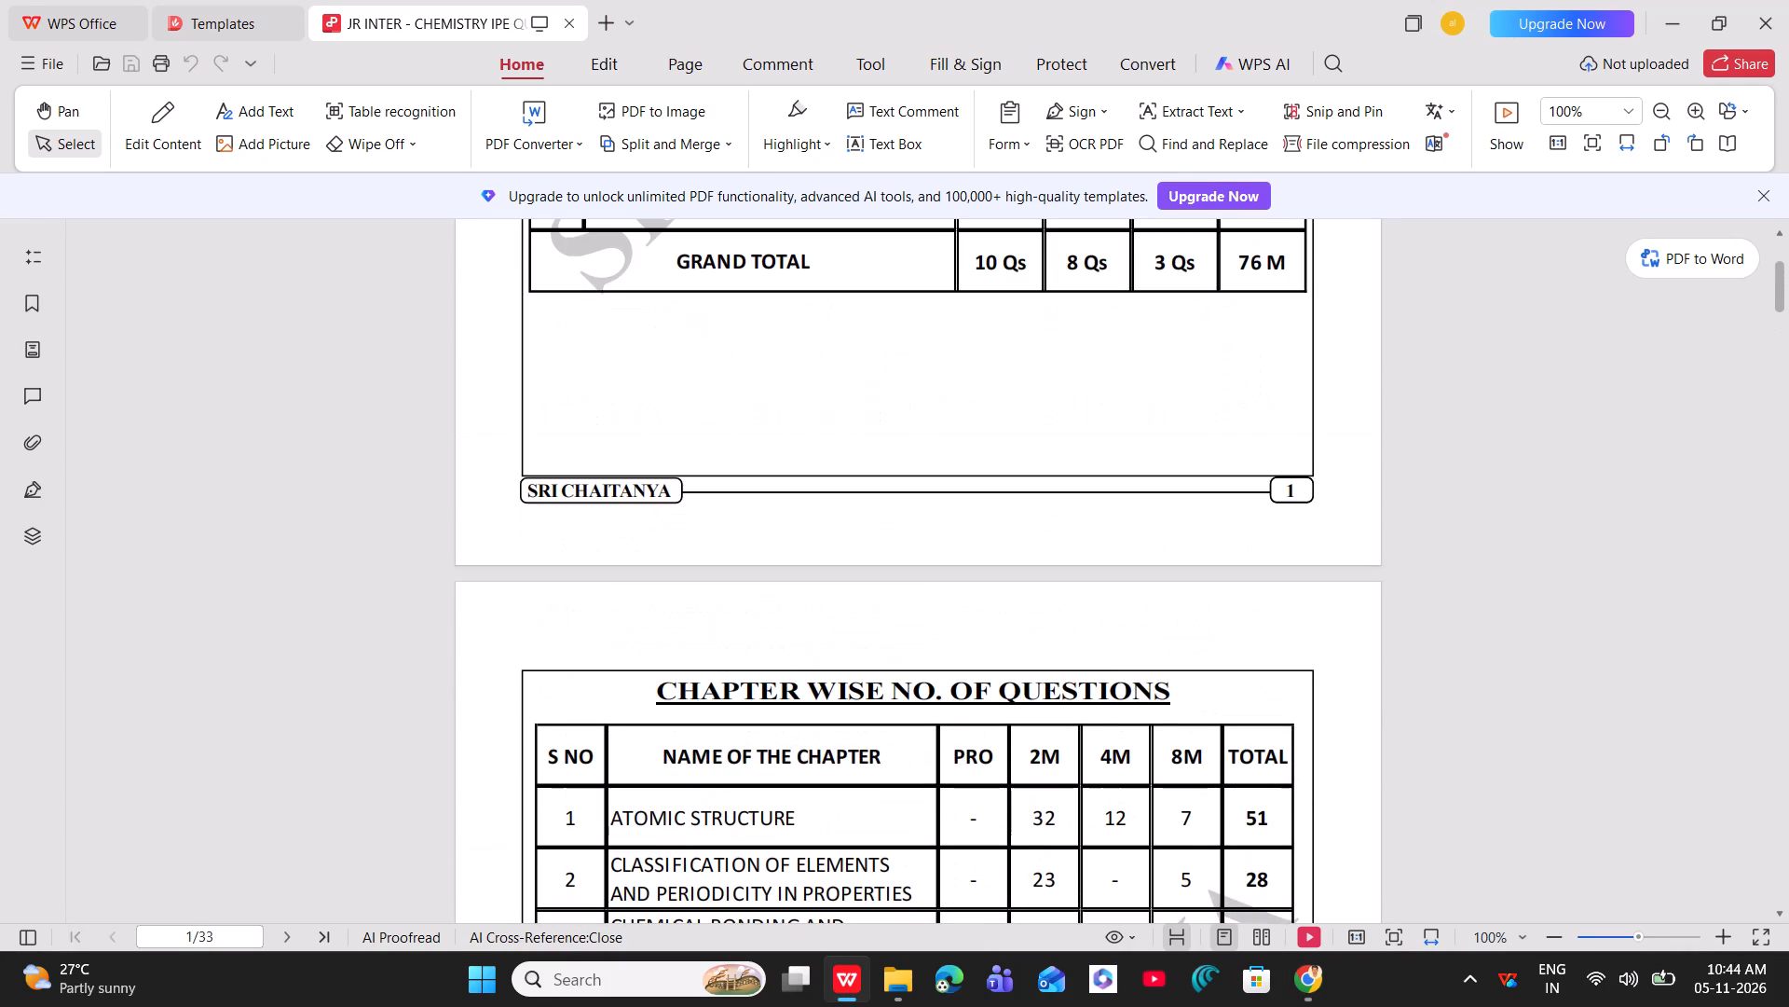
scroll(833, 693, up, 20)
scroll(833, 693, up, 19)
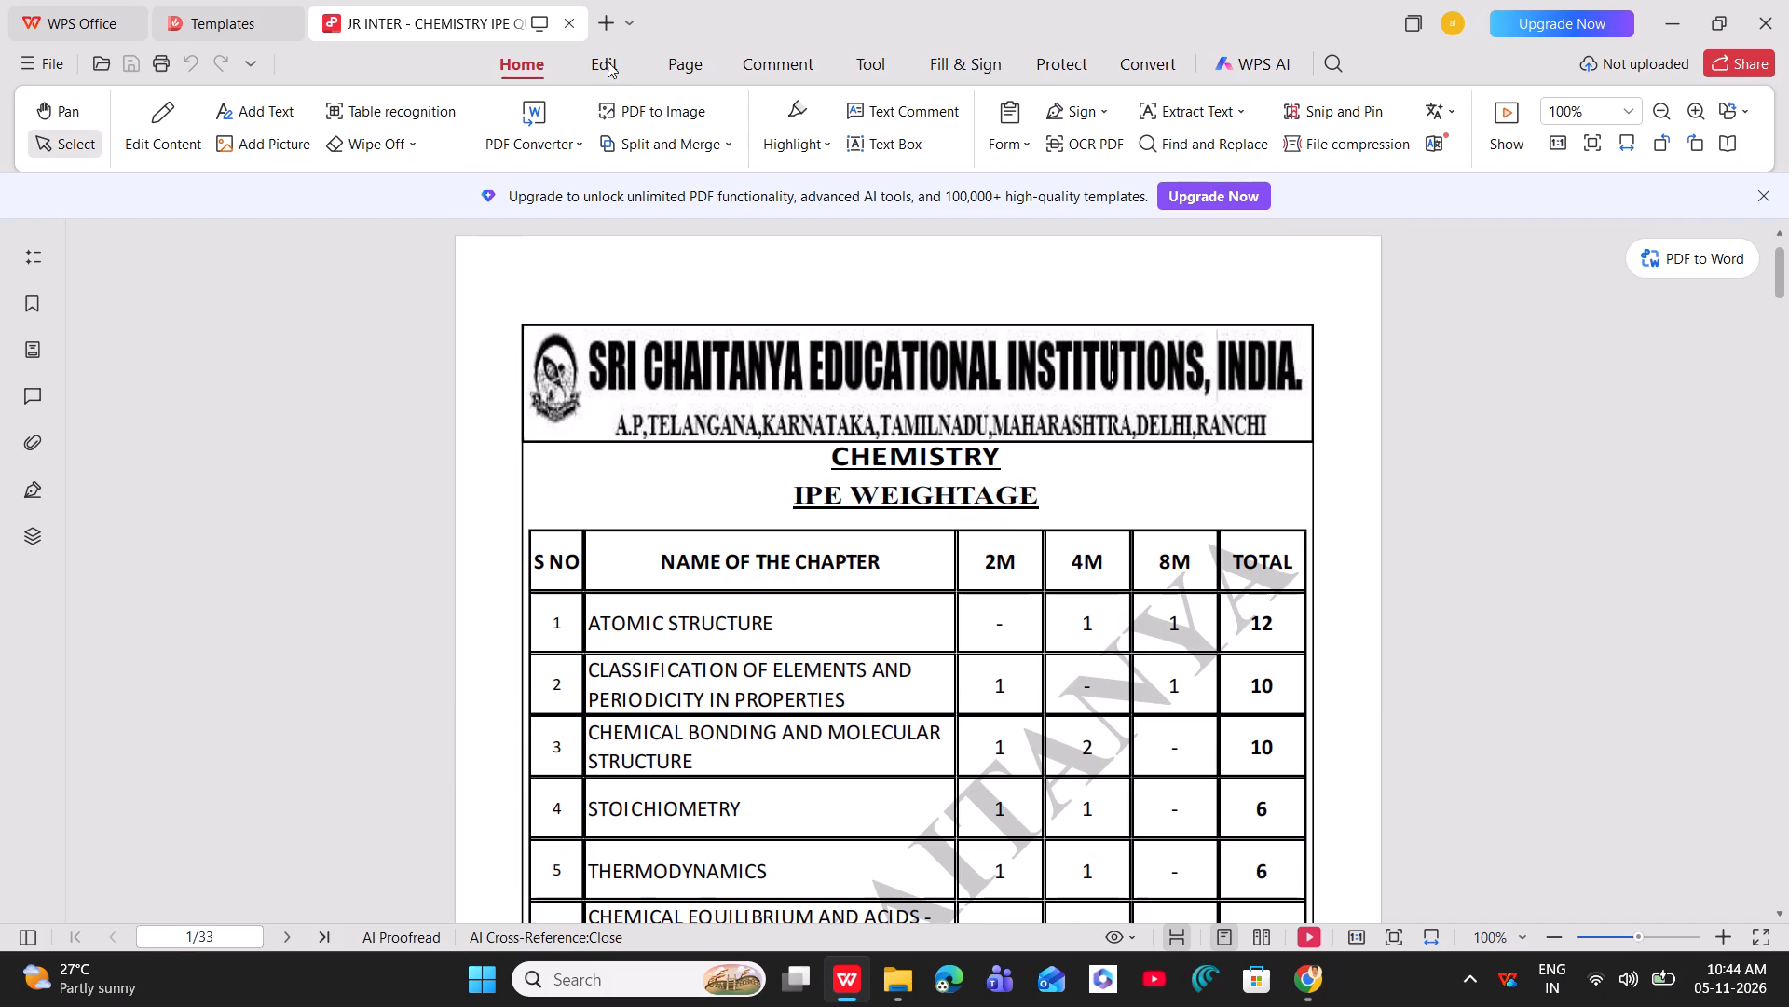
Create a new Docs text document alongside the open chemistry PDF.
click(607, 19)
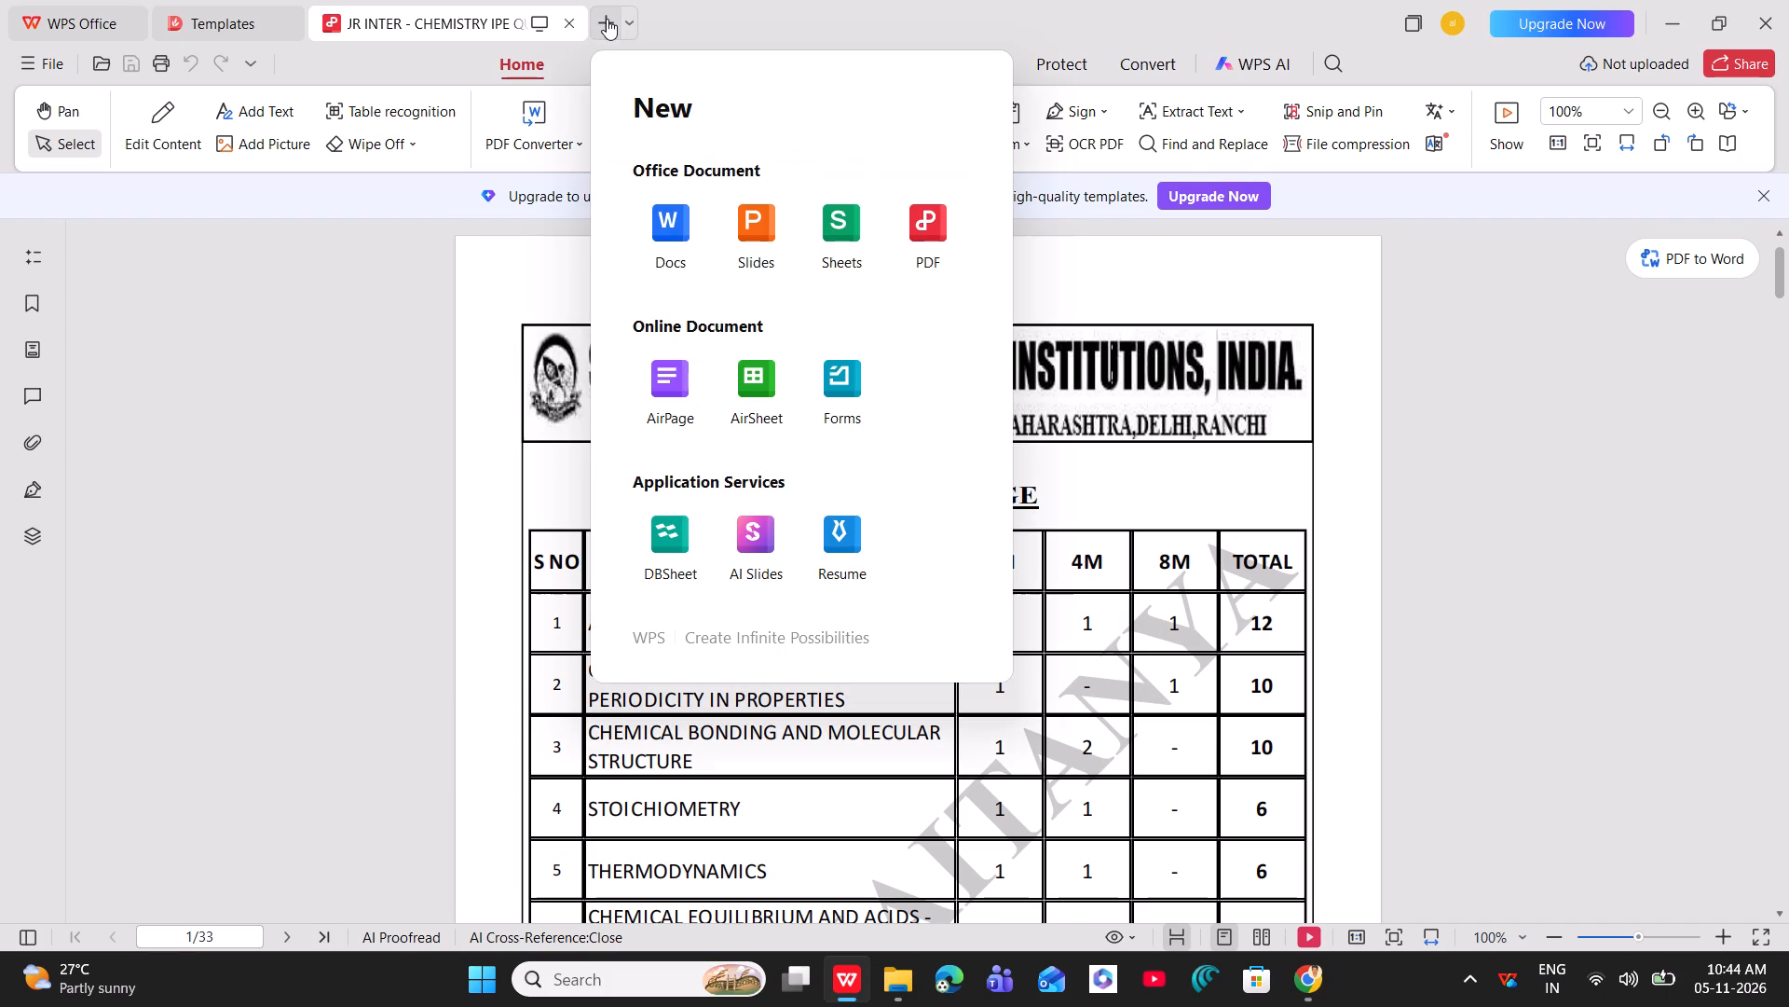
click(679, 250)
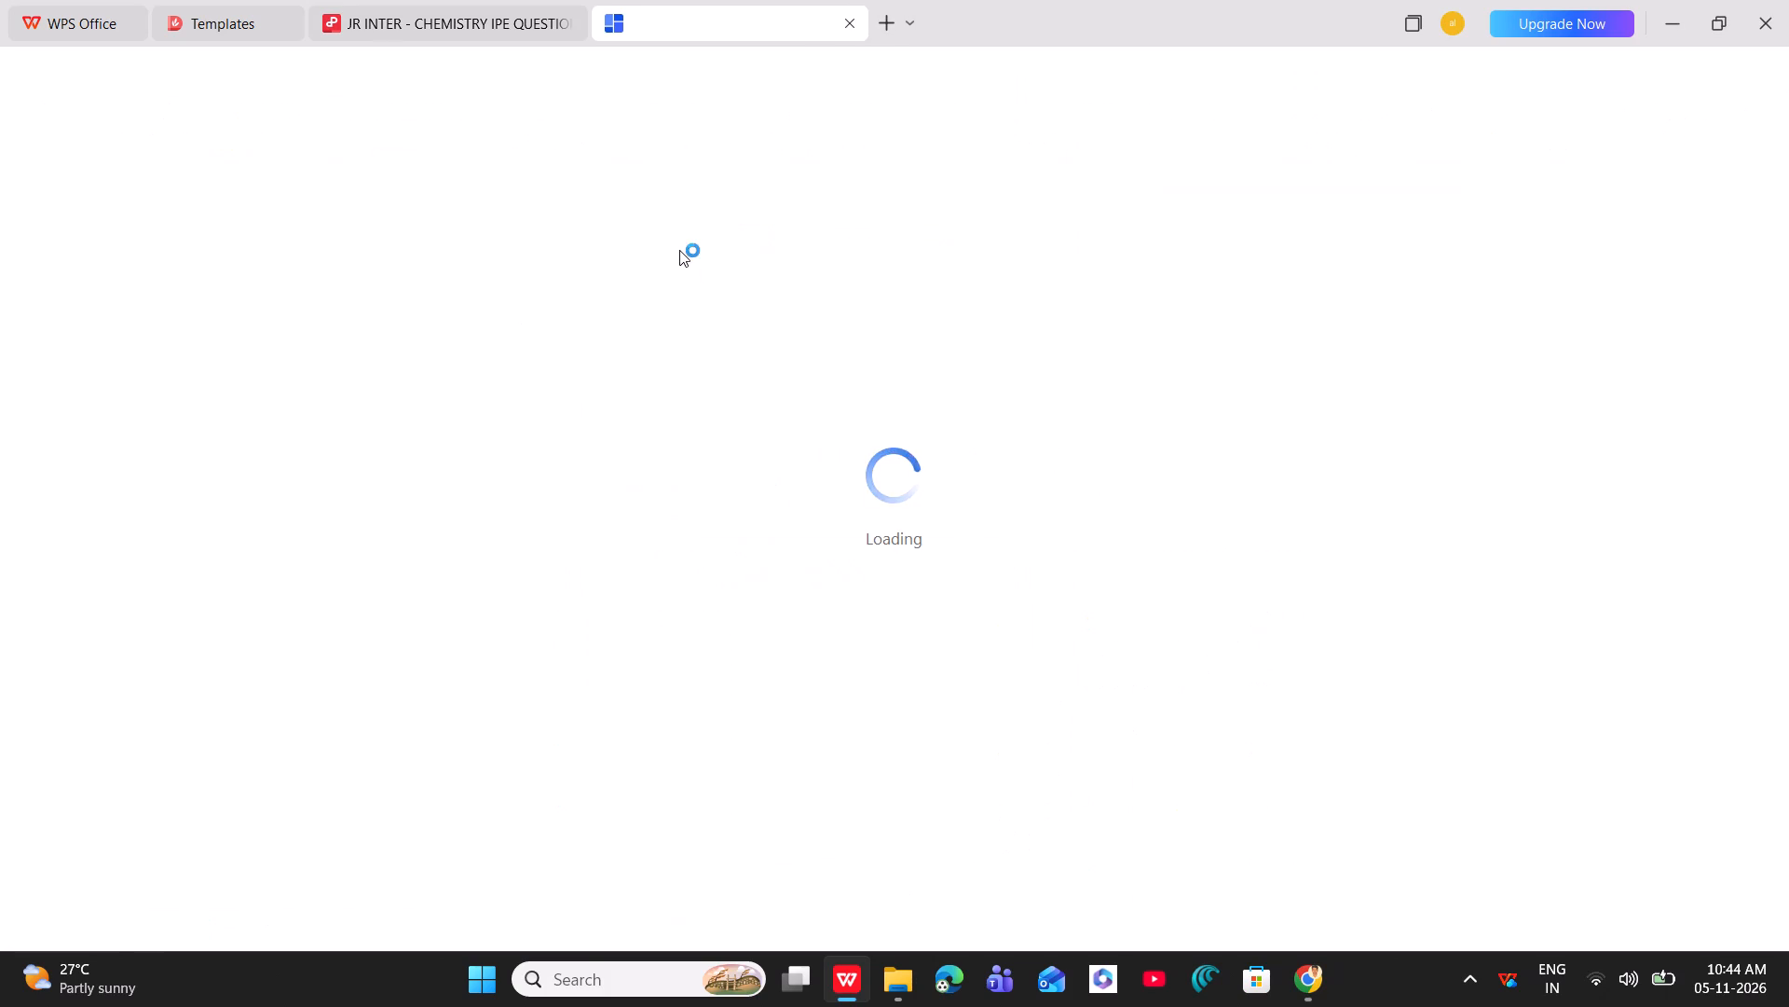
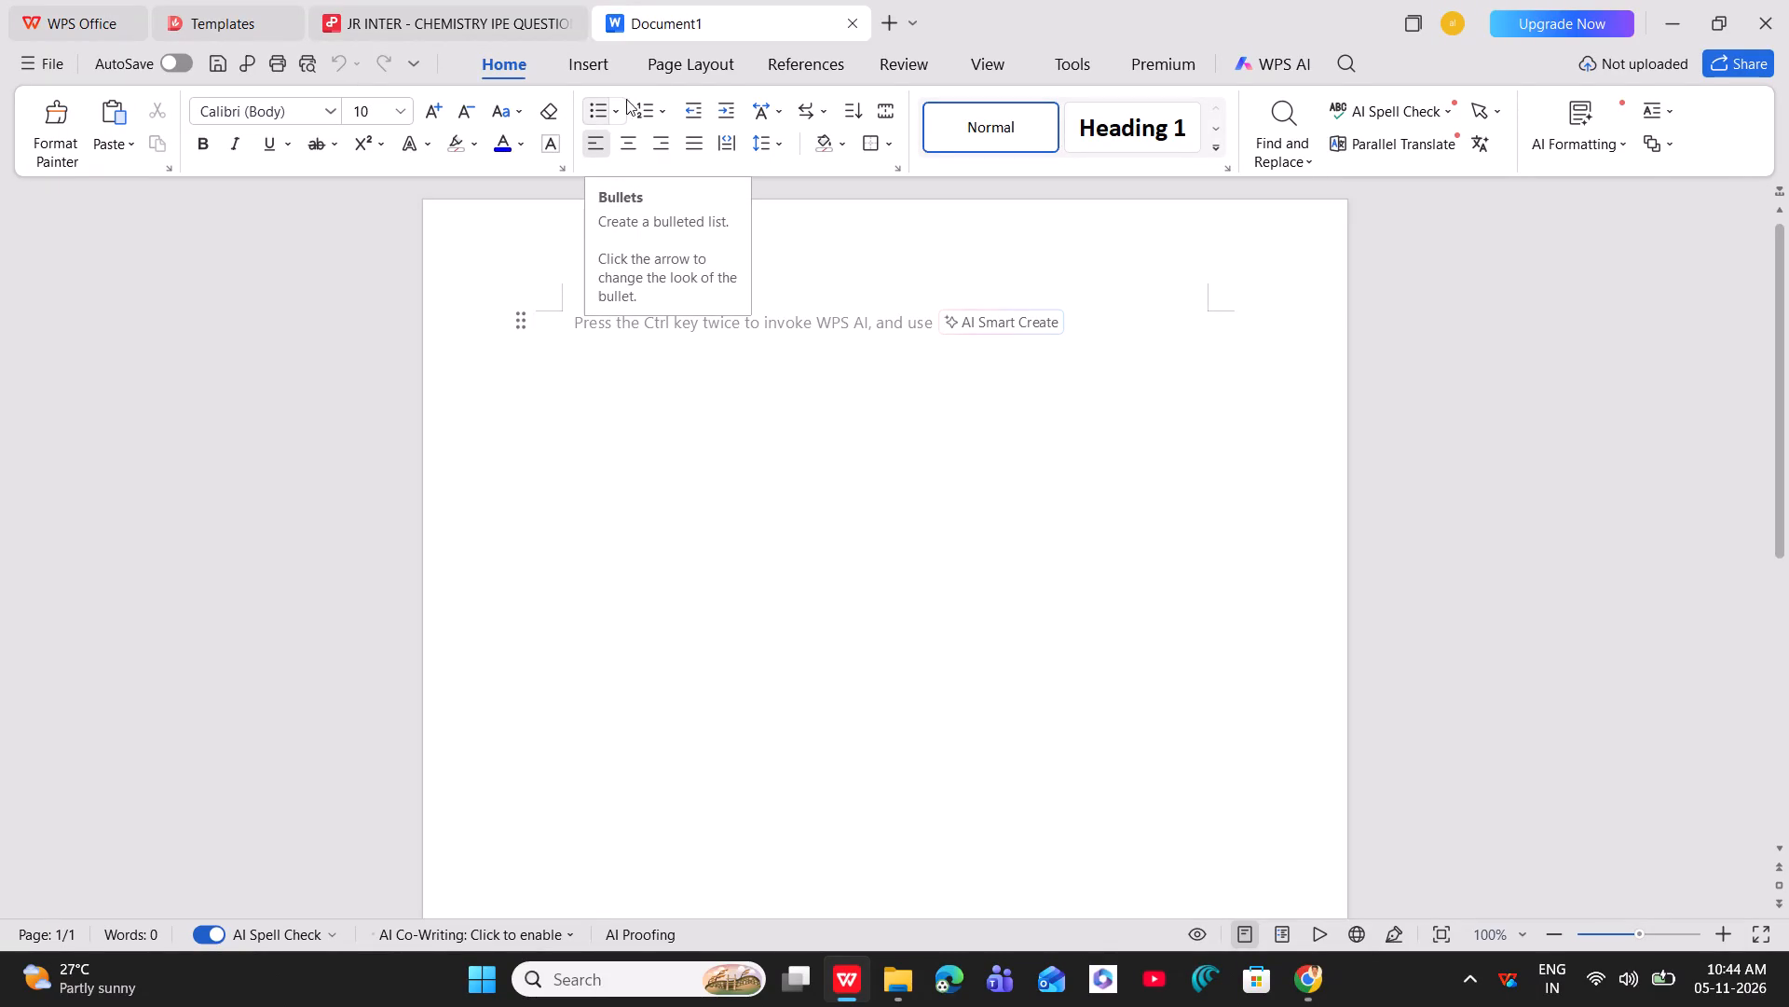
Apply the Narrow margin preset to the blank document, with 0.5 in on all sides.
click(685, 55)
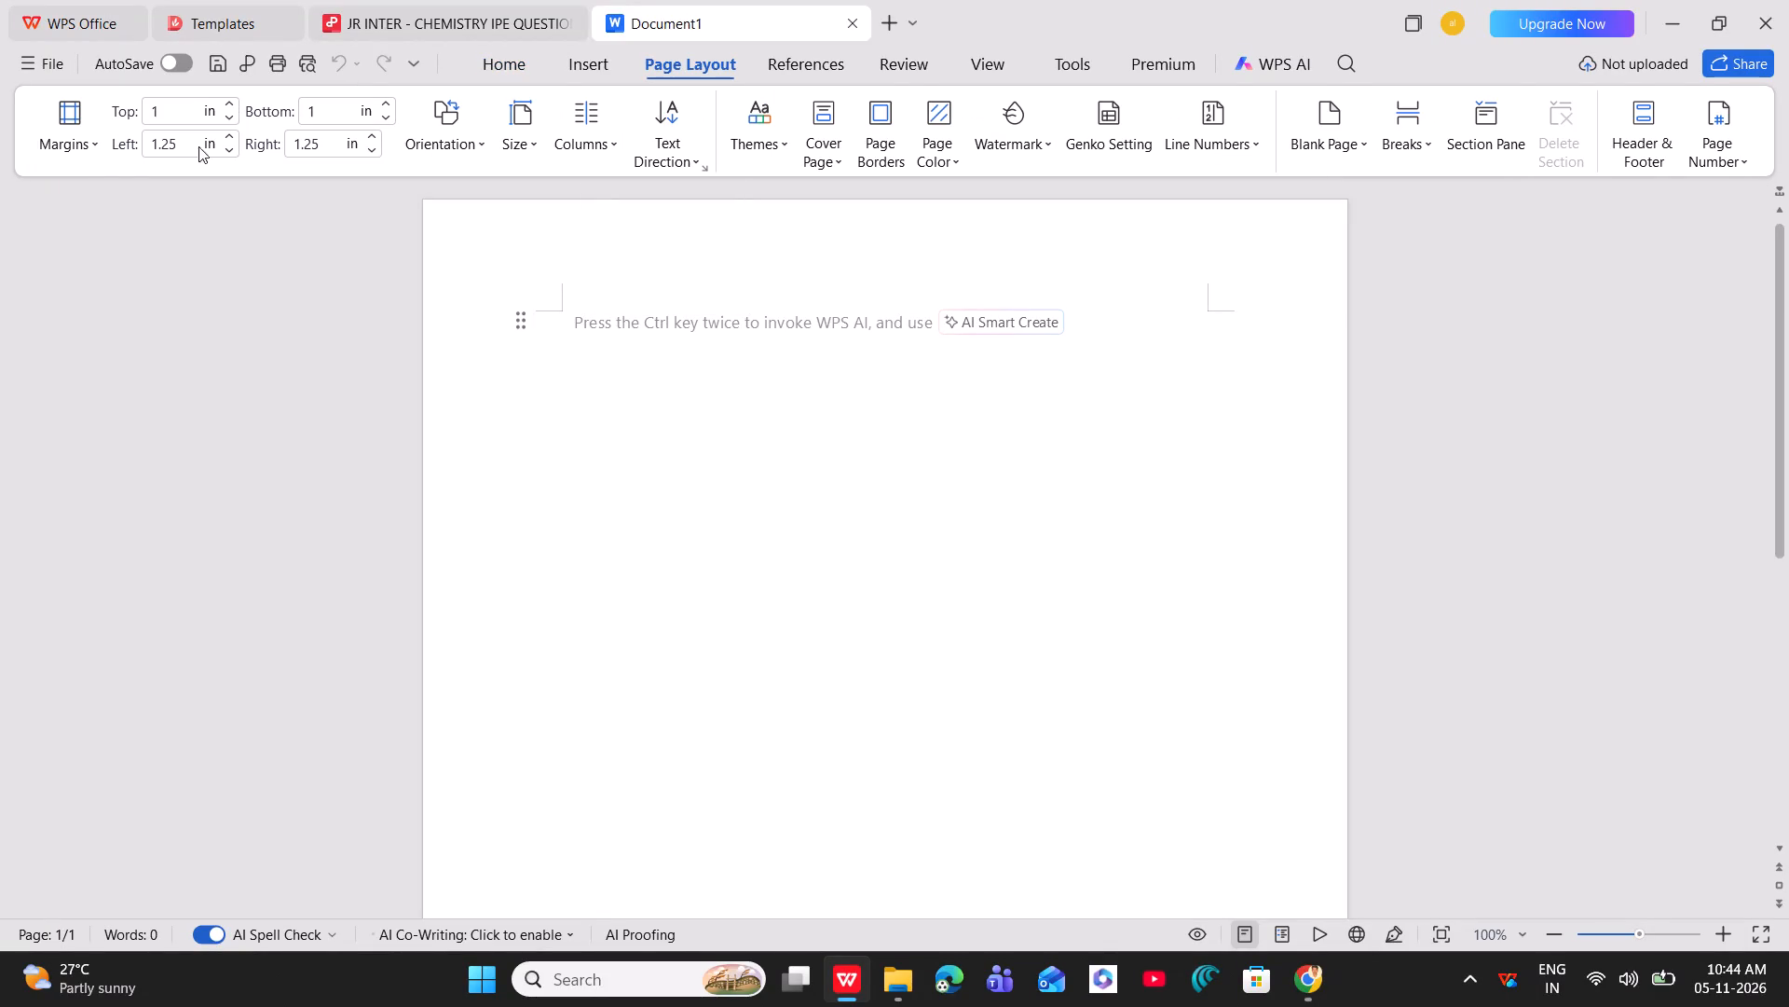
click(87, 151)
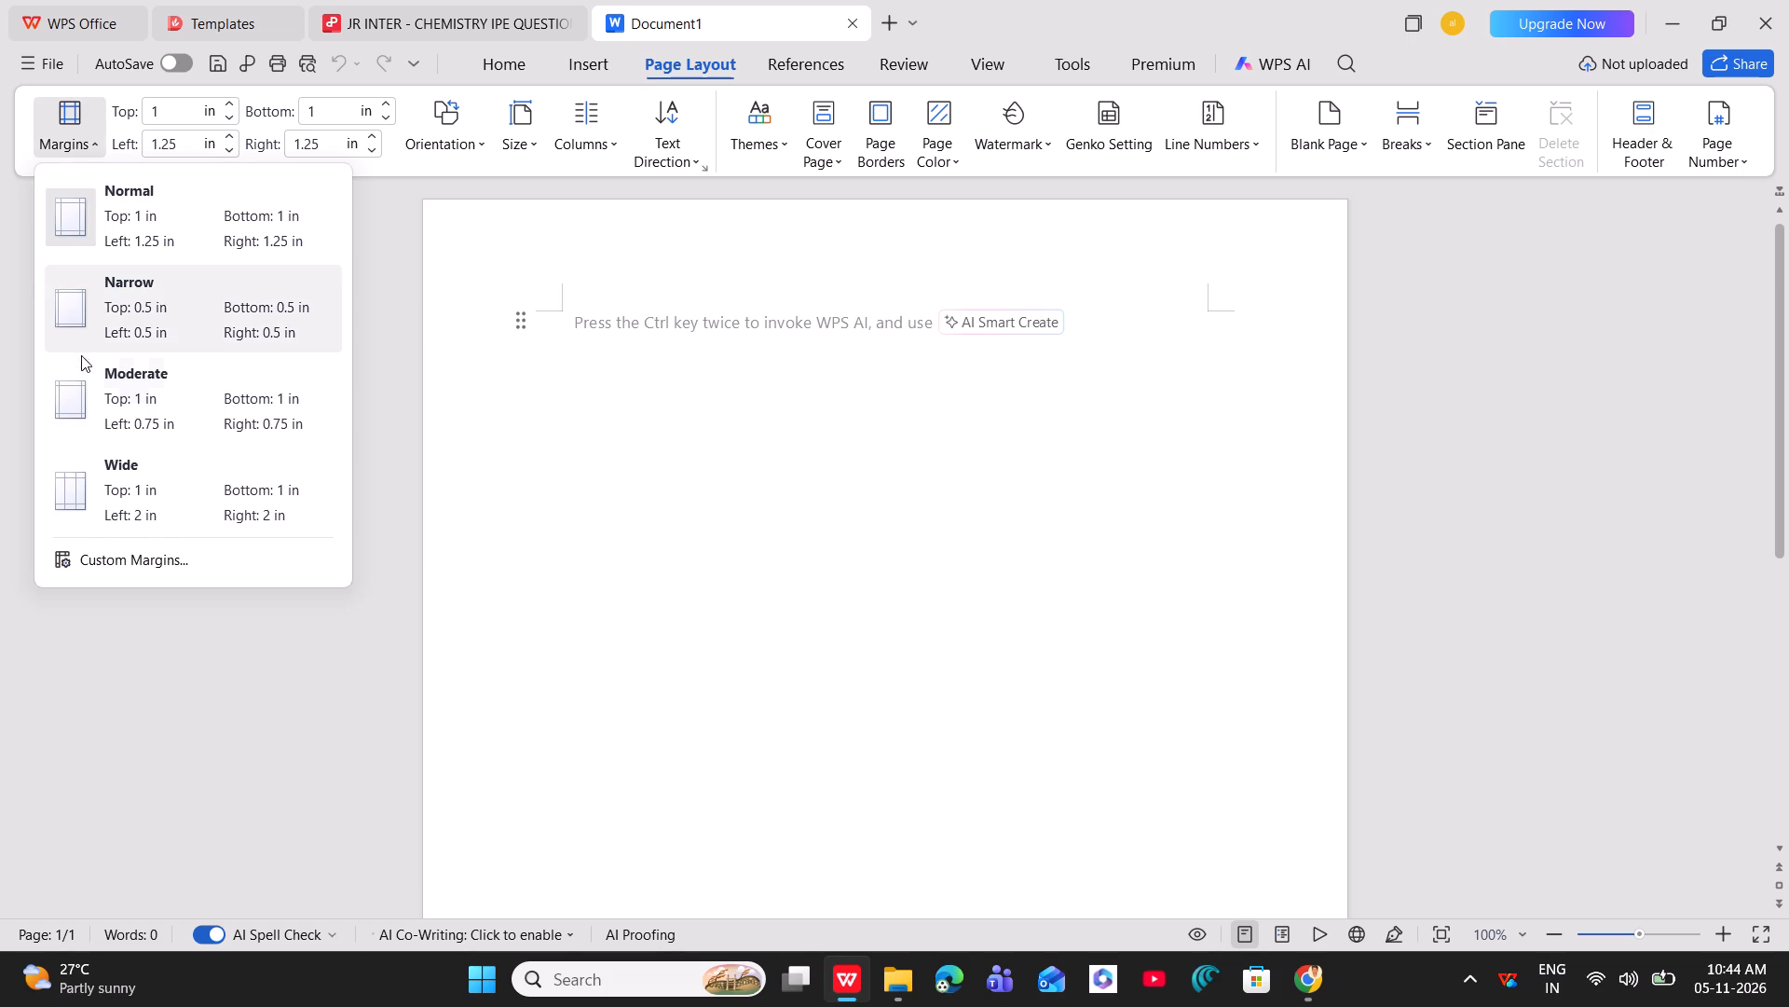
click(82, 305)
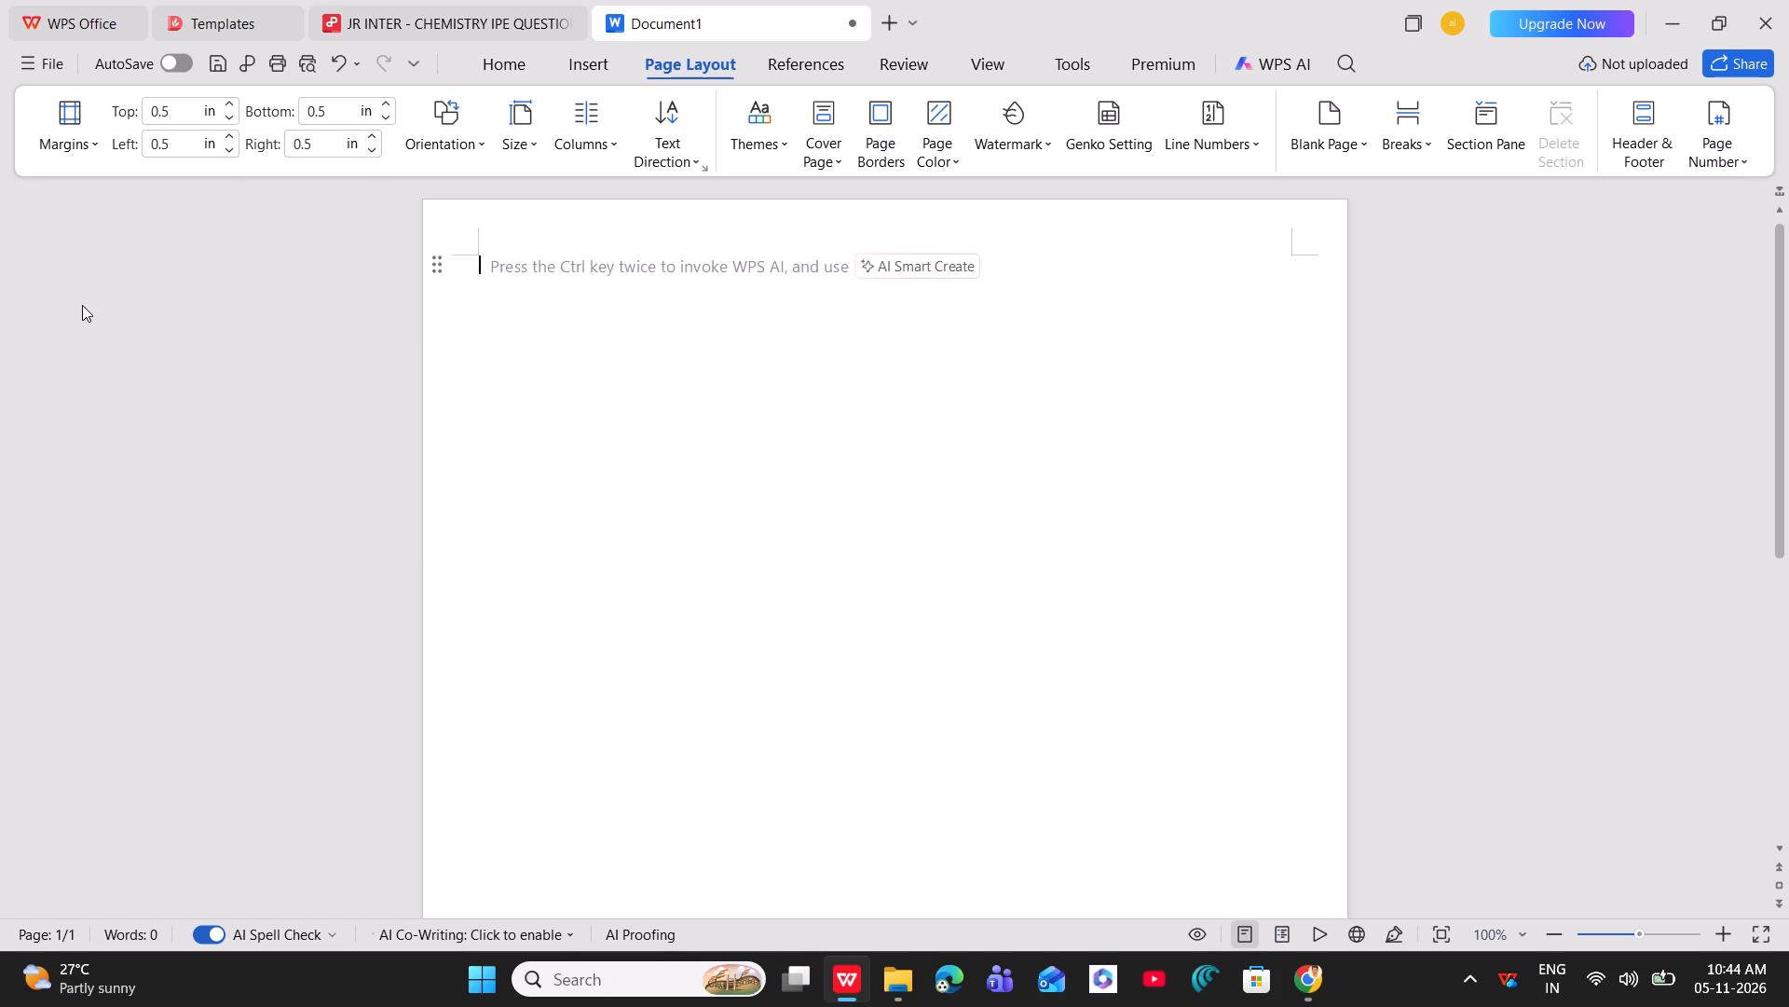
Look through the chemistry PDF's chapter-wise question table and Atomic Structure questions as far as the long answer questions on page 5.
click(463, 12)
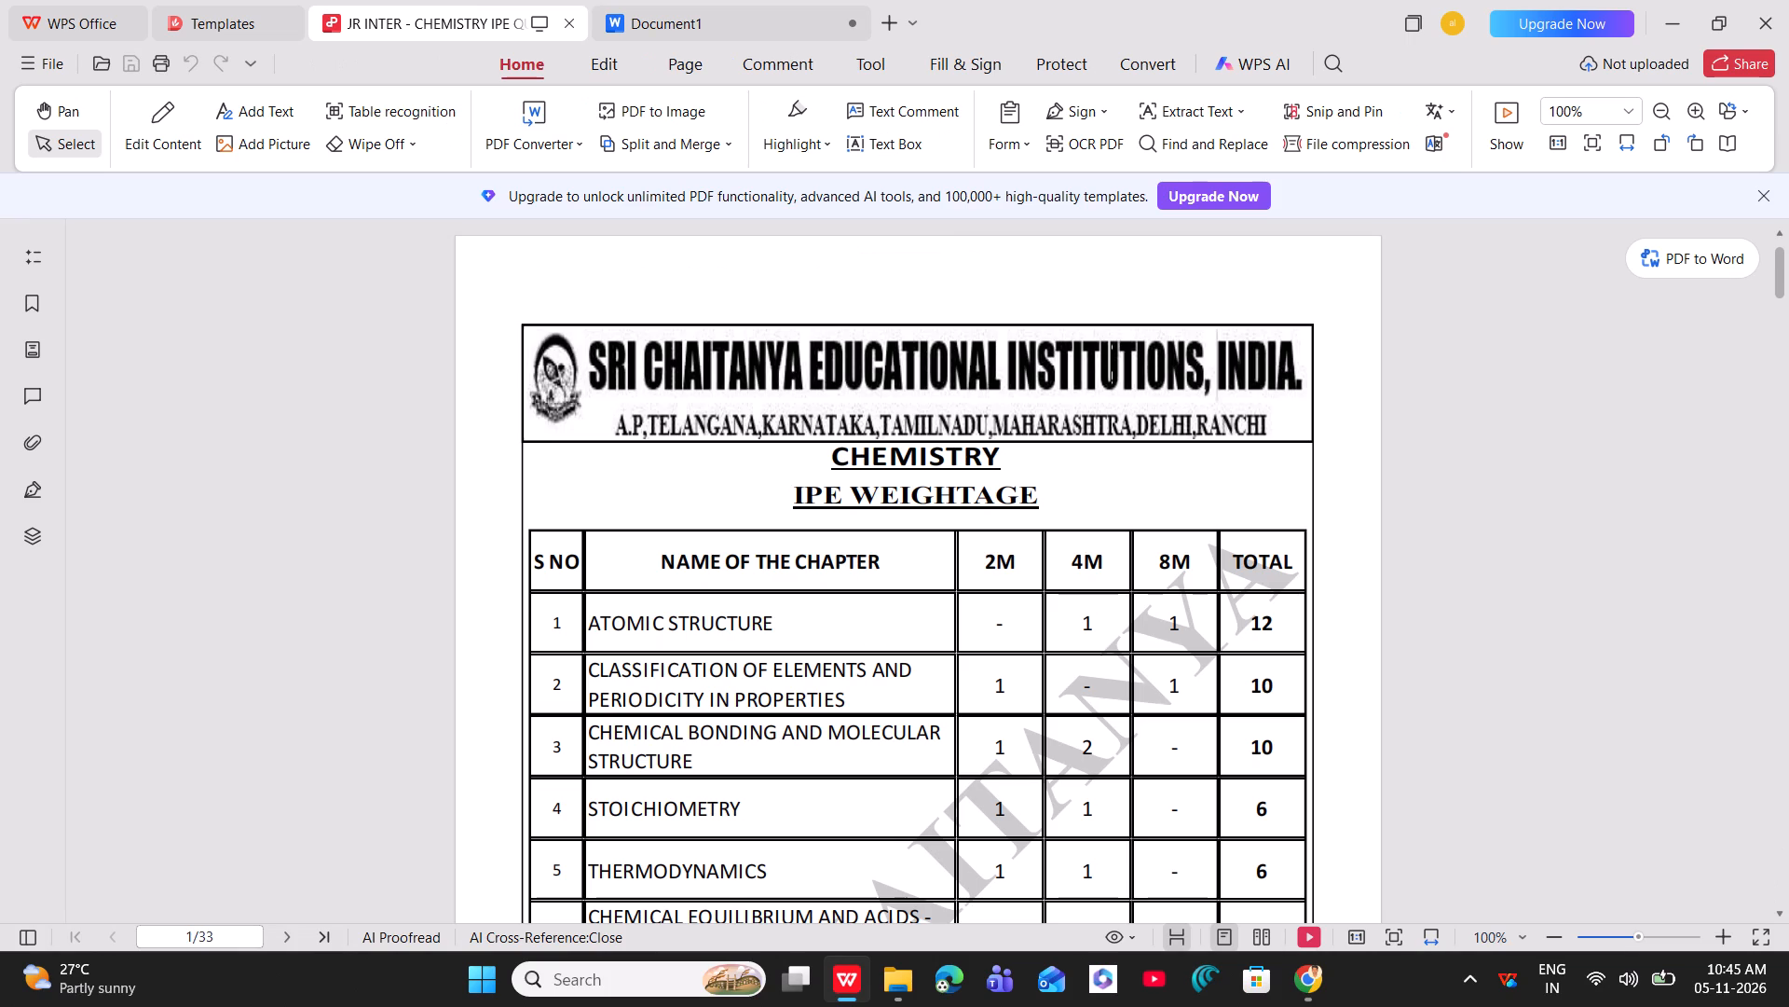
scroll(825, 569, down, 20)
scroll(825, 569, down, 16)
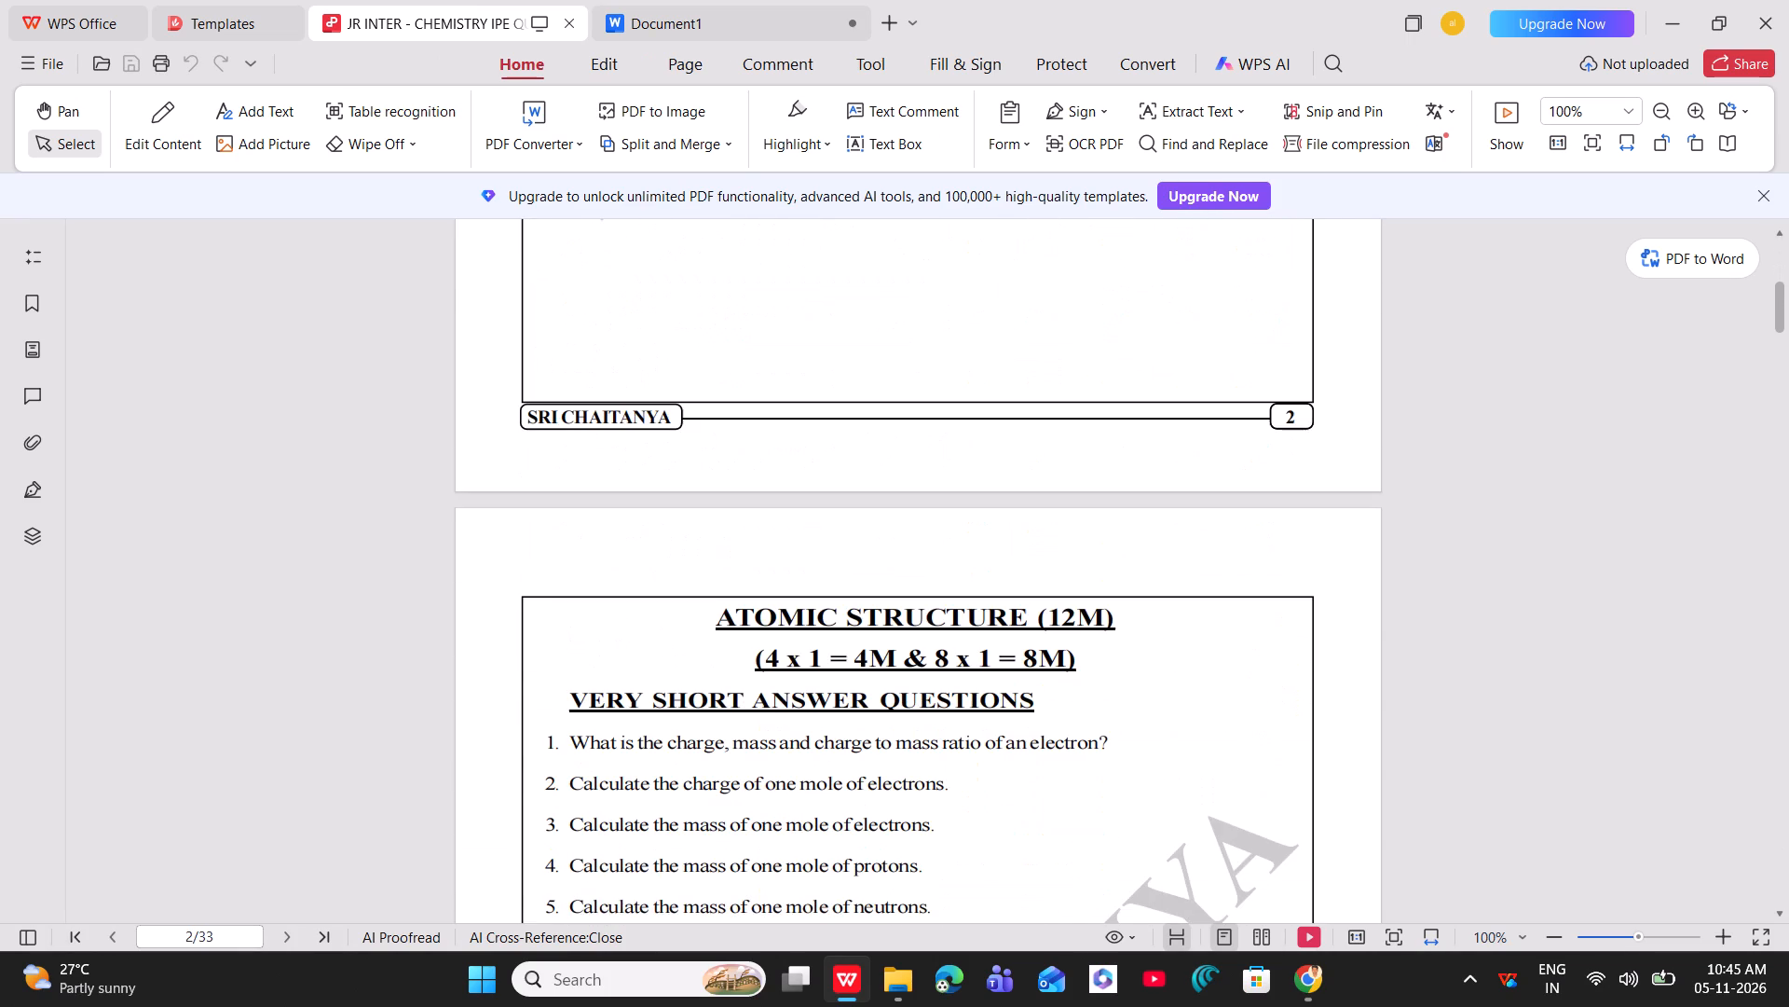
scroll(825, 569, down, 15)
scroll(825, 569, down, 10)
scroll(825, 569, up, 8)
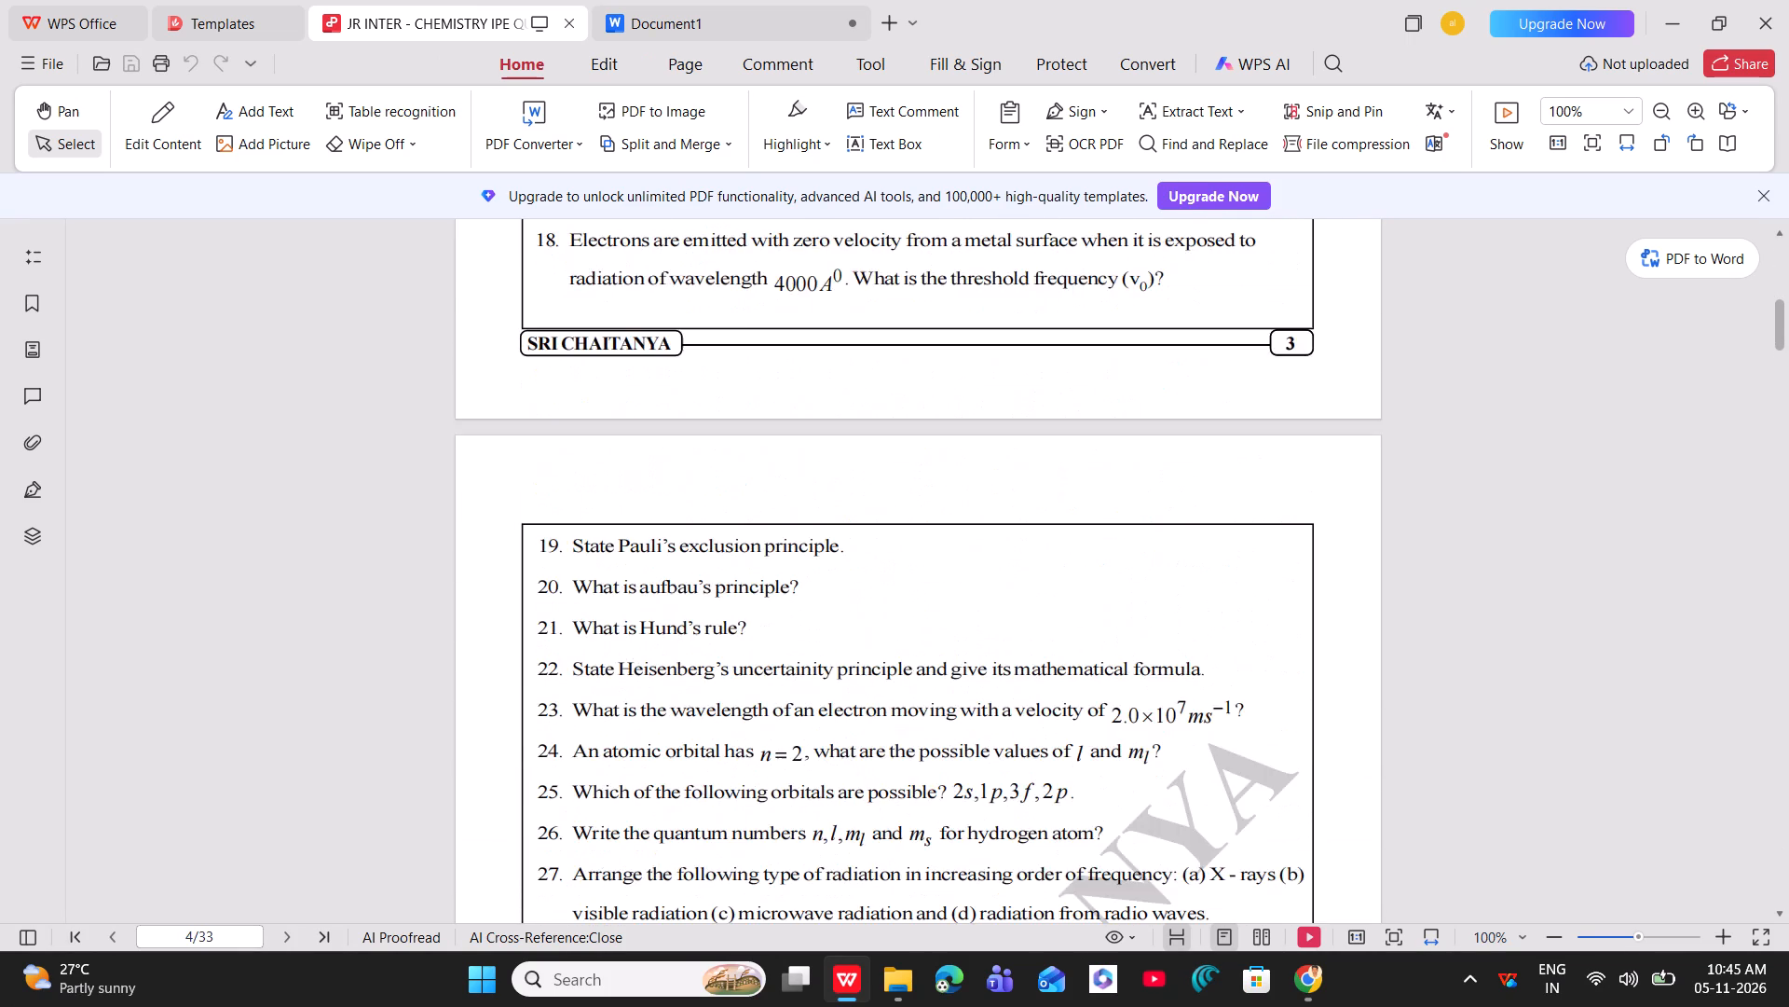
scroll(825, 569, up, 8)
scroll(825, 569, up, 20)
scroll(825, 569, up, 12)
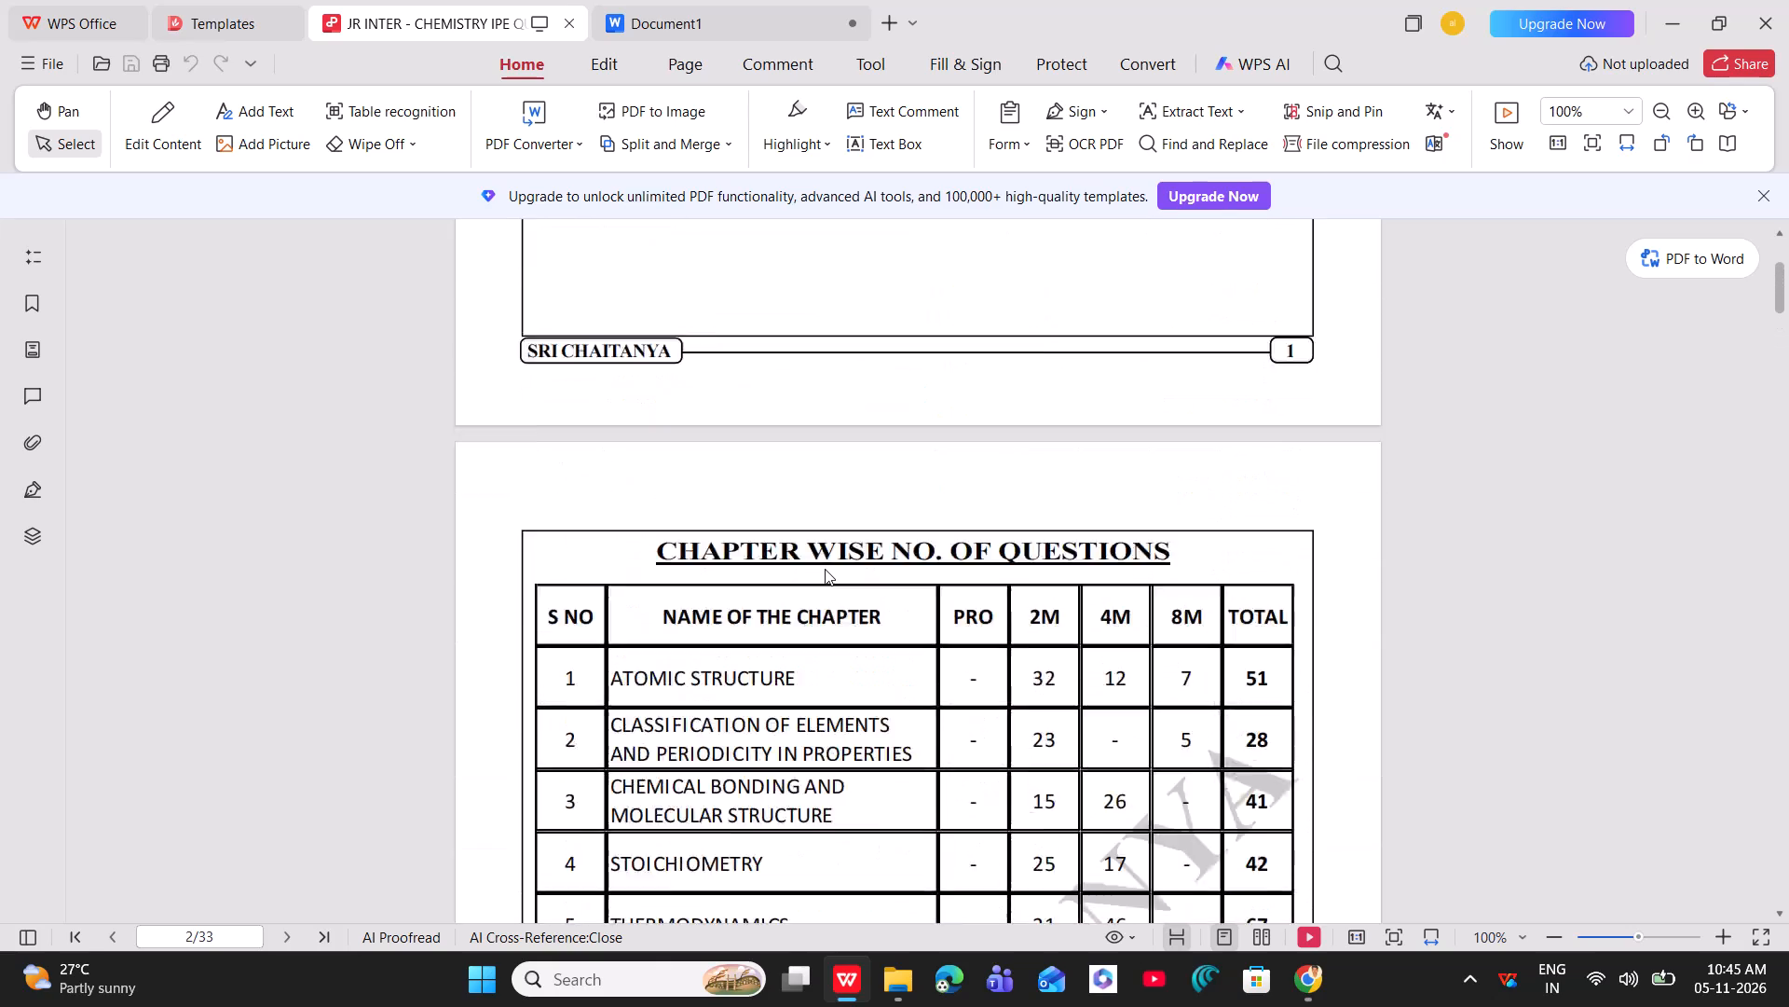
scroll(825, 569, down, 9)
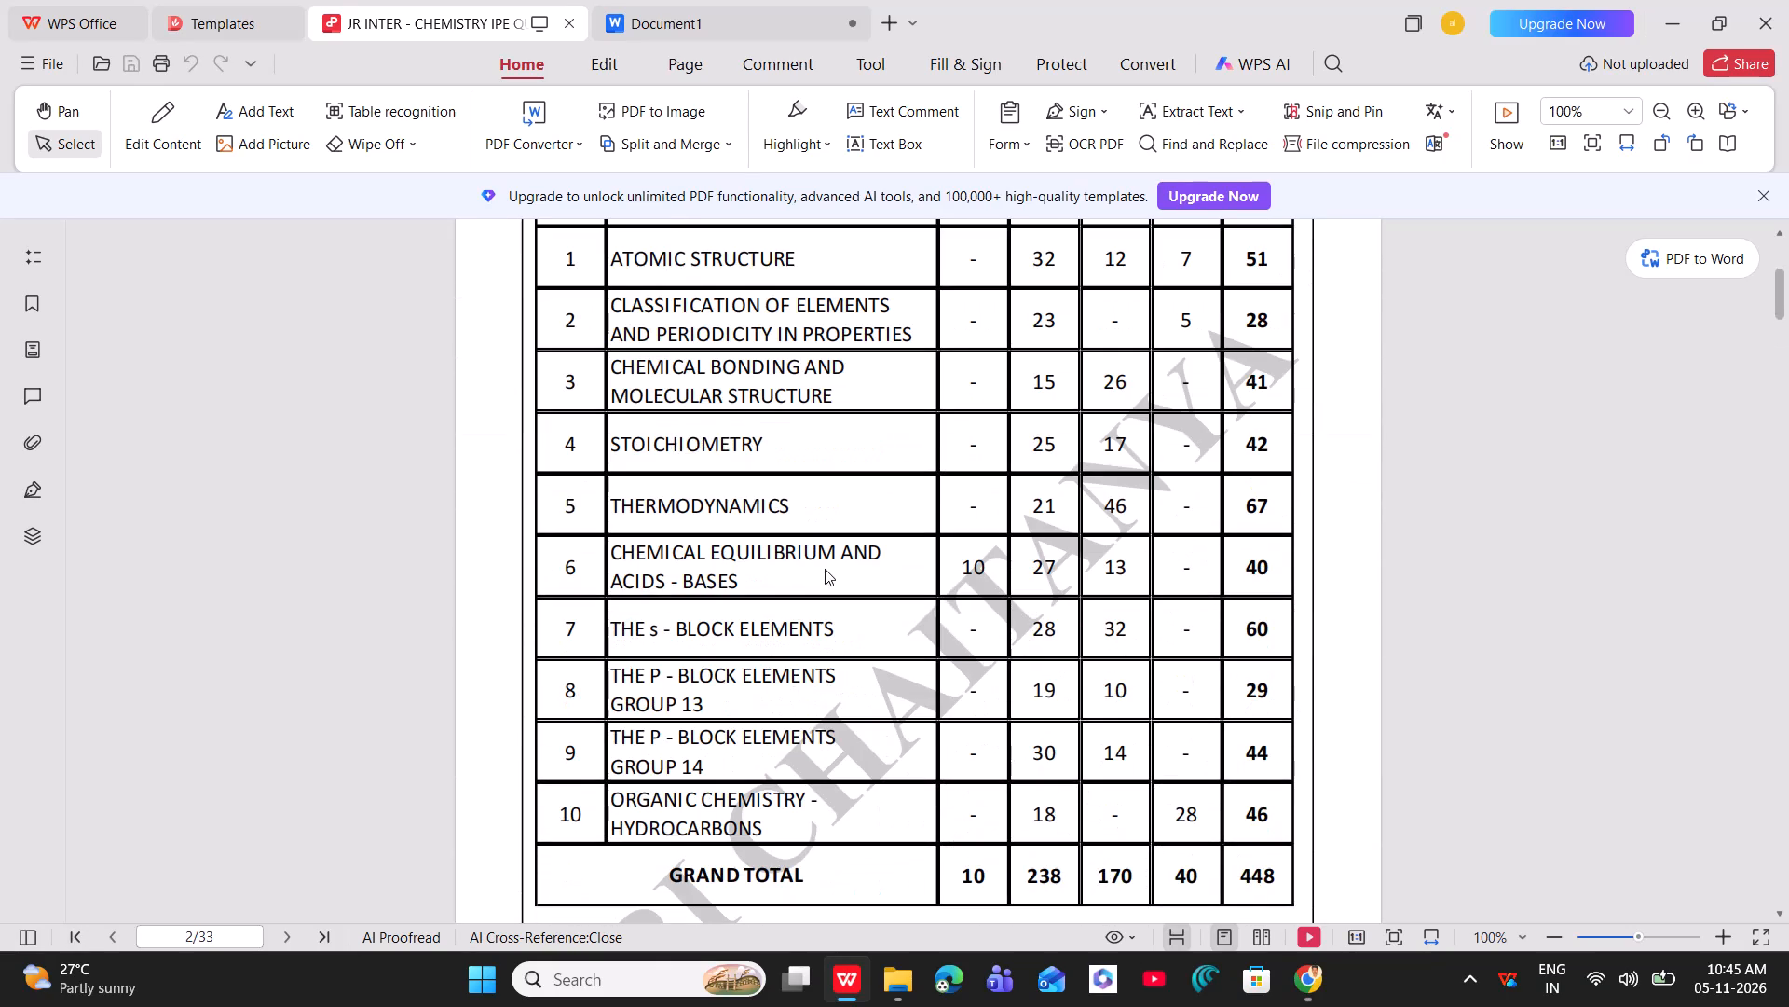
scroll(825, 569, down, 20)
scroll(825, 569, down, 11)
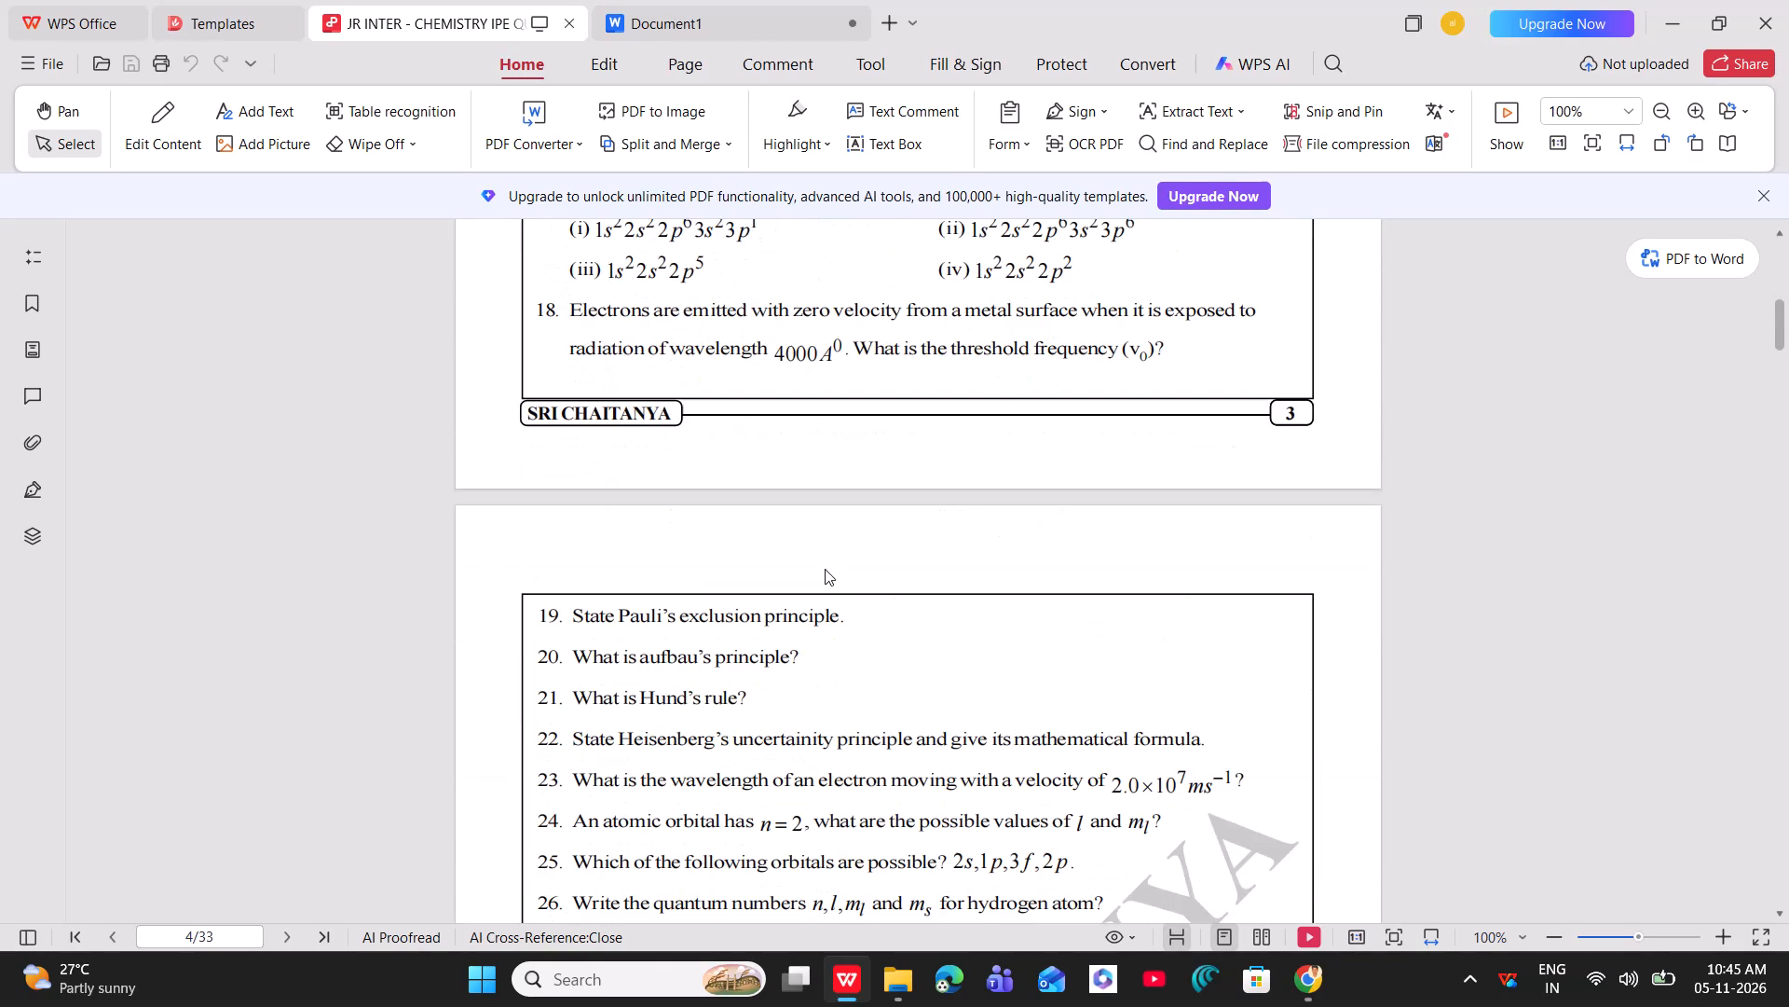
scroll(825, 569, left, 12)
scroll(825, 569, down, 6)
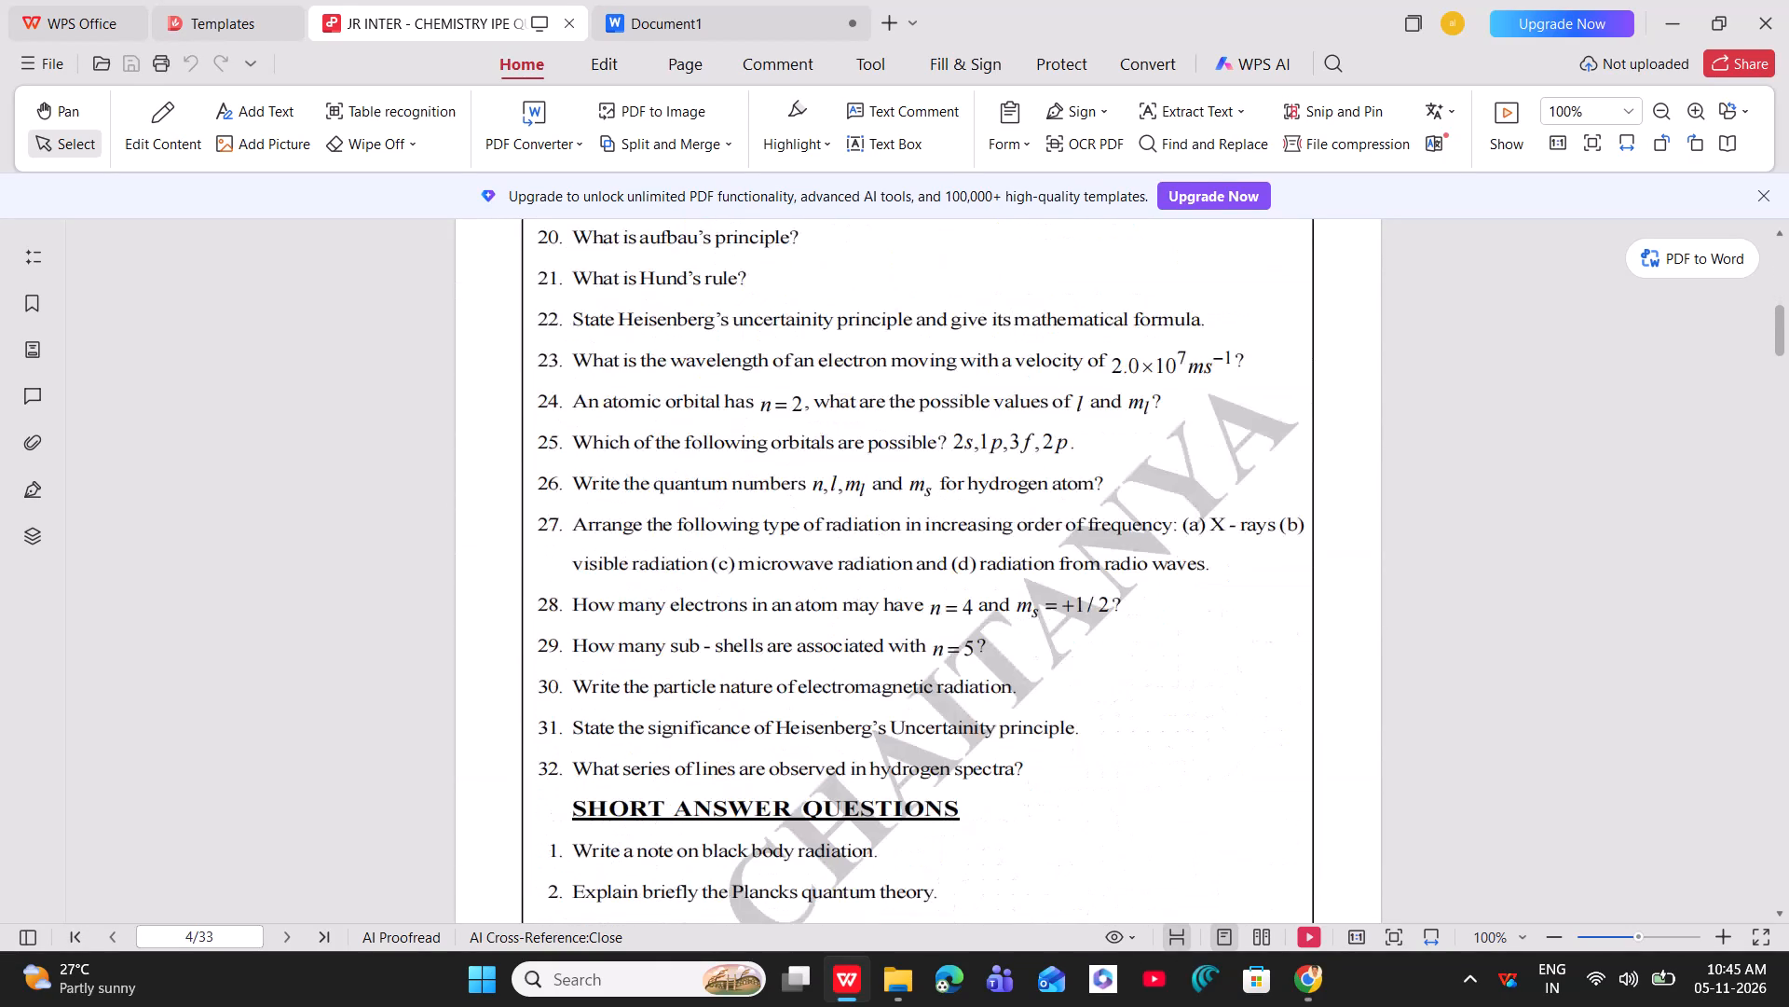
scroll(825, 569, down, 8)
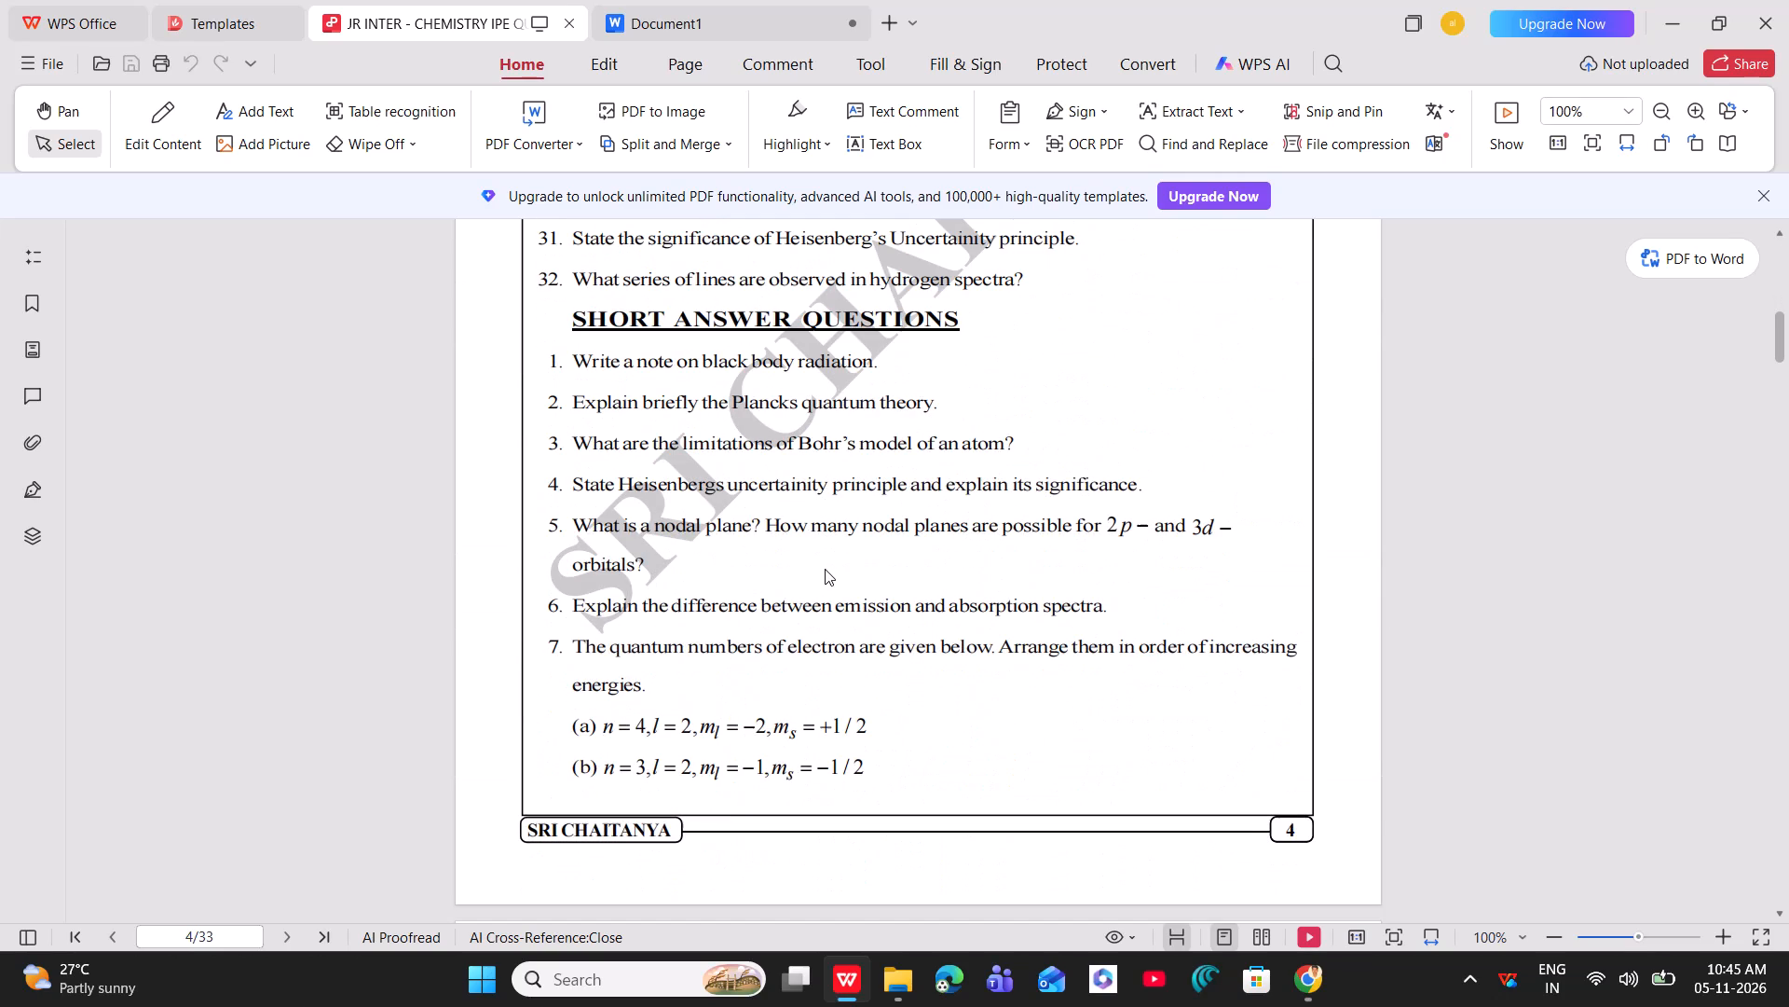
scroll(825, 569, down, 13)
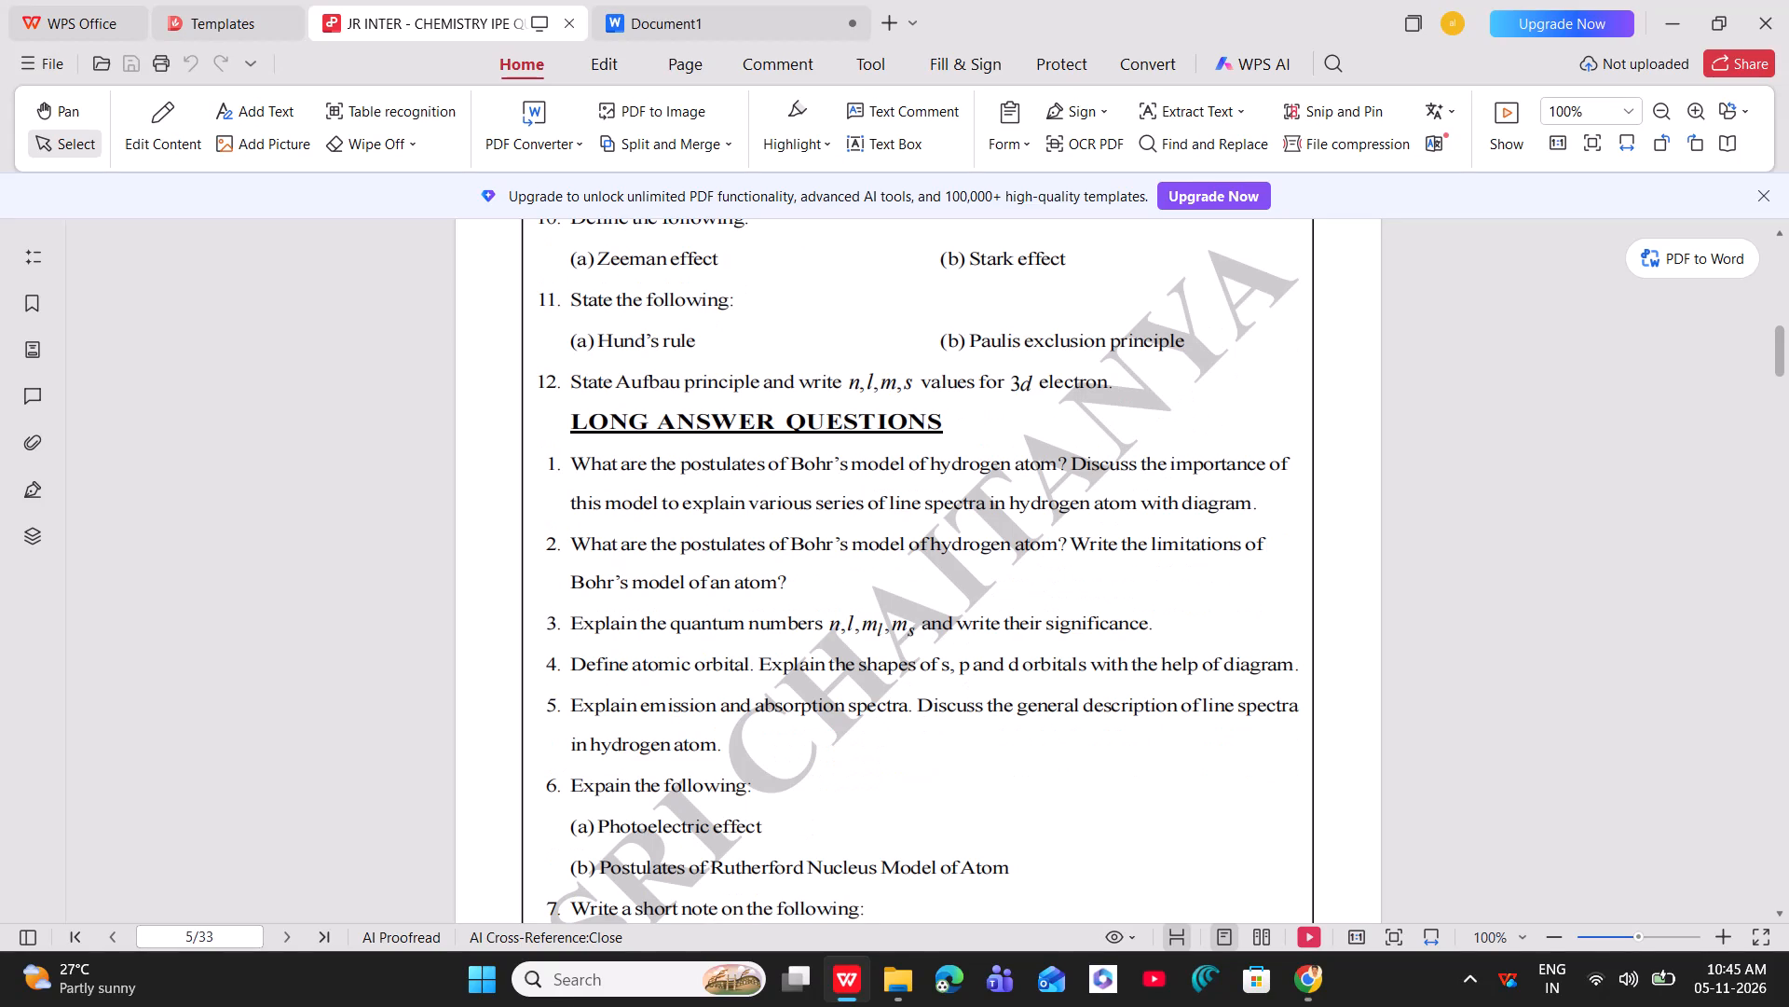
Copy Atomic Structure long answer questions 1 to 5 from the PDF and paste them into Document1.
drag(568, 461, 1222, 531)
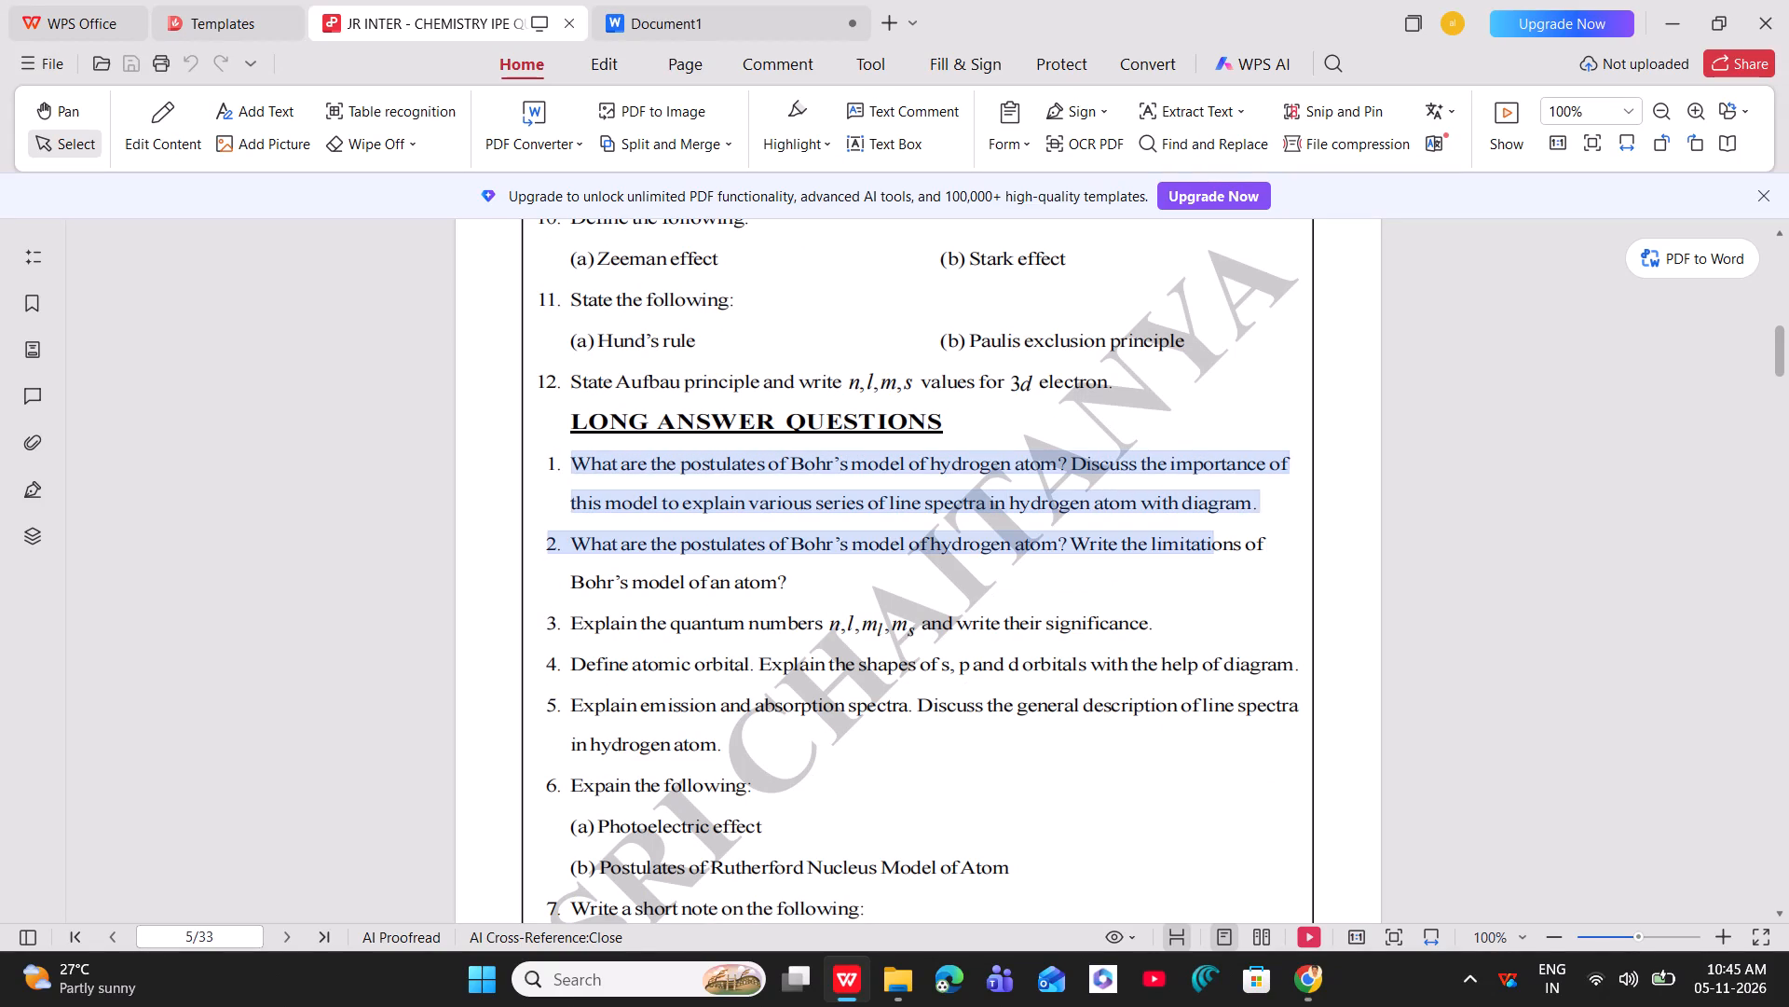
drag(1222, 531, 1262, 505)
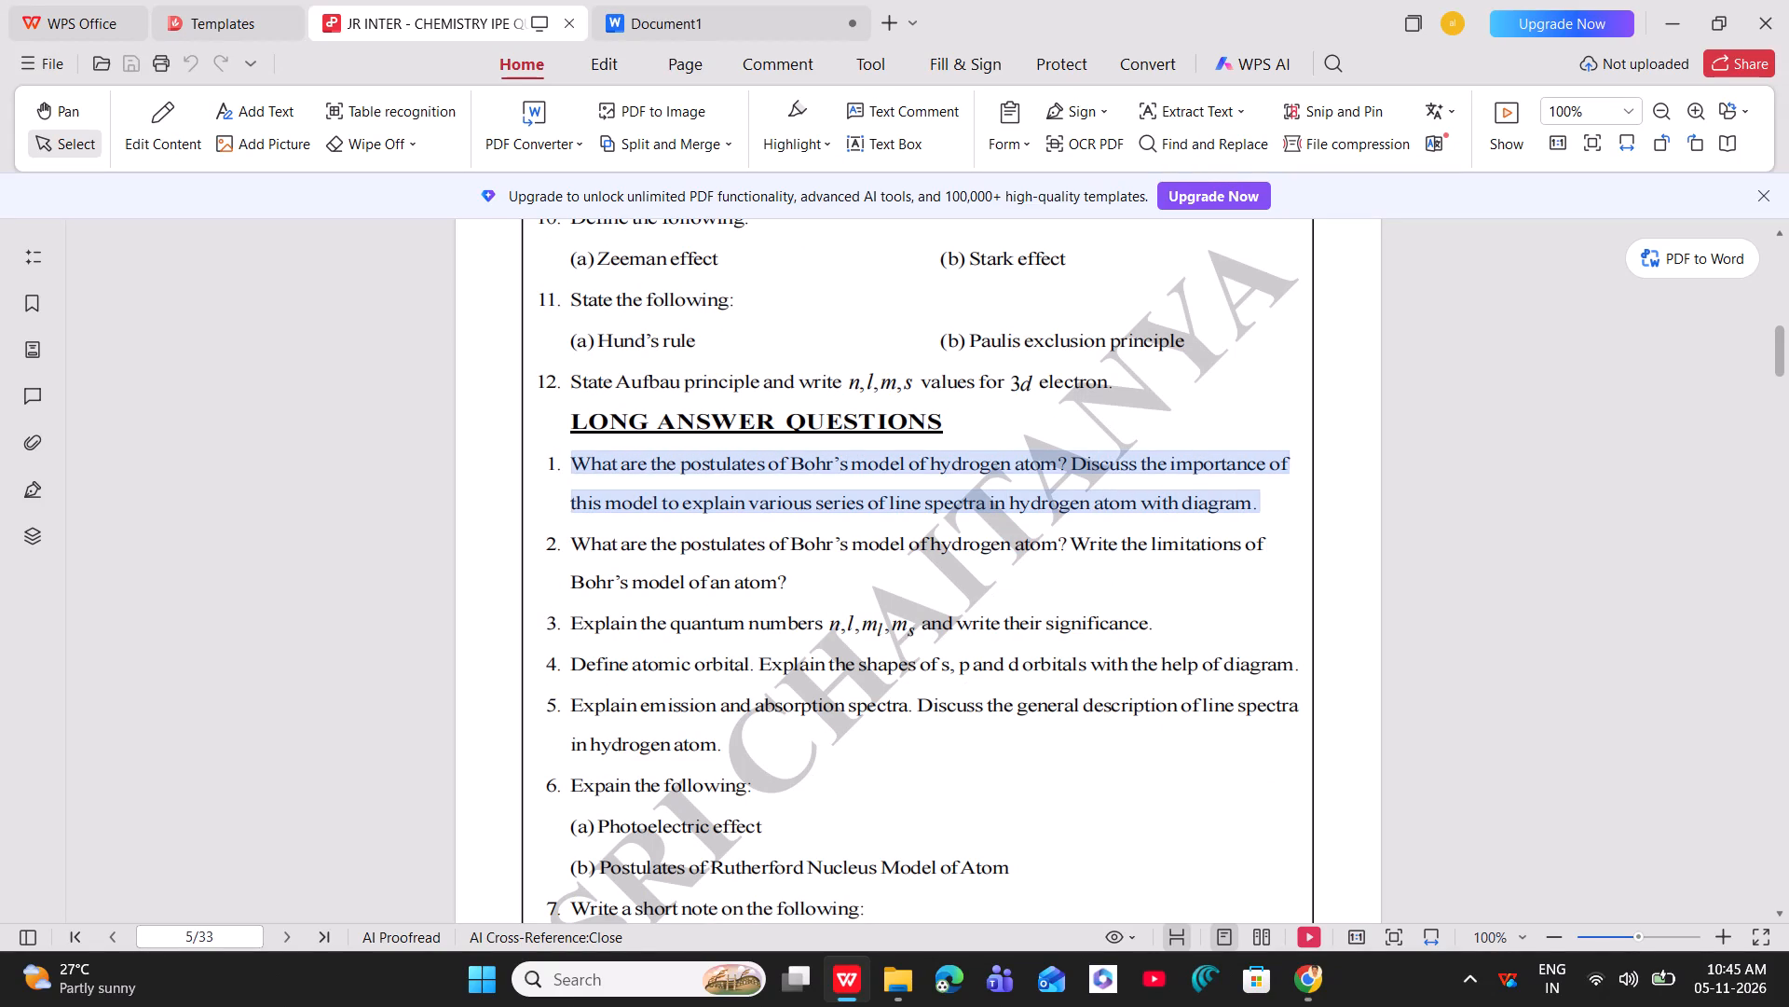
drag(1262, 505, 1287, 547)
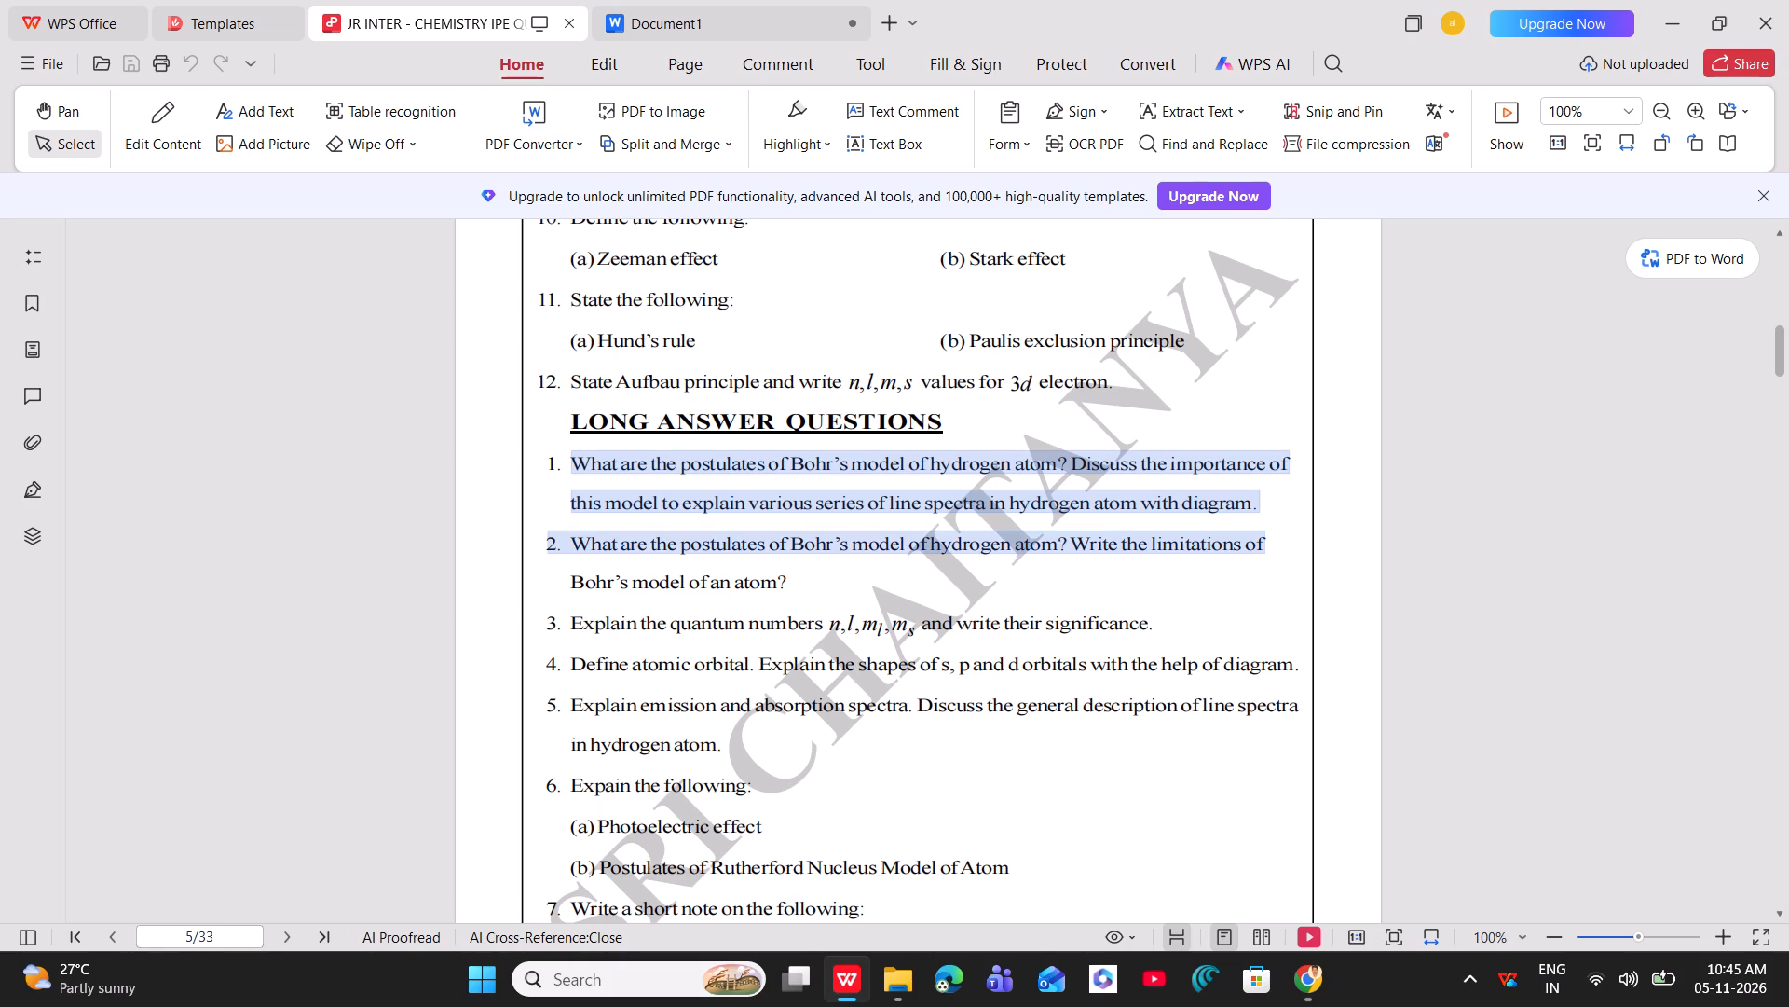
drag(1287, 547, 1095, 627)
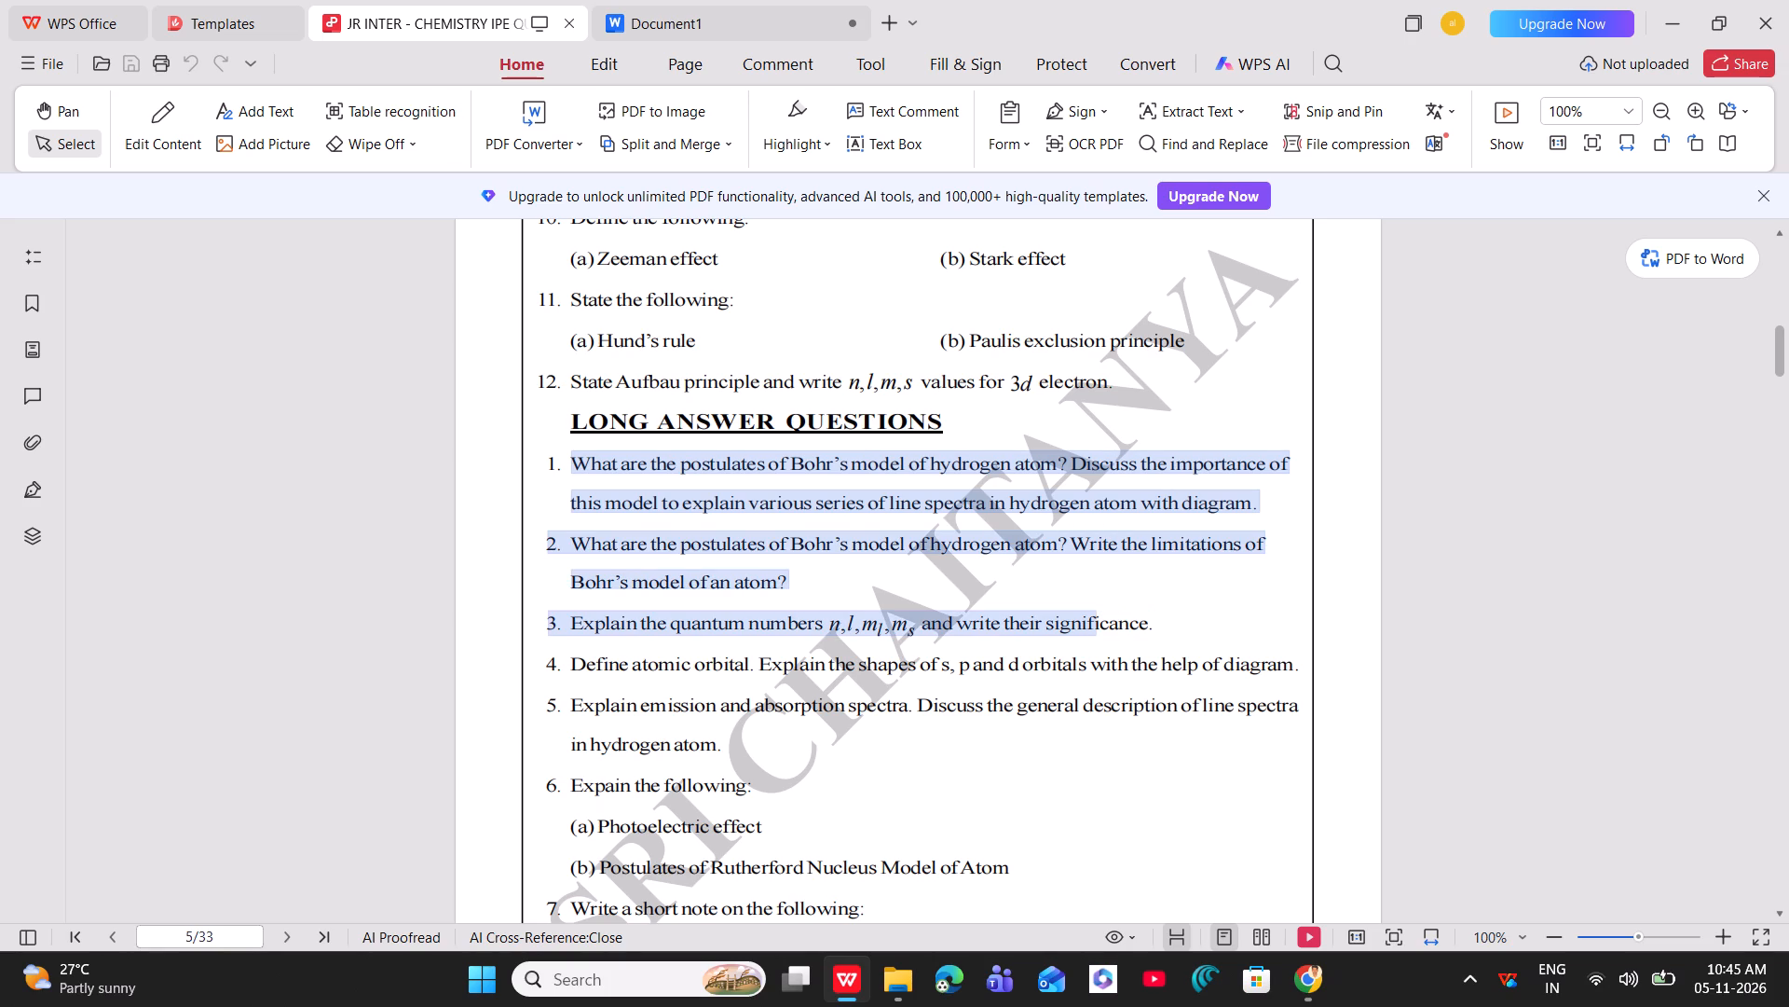
drag(1095, 627, 1185, 628)
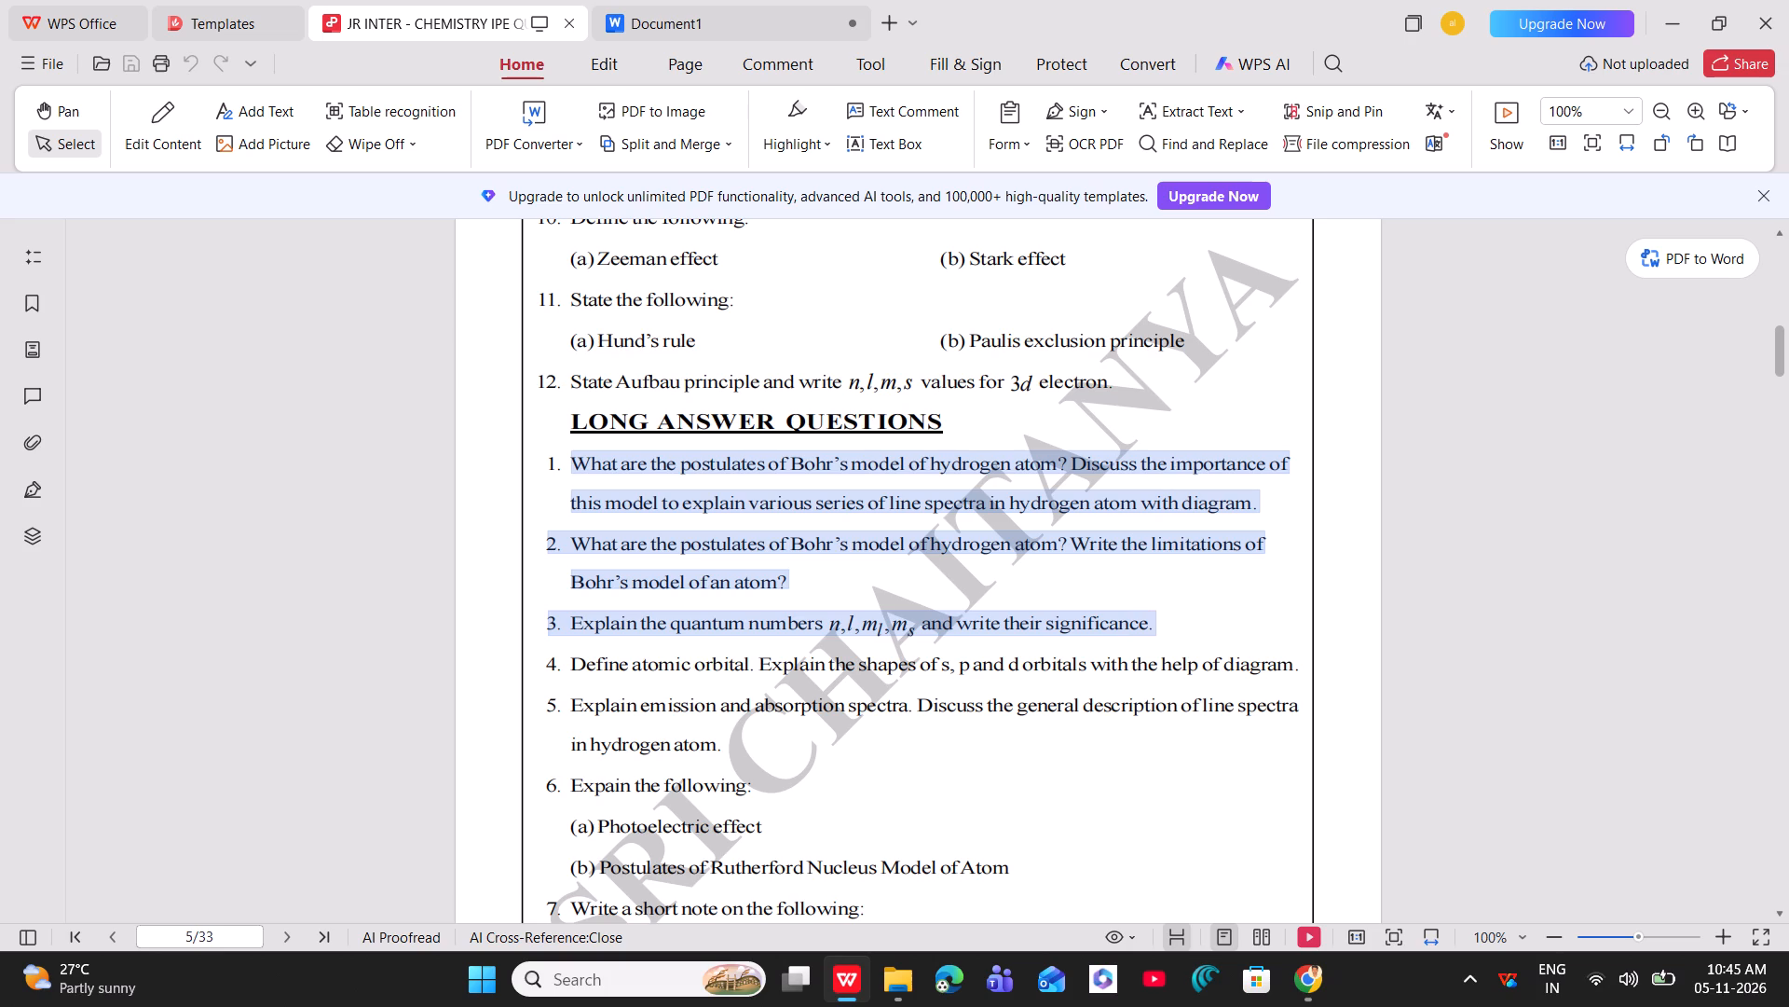
drag(1185, 628, 1308, 684)
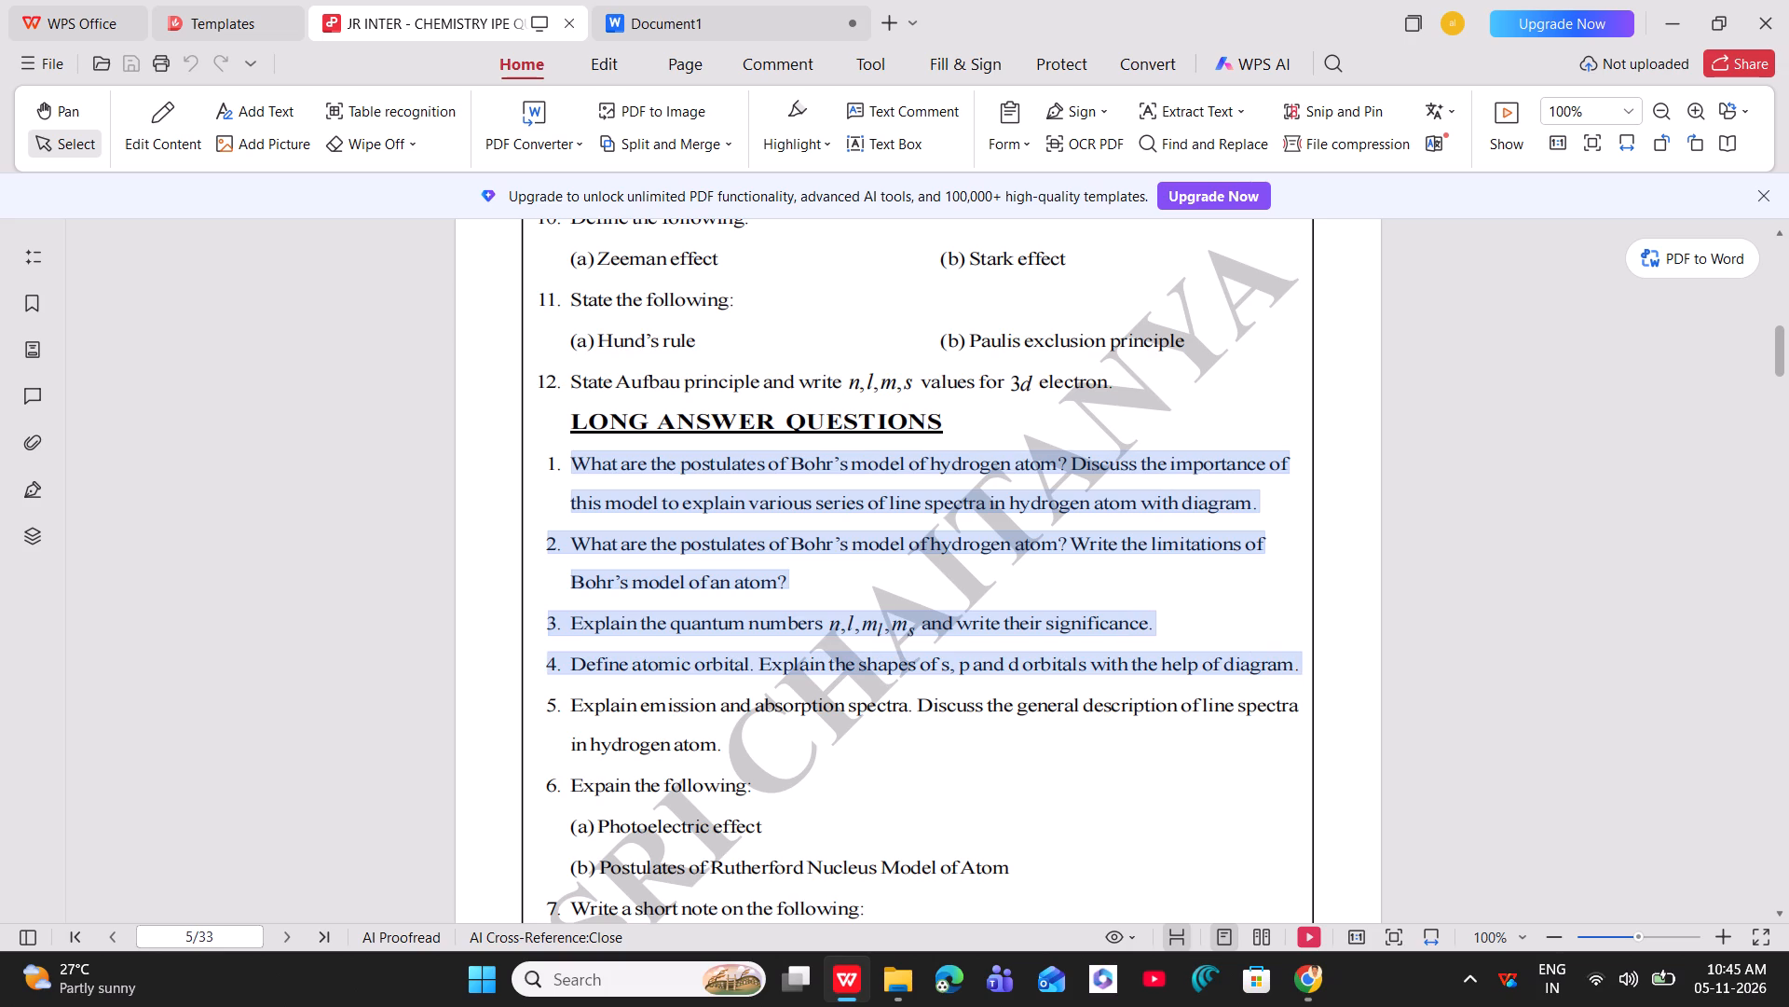
drag(1308, 684, 1296, 752)
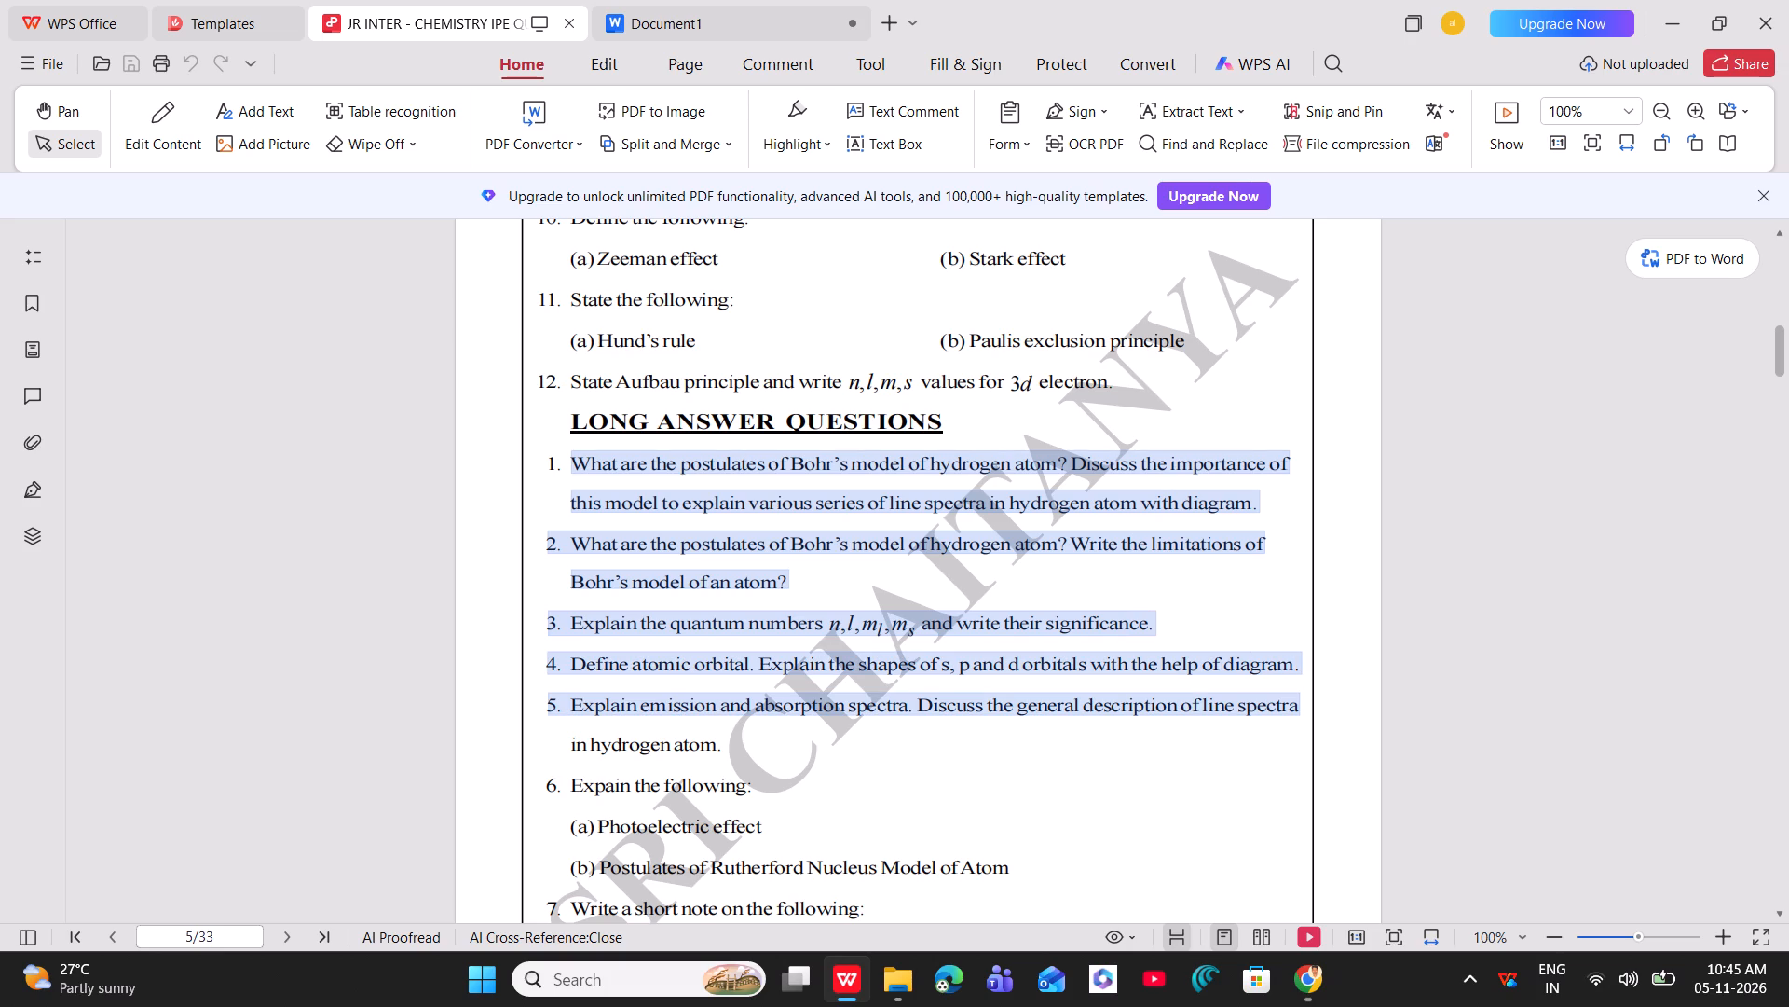
drag(1296, 752, 734, 753)
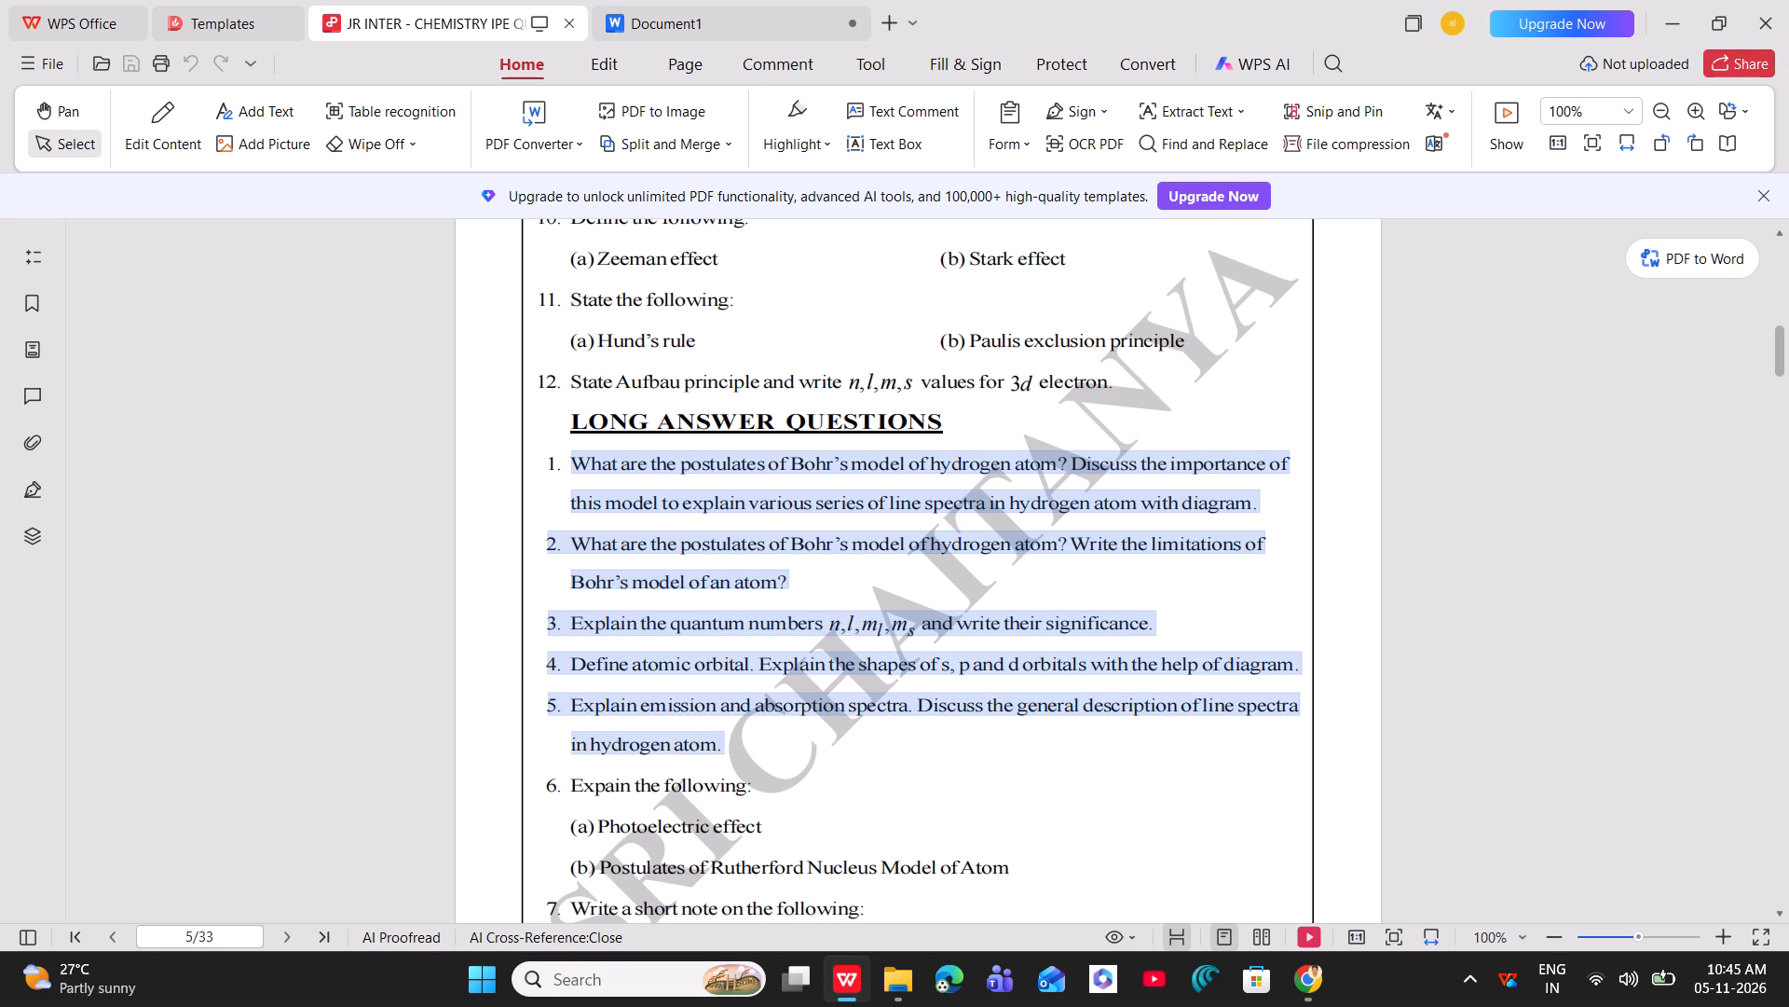
drag(734, 753, 730, 748)
key(ctrl+c)
click(731, 30)
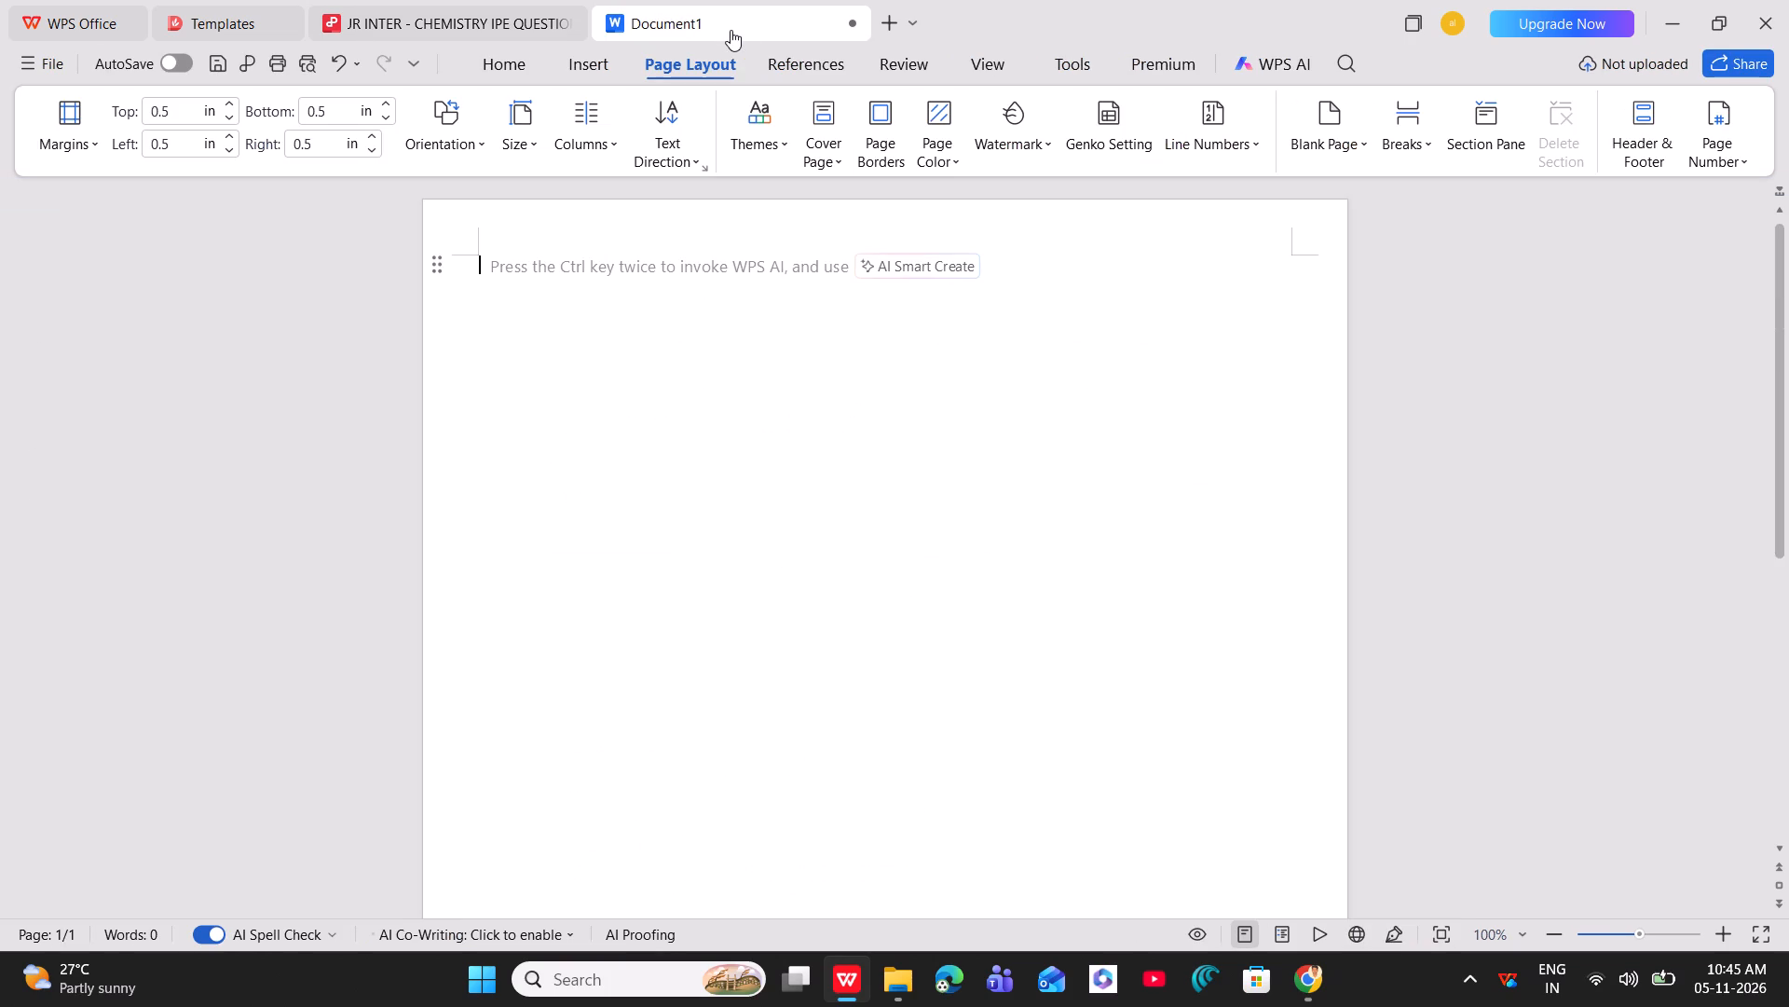
key(ctrl+v)
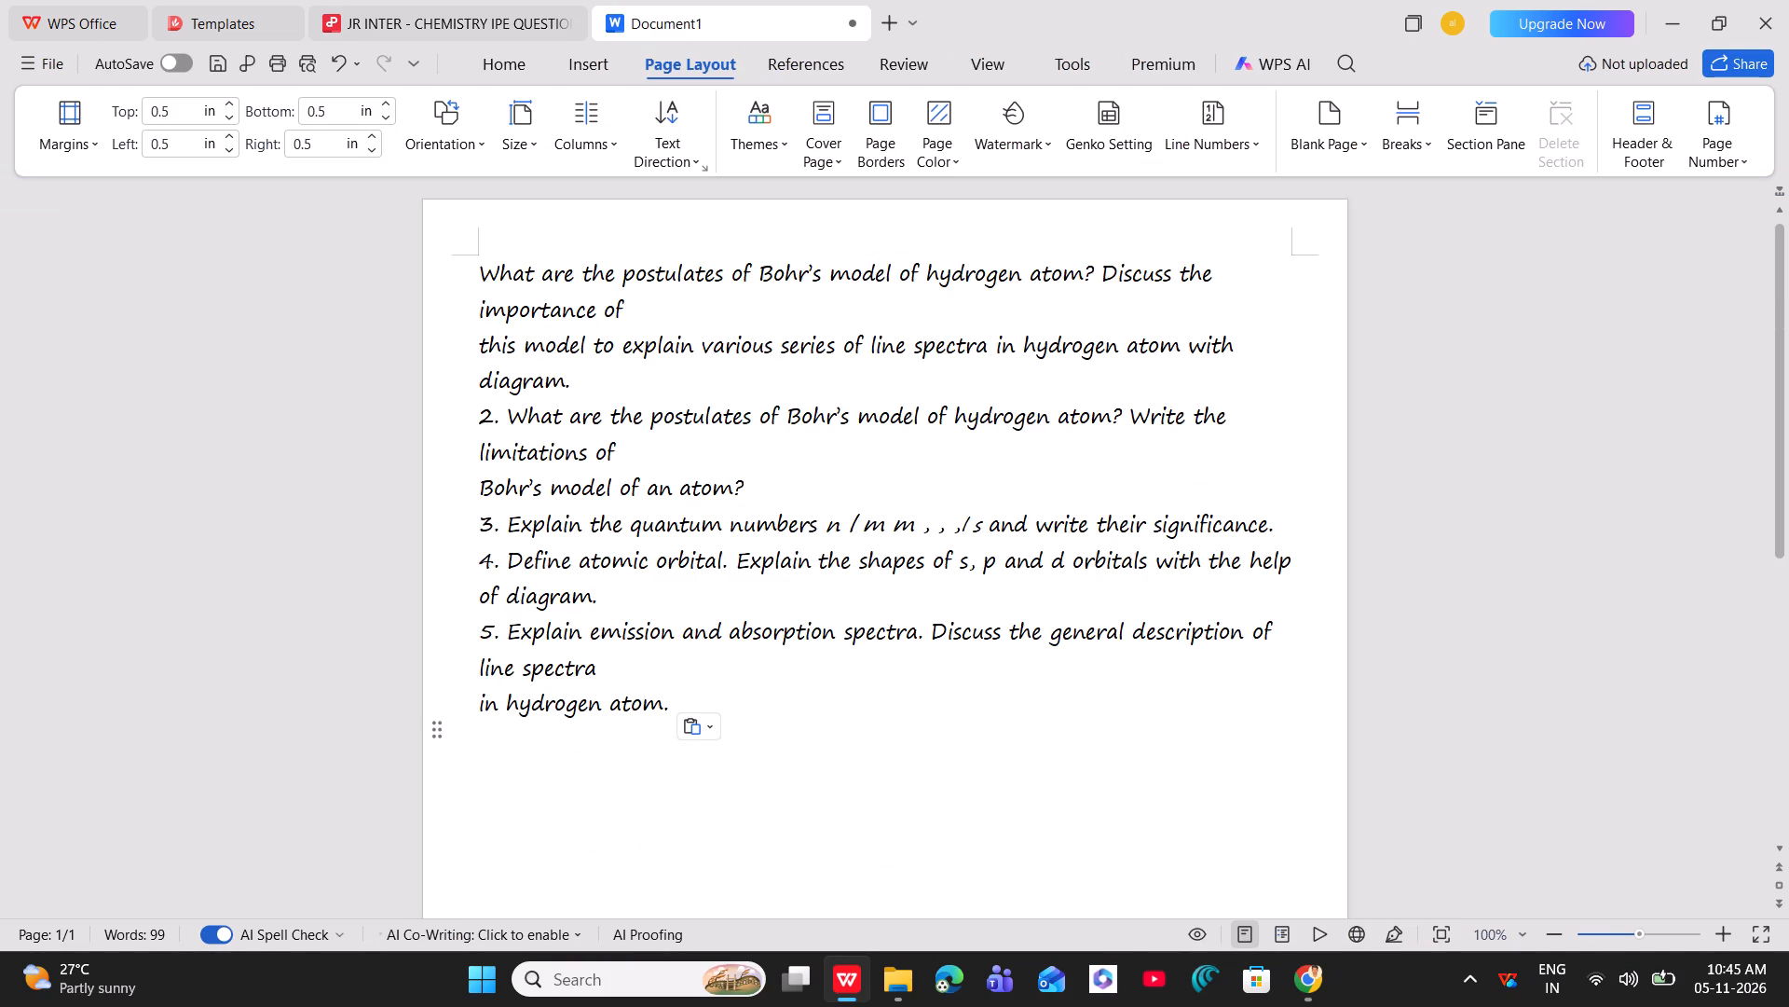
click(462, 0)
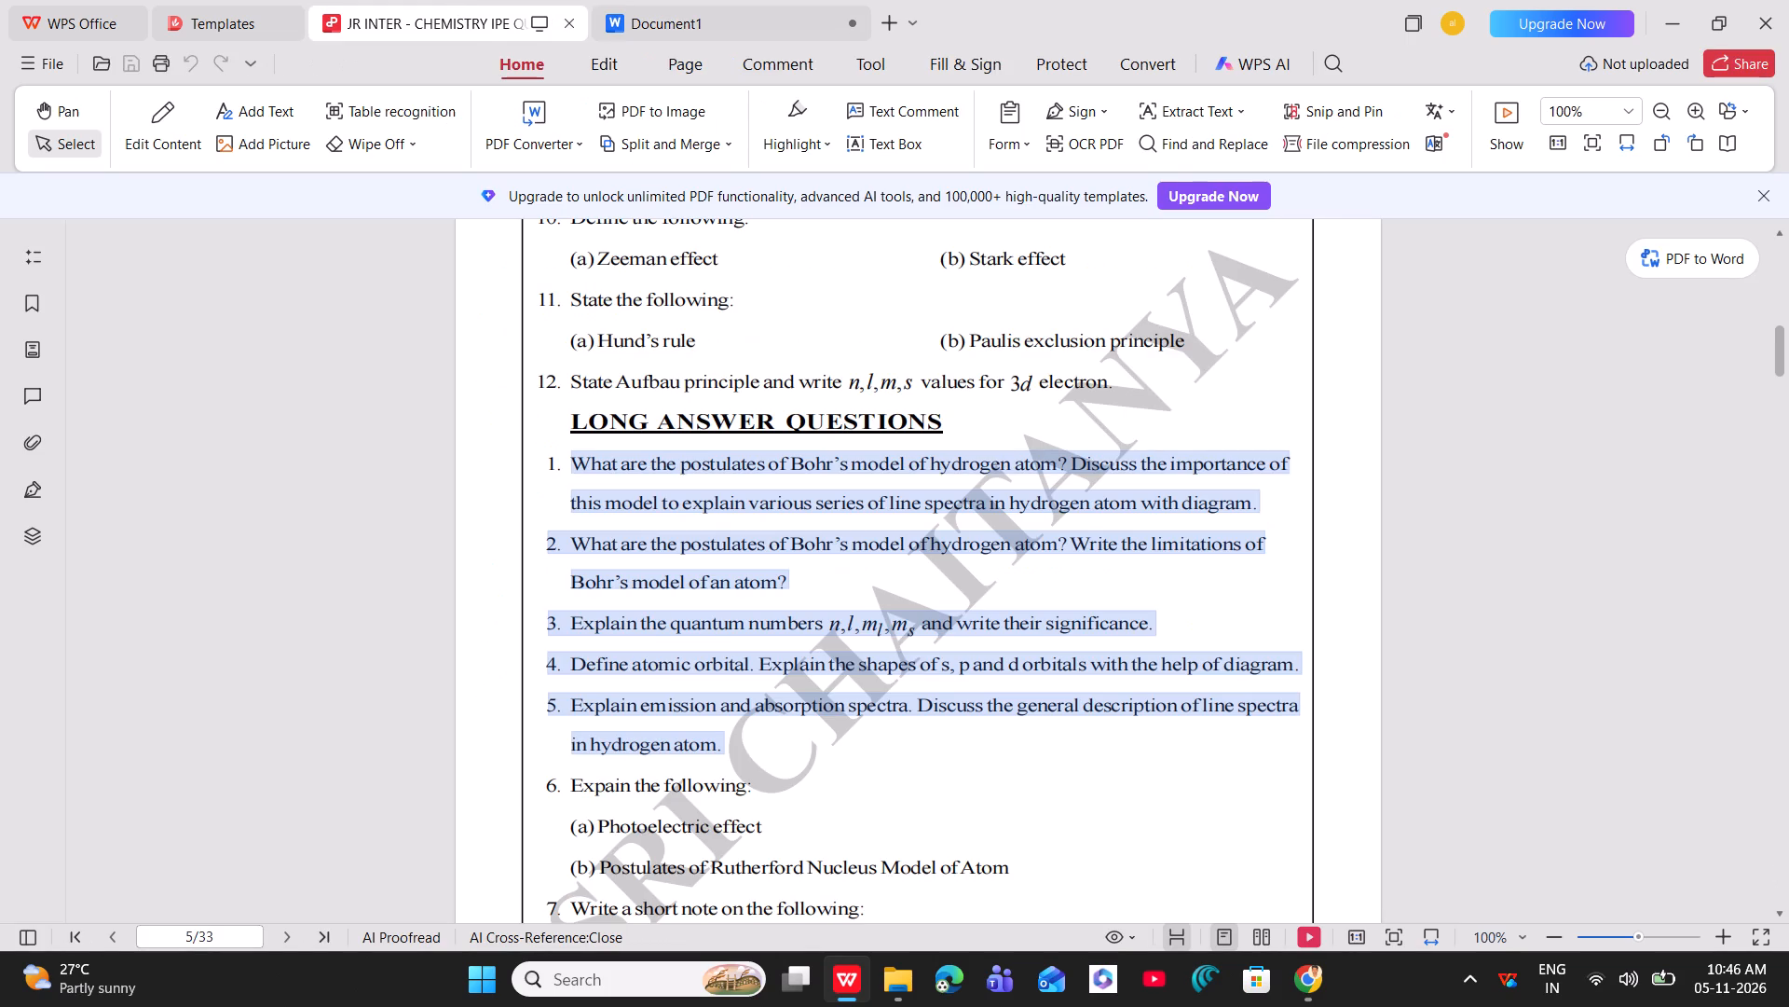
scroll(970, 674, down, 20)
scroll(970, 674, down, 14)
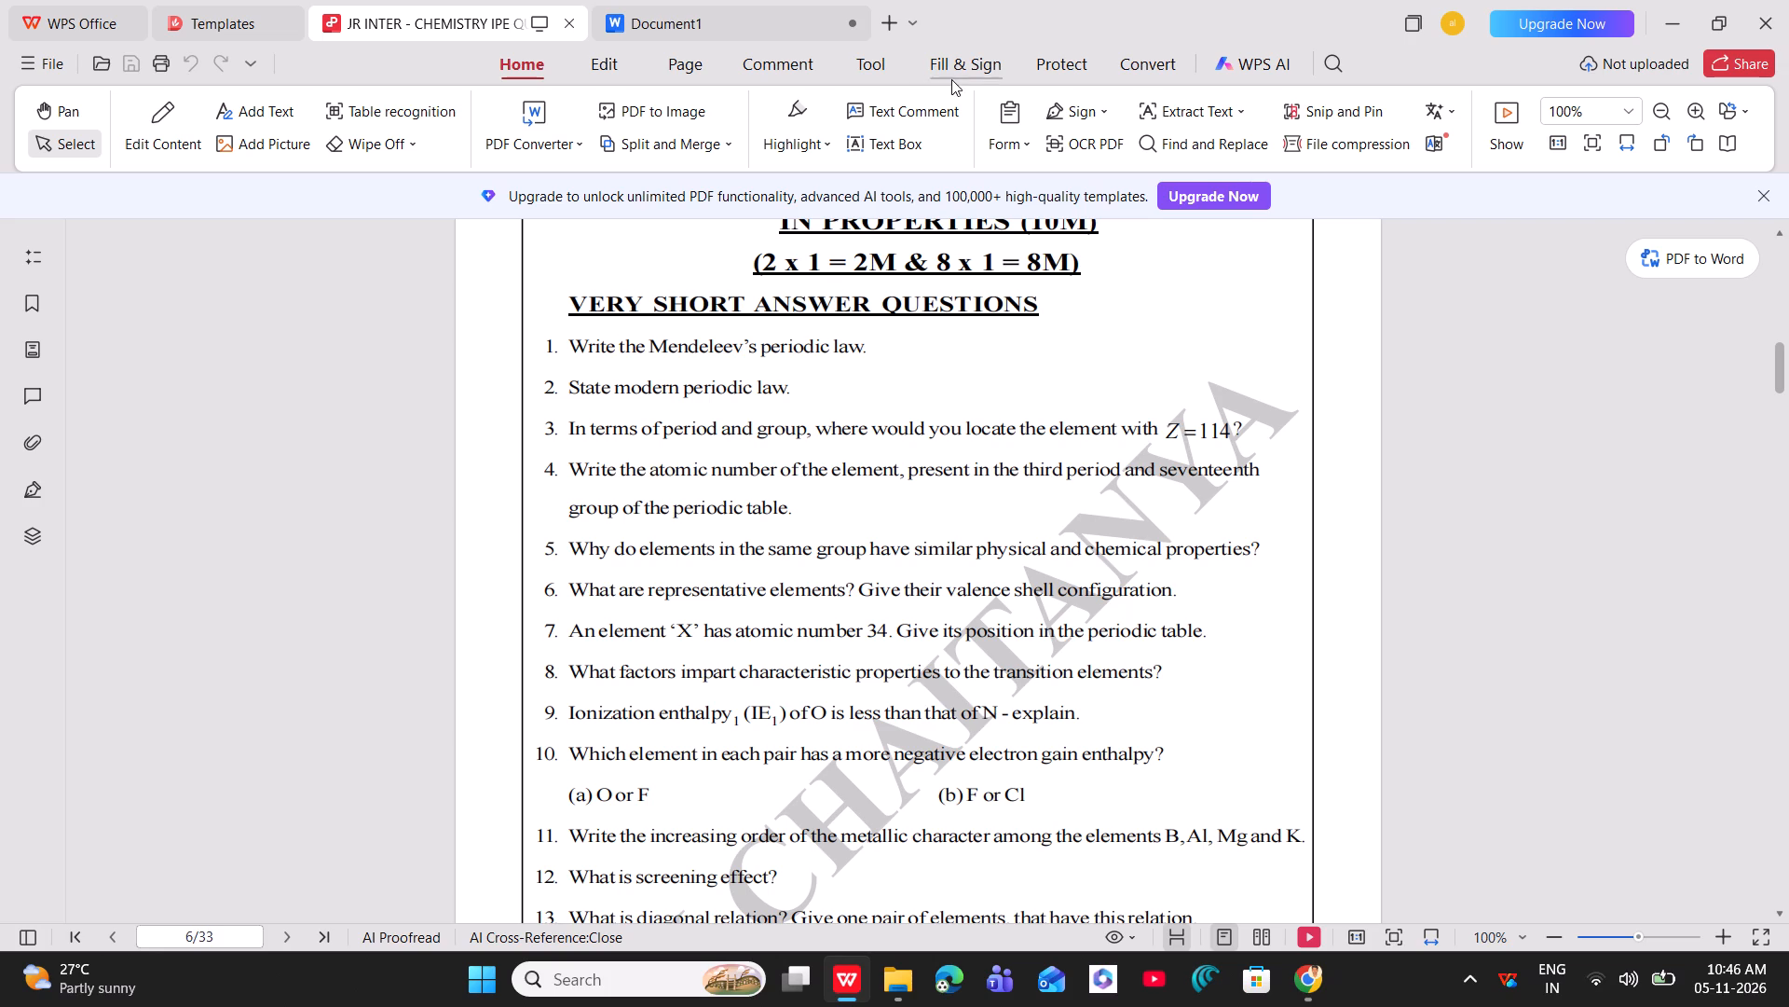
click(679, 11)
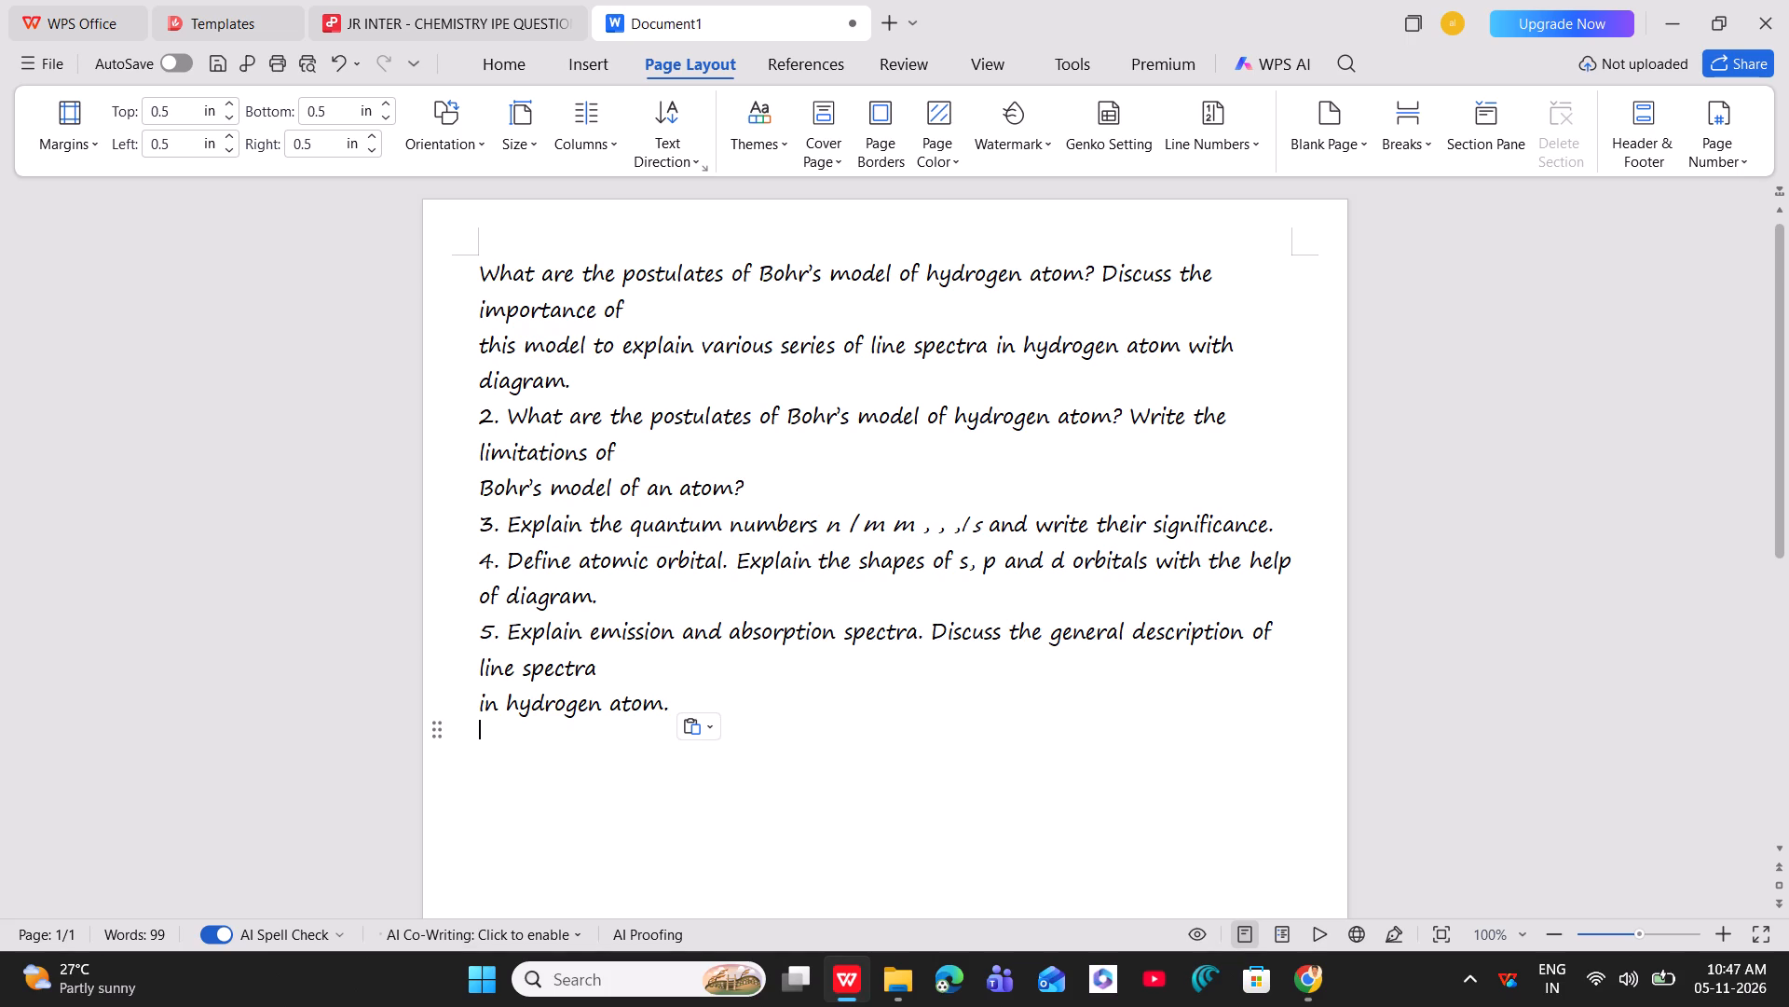
Delete question 2, on Bohr's postulates and the limitations of his model, from the pasted list.
drag(476, 410, 763, 482)
key(BackSpace)
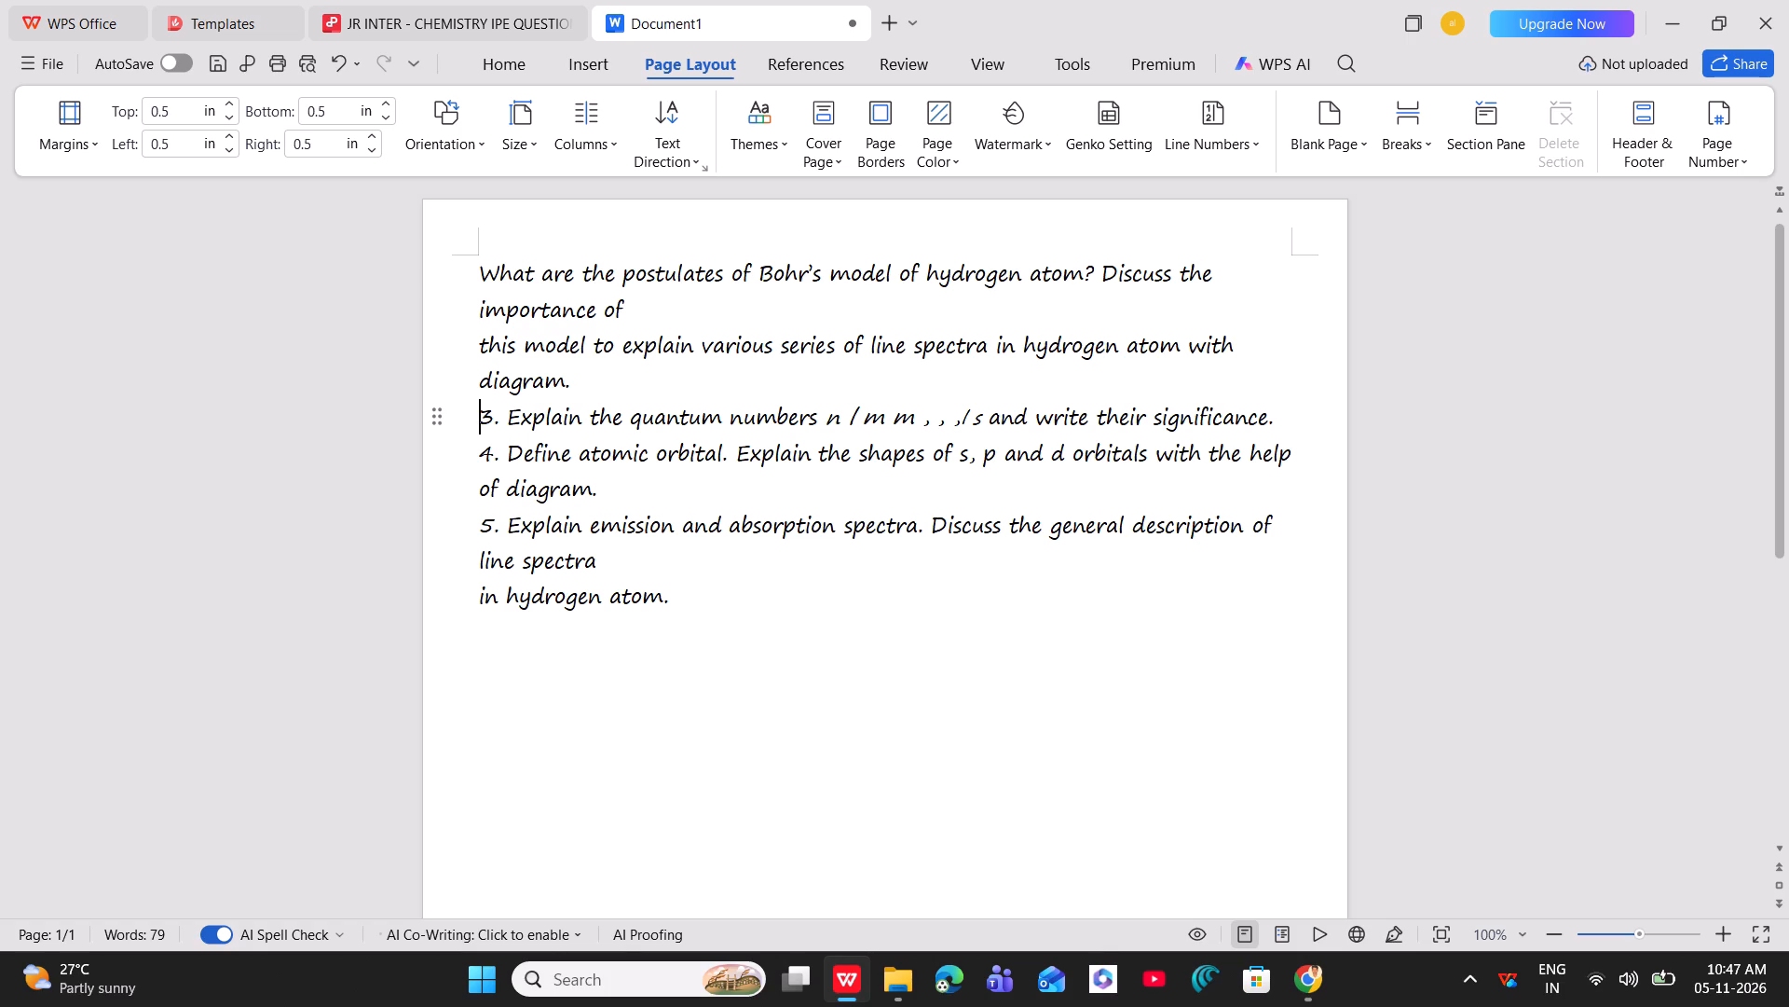
Renumber the quantum numbers question as 2 and add "1." before the first question on Bohr's model.
key(Delete)
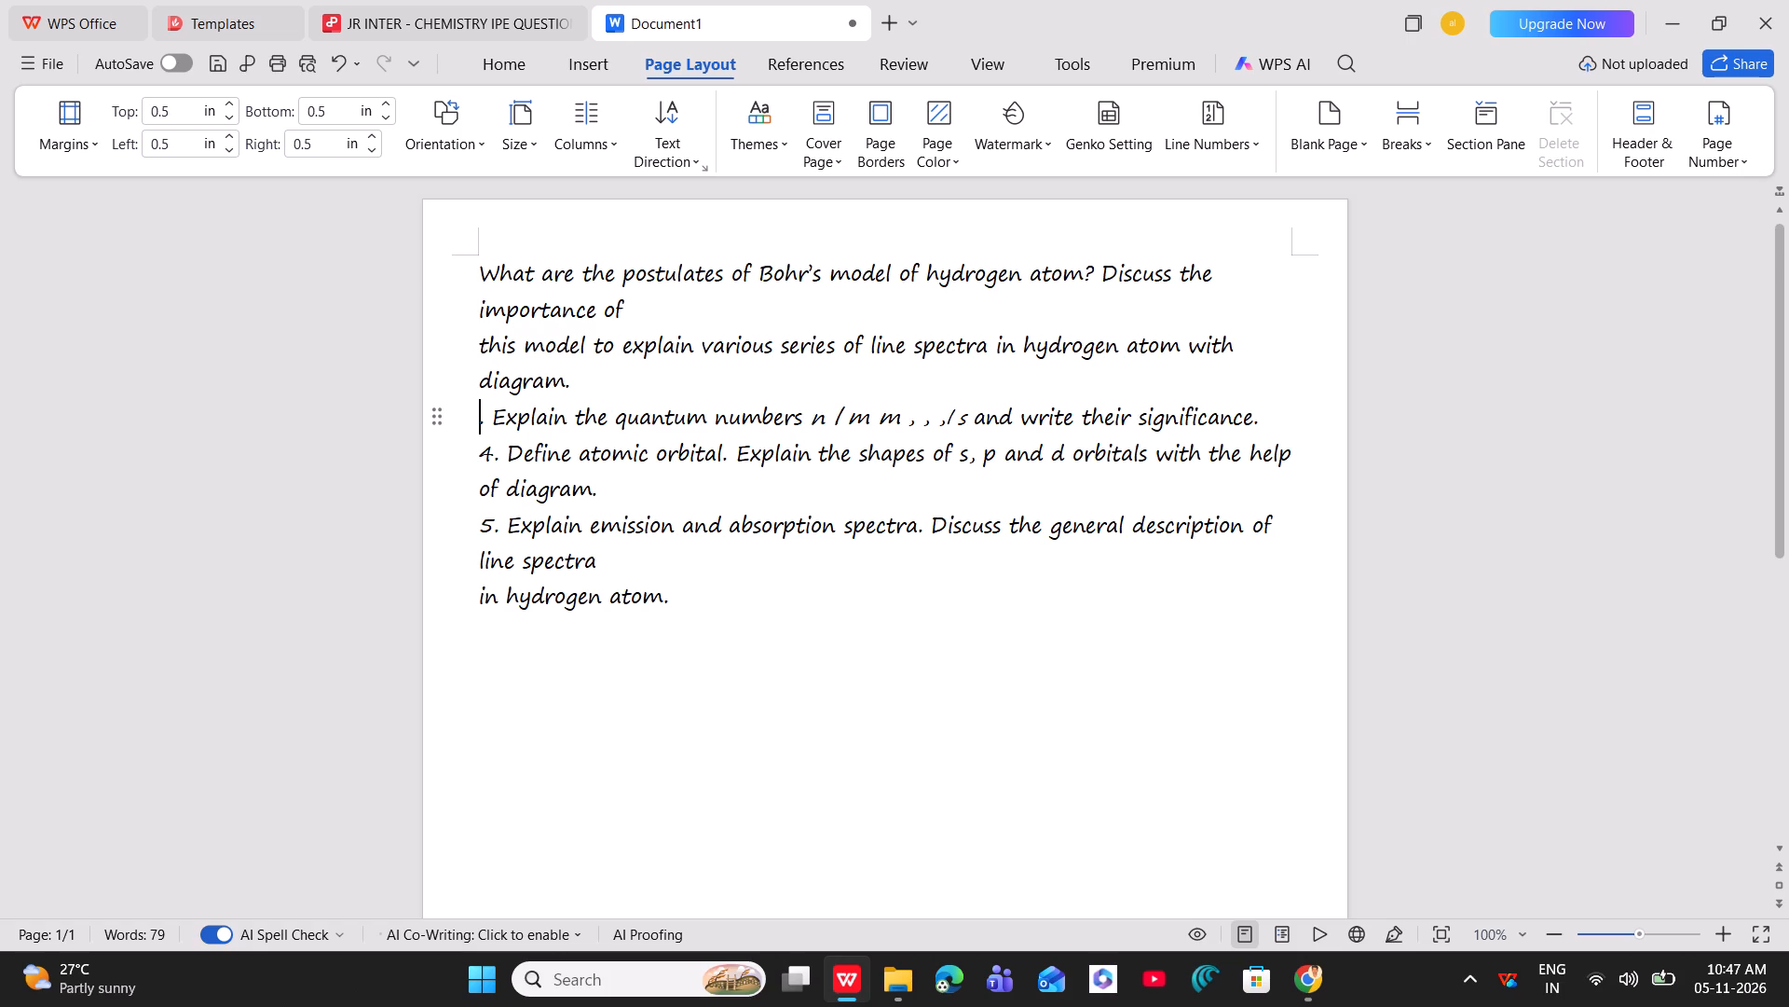
key(2)
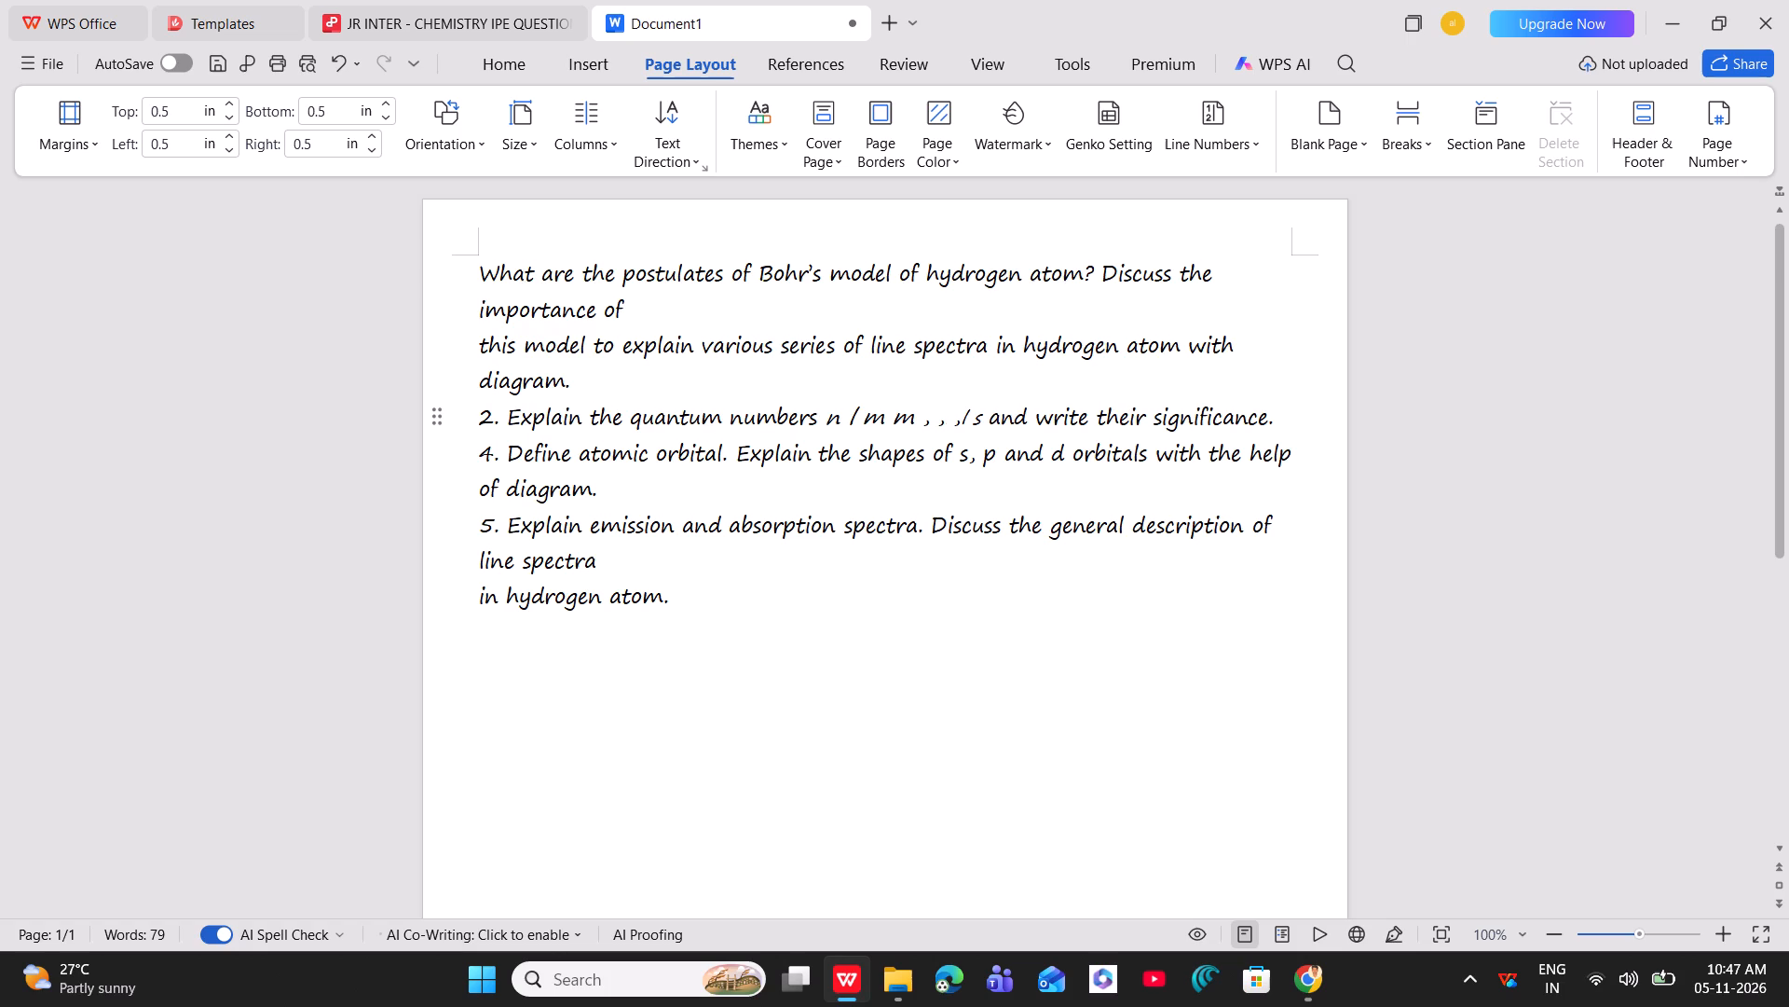
click(482, 271)
text(1.)
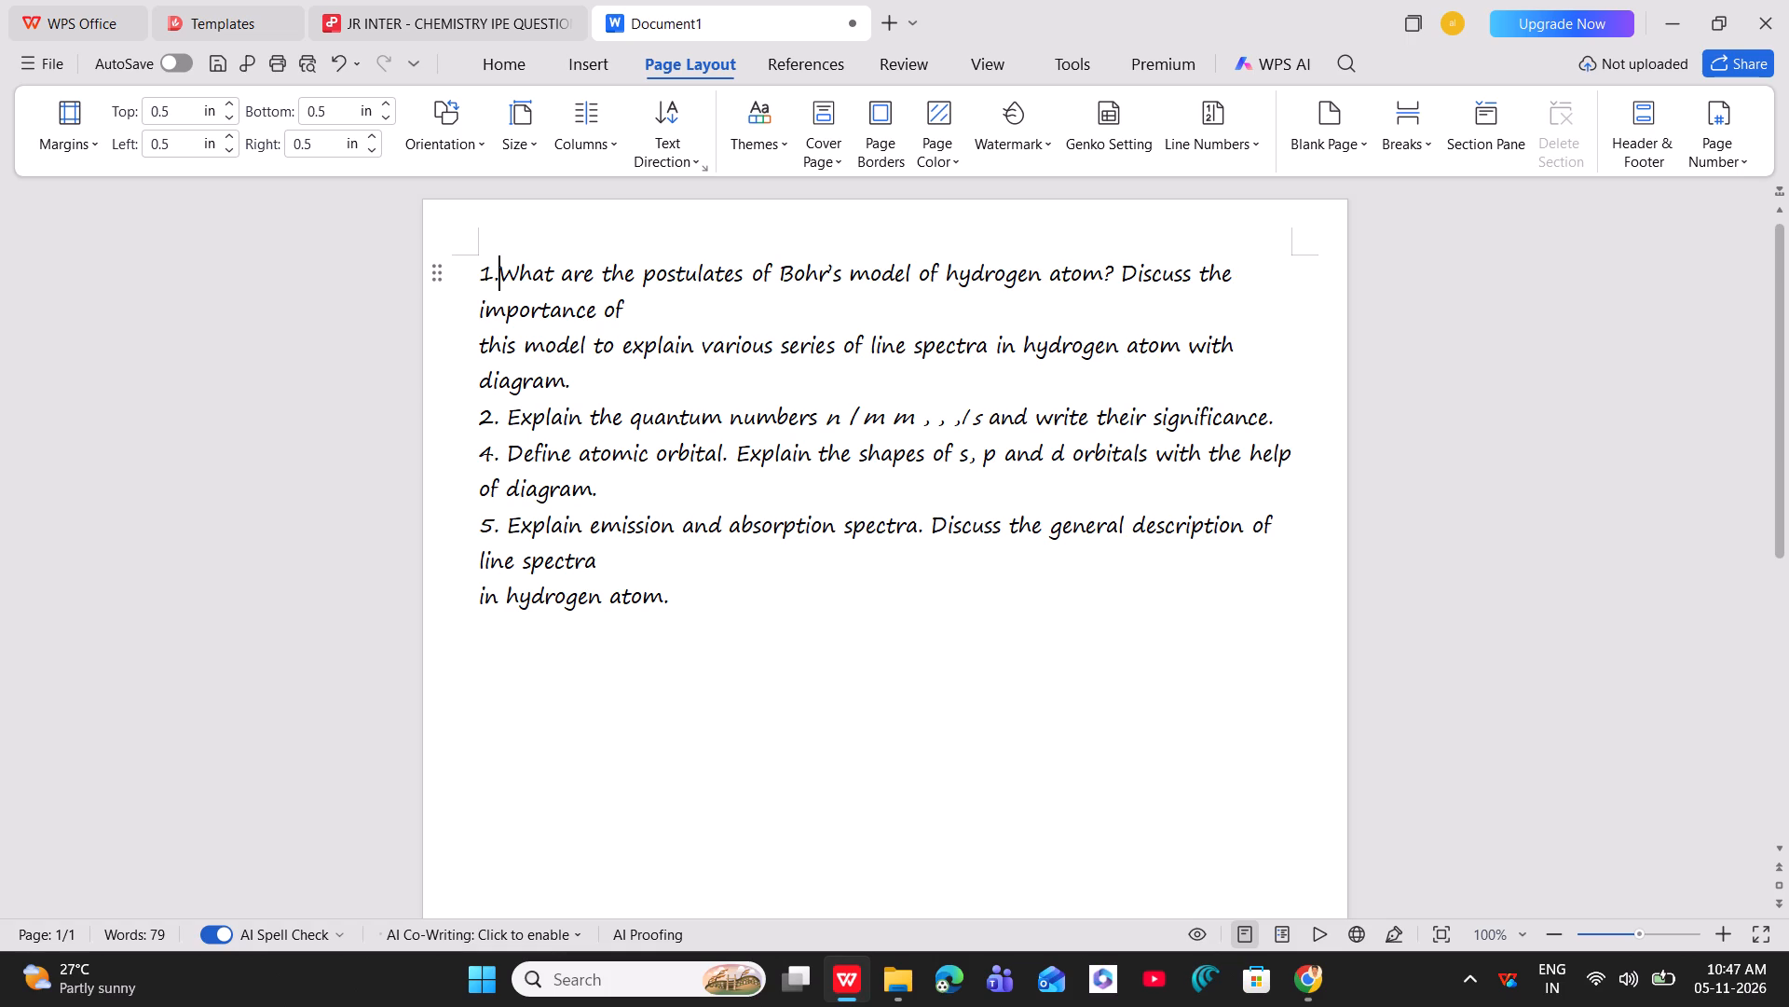
Delete question 5, on emission and absorption spectra, from the end of the list.
drag(680, 604, 473, 537)
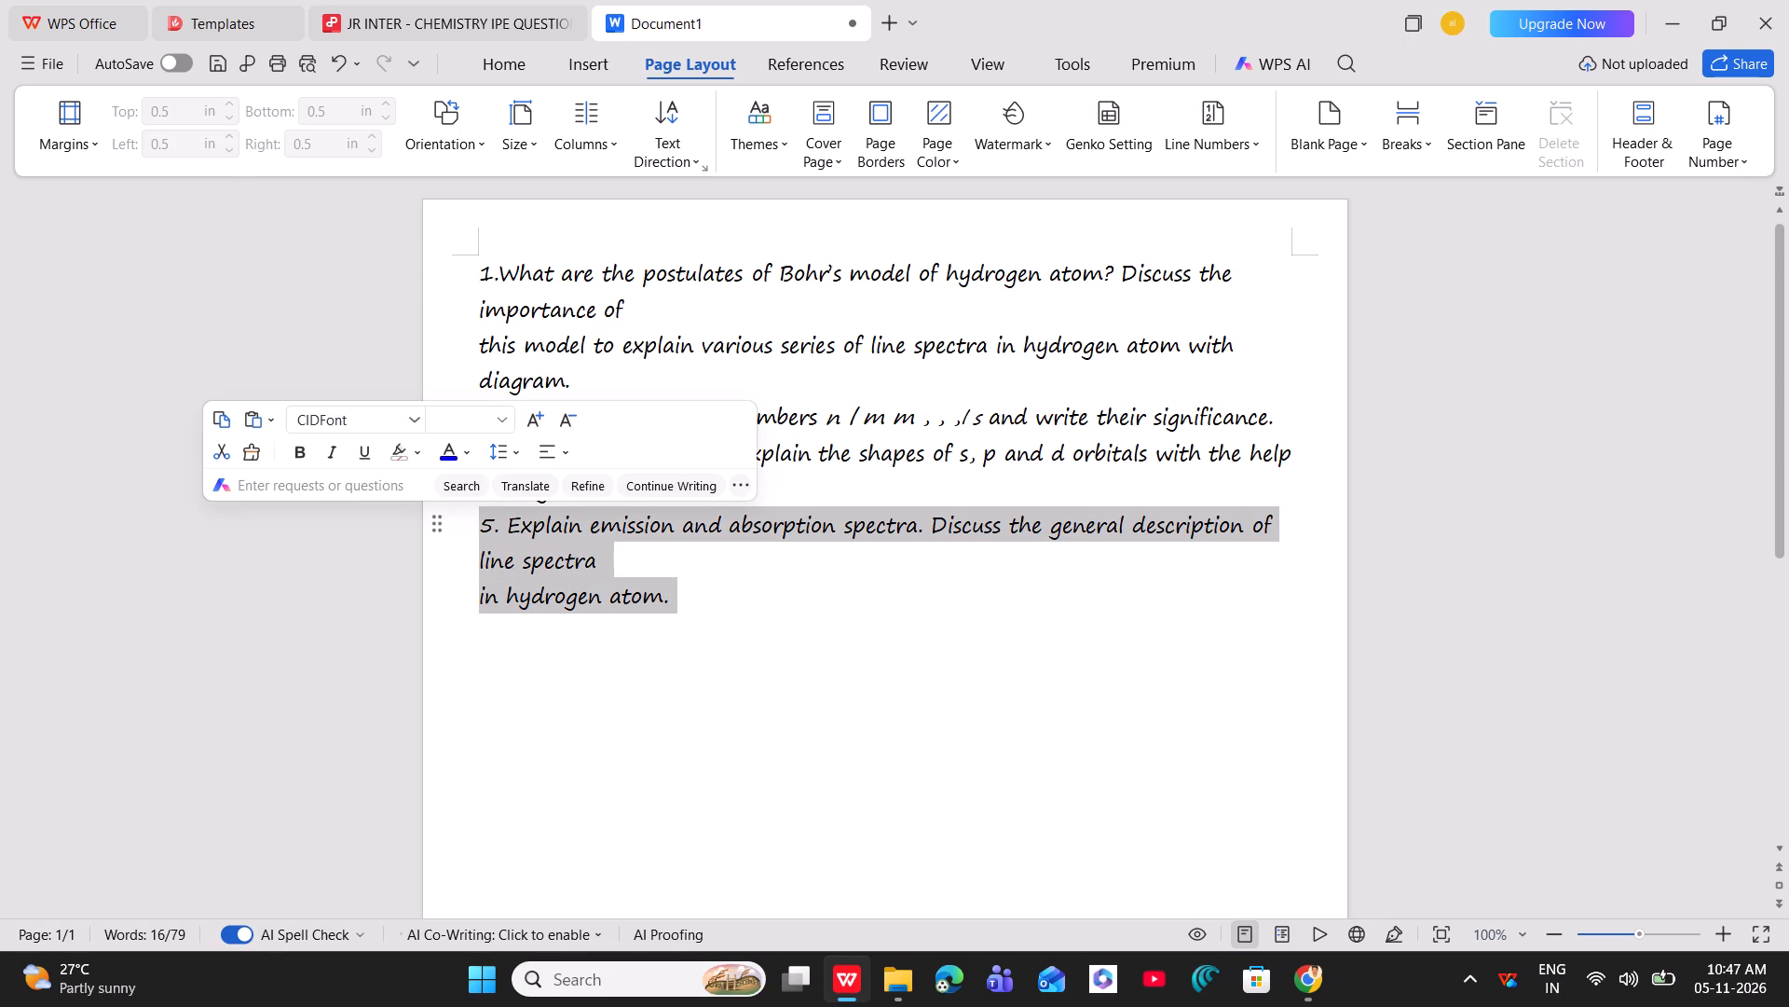
key(BackSpace)
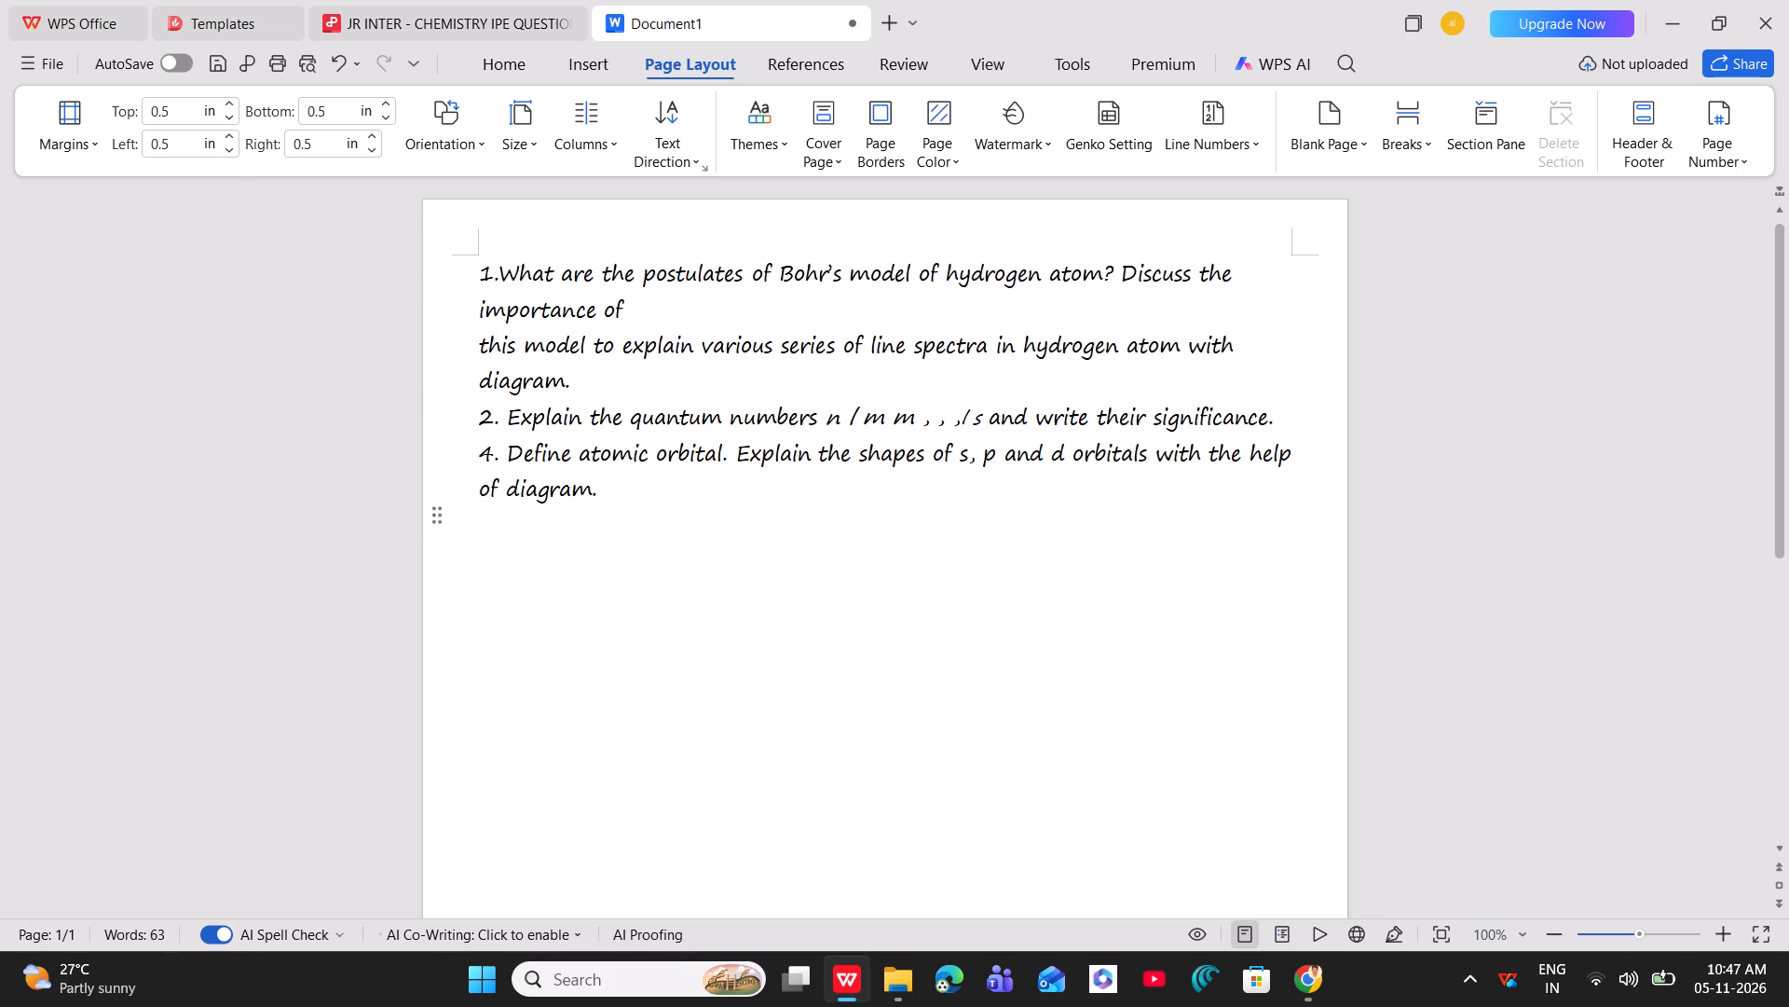
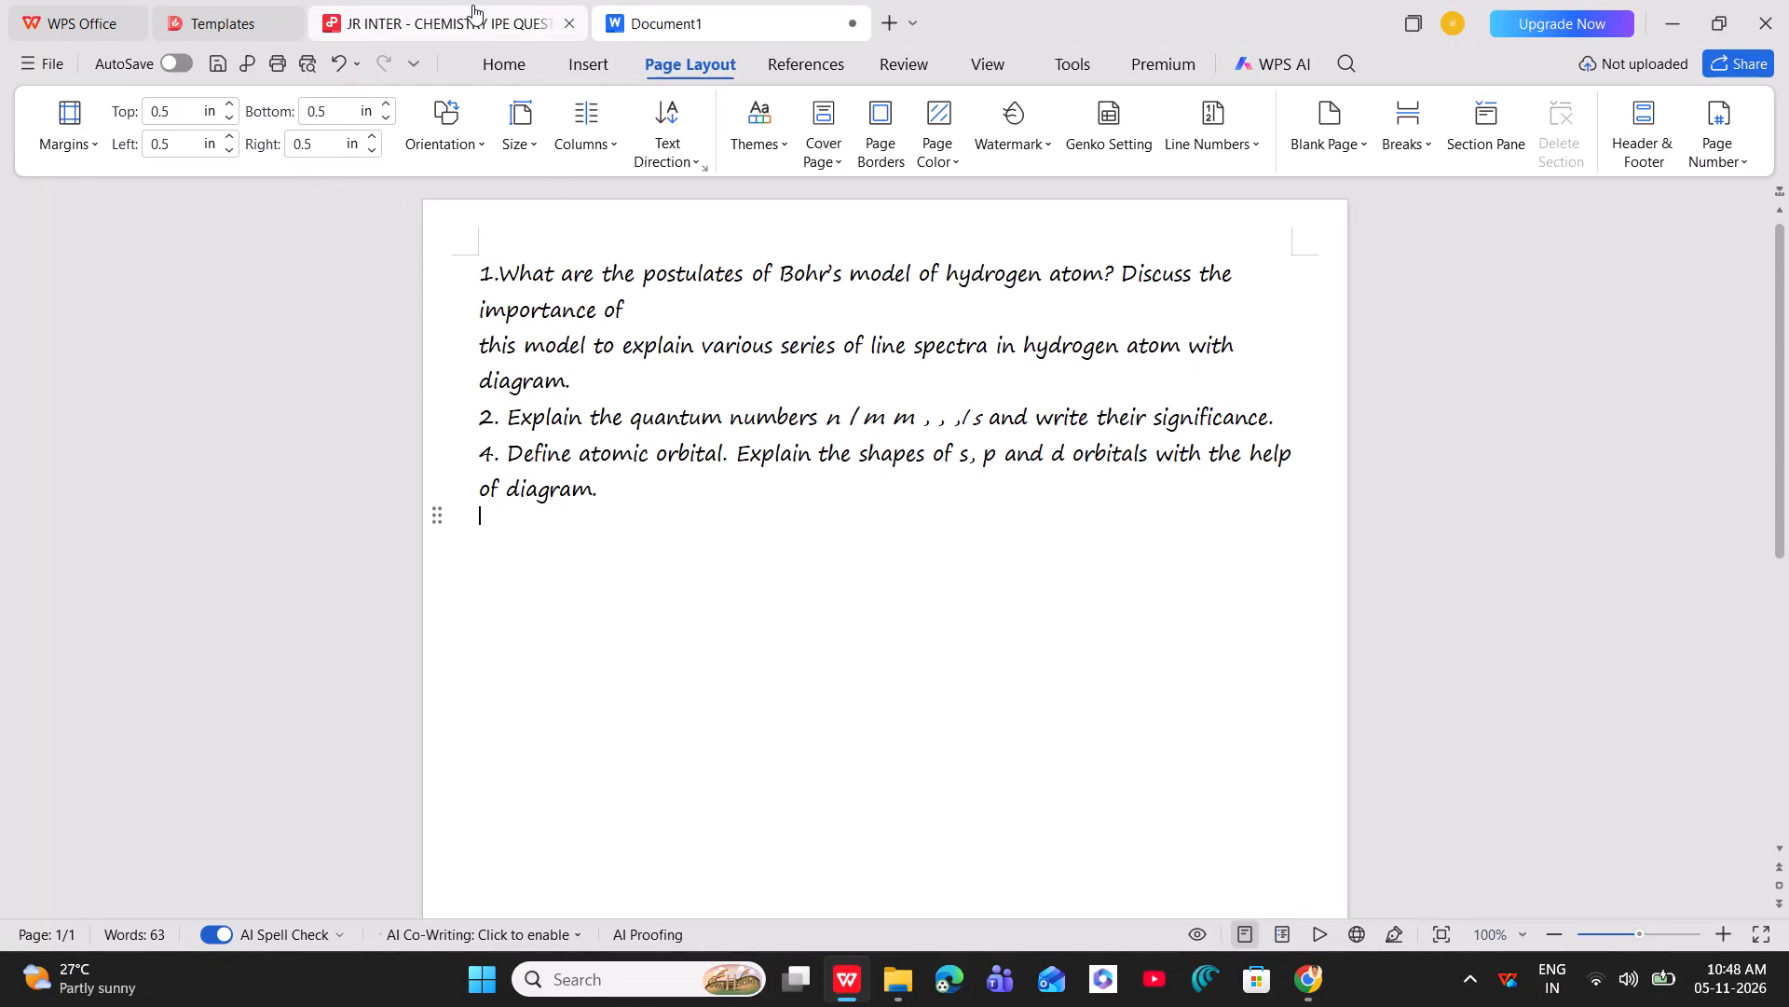
Look through the question bank PDF's chapters following Atomic Structure for the next set of long answer questions.
click(472, 5)
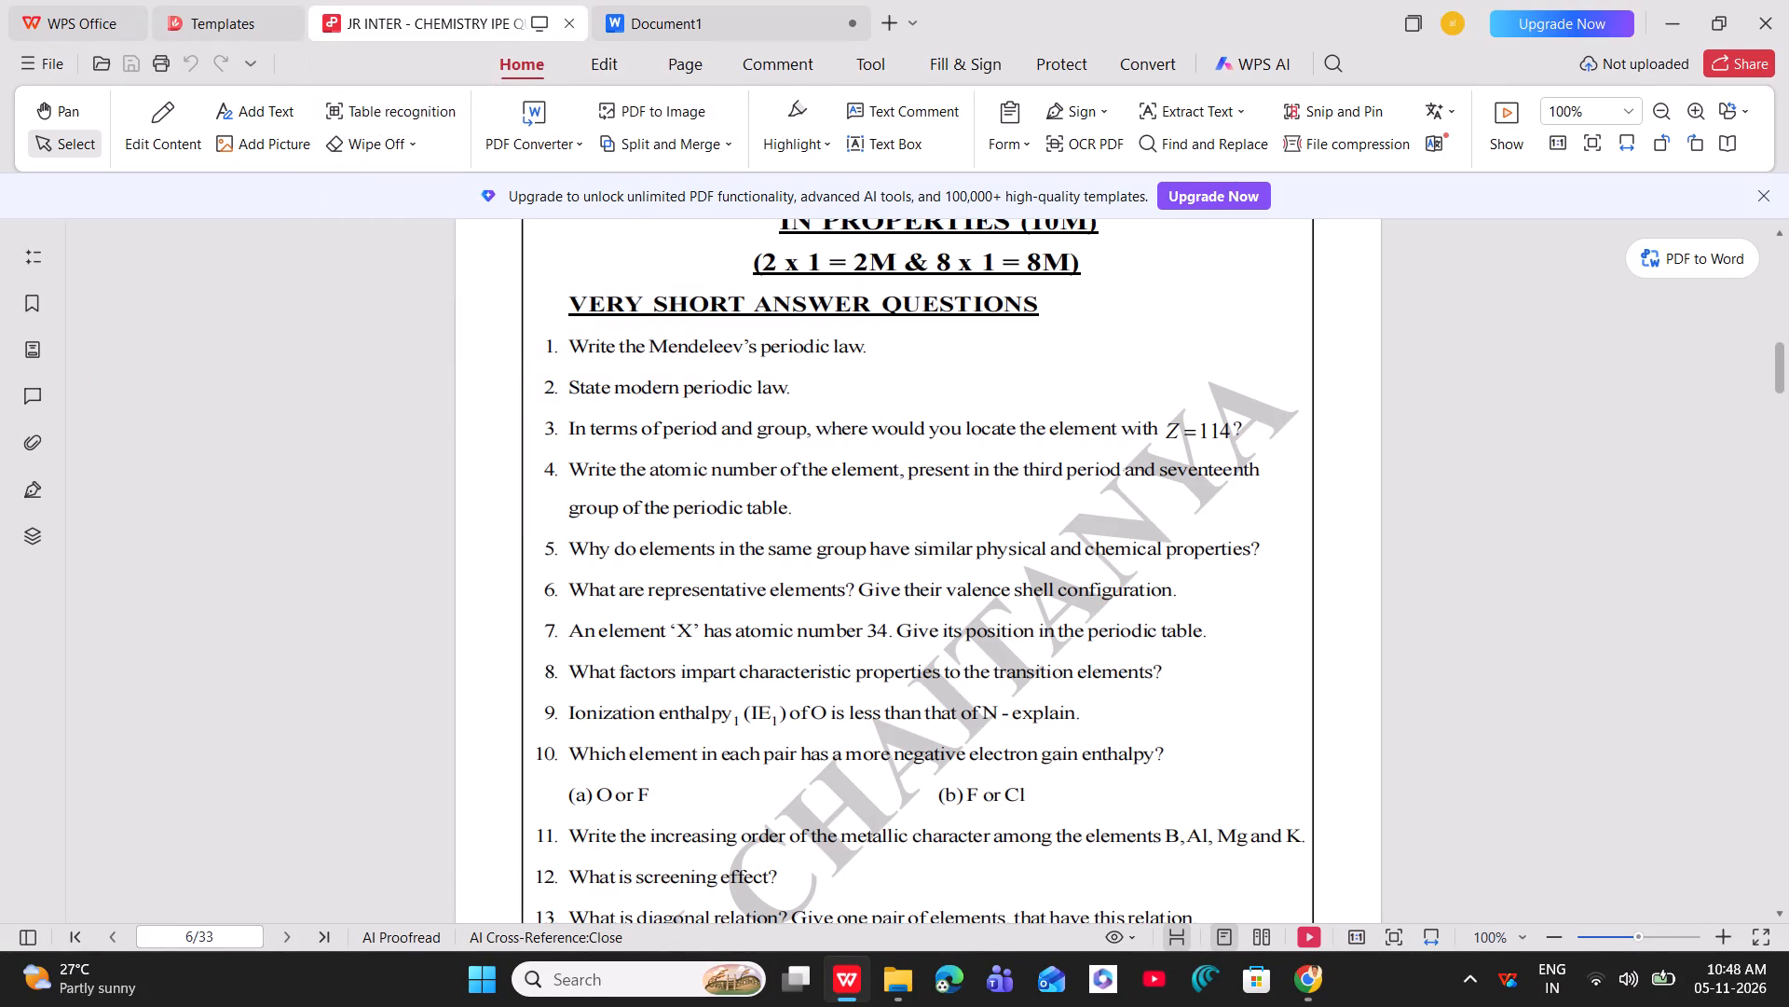
scroll(579, 434, down, 12)
scroll(579, 434, down, 11)
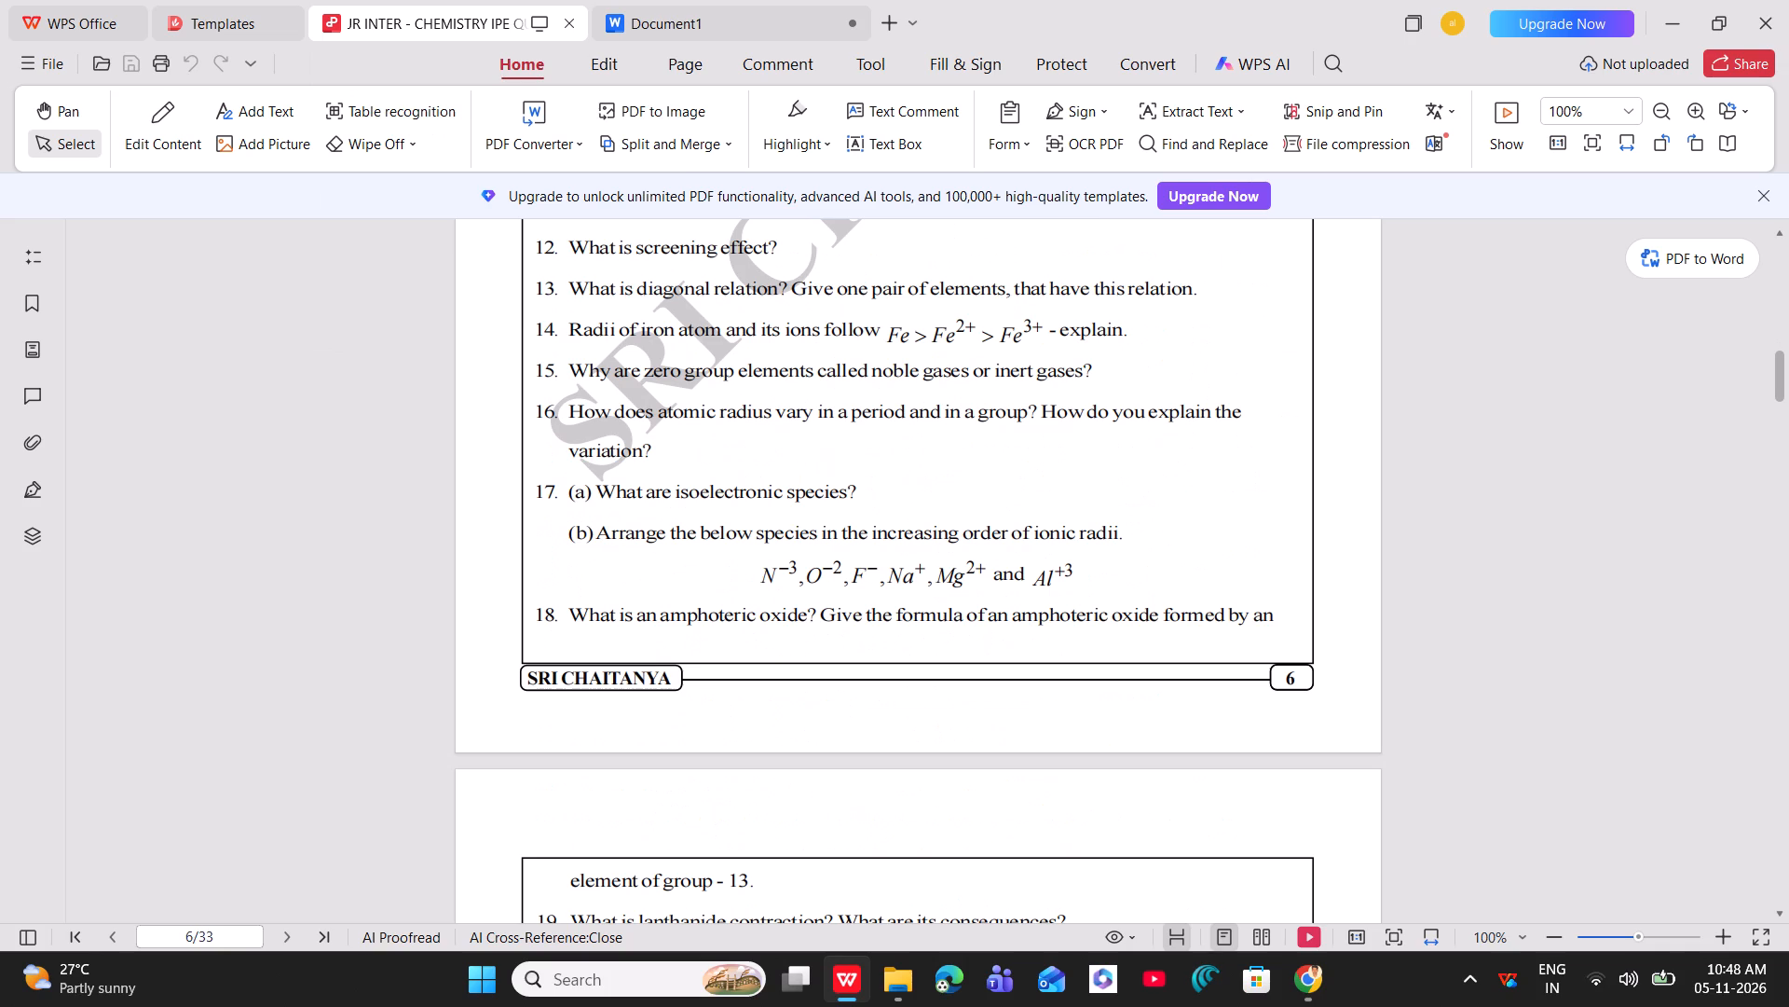
scroll(579, 434, down, 17)
scroll(685, 554, down, 14)
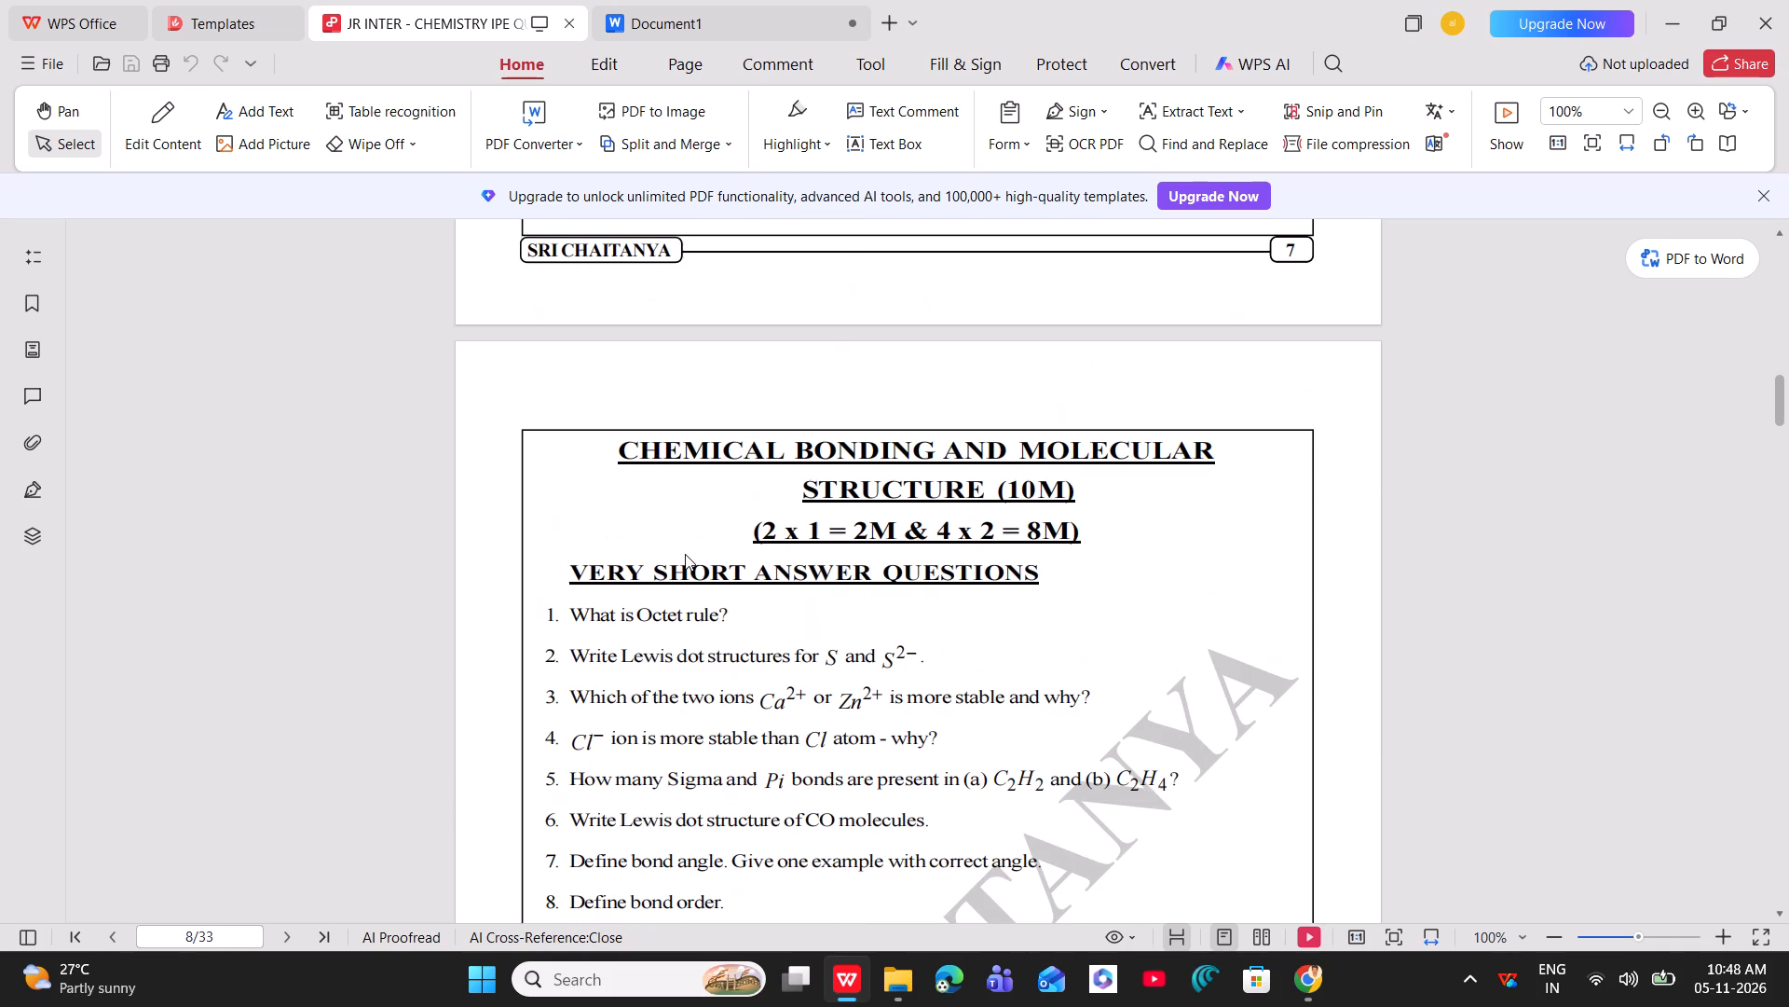
scroll(685, 554, down, 16)
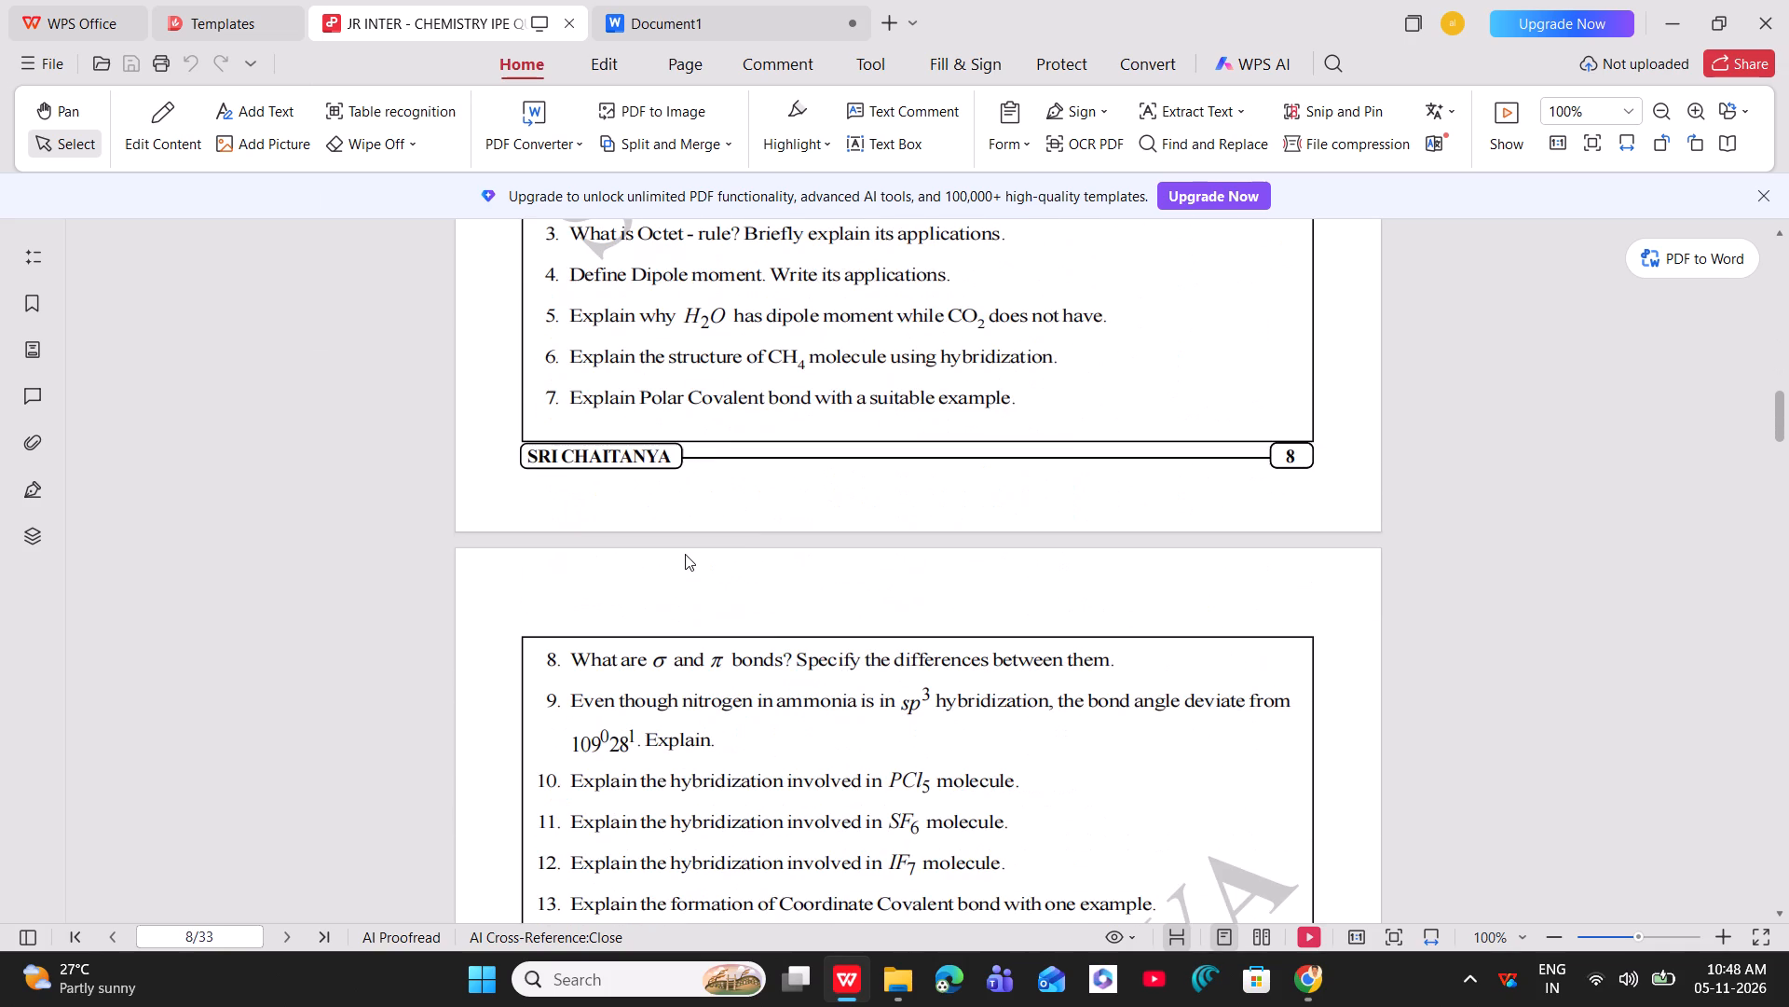
scroll(685, 554, down, 20)
scroll(685, 554, down, 9)
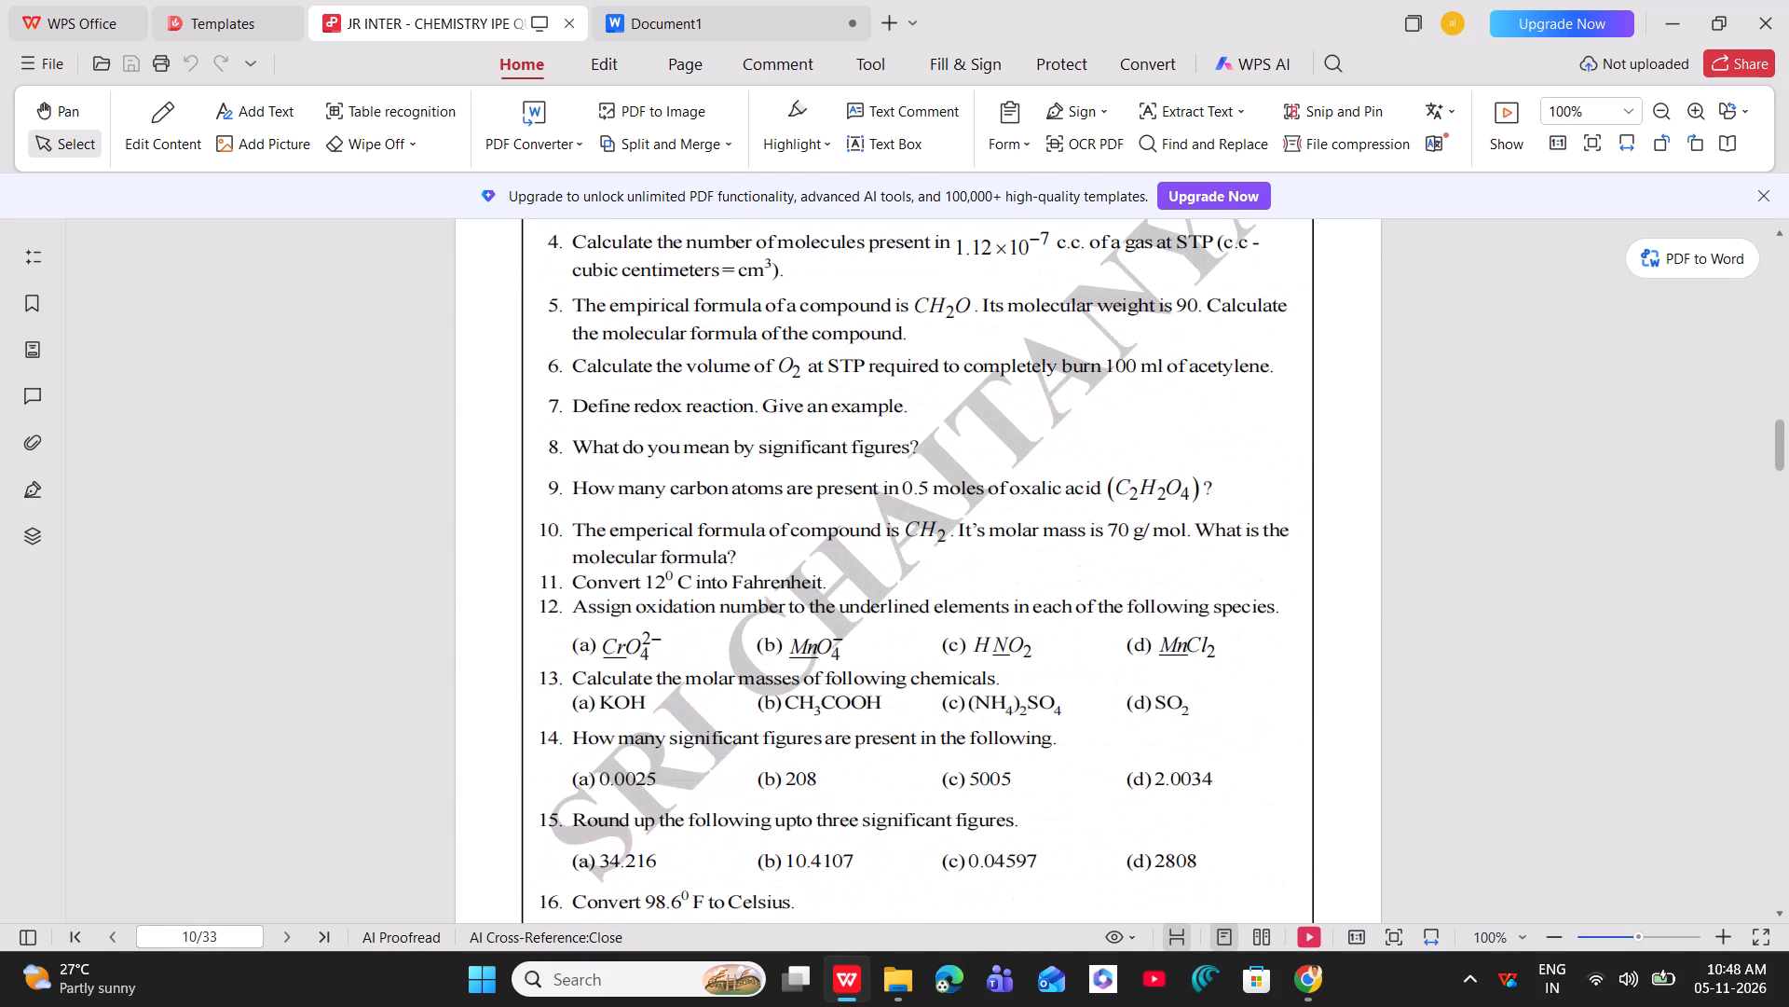
scroll(685, 554, up, 5)
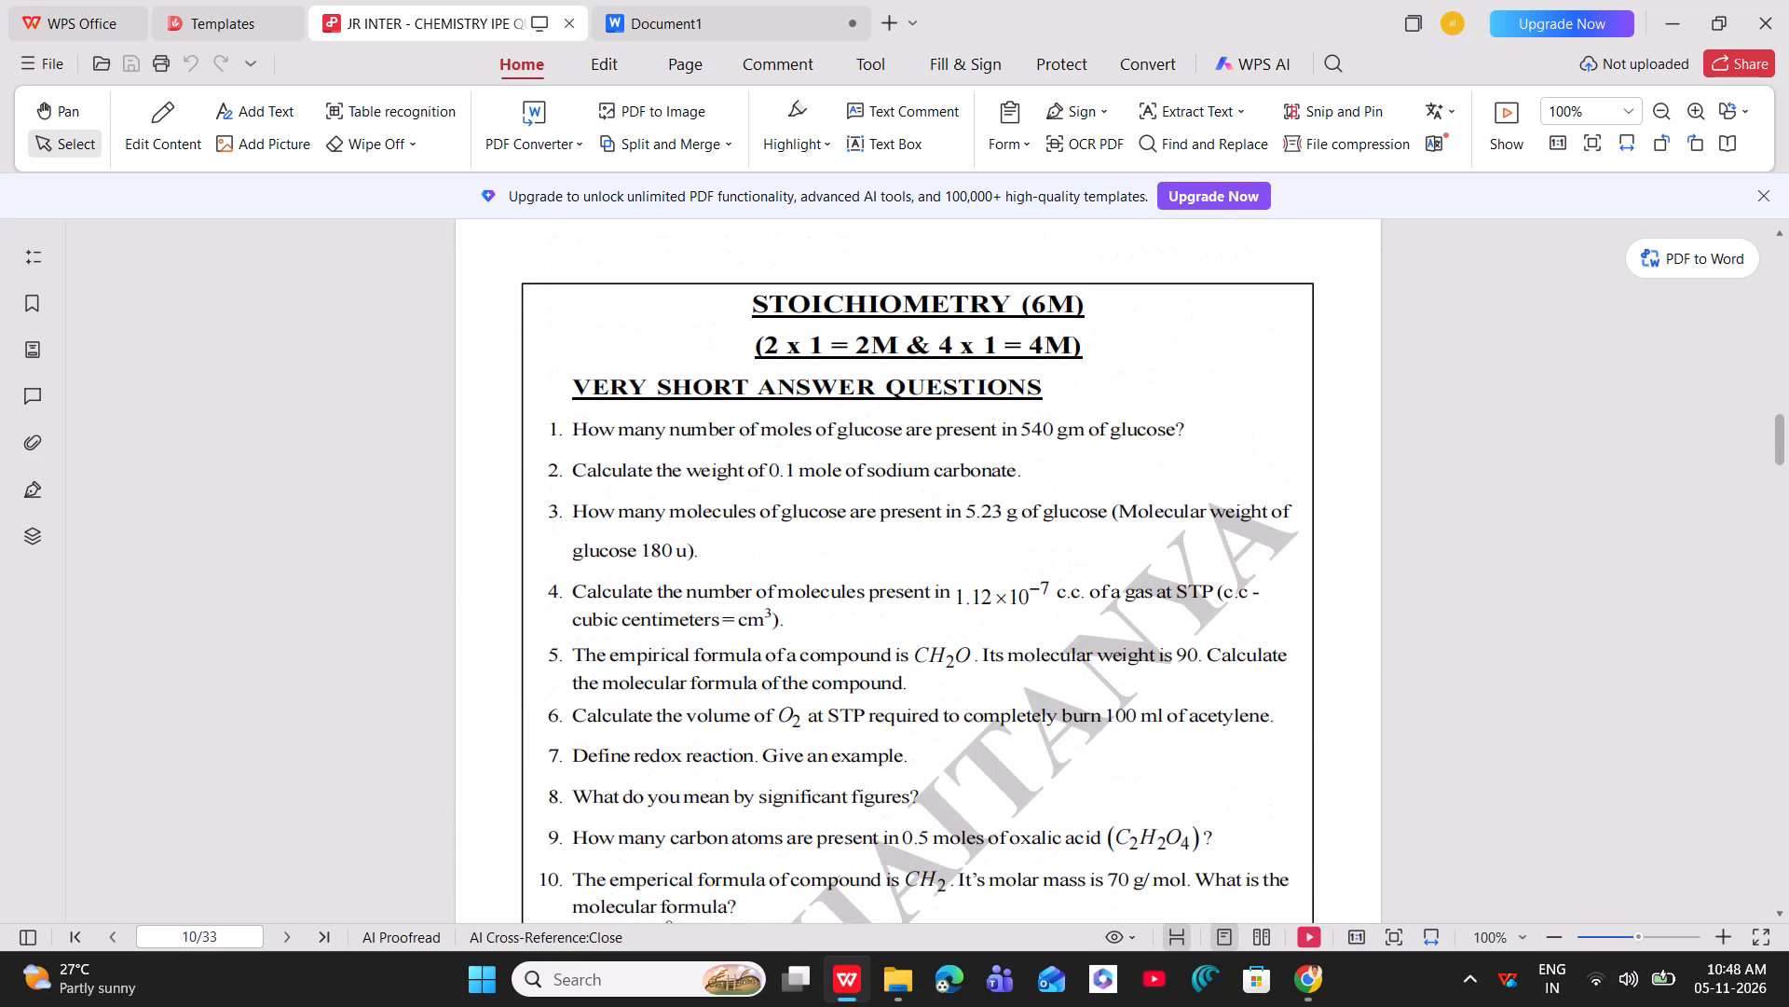
scroll(685, 554, up, 5)
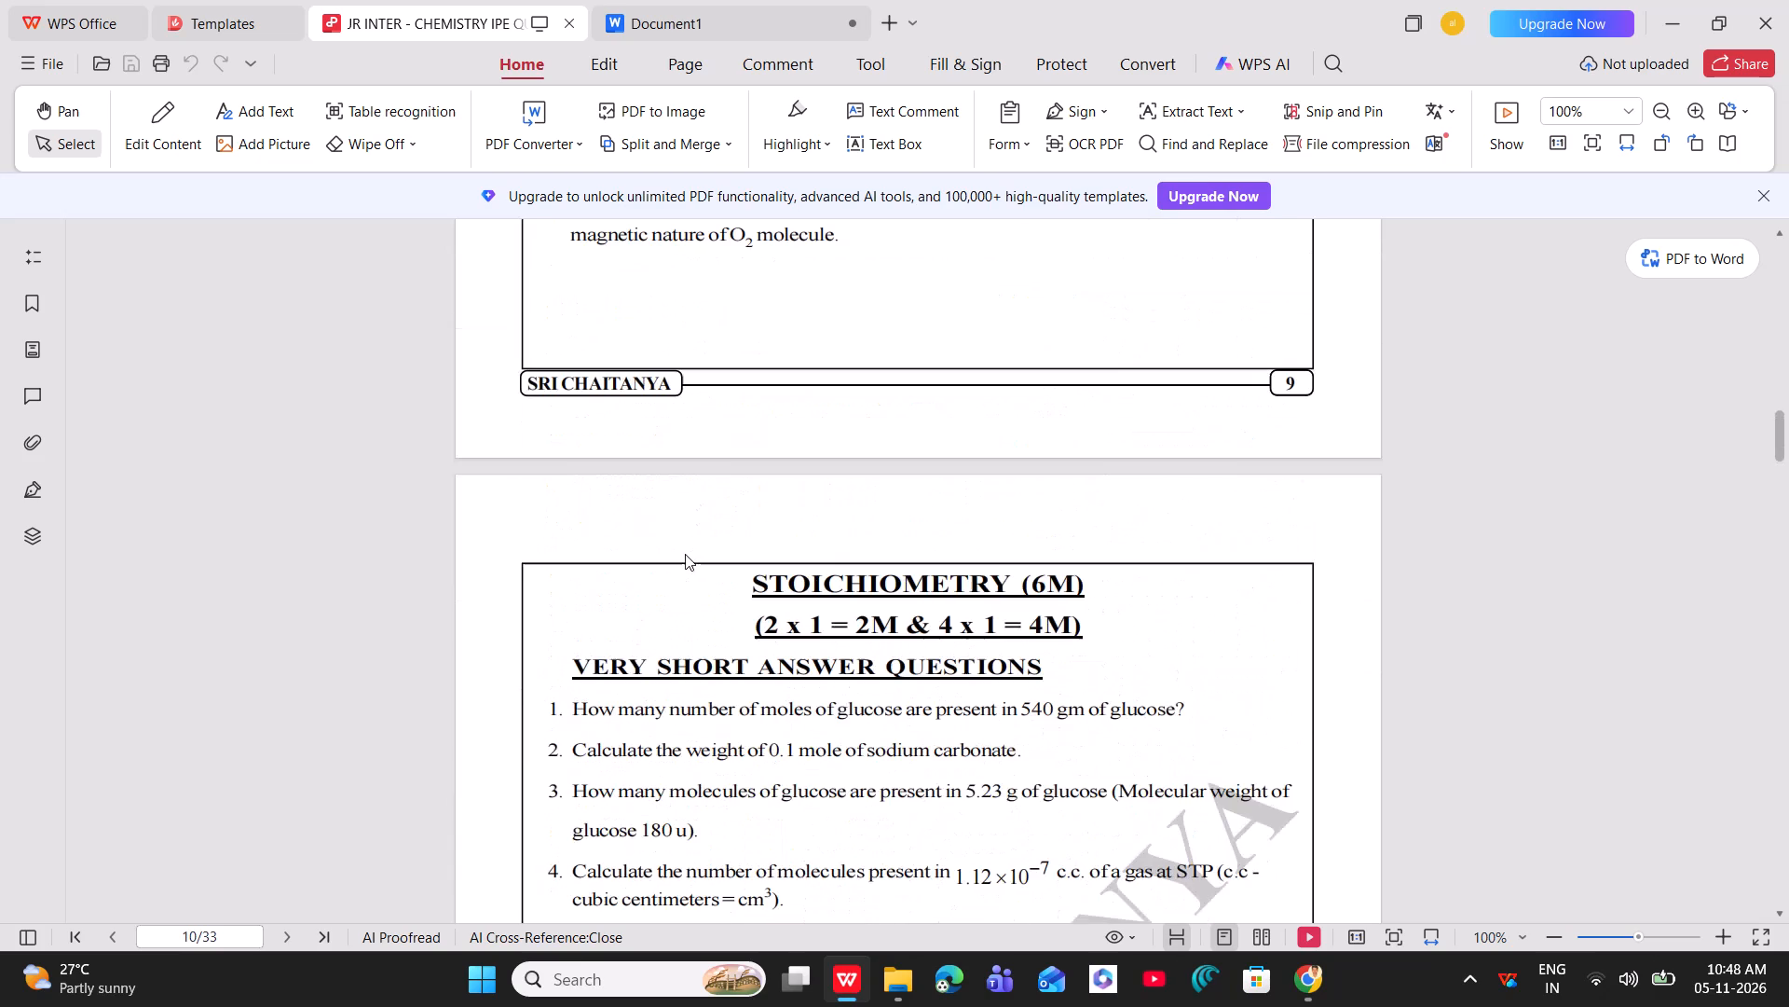
scroll(685, 554, up, 20)
scroll(685, 554, up, 3)
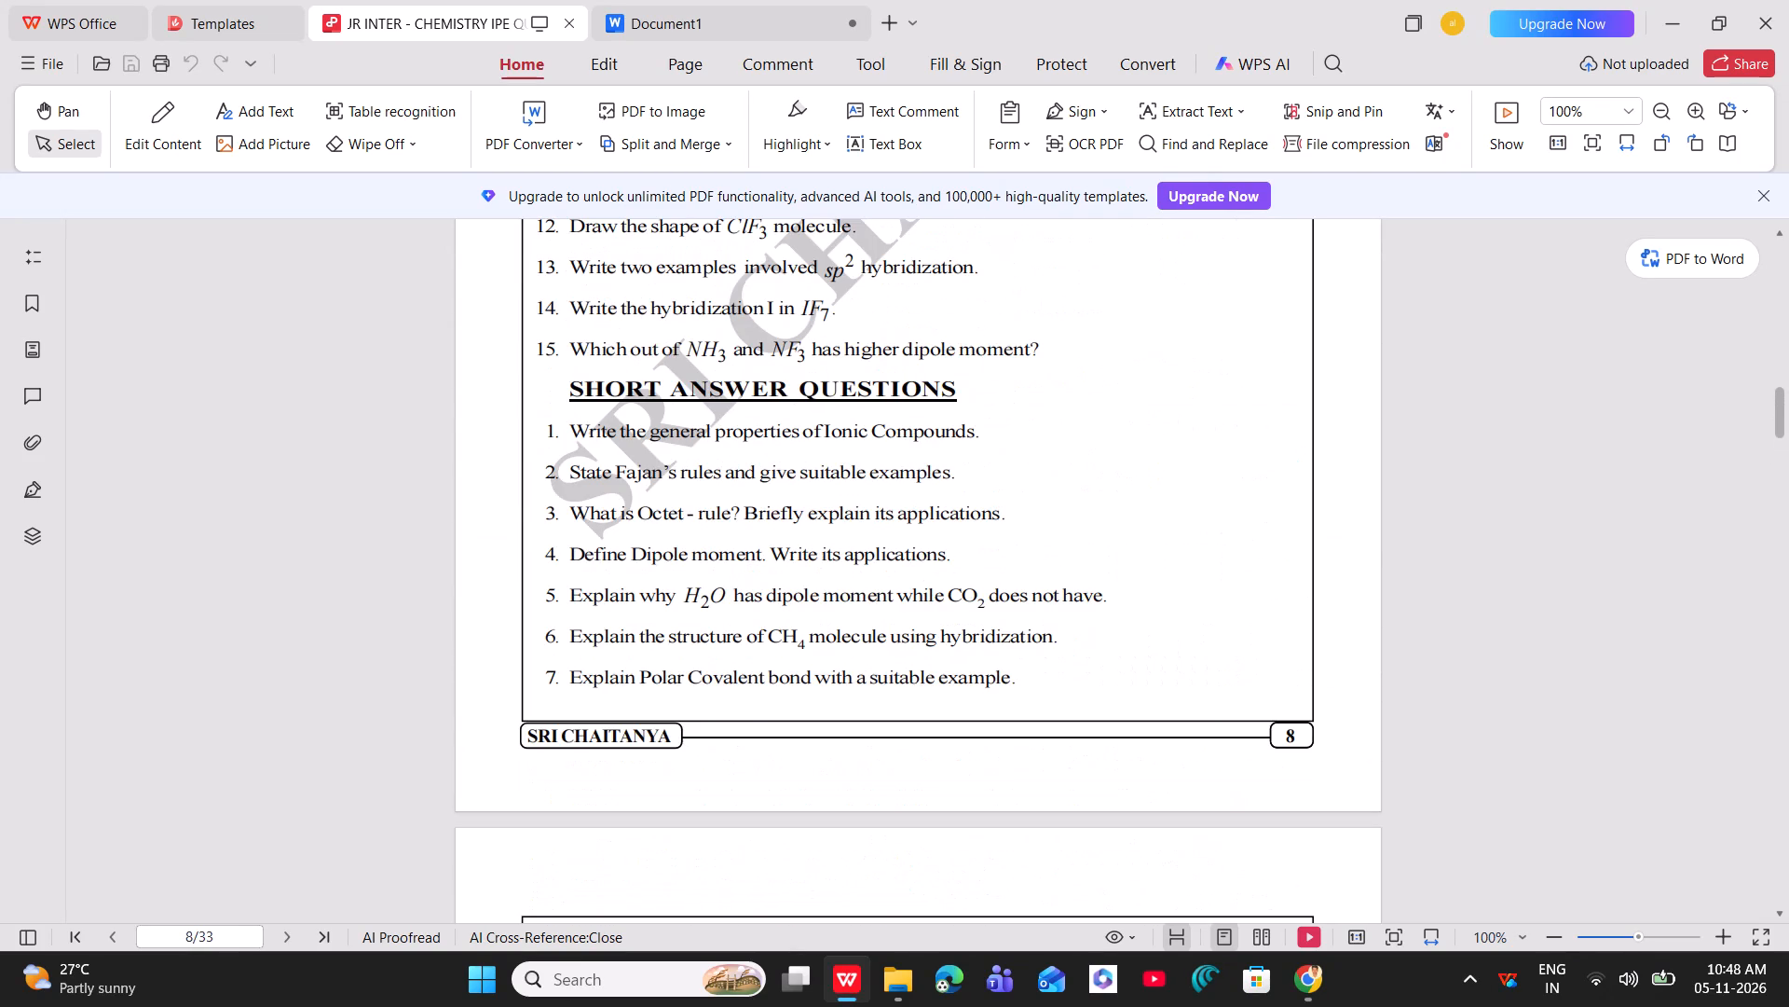
scroll(685, 554, up, 6)
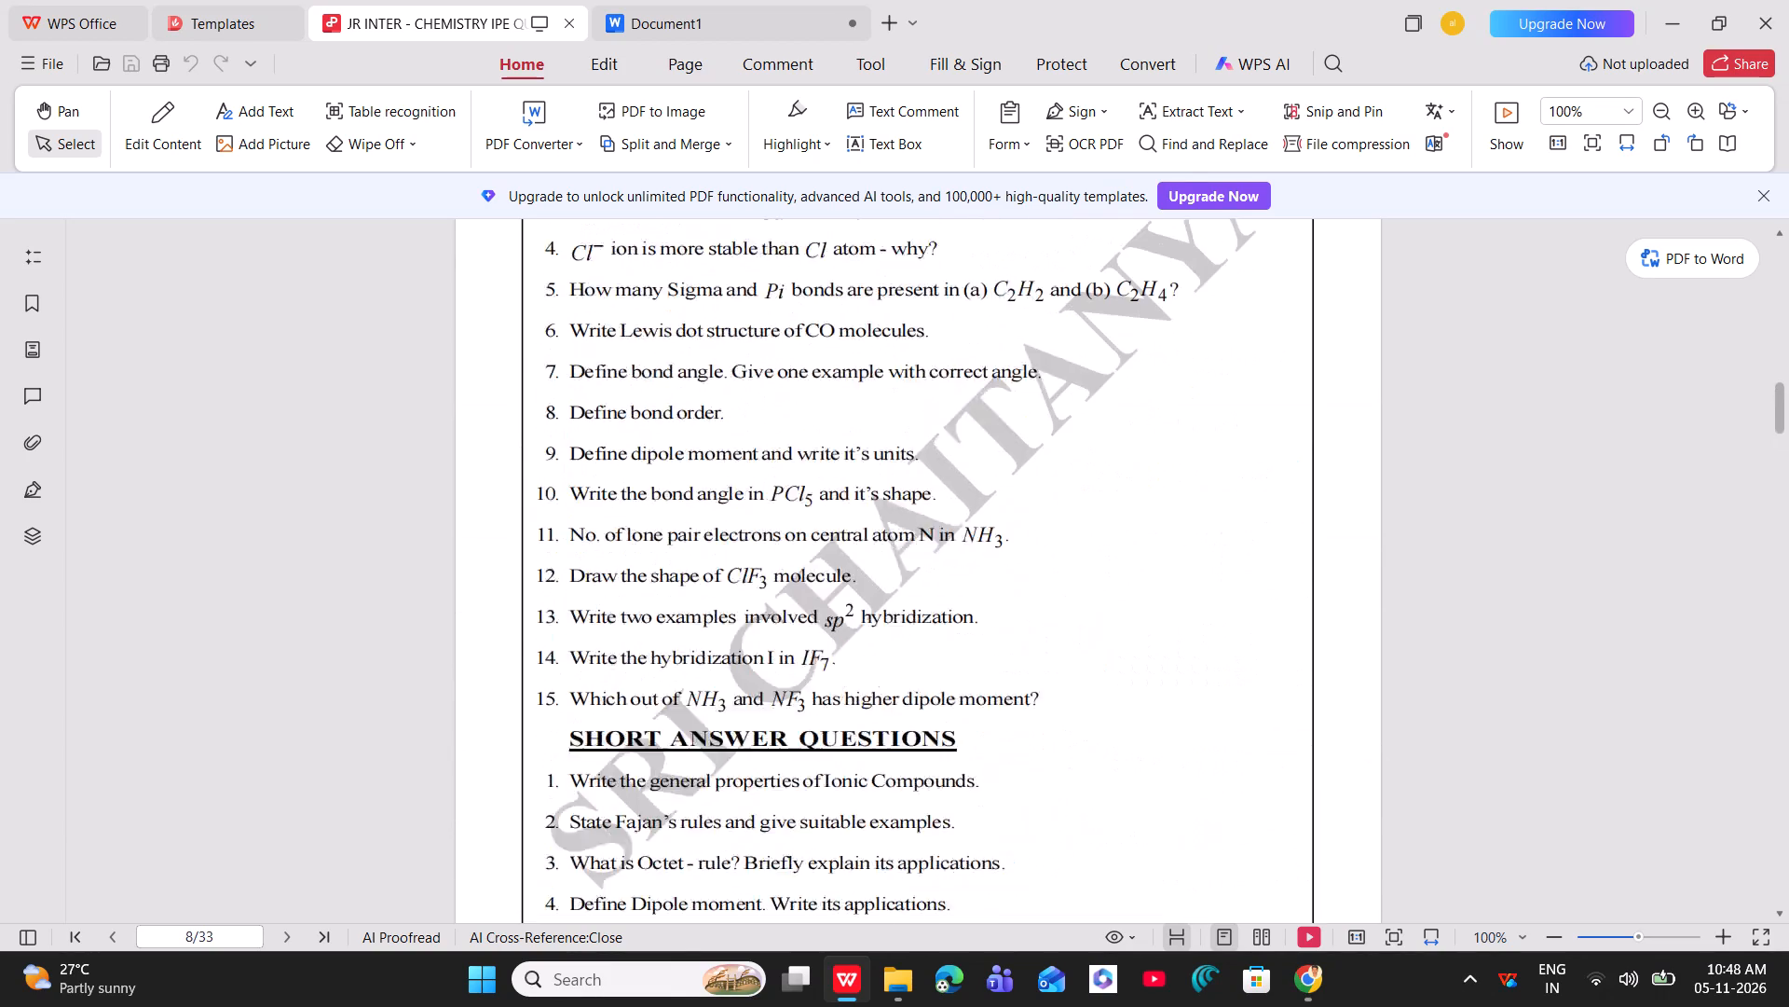
scroll(685, 554, up, 6)
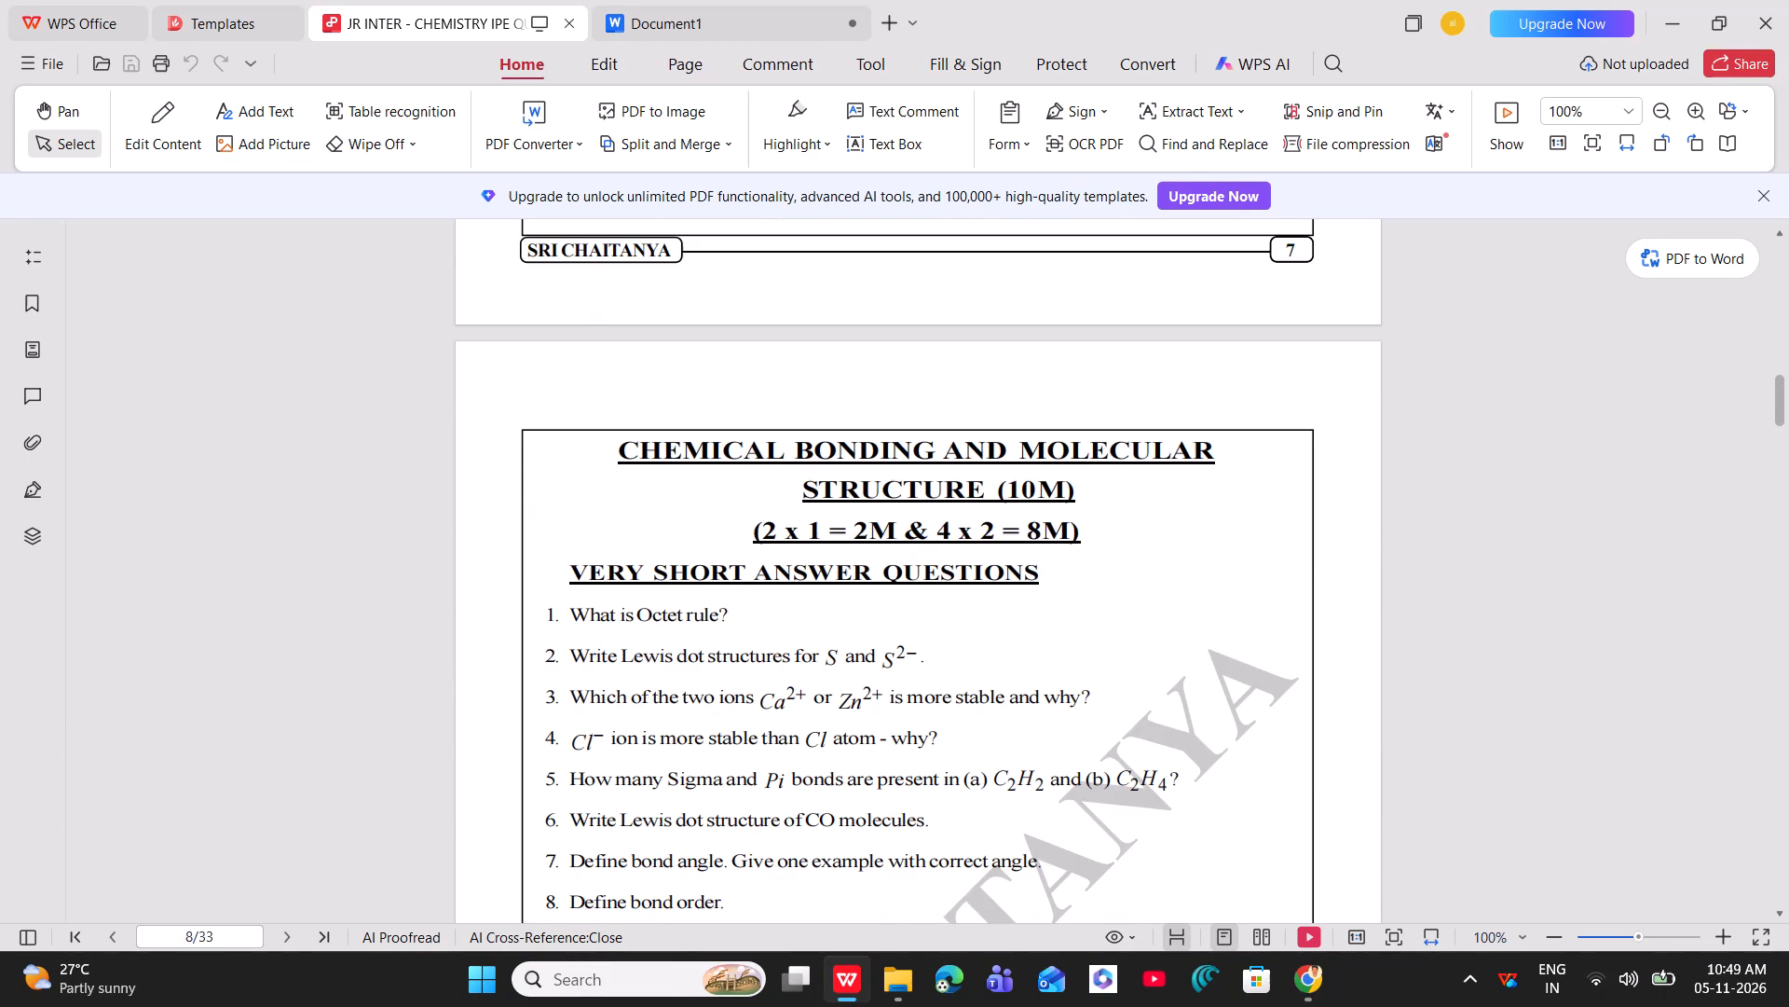
scroll(685, 554, up, 3)
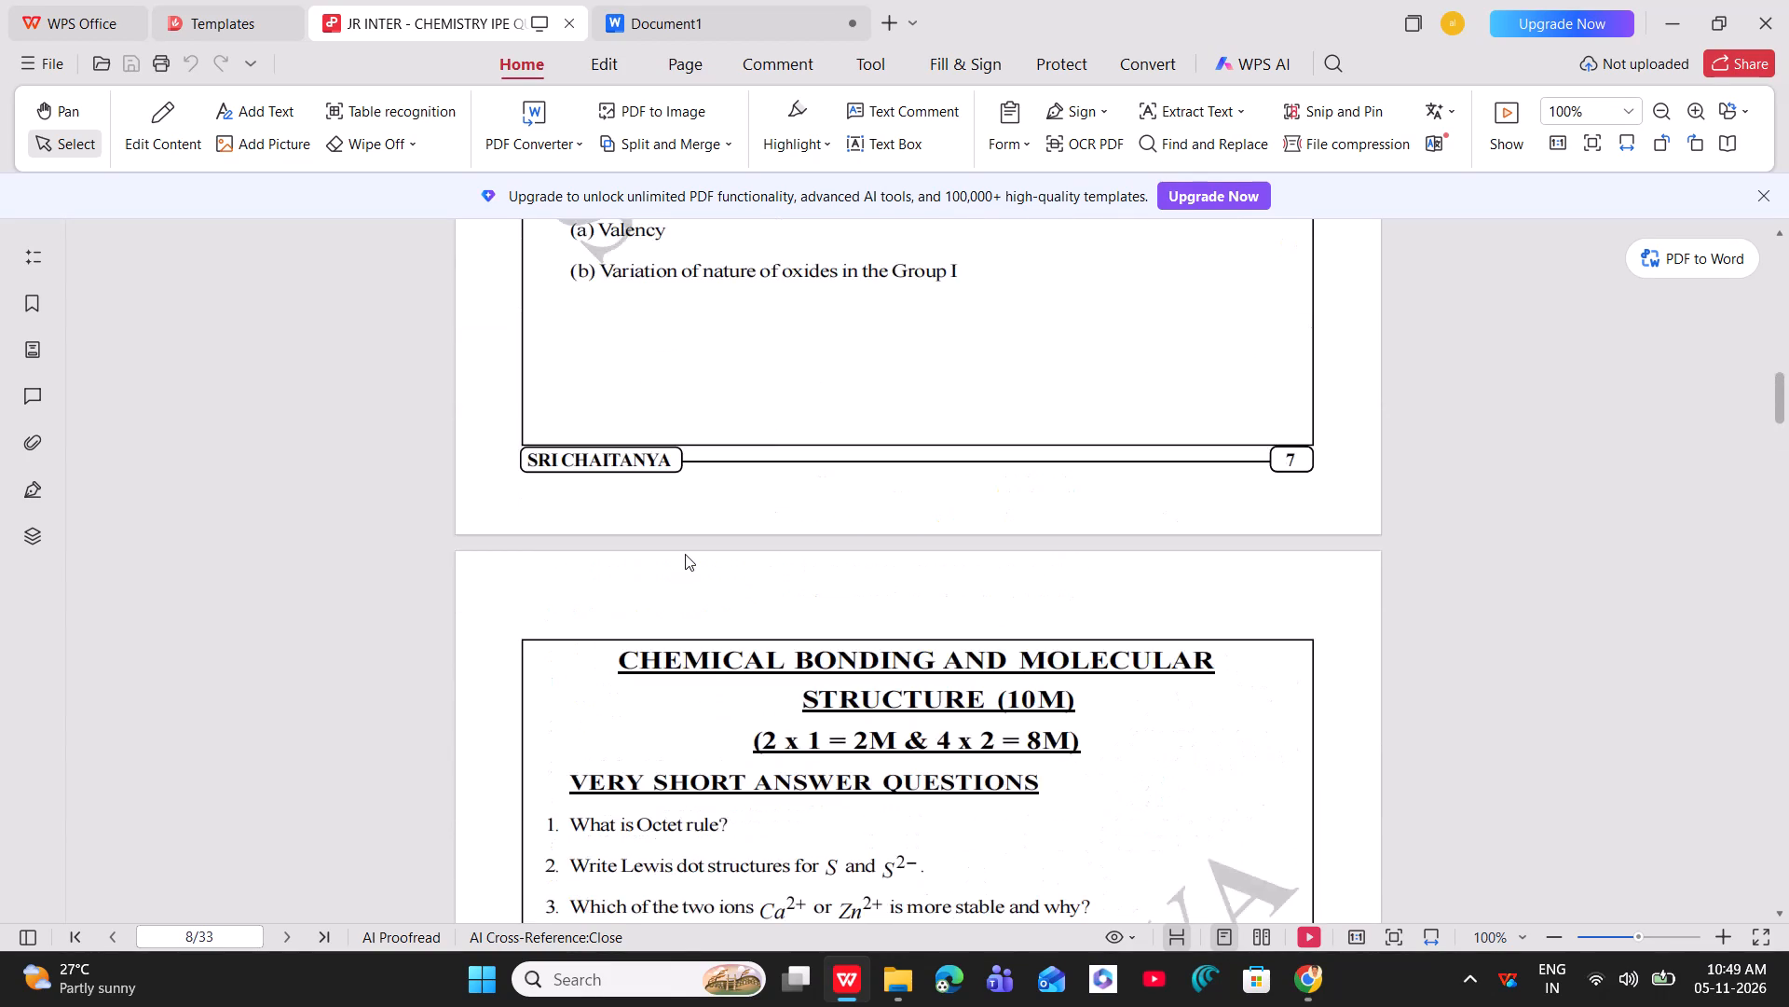
scroll(685, 554, up, 13)
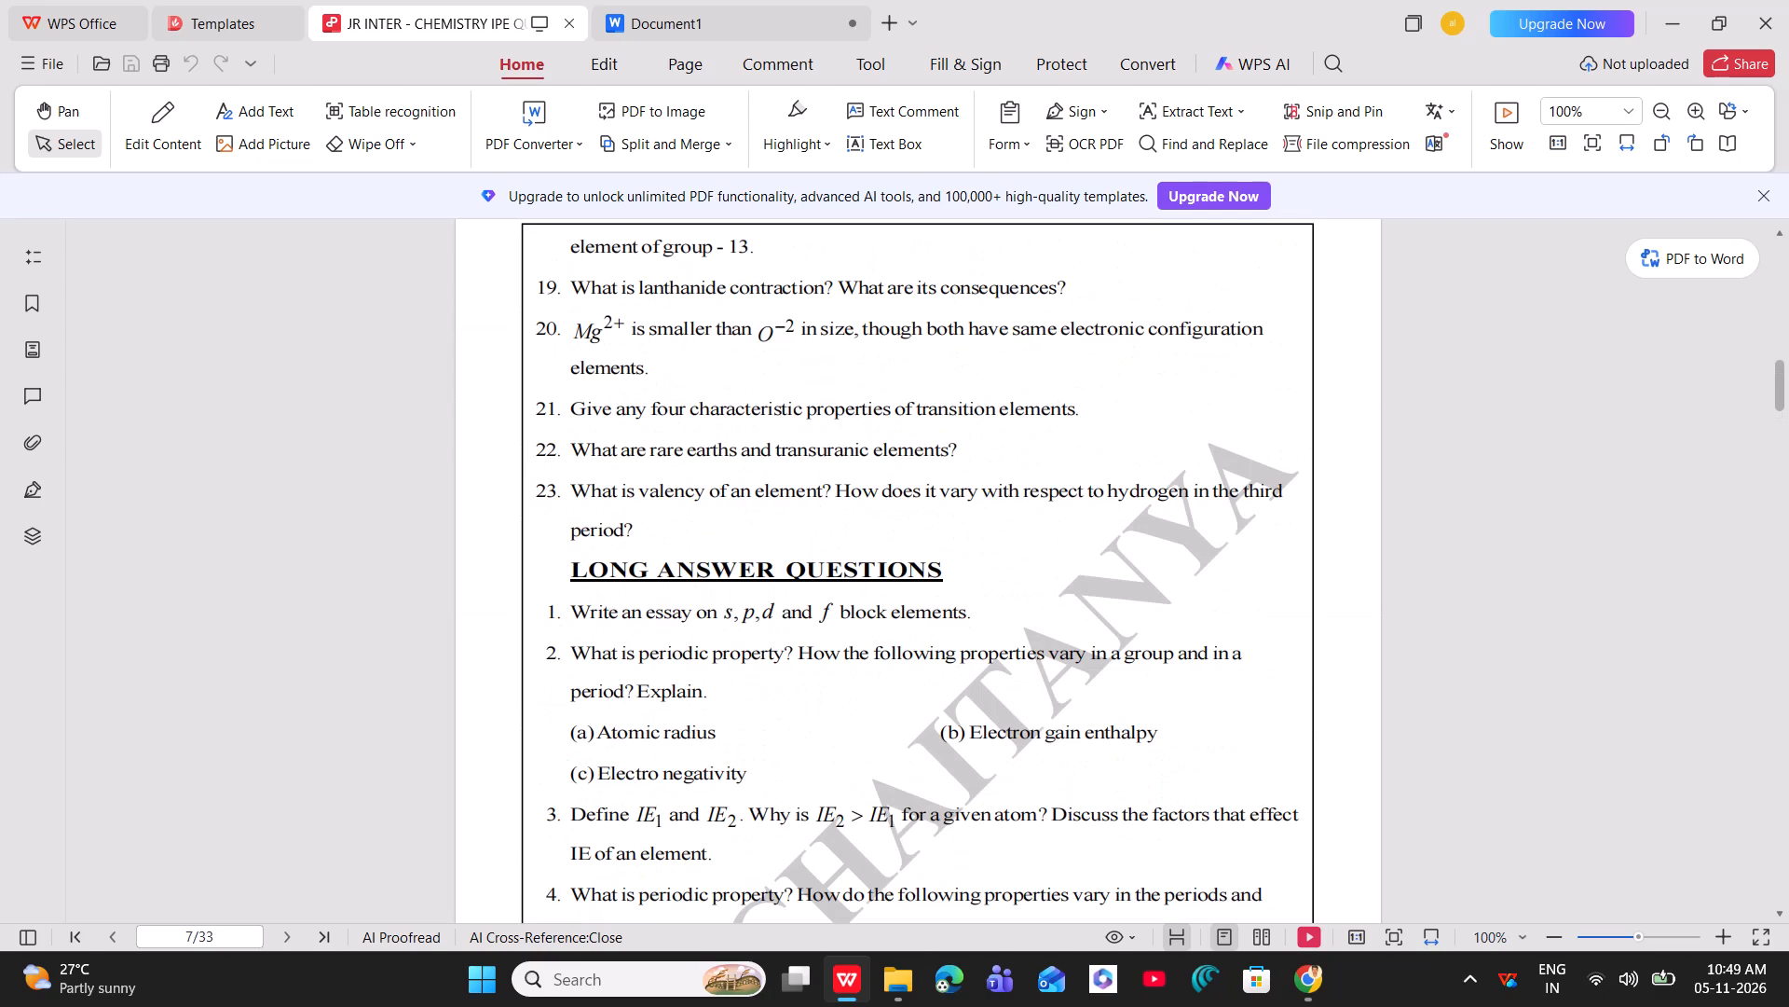
Copy the PDF's long answer question on defining IE1 and IE2 to the end of Document1 and number it "3.".
scroll(685, 554, down, 2)
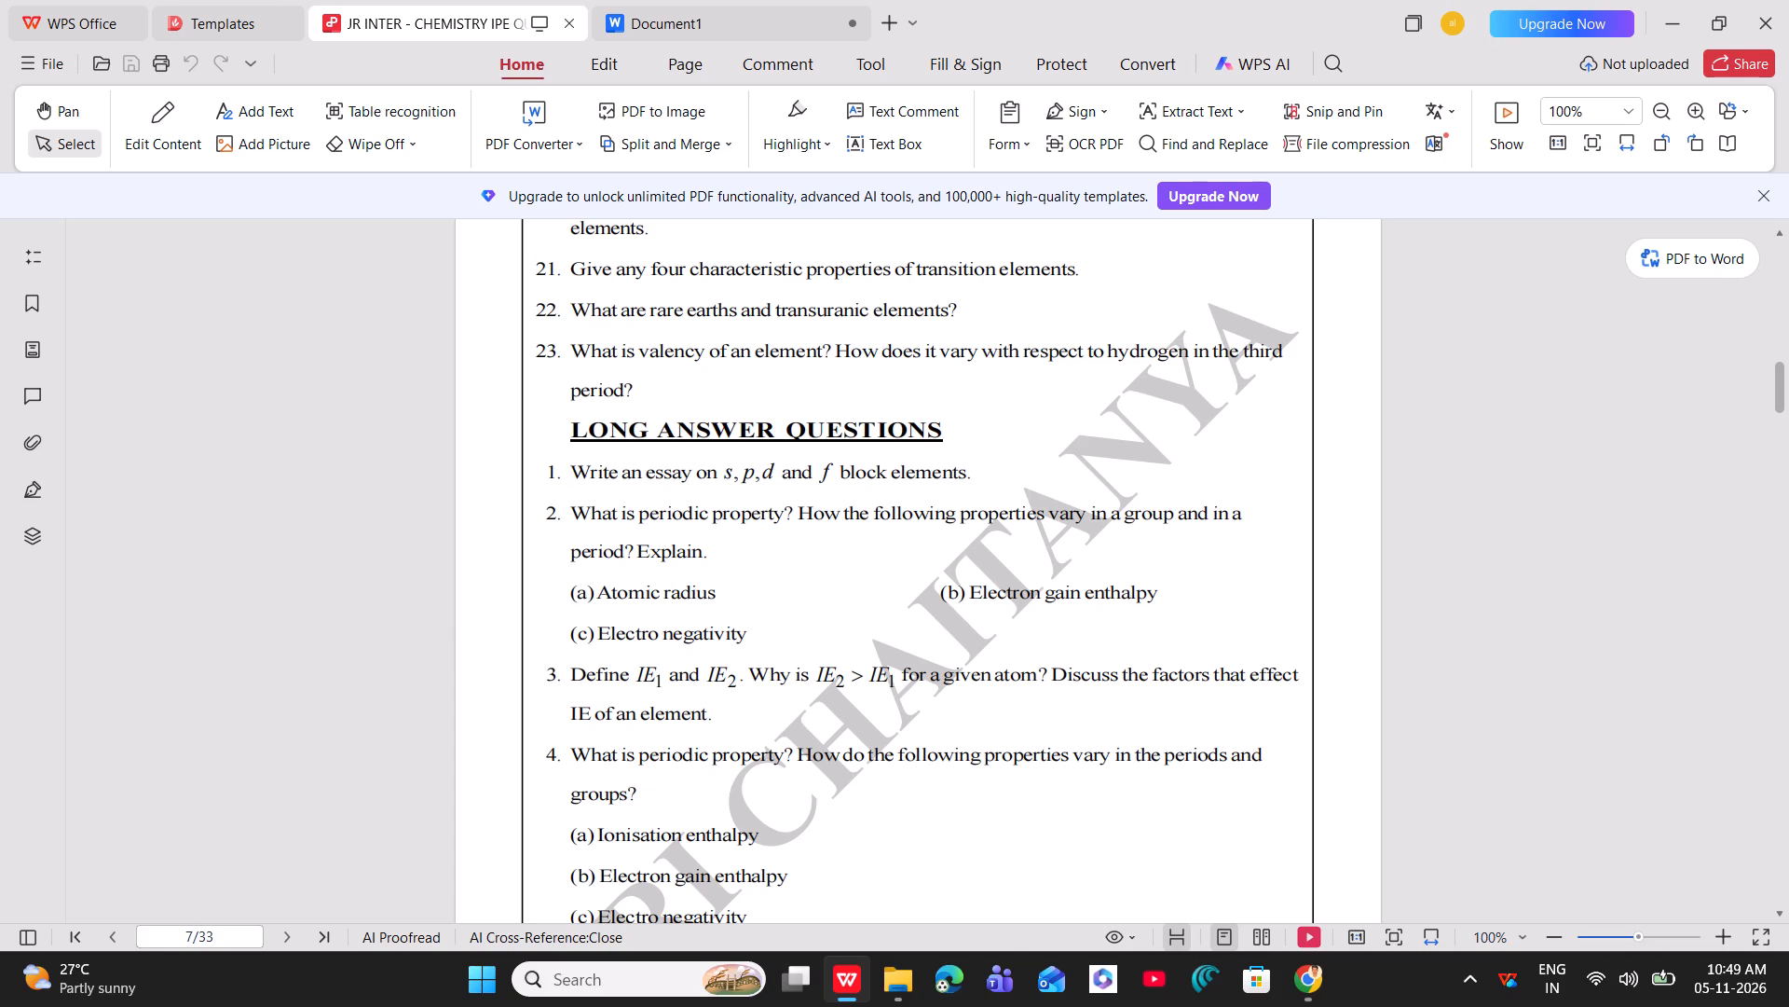
drag(570, 671, 705, 716)
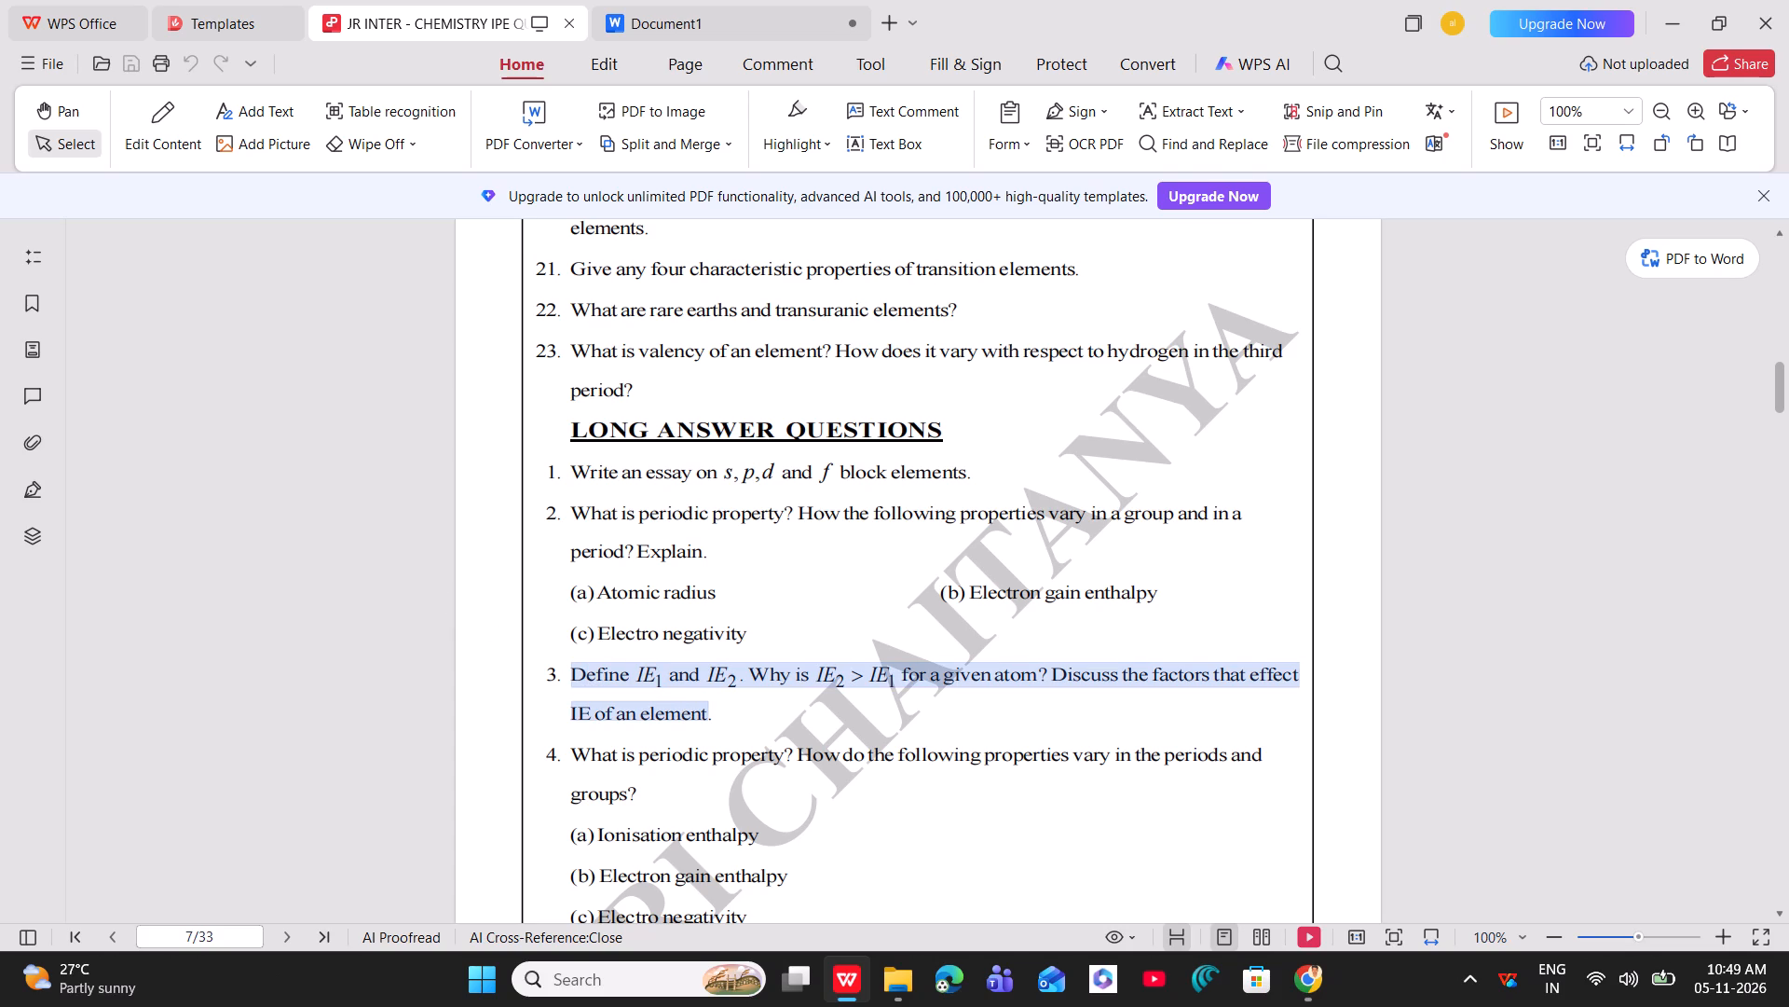
drag(705, 716, 725, 719)
key(ctrl+c)
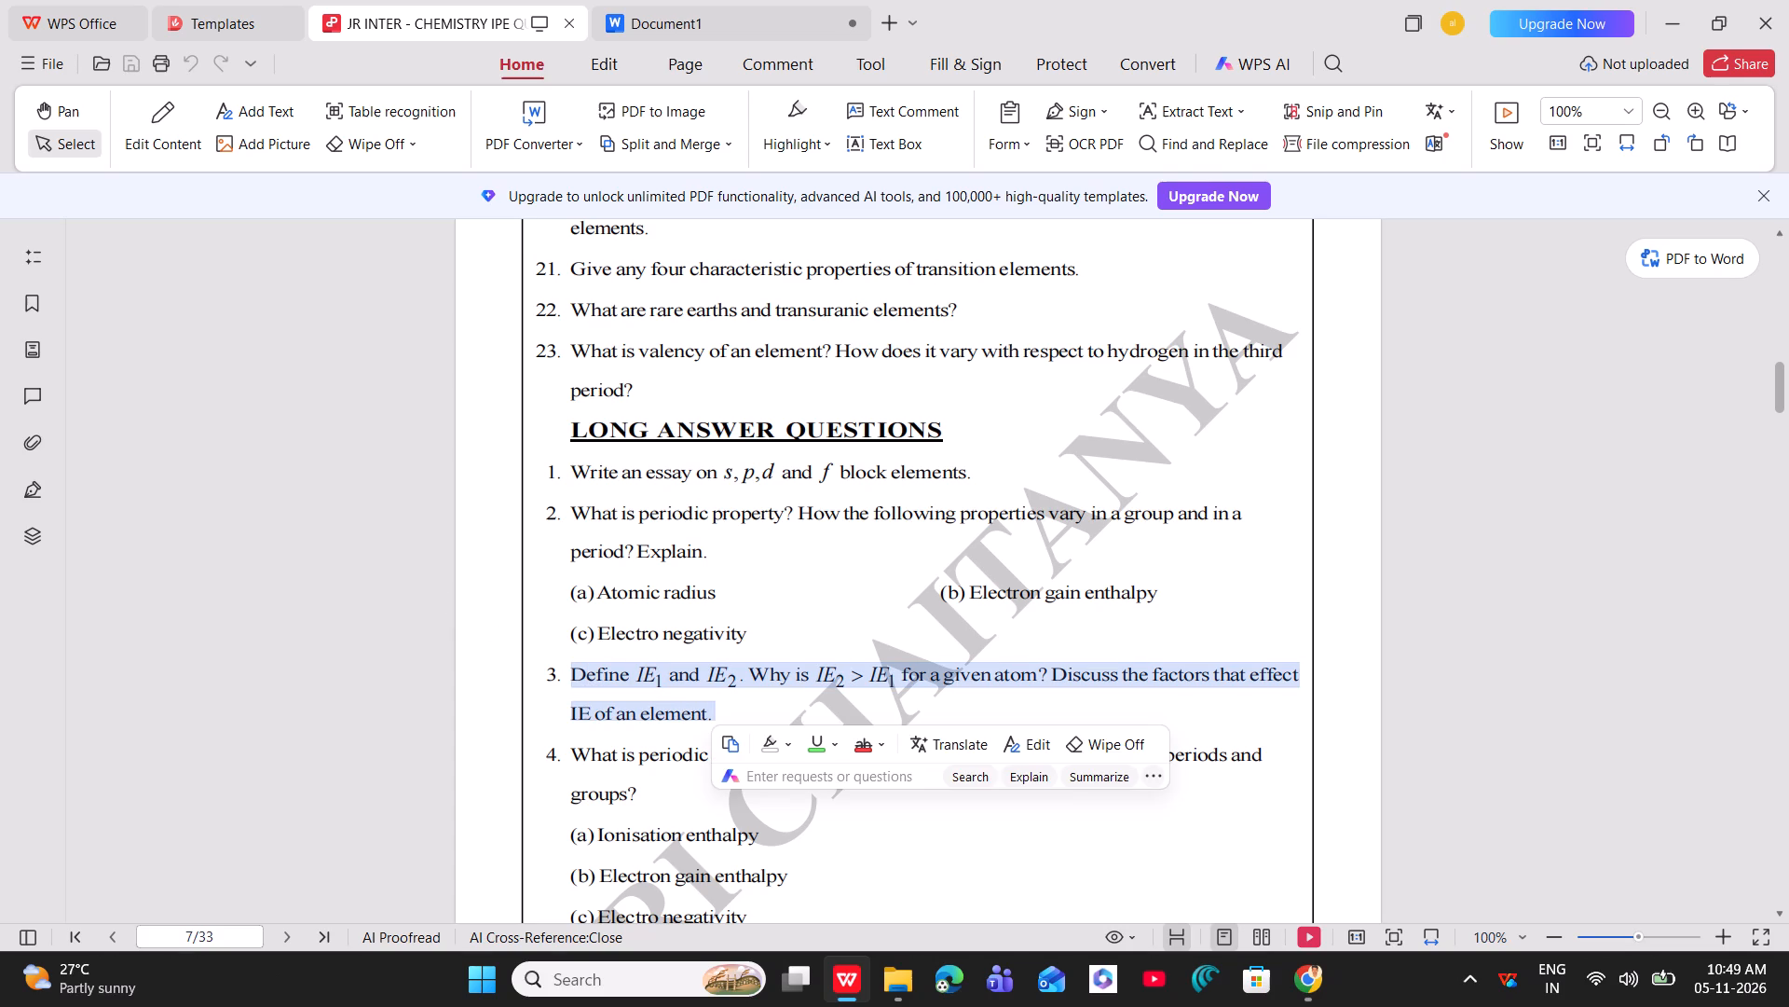
click(705, 35)
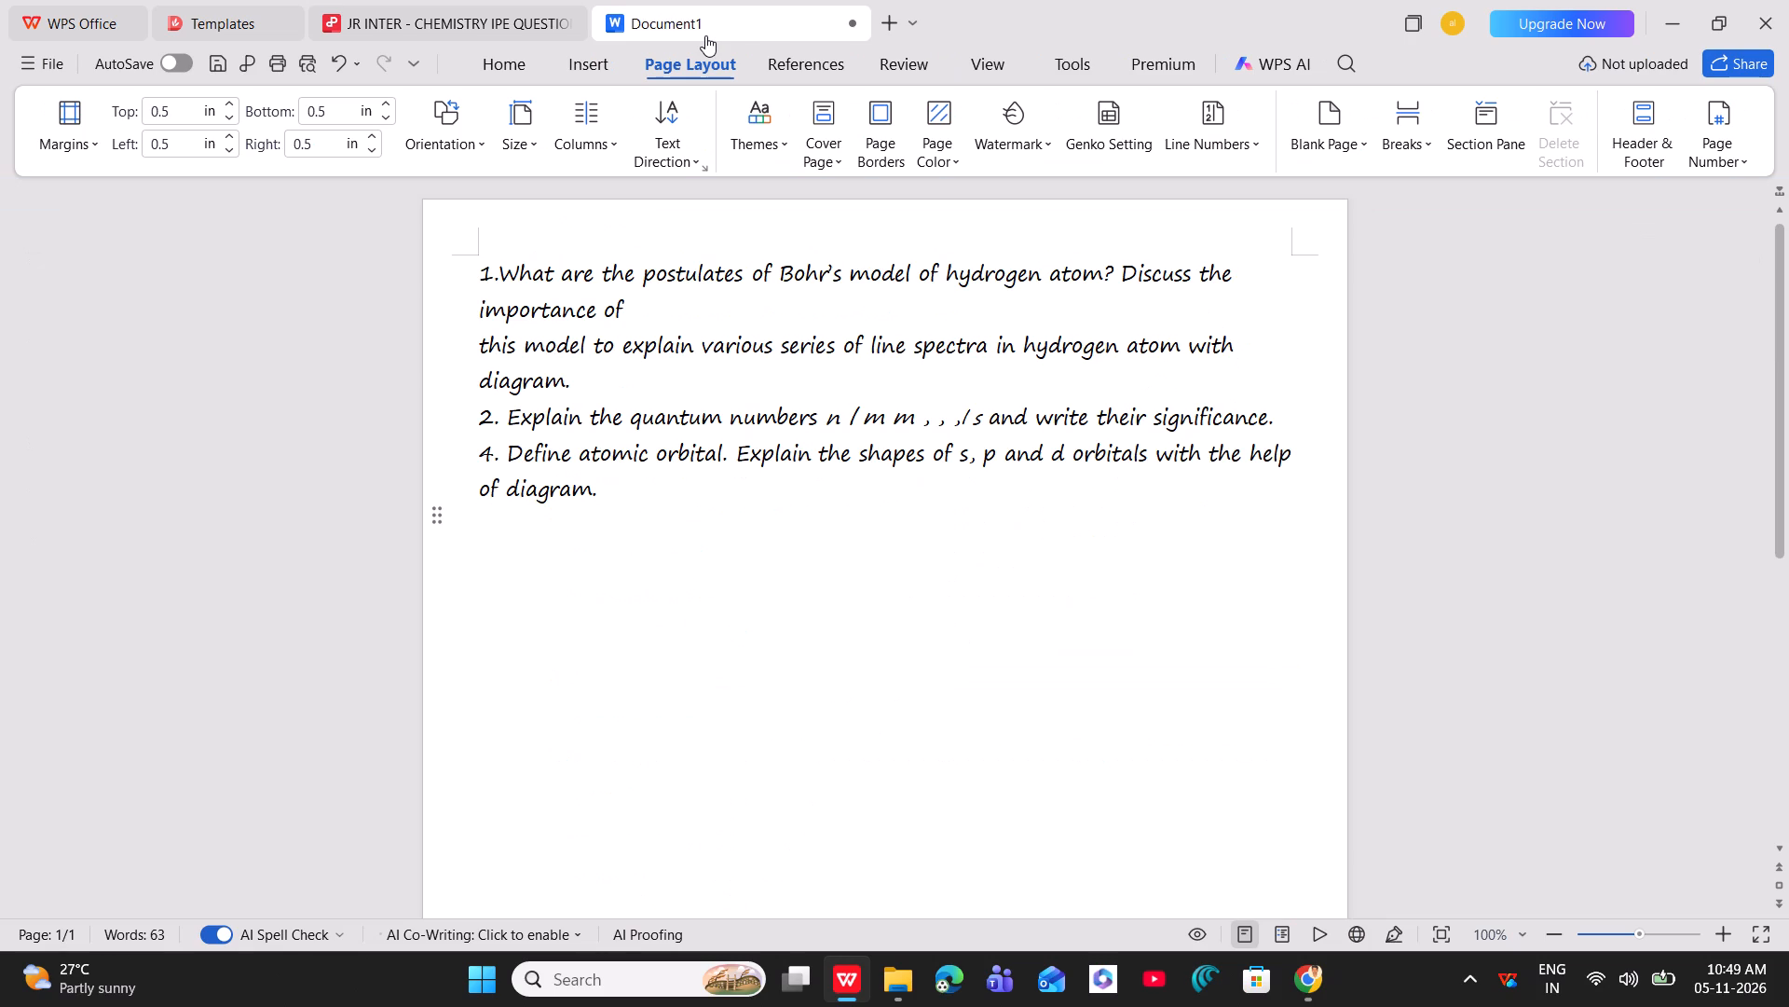
key(ctrl+v)
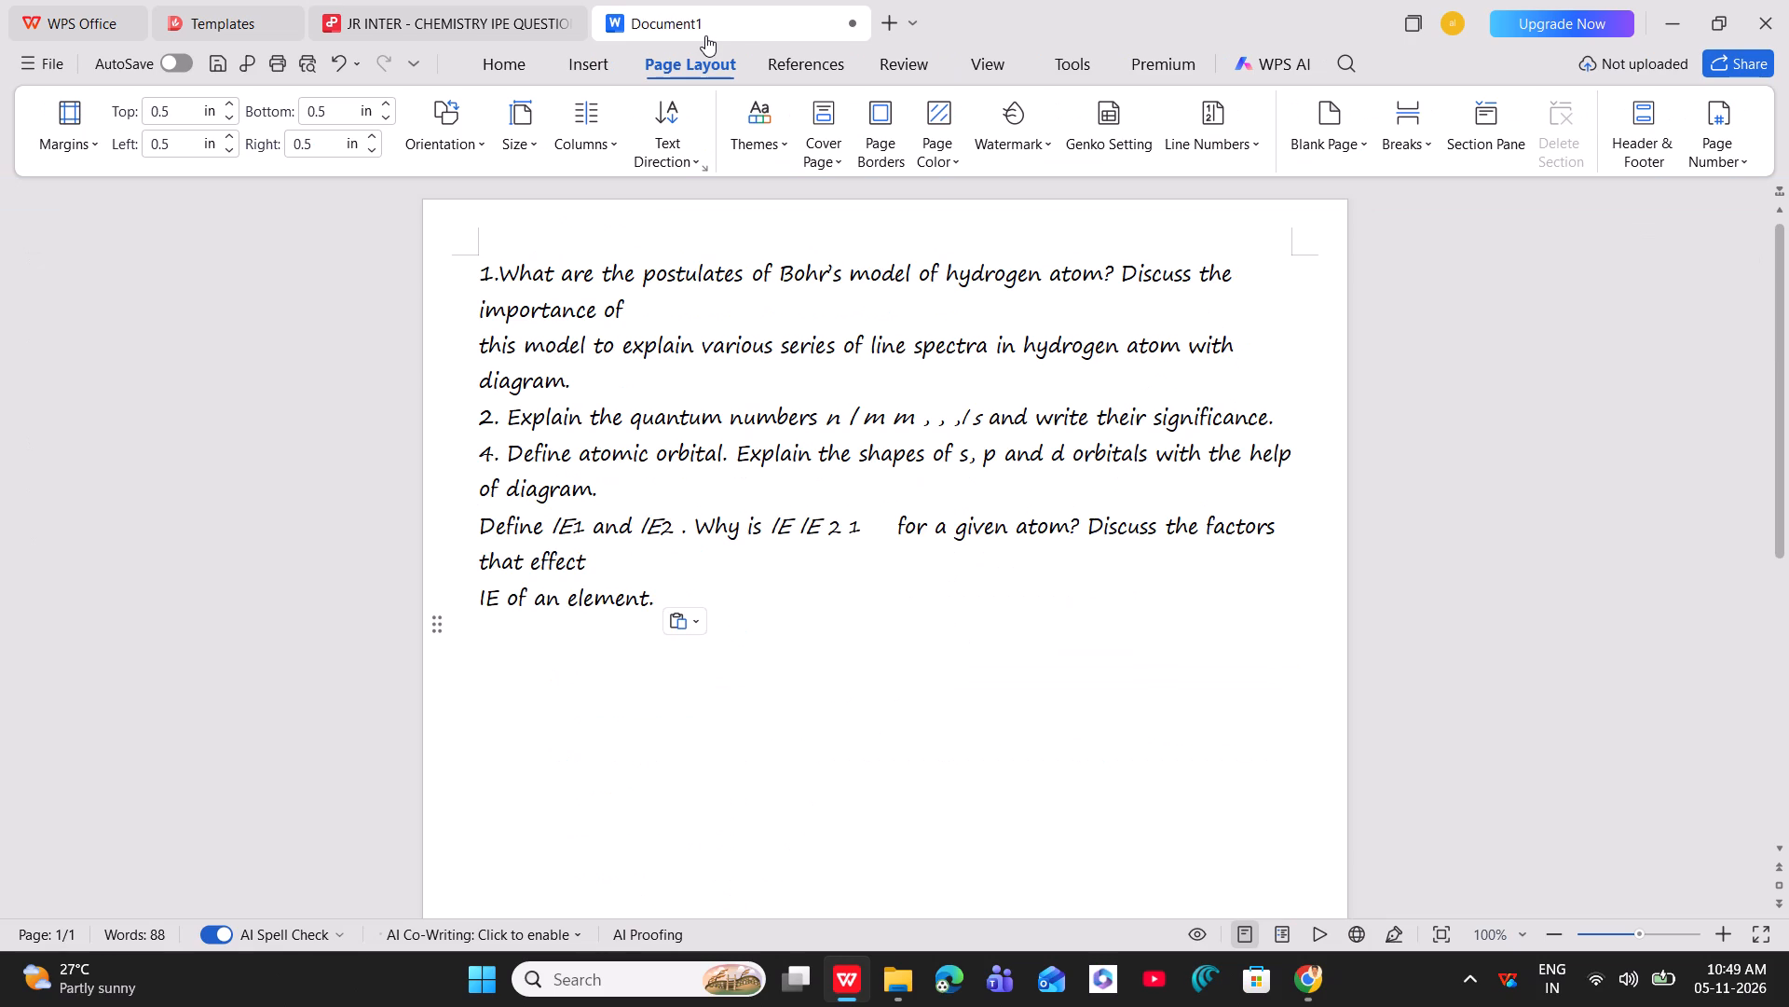
click(477, 523)
text(3.)
key(space)
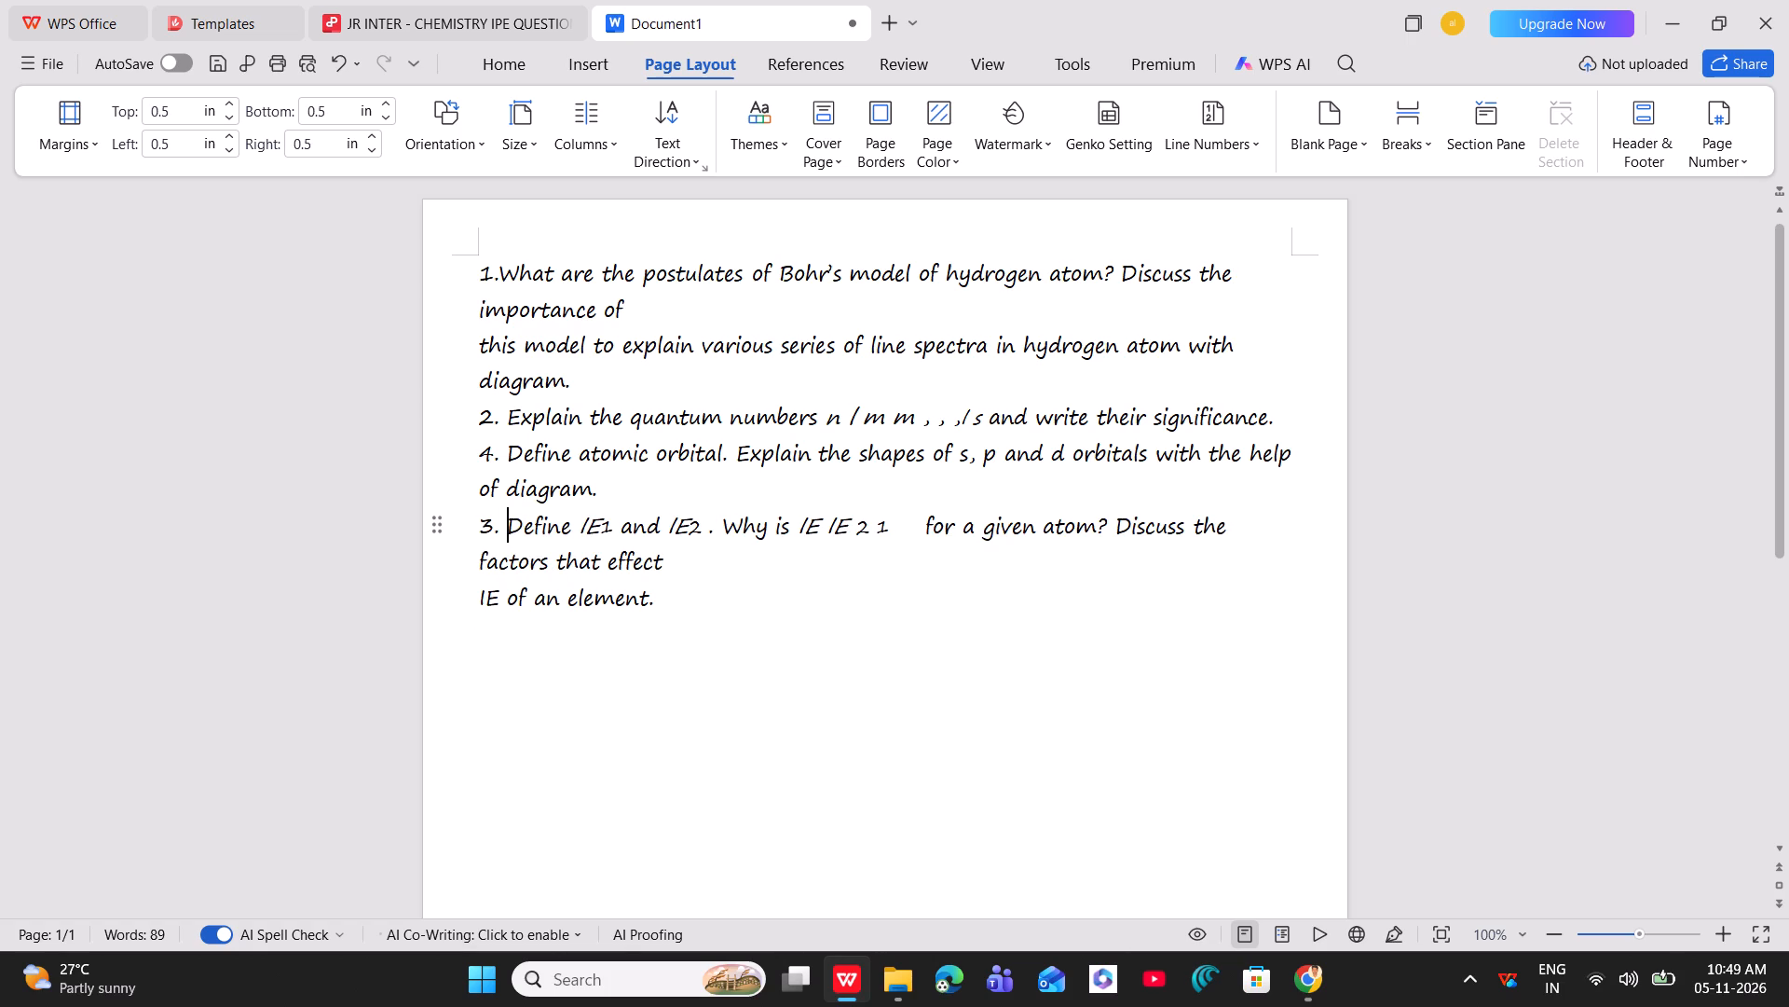
Add item "4." with the PDF's periodic property question, including parts (a) ionisation enthalpy, (b) electron gain enthalpy and (c) electro negativity.
click(675, 598)
key(Return)
key(4)
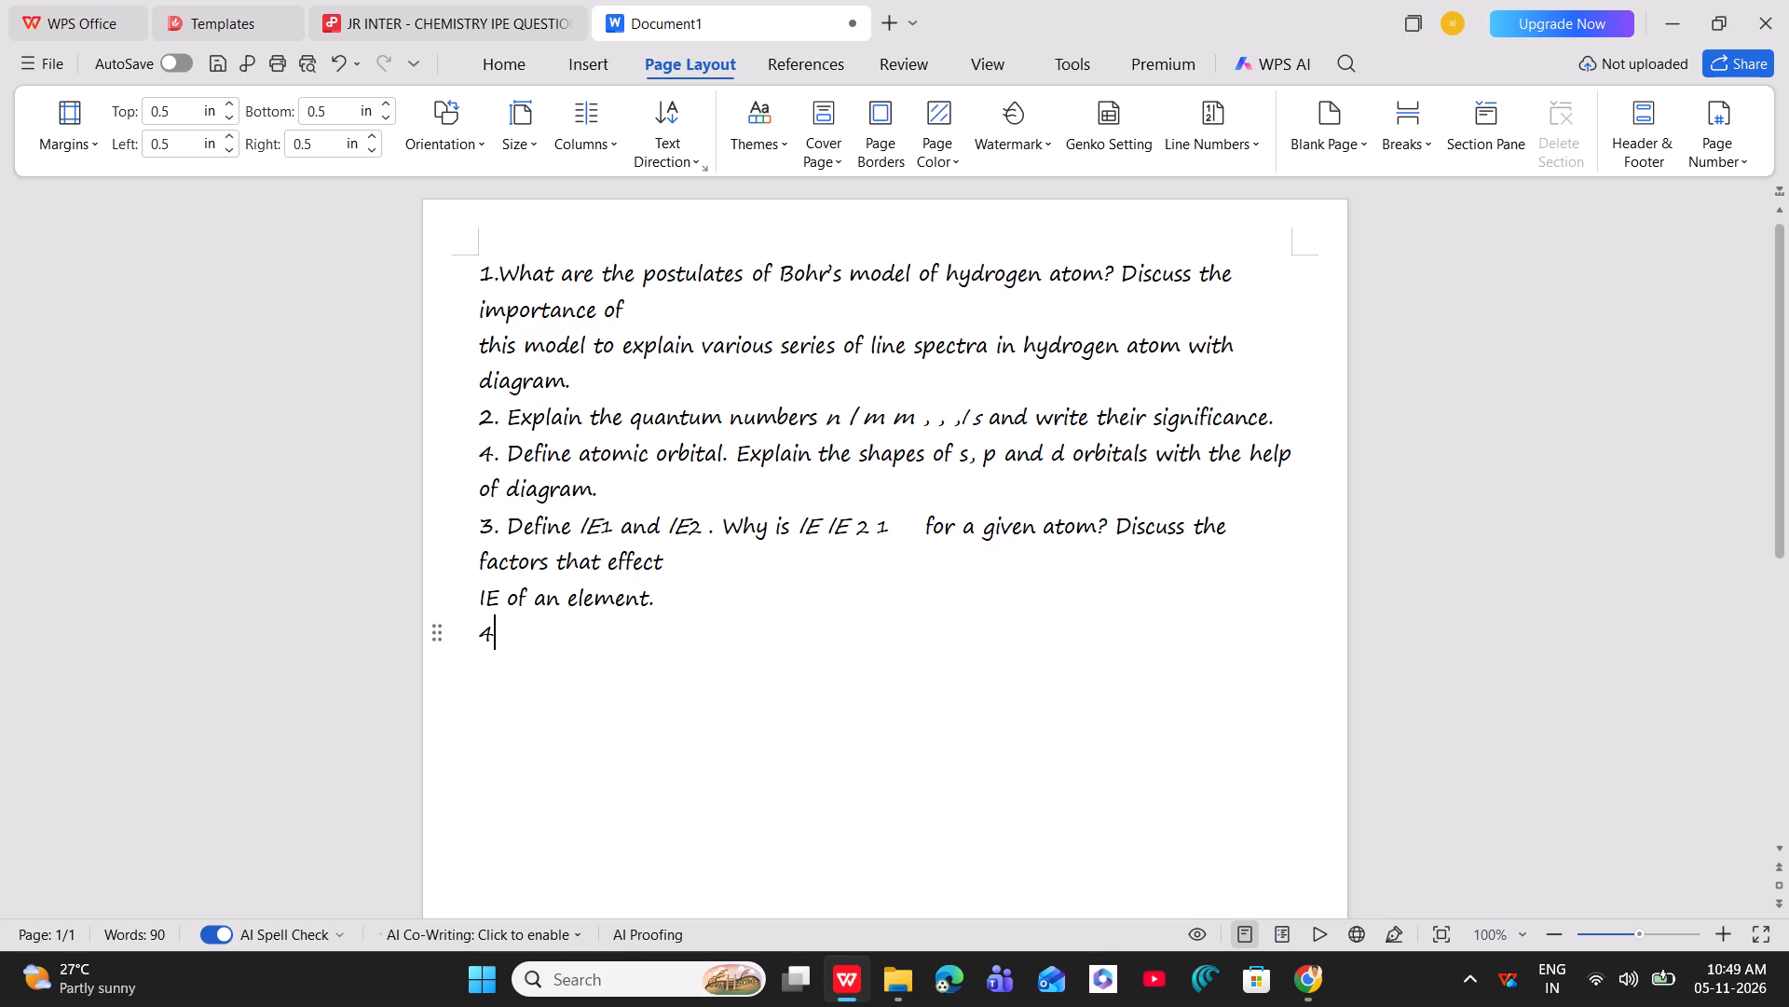
key(period)
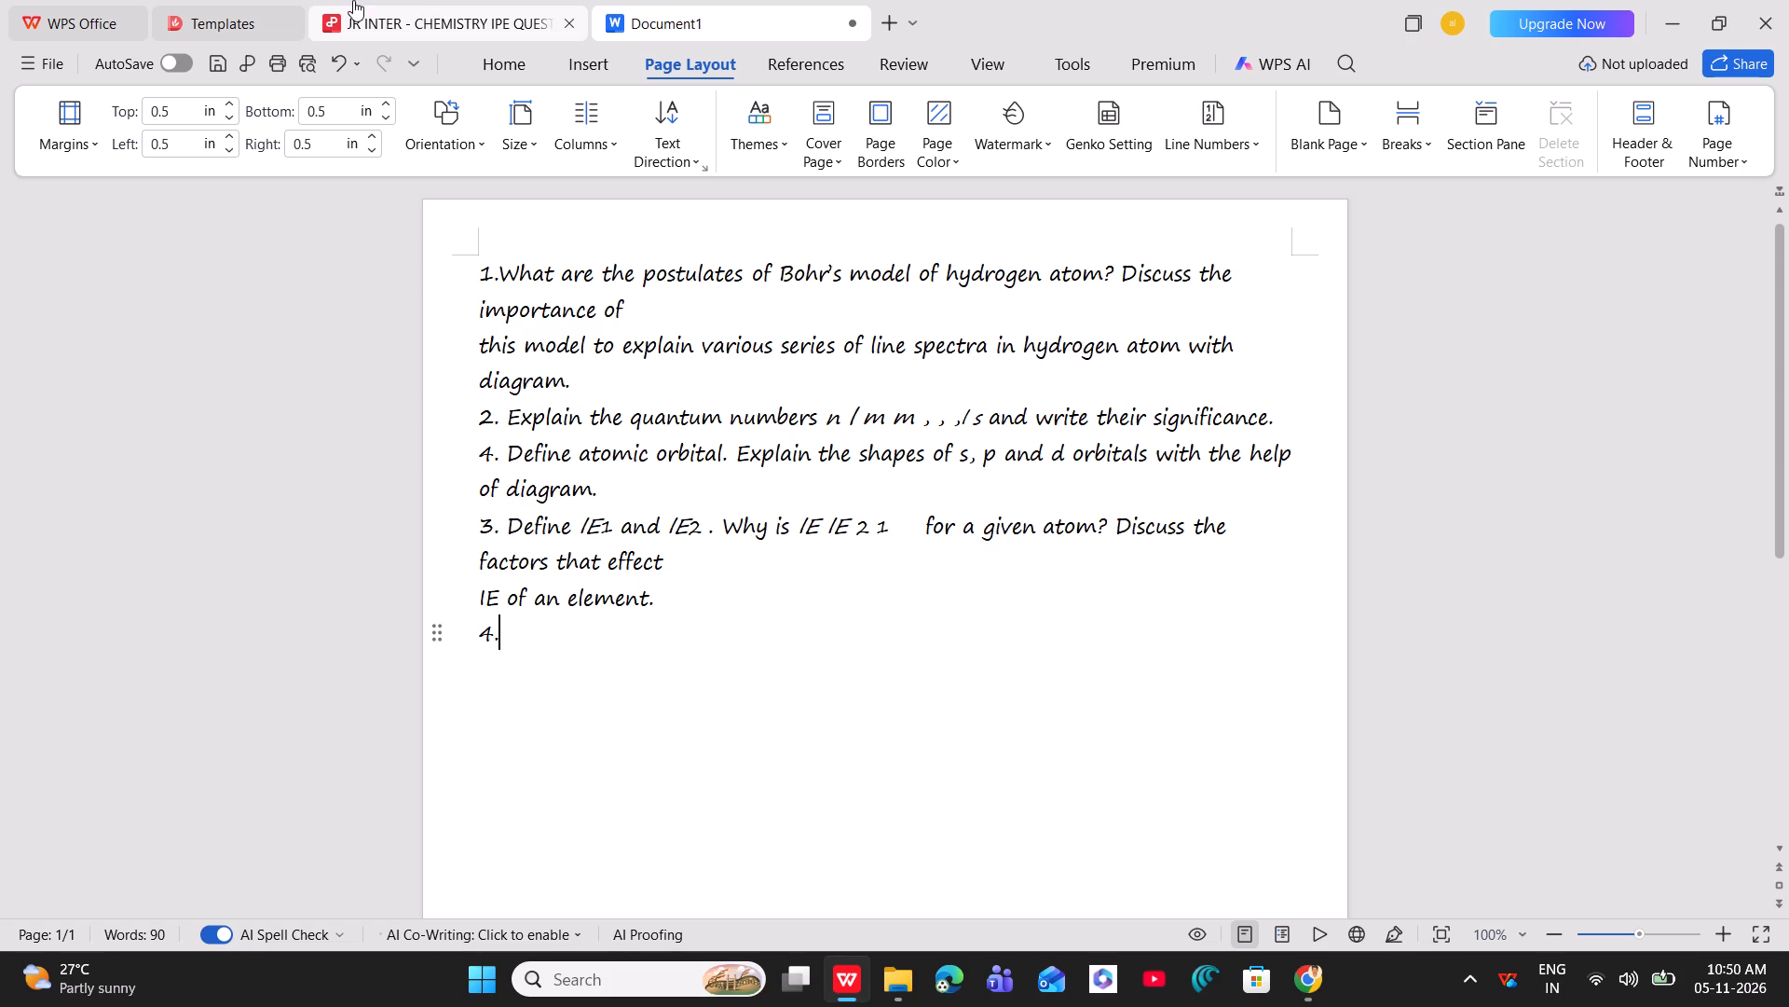
click(416, 9)
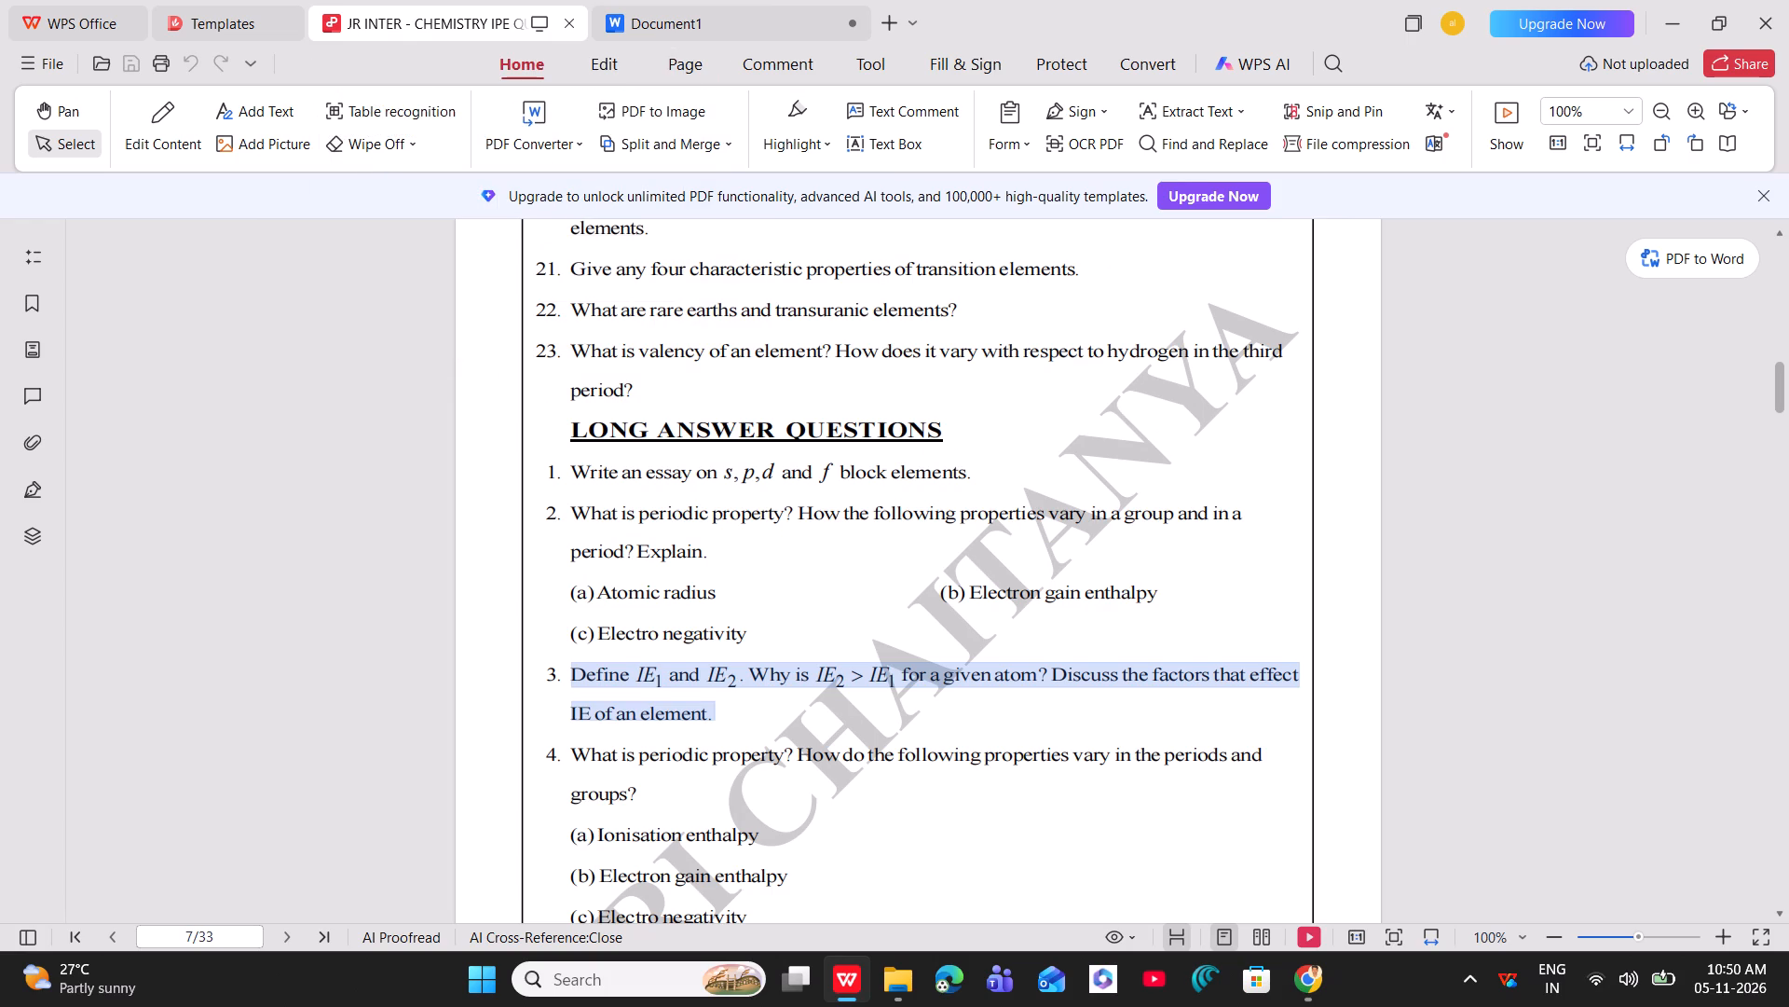
scroll(688, 750, down, 8)
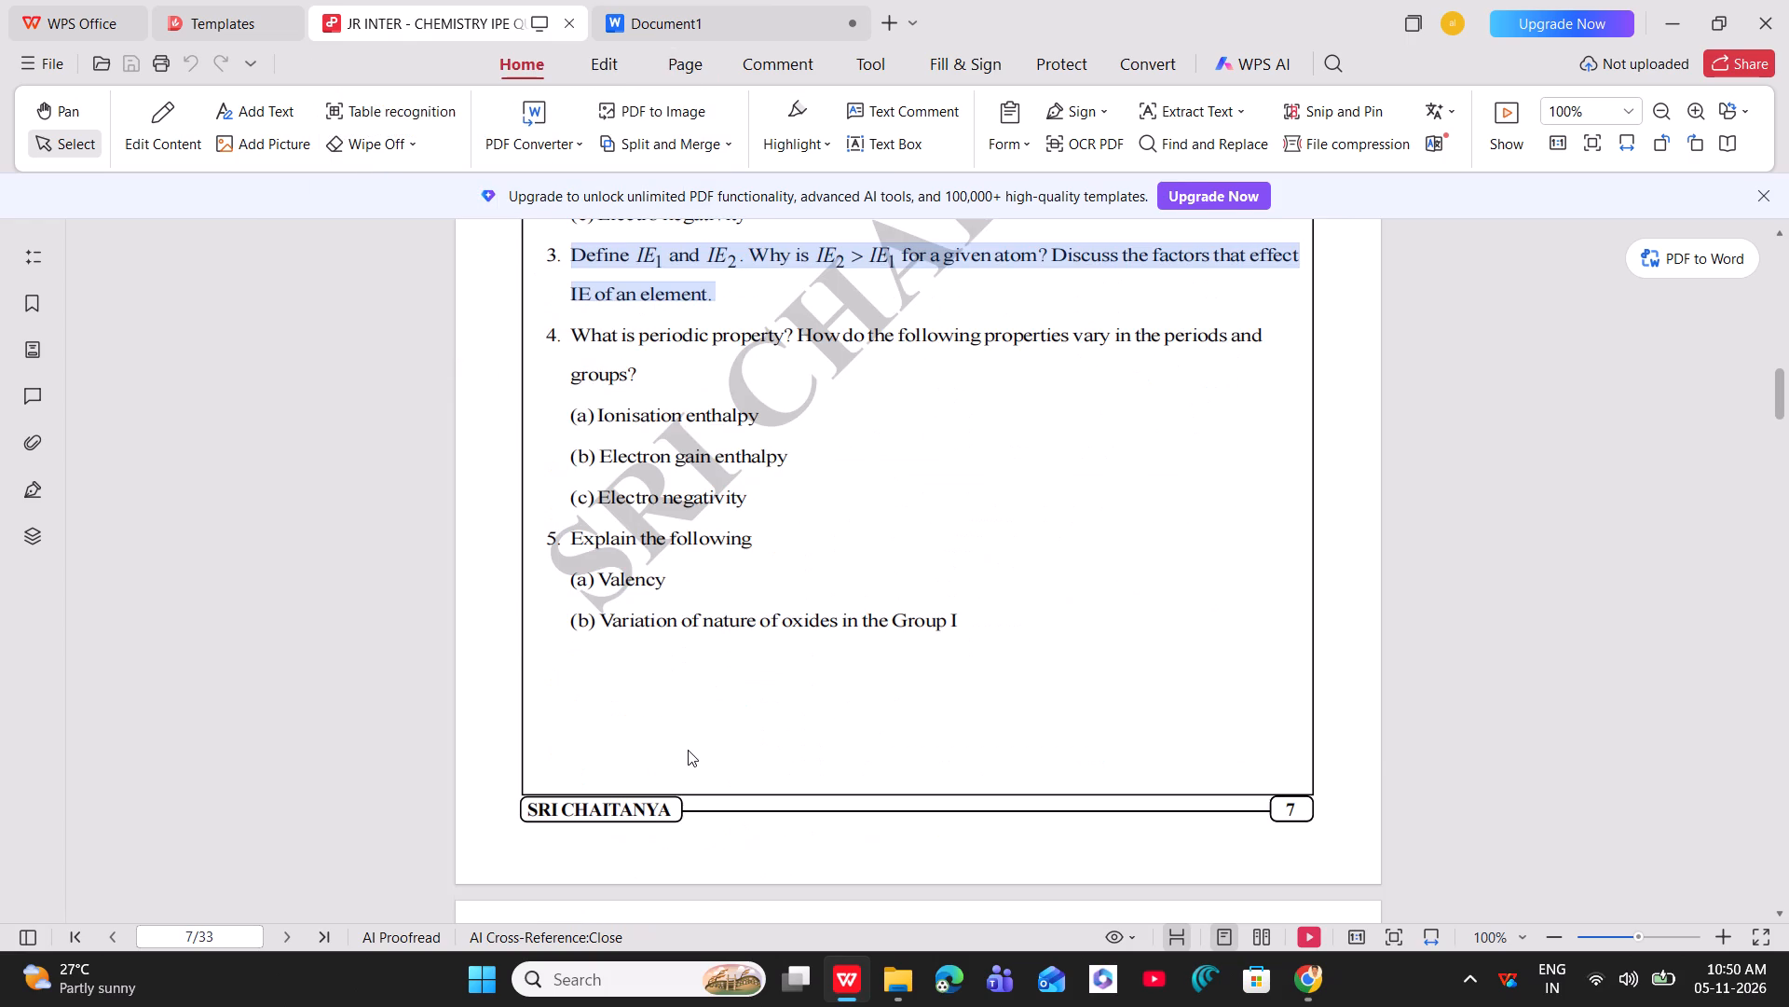
scroll(688, 750, up, 3)
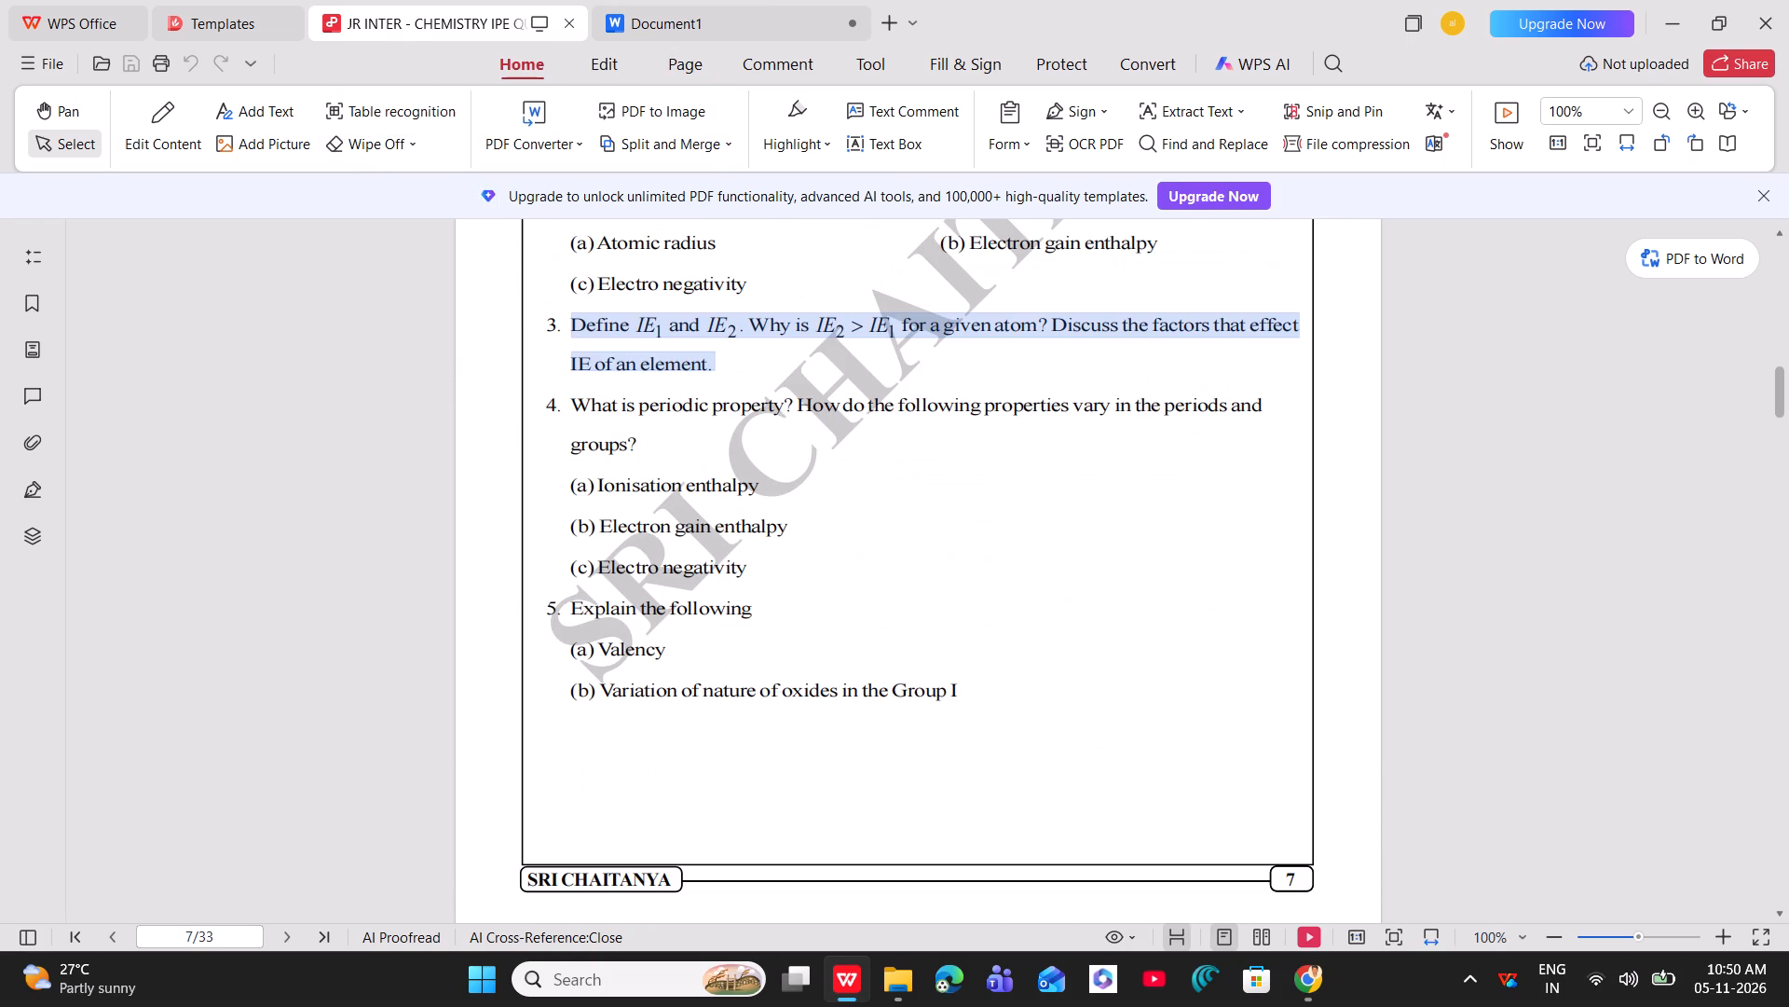
drag(571, 409, 781, 577)
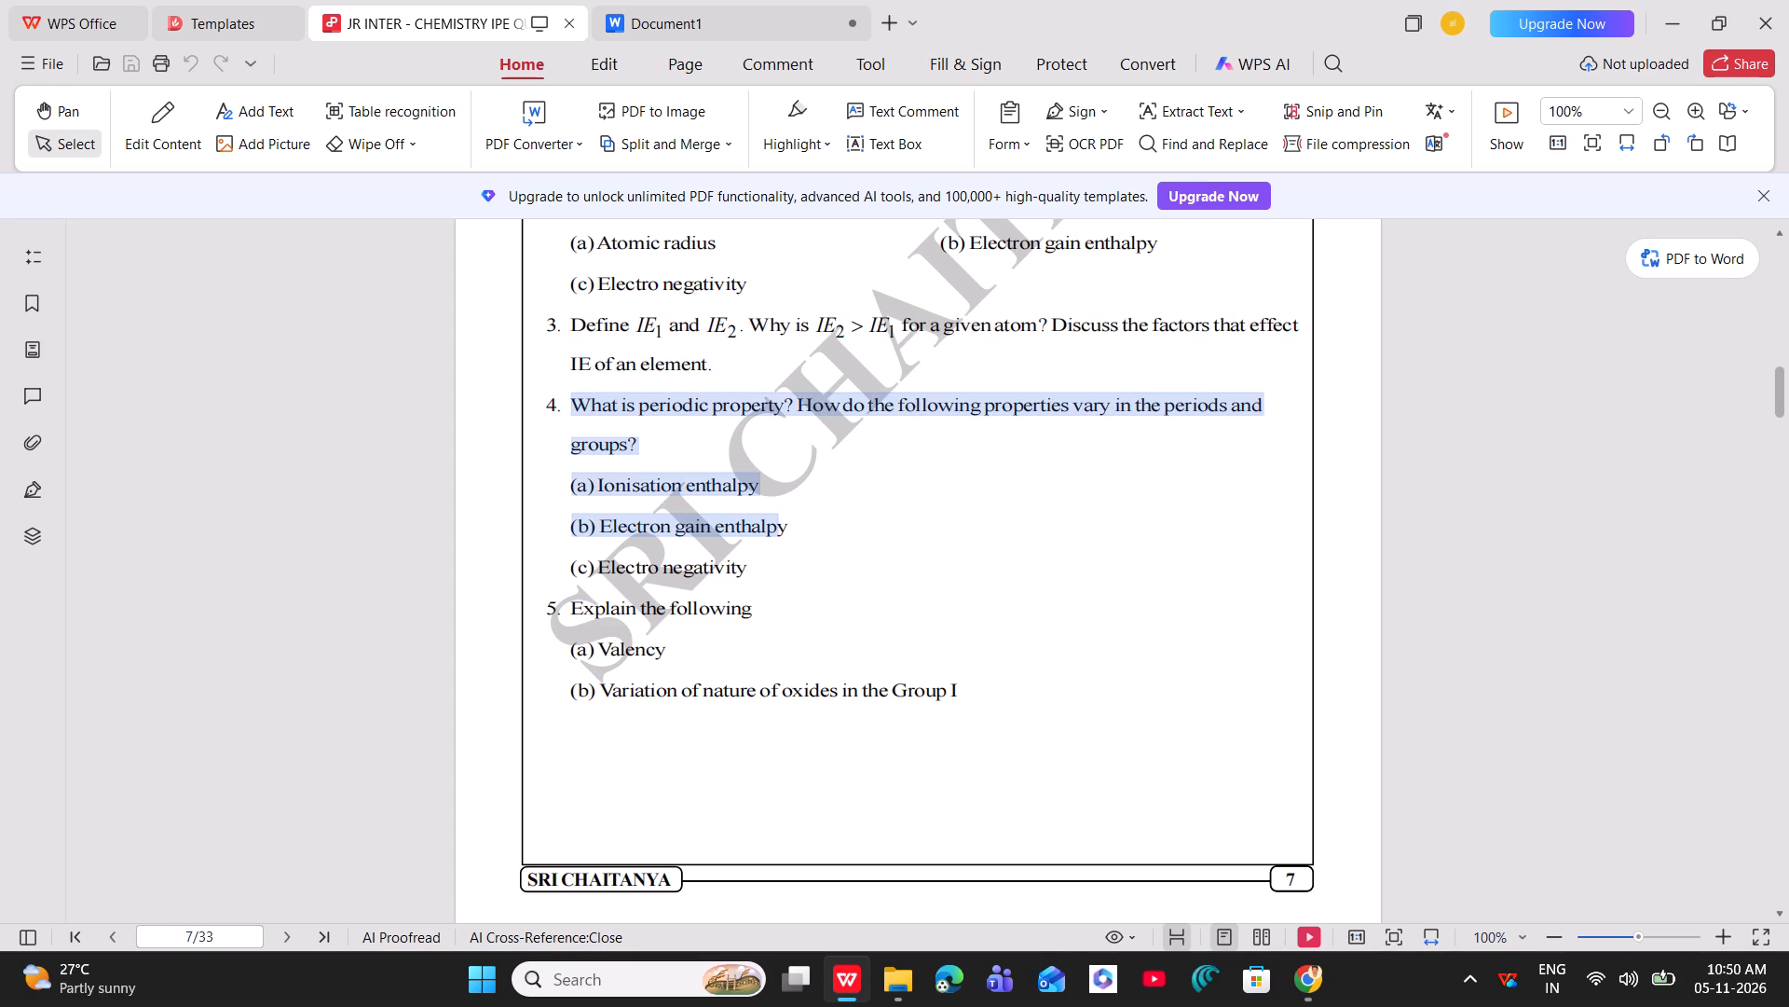
drag(781, 577, 754, 566)
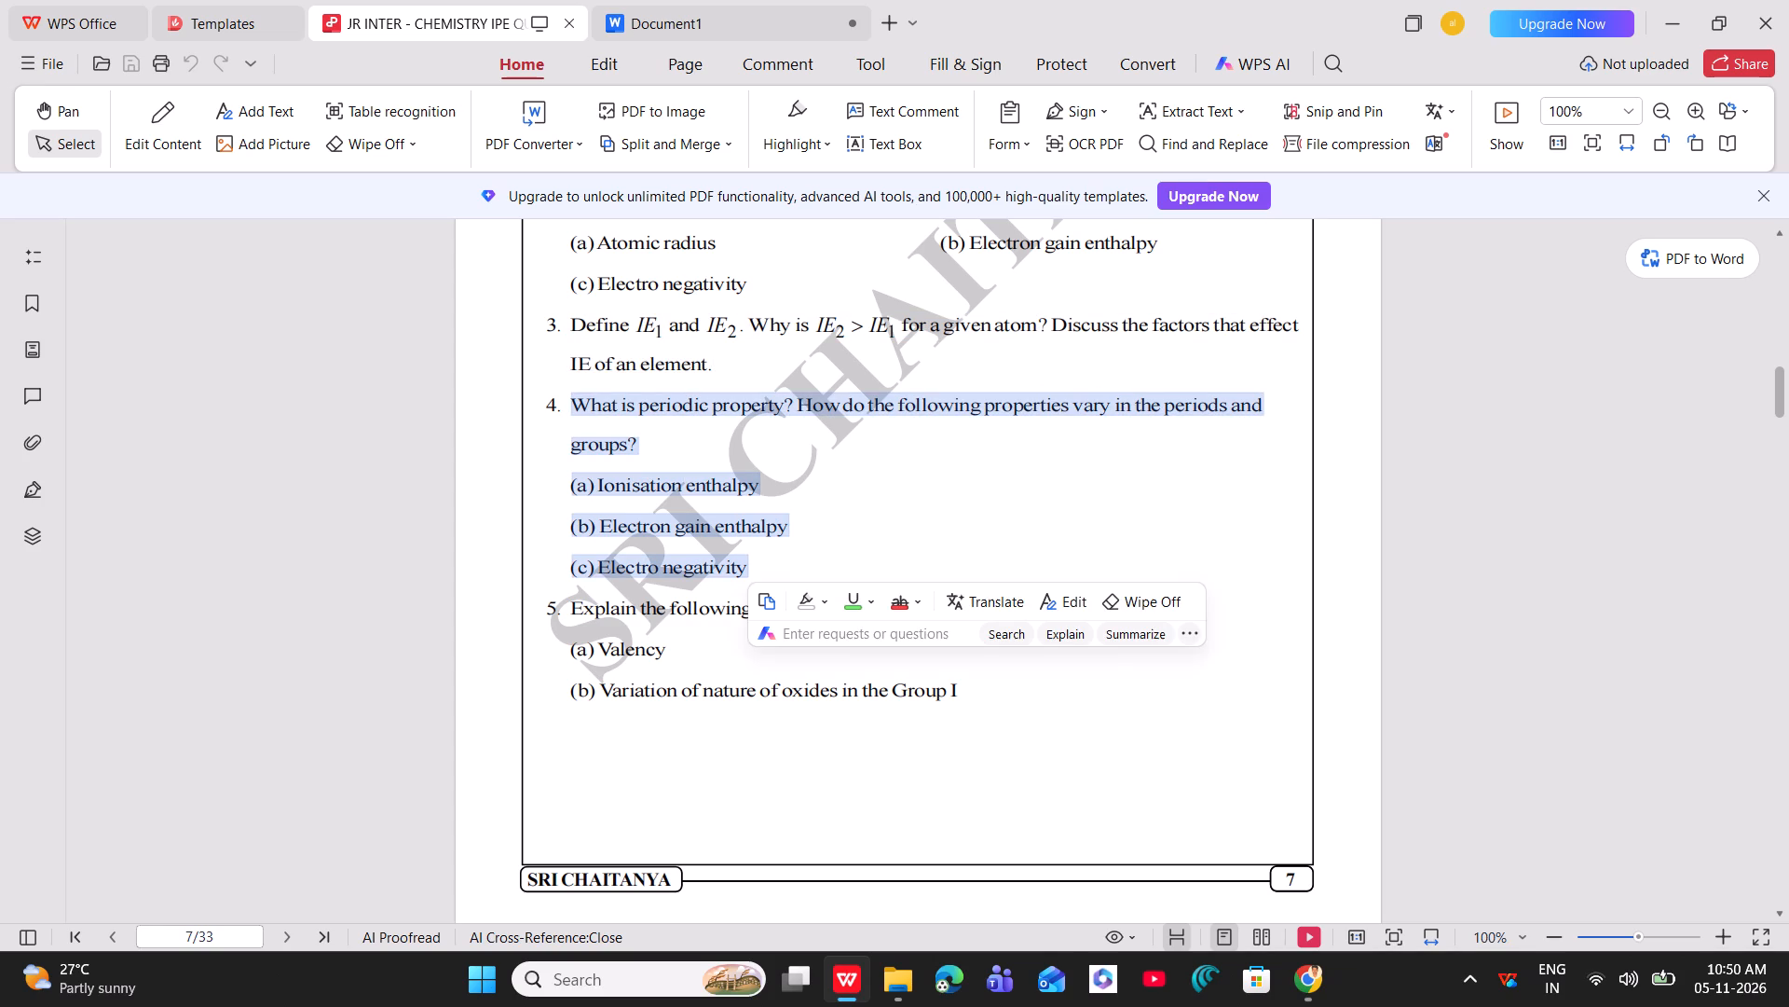
key(ctrl+c)
click(665, 7)
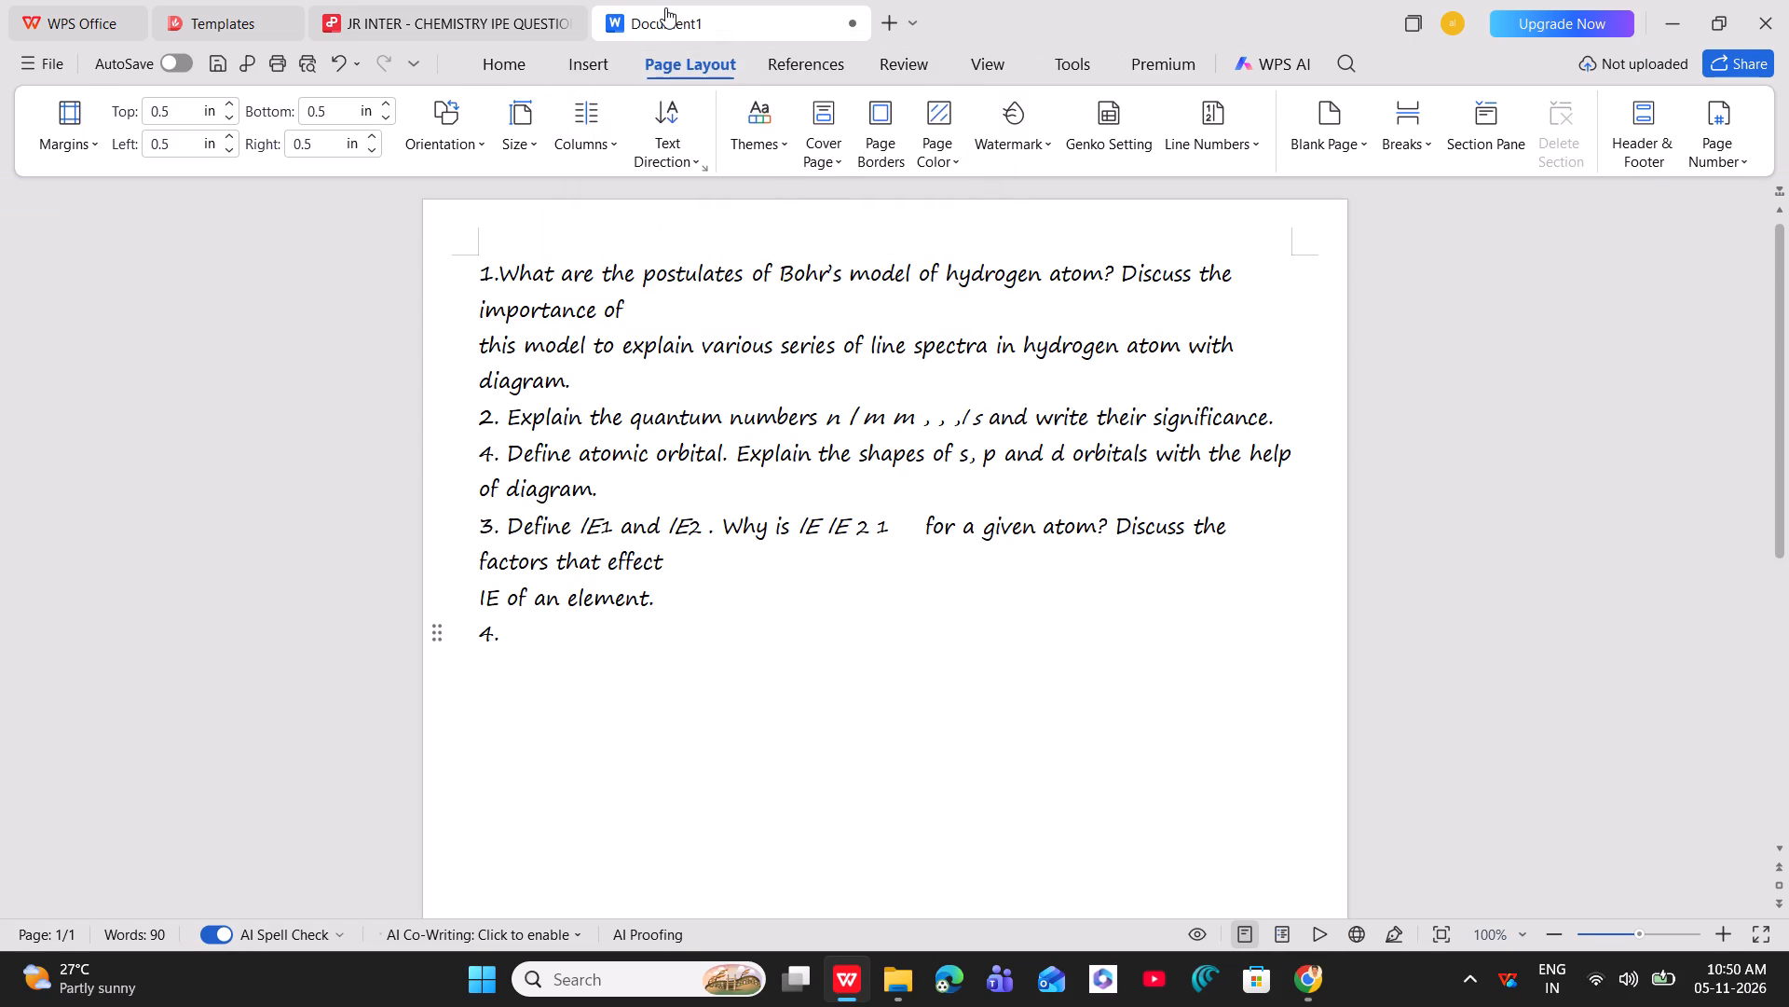
key(ctrl+v)
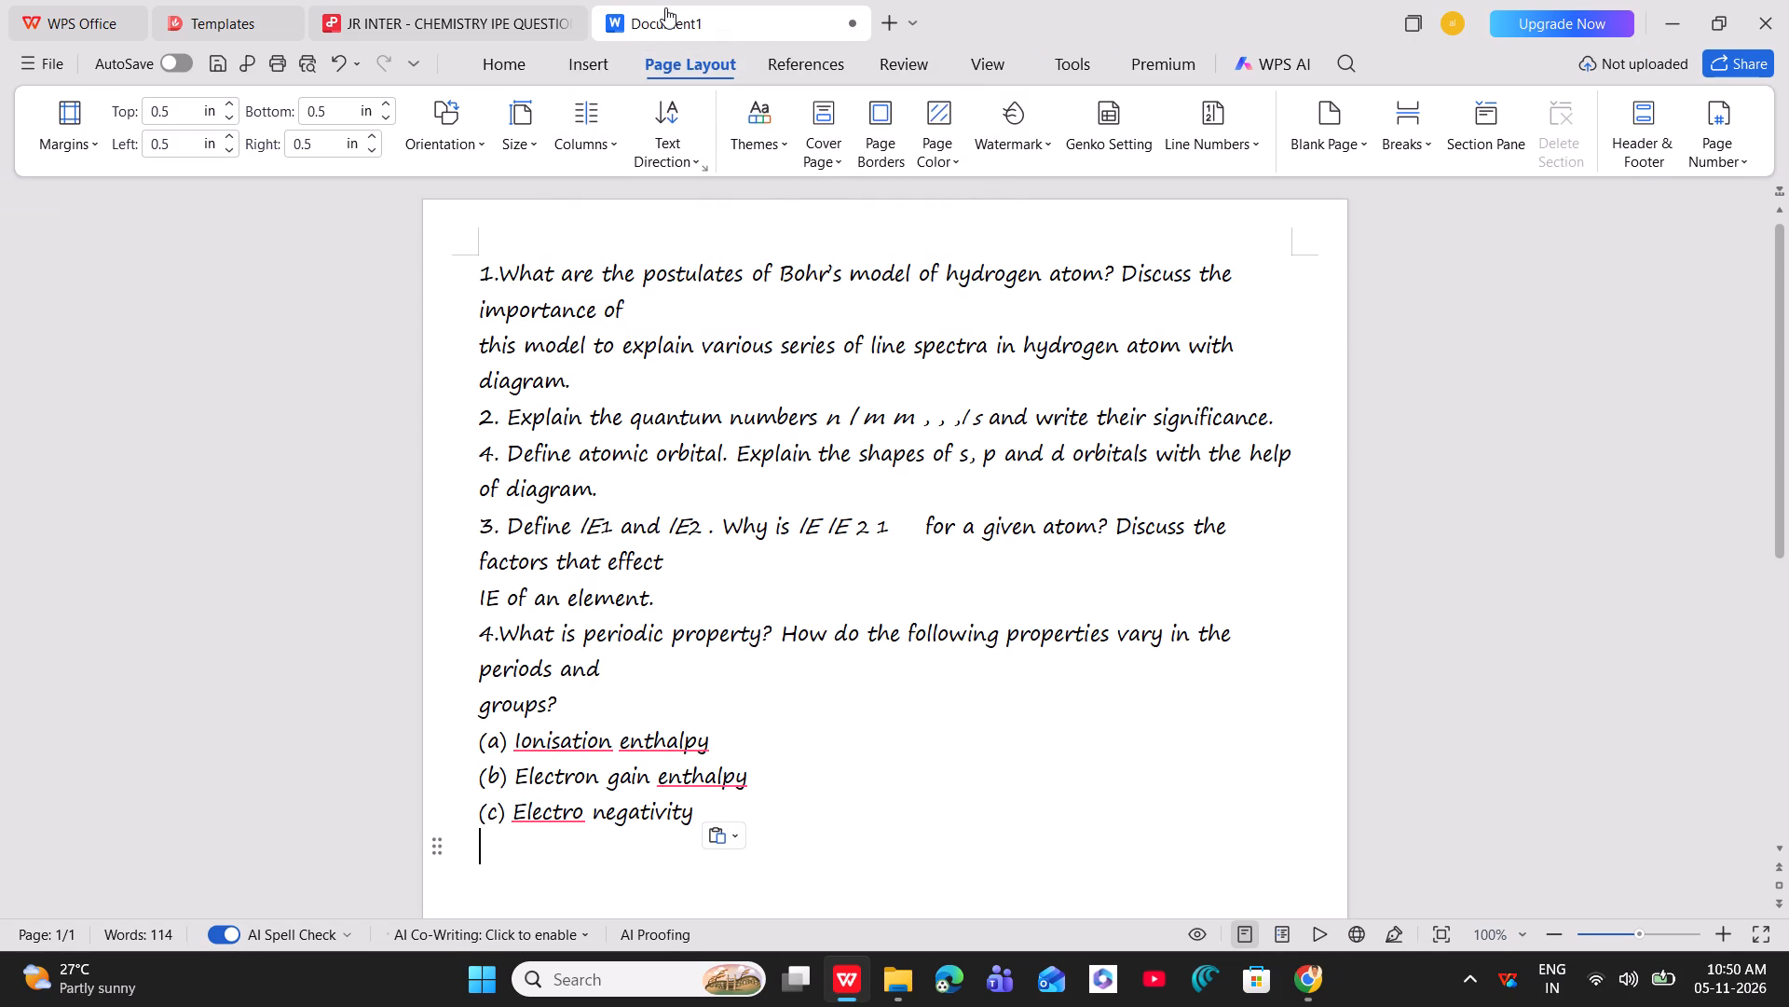
Add item "5." at the end of Document1 with the PDF's long answer question on writing an essay on s, p, d and f block elements.
text(5.)
key(space)
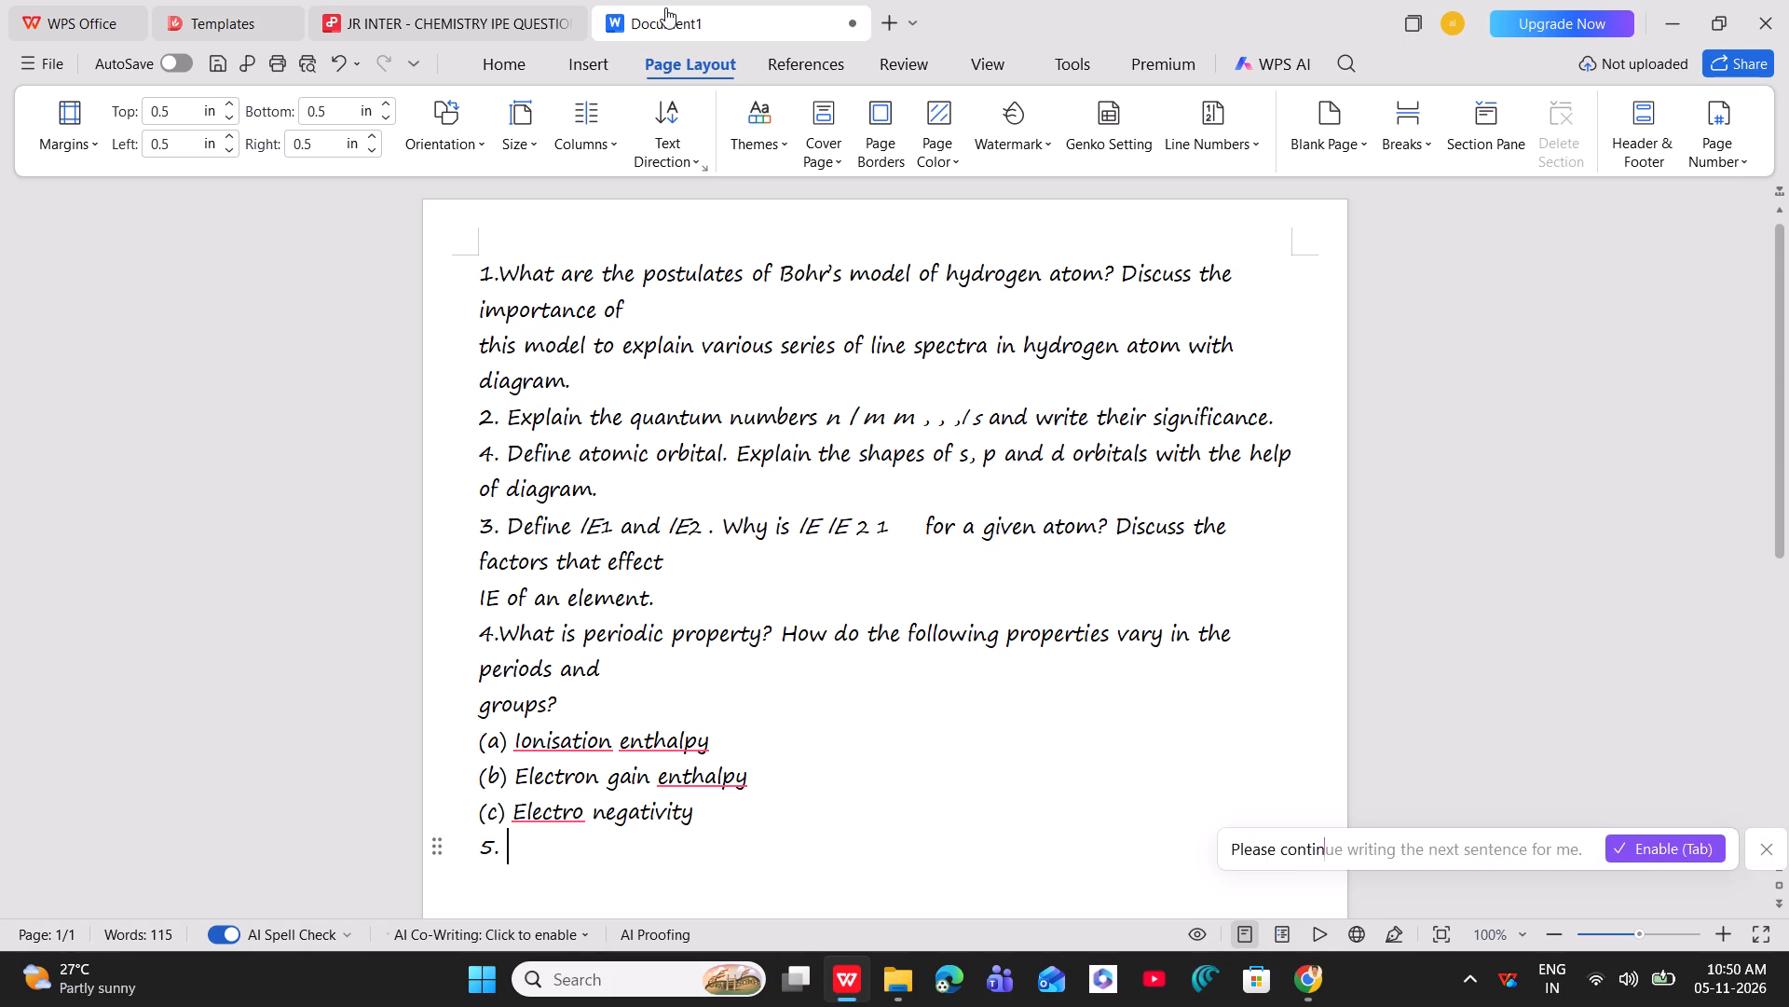
click(471, 0)
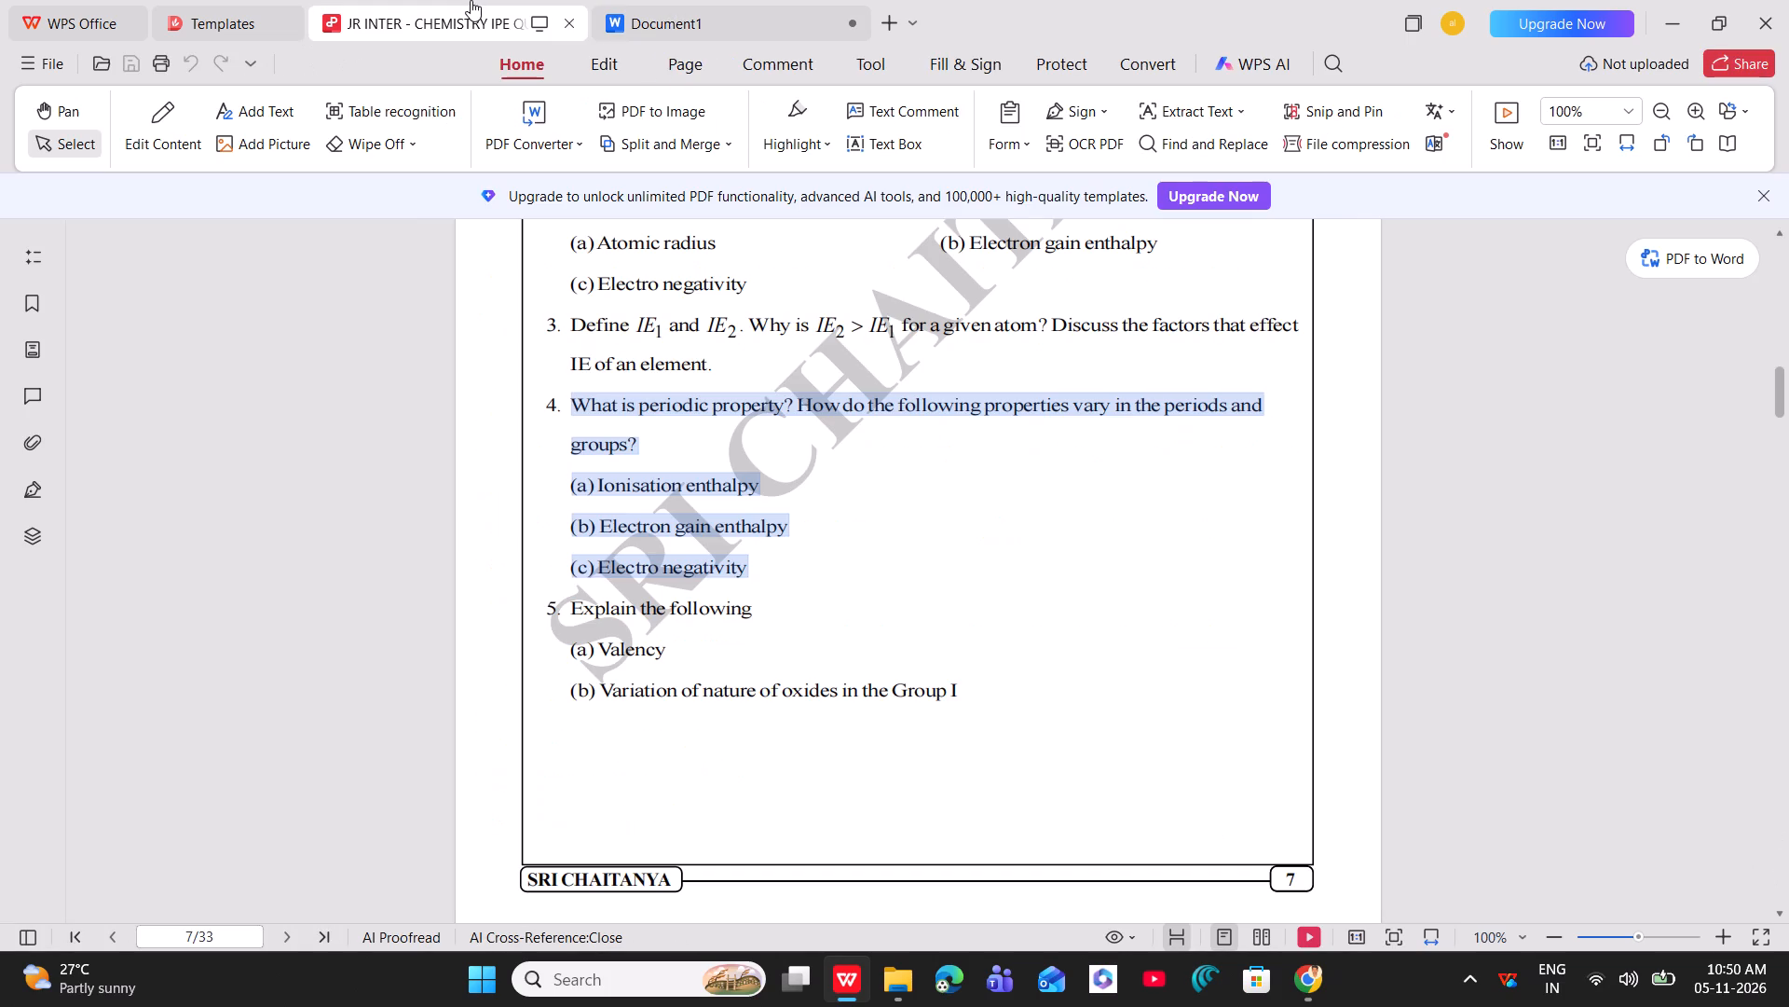
scroll(758, 372, up, 5)
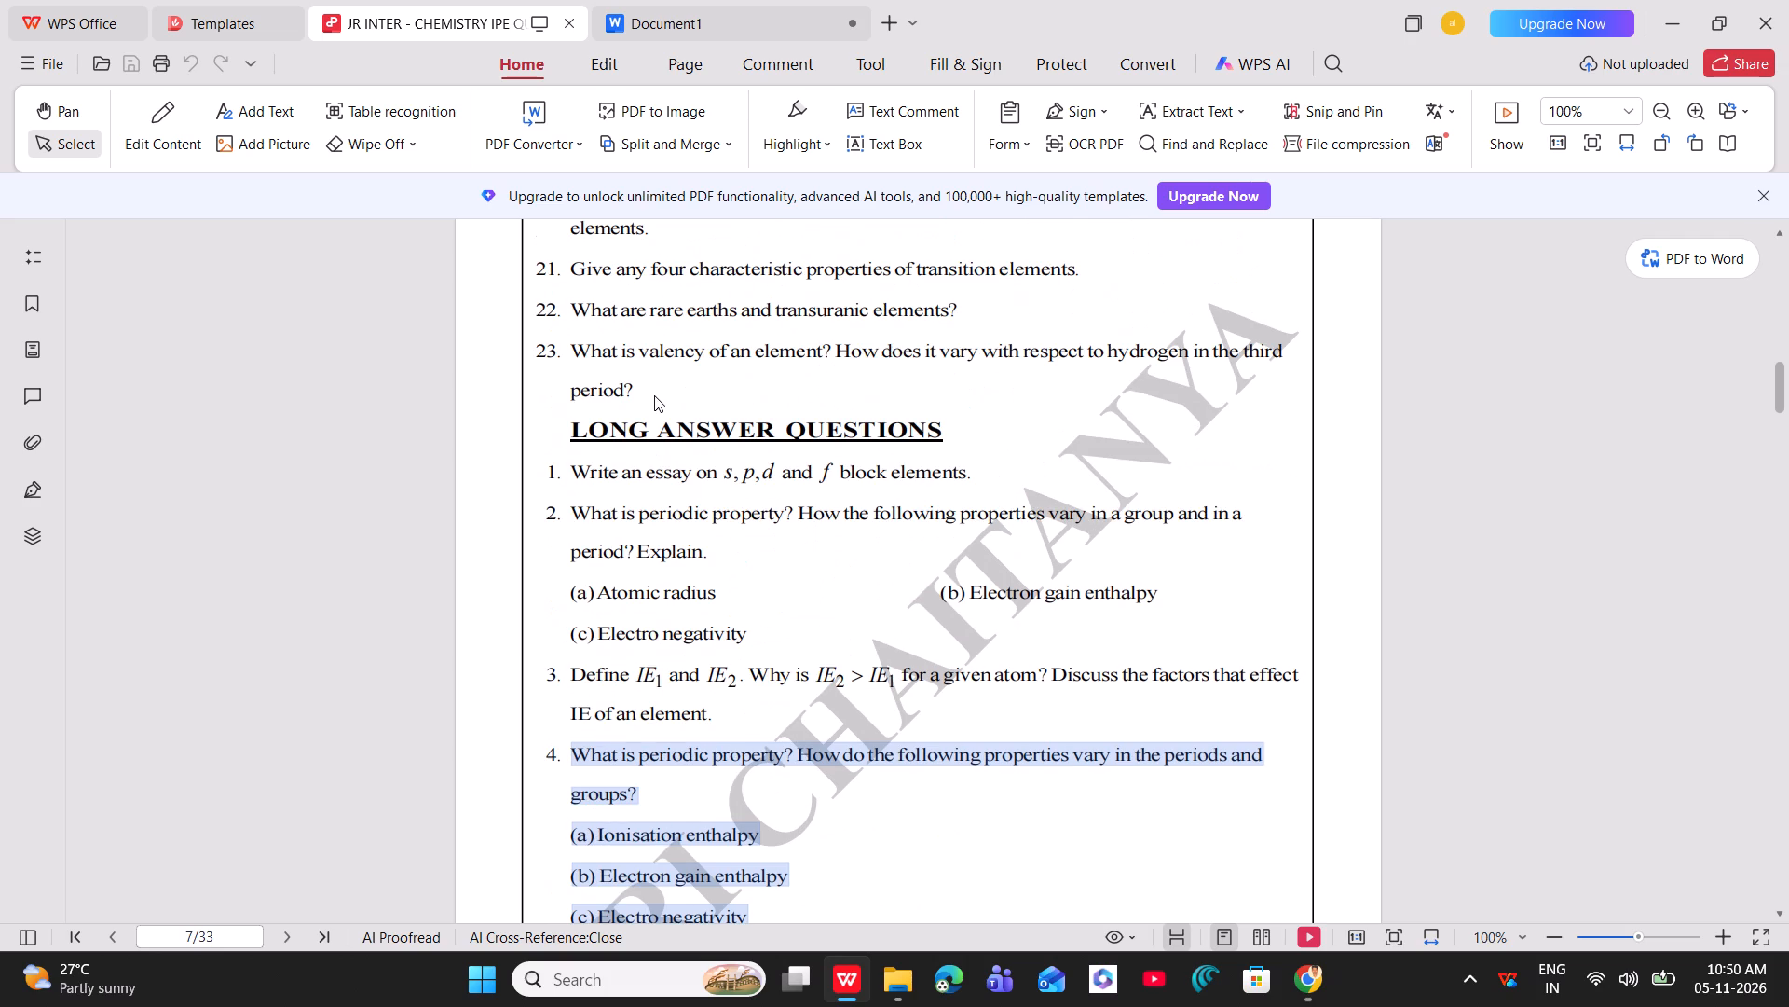
drag(569, 469, 733, 475)
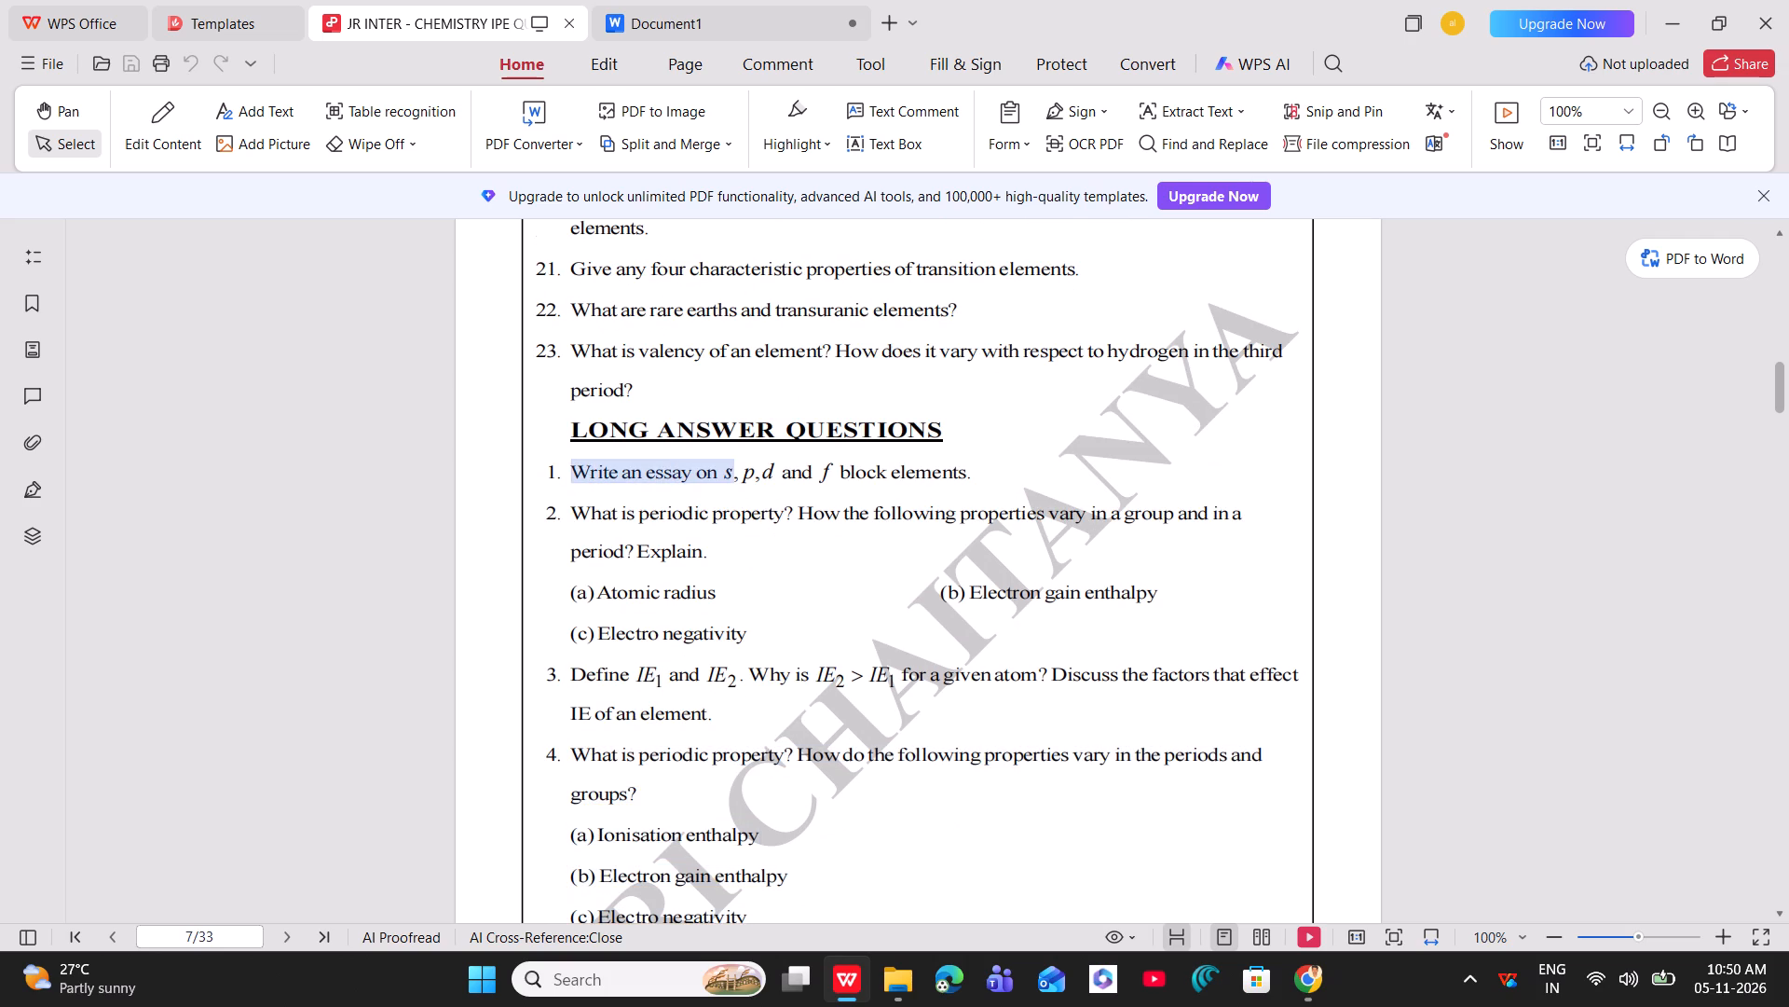
drag(733, 475, 980, 477)
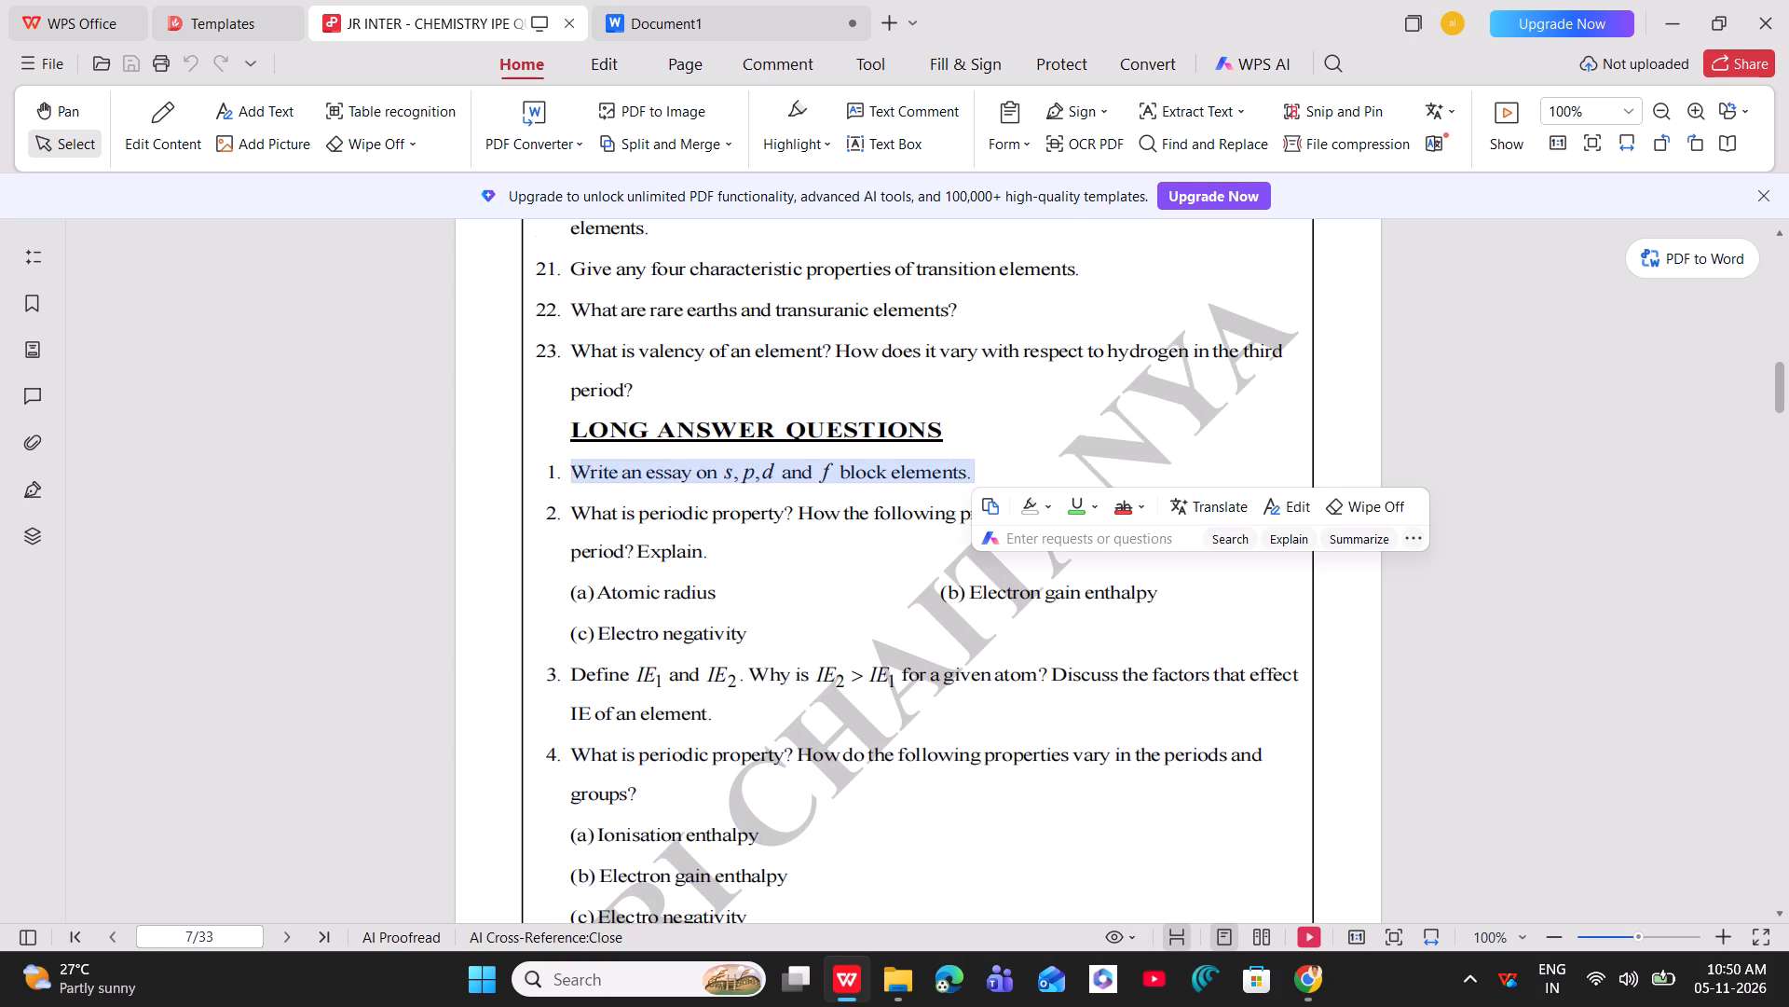
key(ctrl+c)
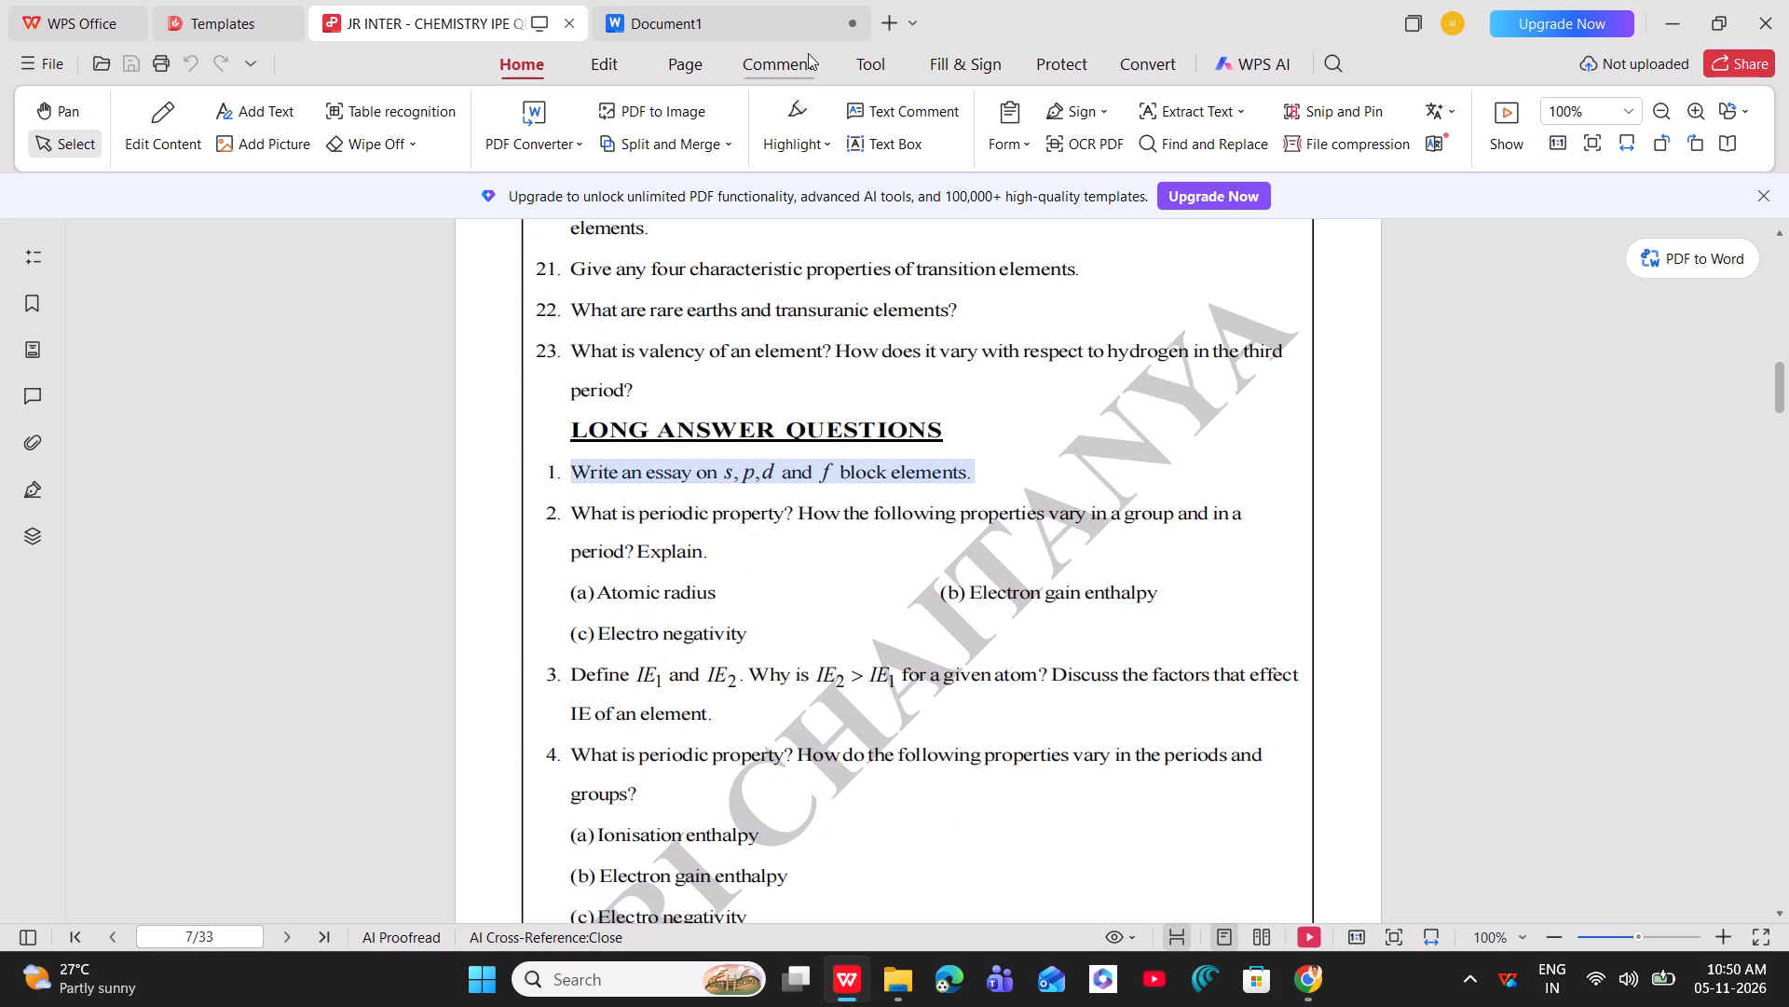
click(801, 41)
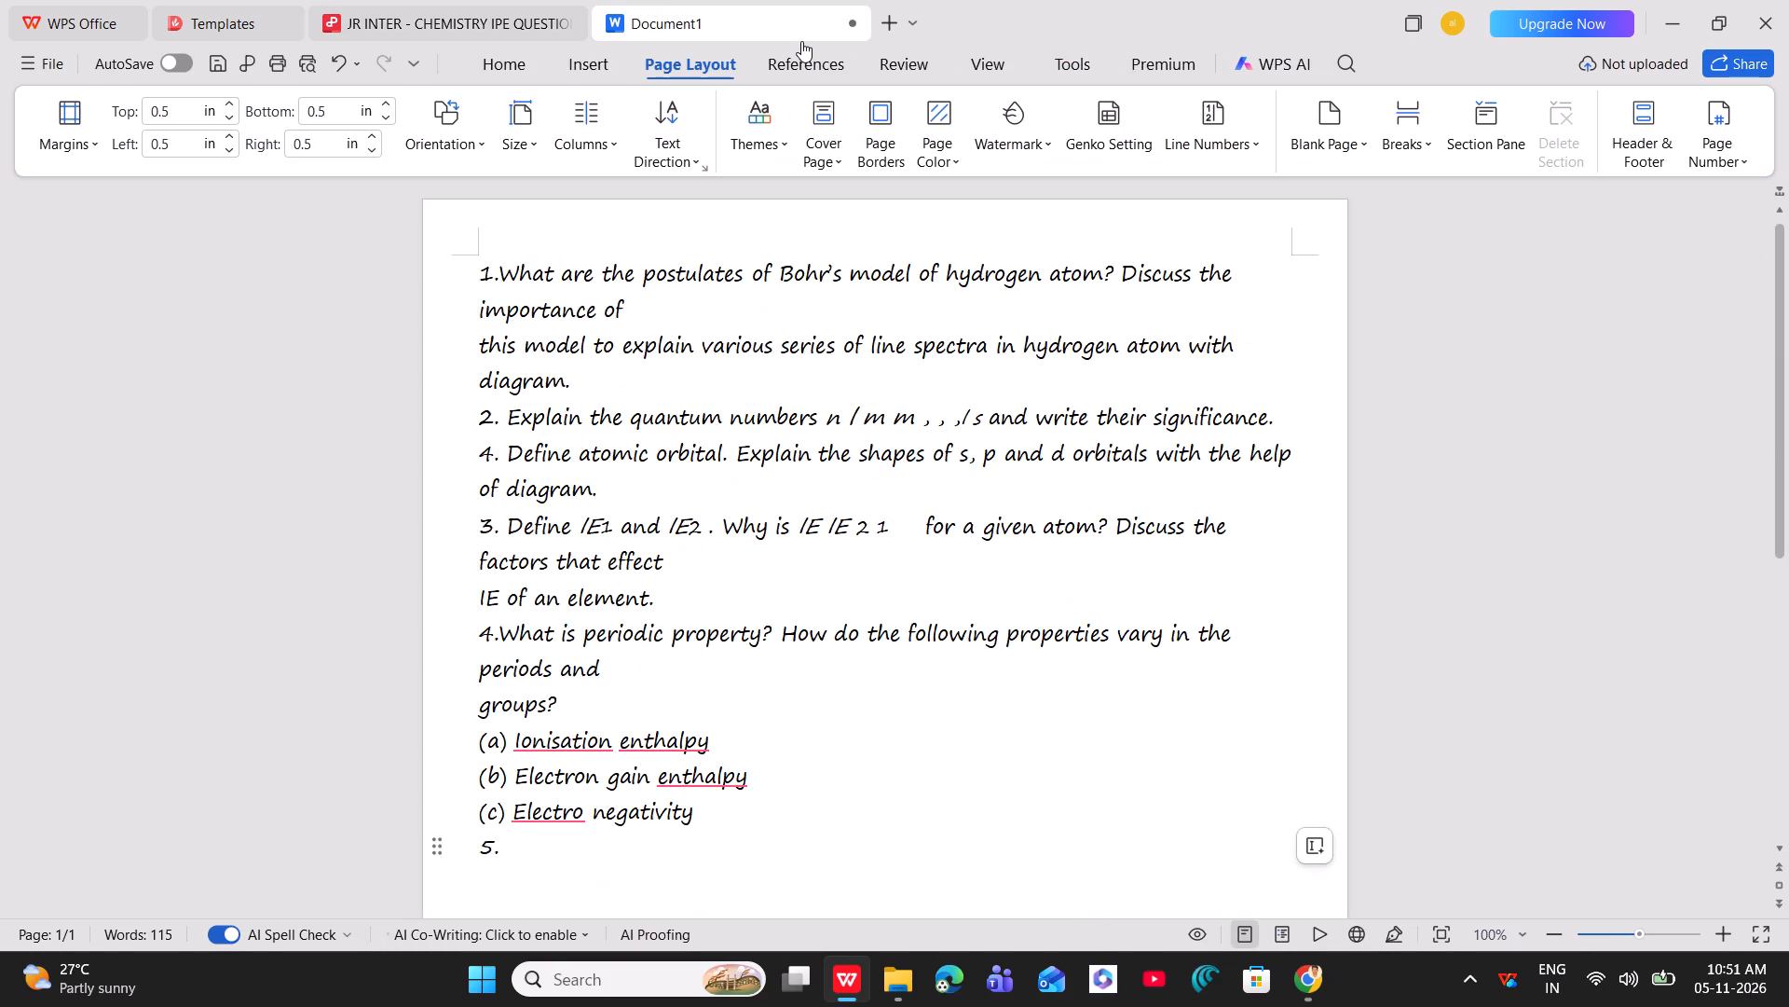
key(ctrl+v)
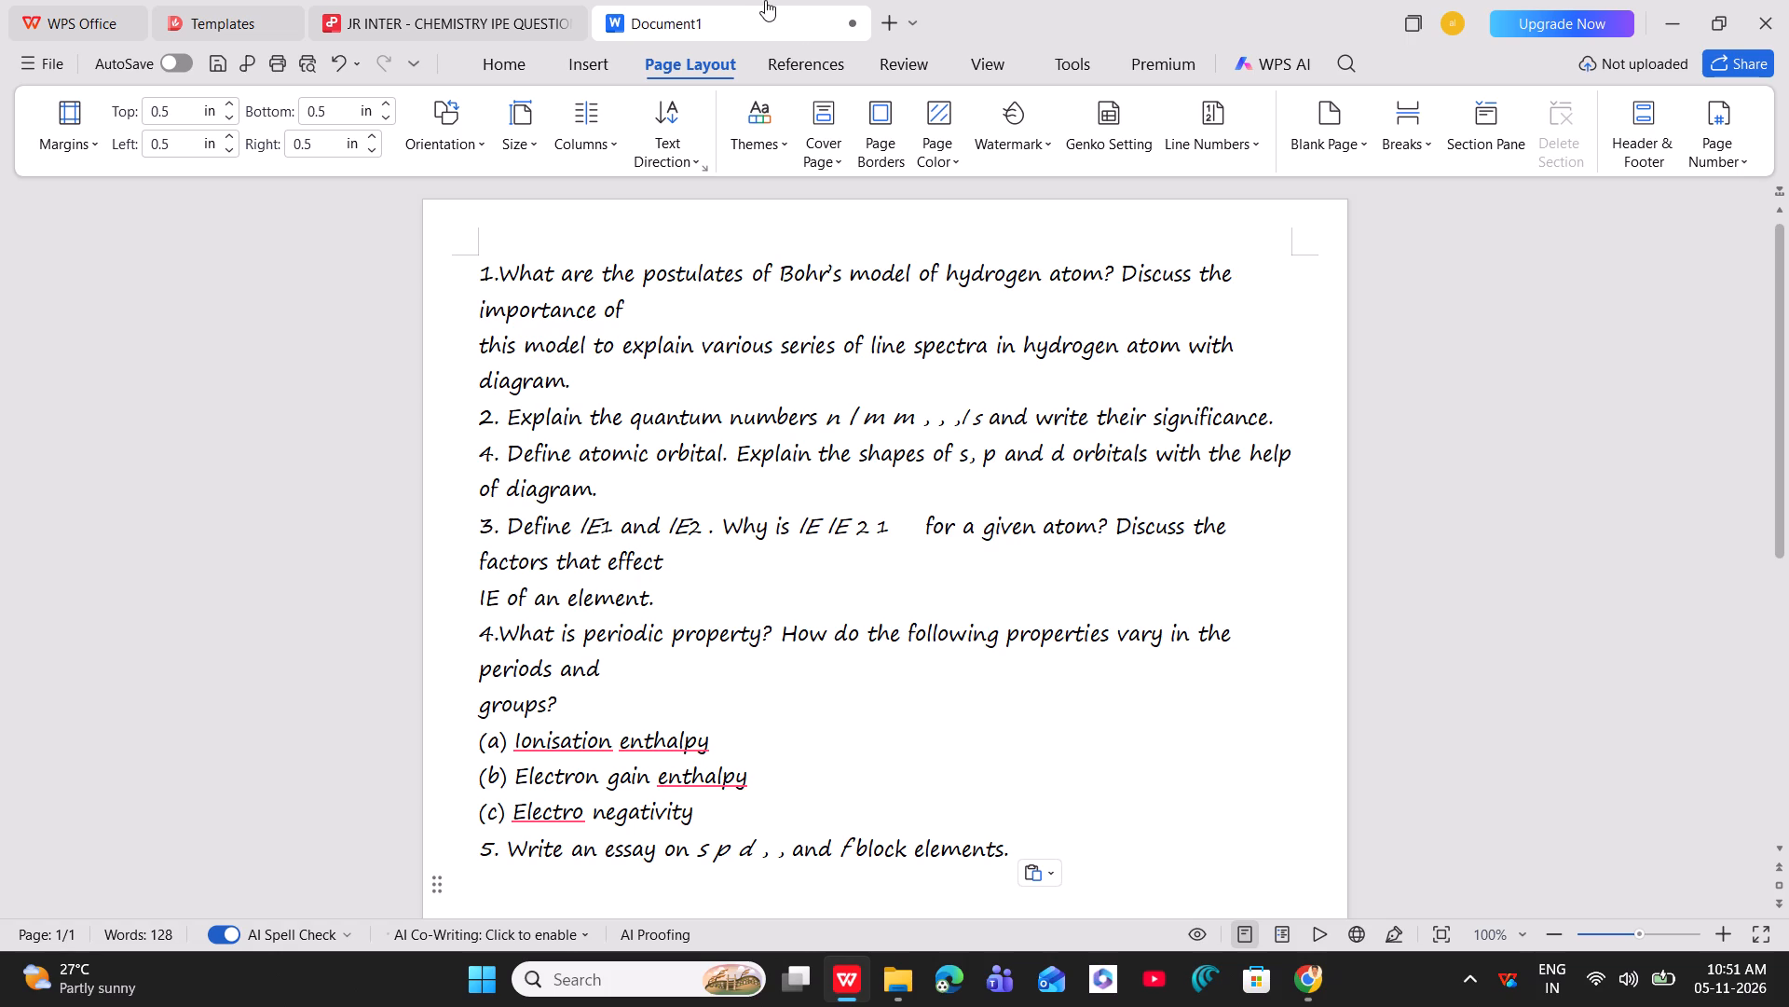
Insert the heading line "Essay 8marks" above question 1 in the document.
click(697, 235)
click(479, 265)
key(Return)
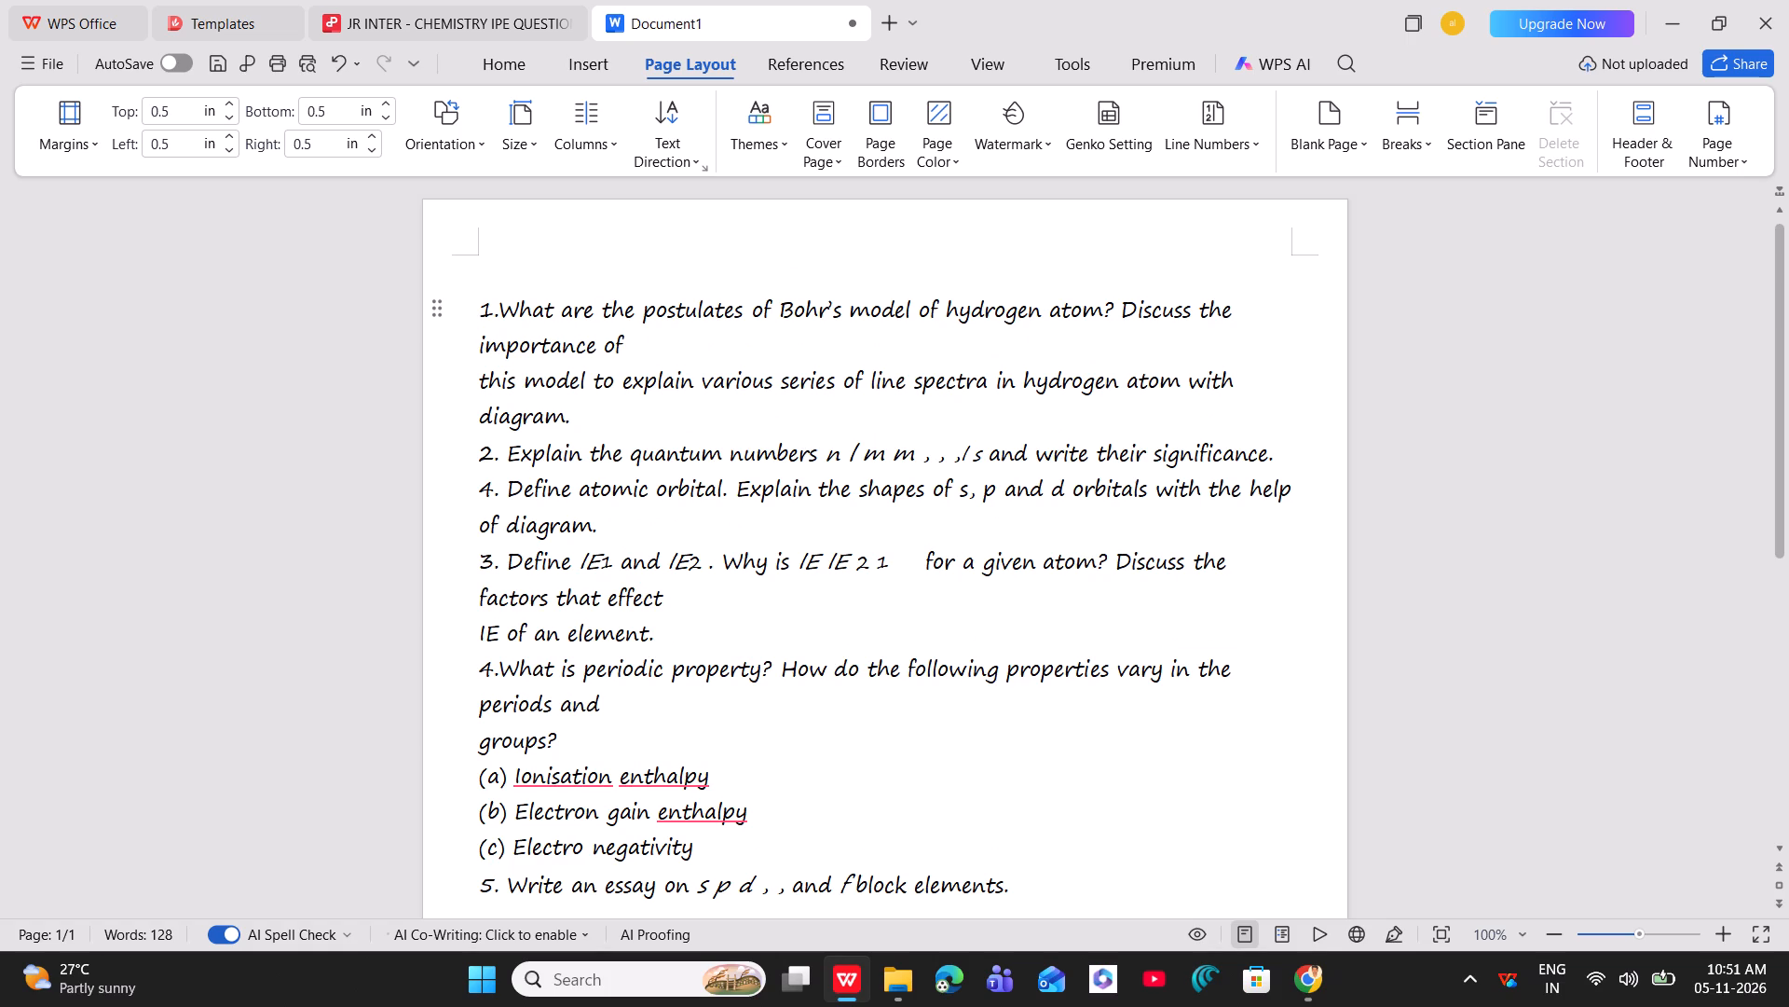
click(485, 243)
key(e)
text(saa)
key(BackSpace)
key(BackSpace)
key(s)
text(ay)
key(space)
text(8m)
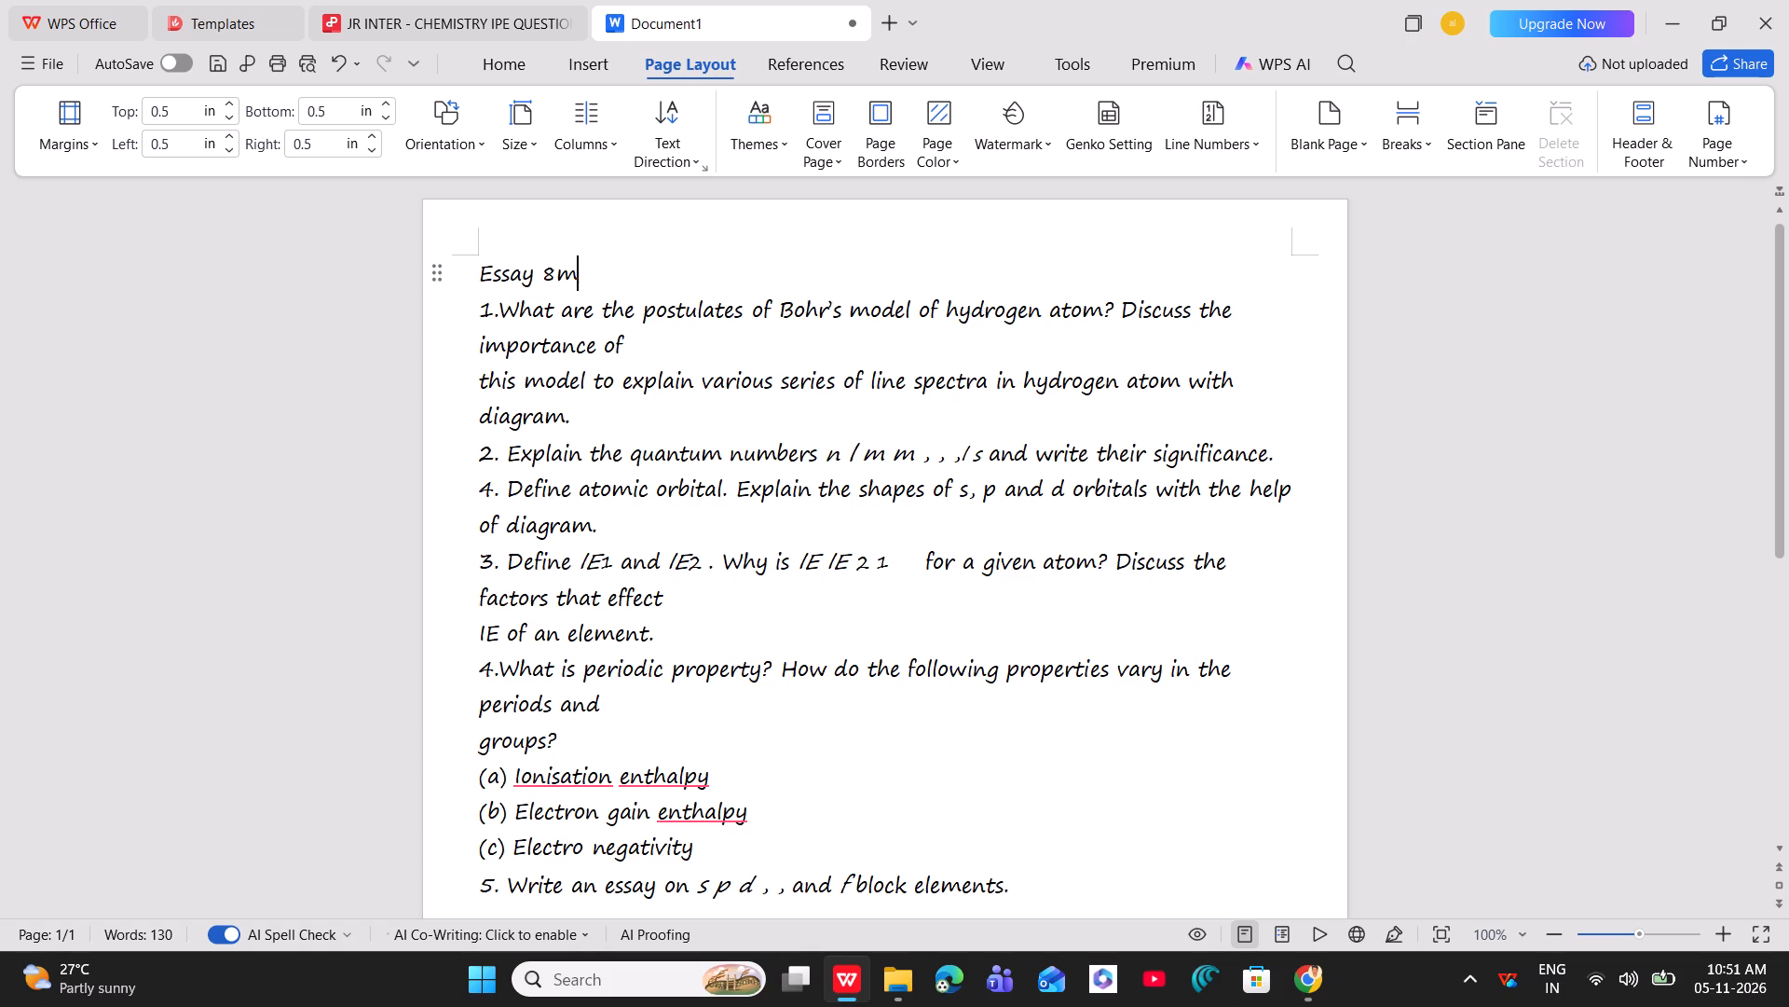
text(ar)
text(ks)
Delete the question on defining atomic orbital and the shapes of s, p and d orbitals.
scroll(667, 493, down, 6)
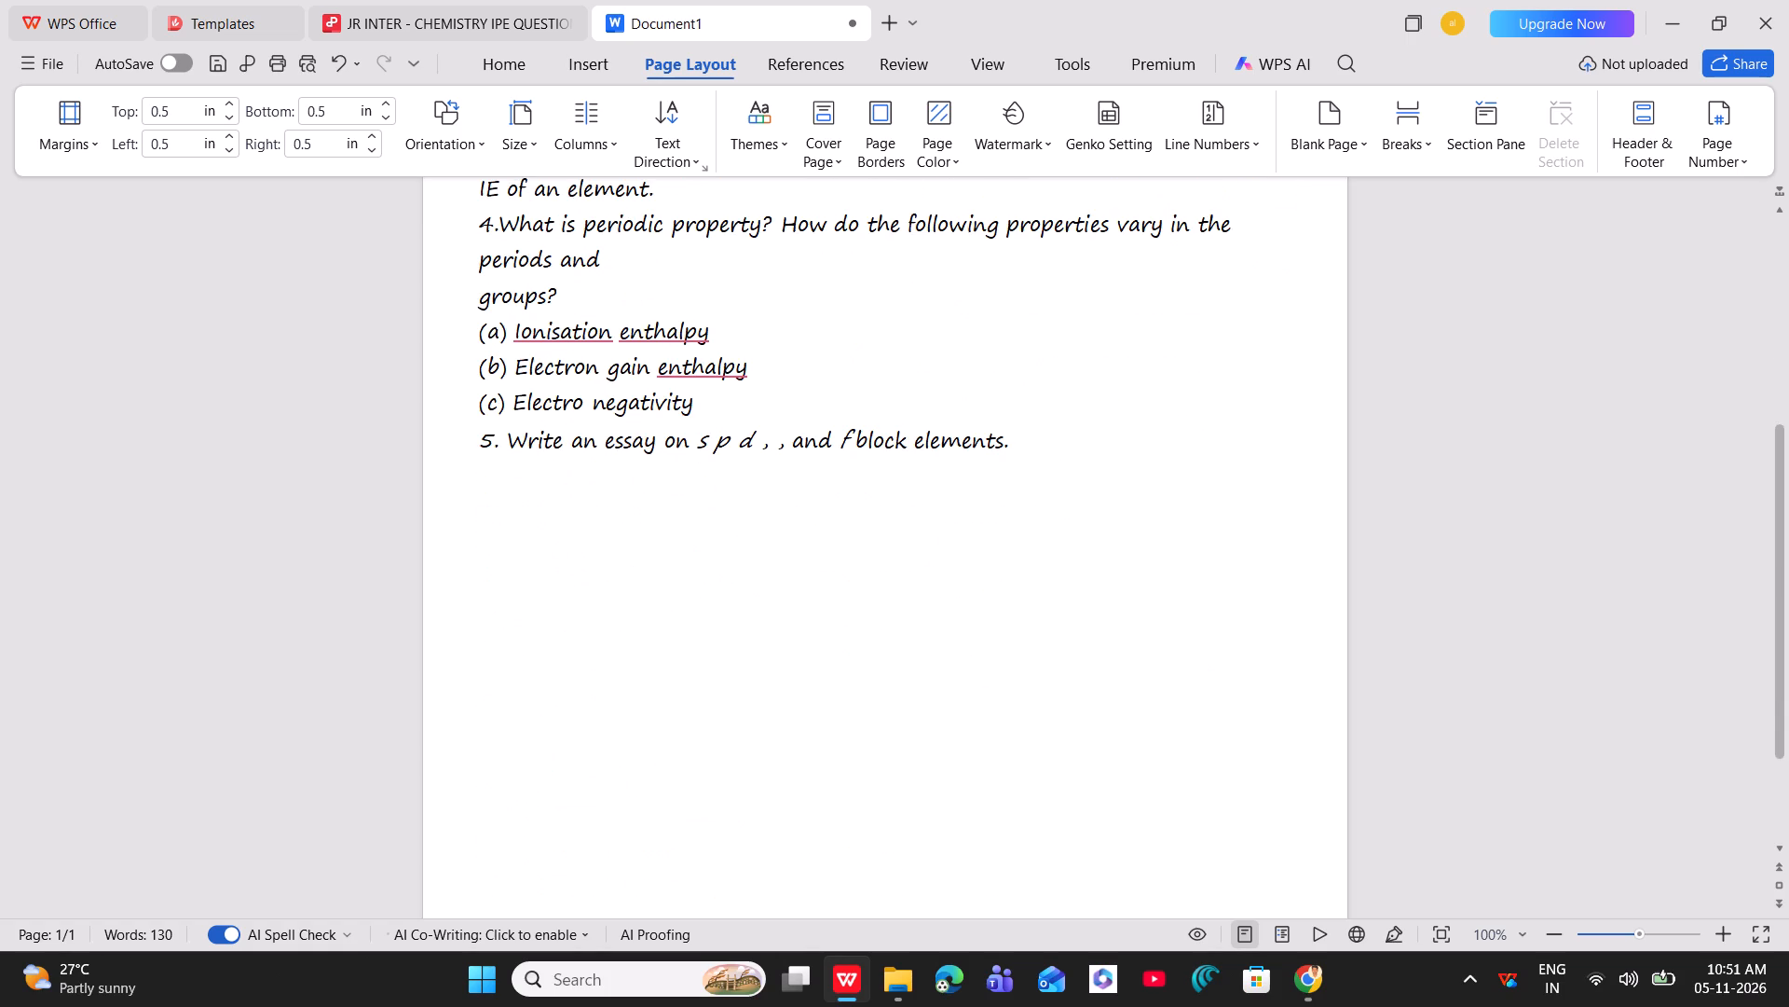
scroll(1065, 443, up, 6)
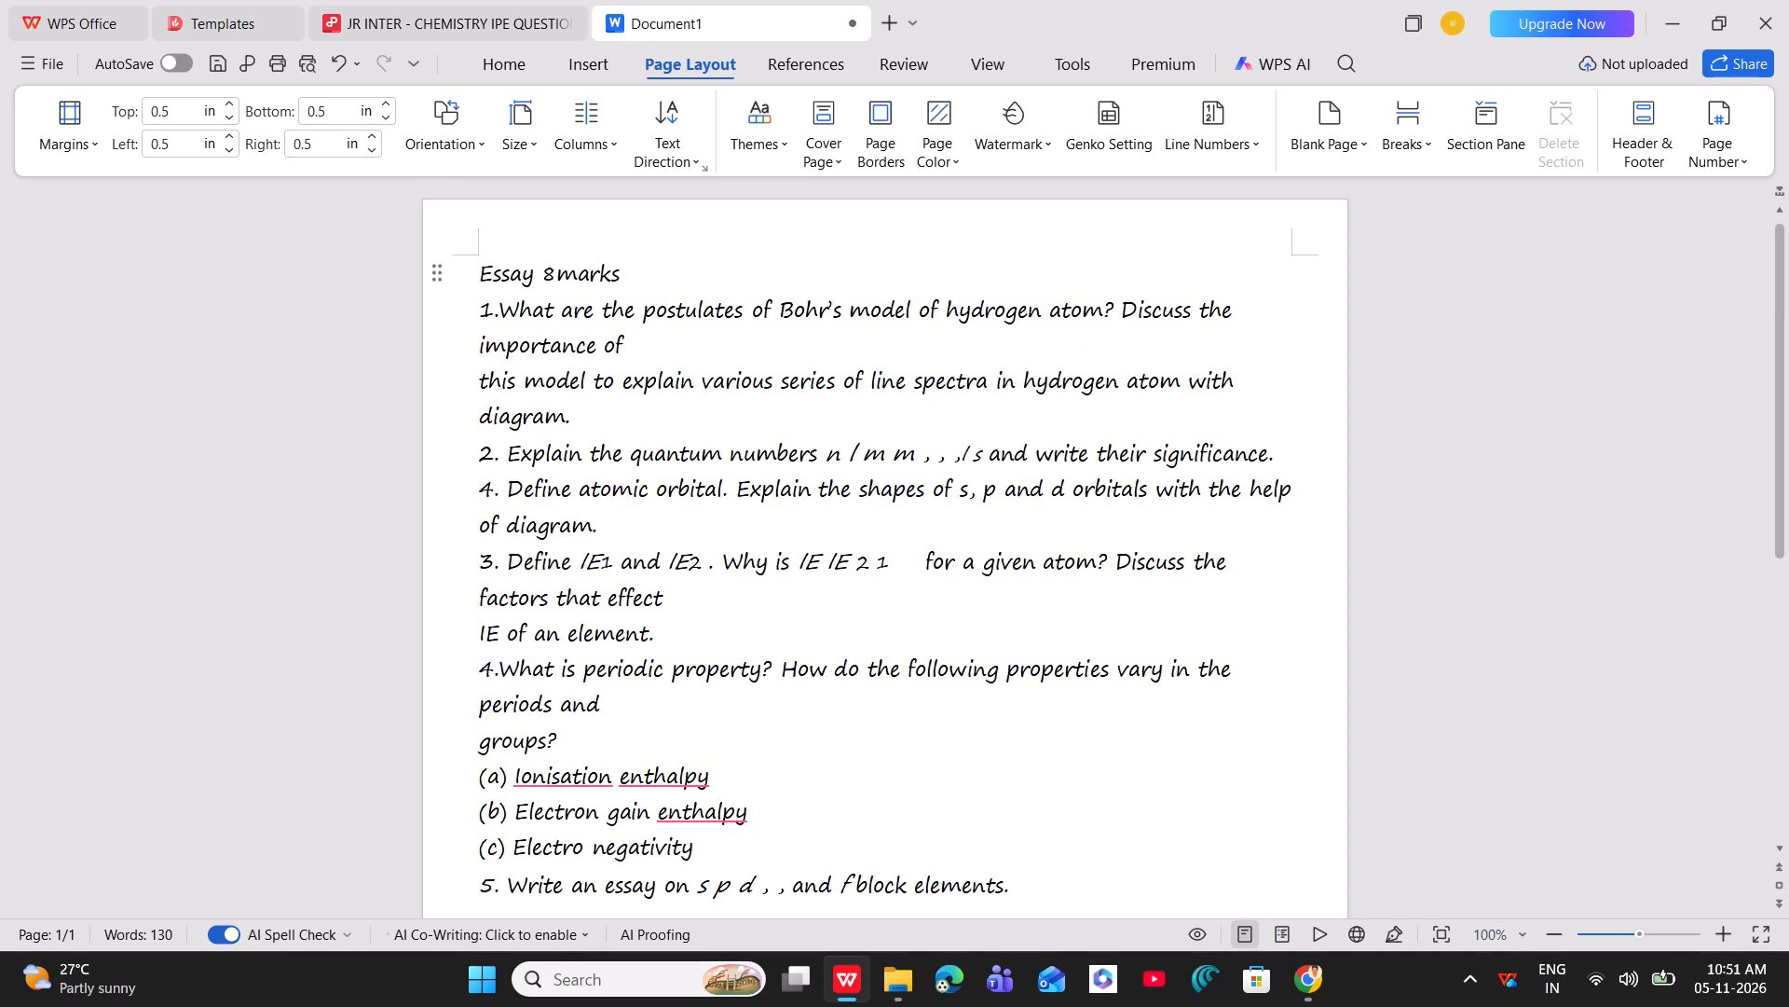
drag(606, 527, 482, 496)
key(BackSpace)
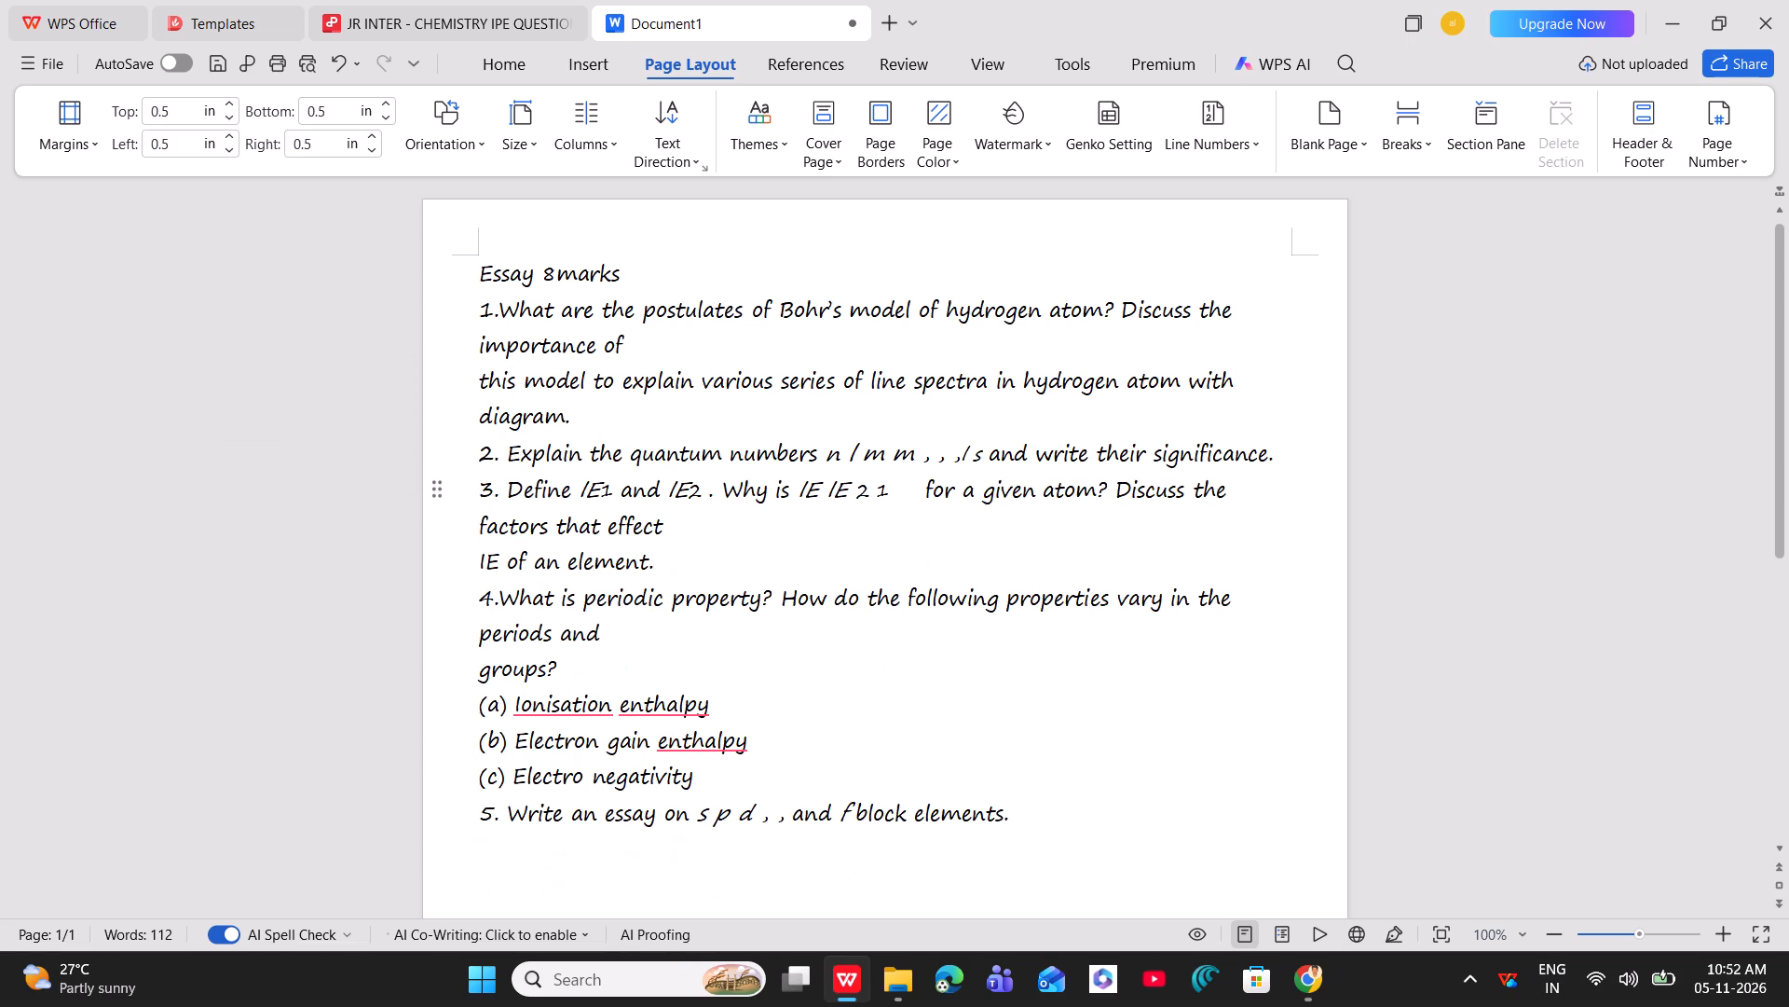
Add the heading "4 marks" below question 5 and start a new line under it.
click(1038, 807)
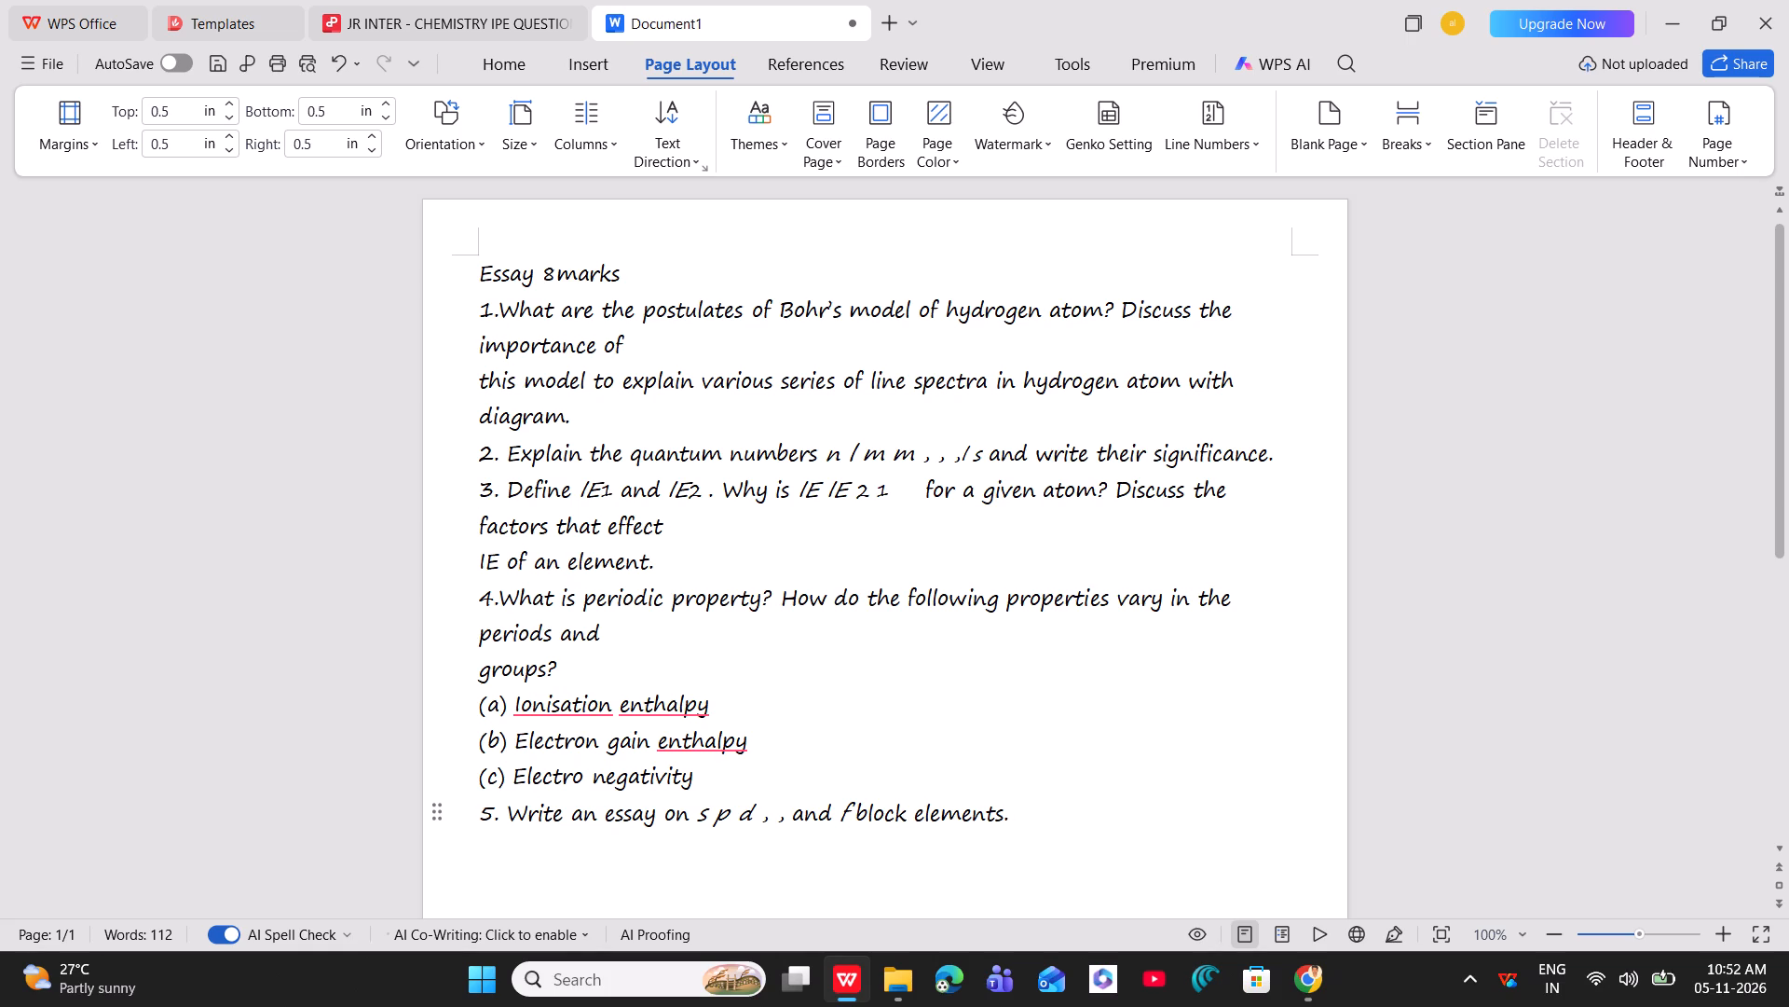
key(Return)
key(4)
key(space)
text(mar)
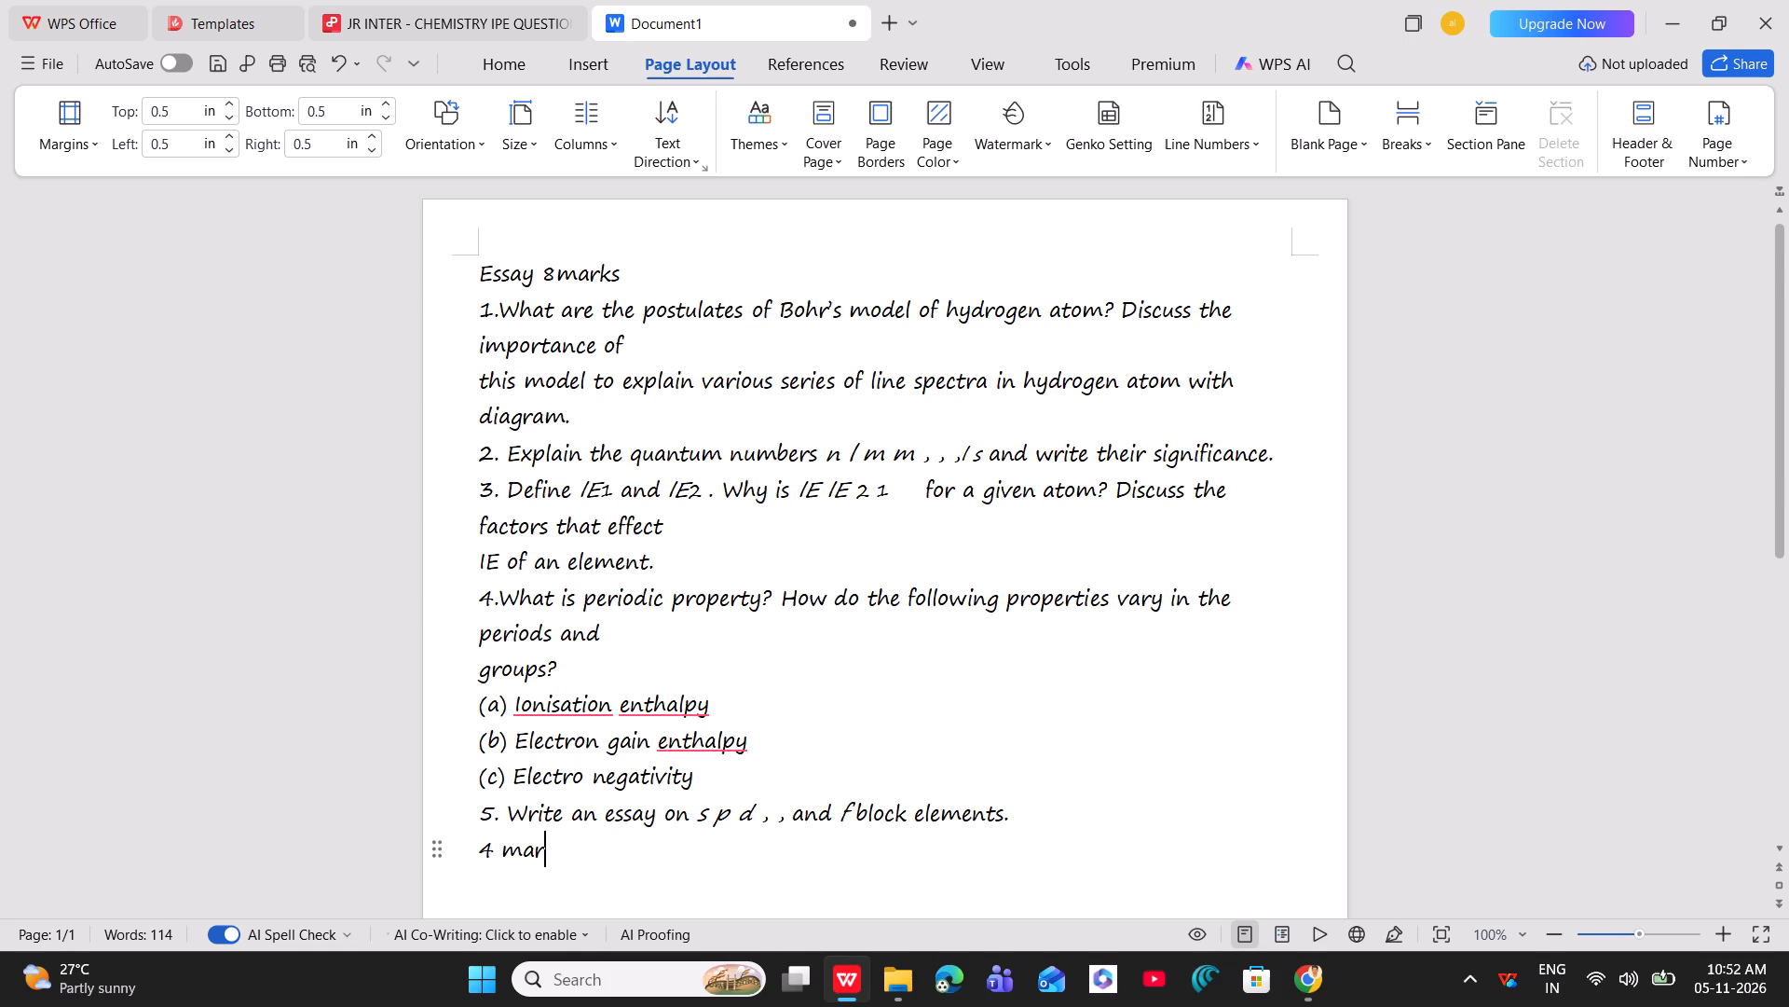
text(ks)
key(space)
key(Return)
Add the PDF's Chemical Bonding short answer question 23, on hybridisation involving s and p orbitals, as item "1." under "4 marks" in Document1.
click(468, 15)
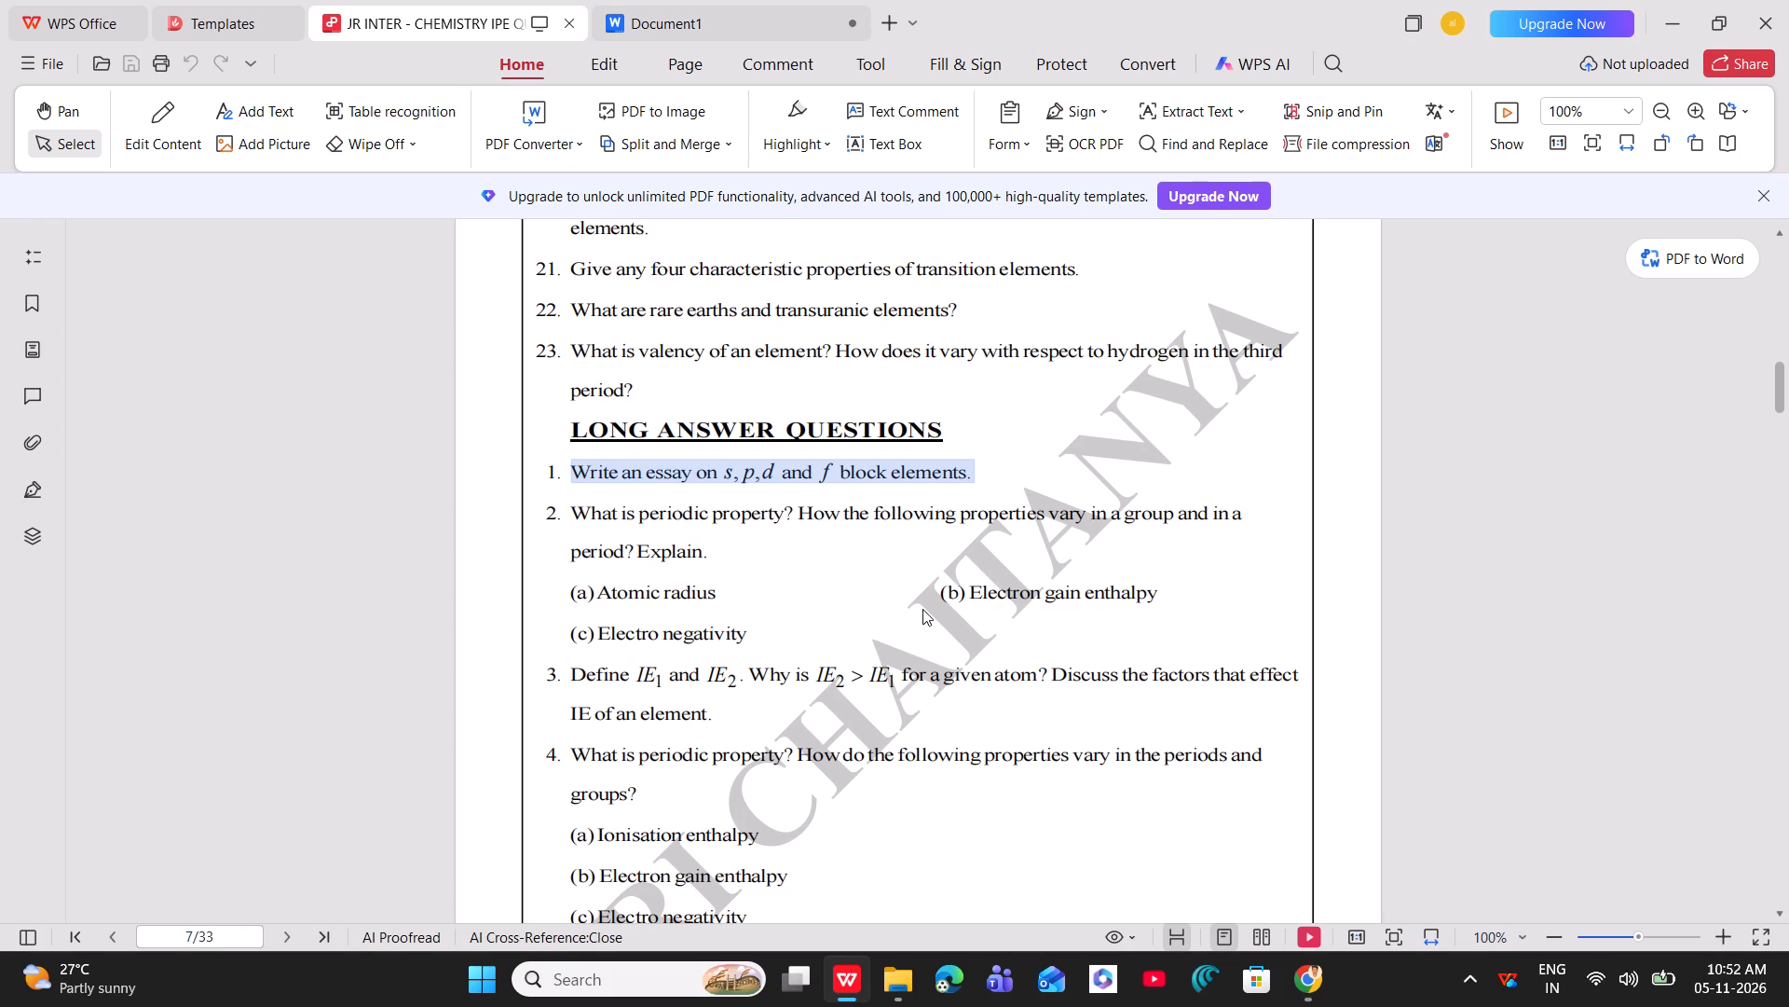
key(Down)
key(Down)
key(Down)
key(Down)
key(Down)
key(Down)
key(Down)
key(Down)
key(Down)
key(Down)
key(Down)
key(Down)
key(Down)
key(Down)
key(Down)
key(Down)
key(Down)
key(Down)
key(Down)
key(Down)
key(Down)
key(Down)
key(Down)
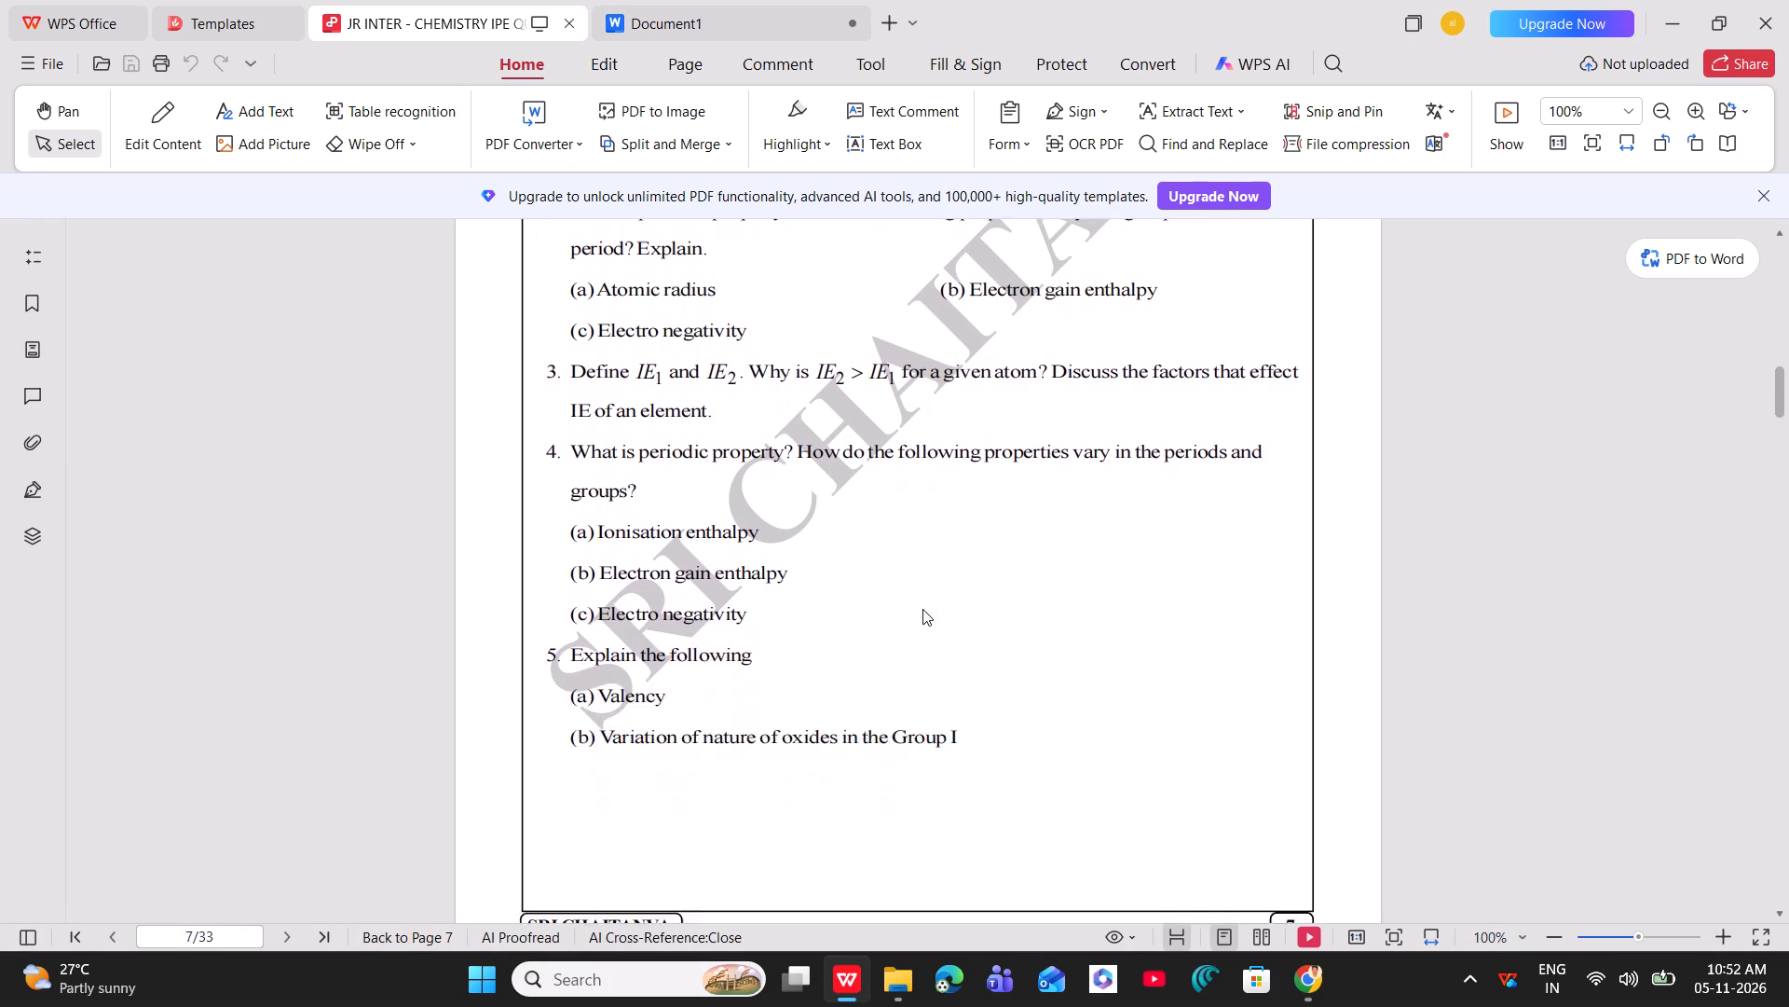
key(Down)
key(Down)
key(Down)
key(Down)
key(Down)
key(Down)
key(Down)
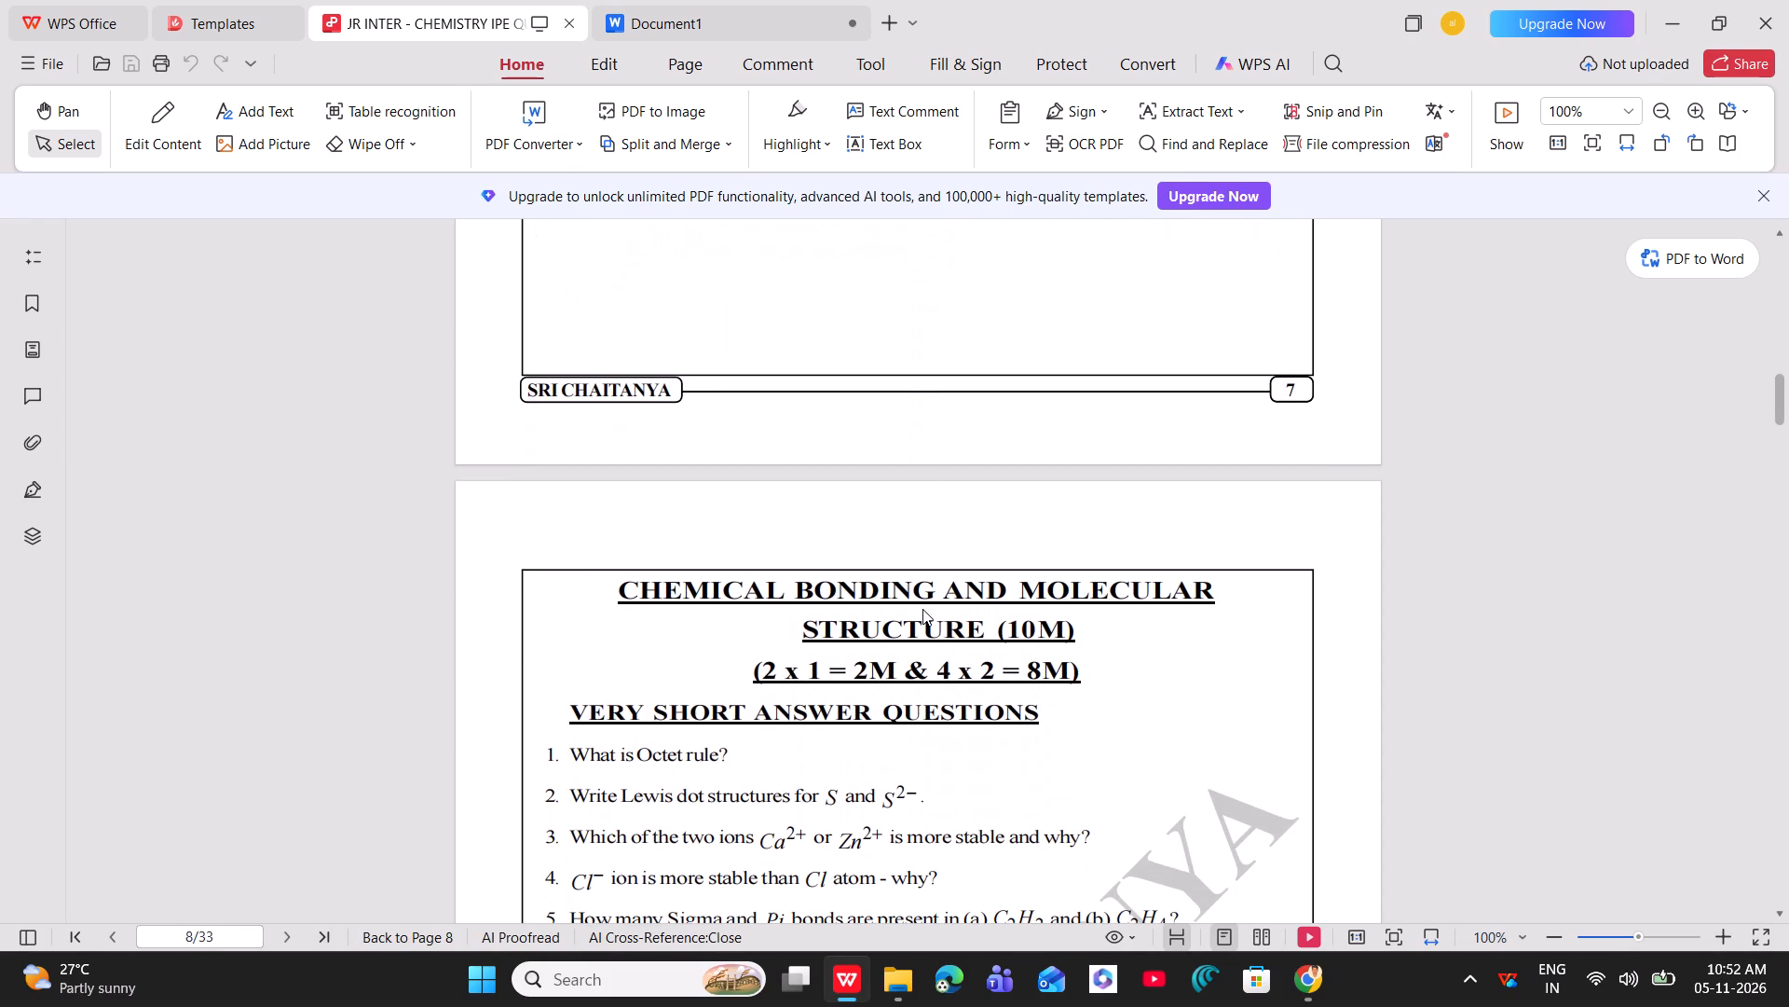
key(Down)
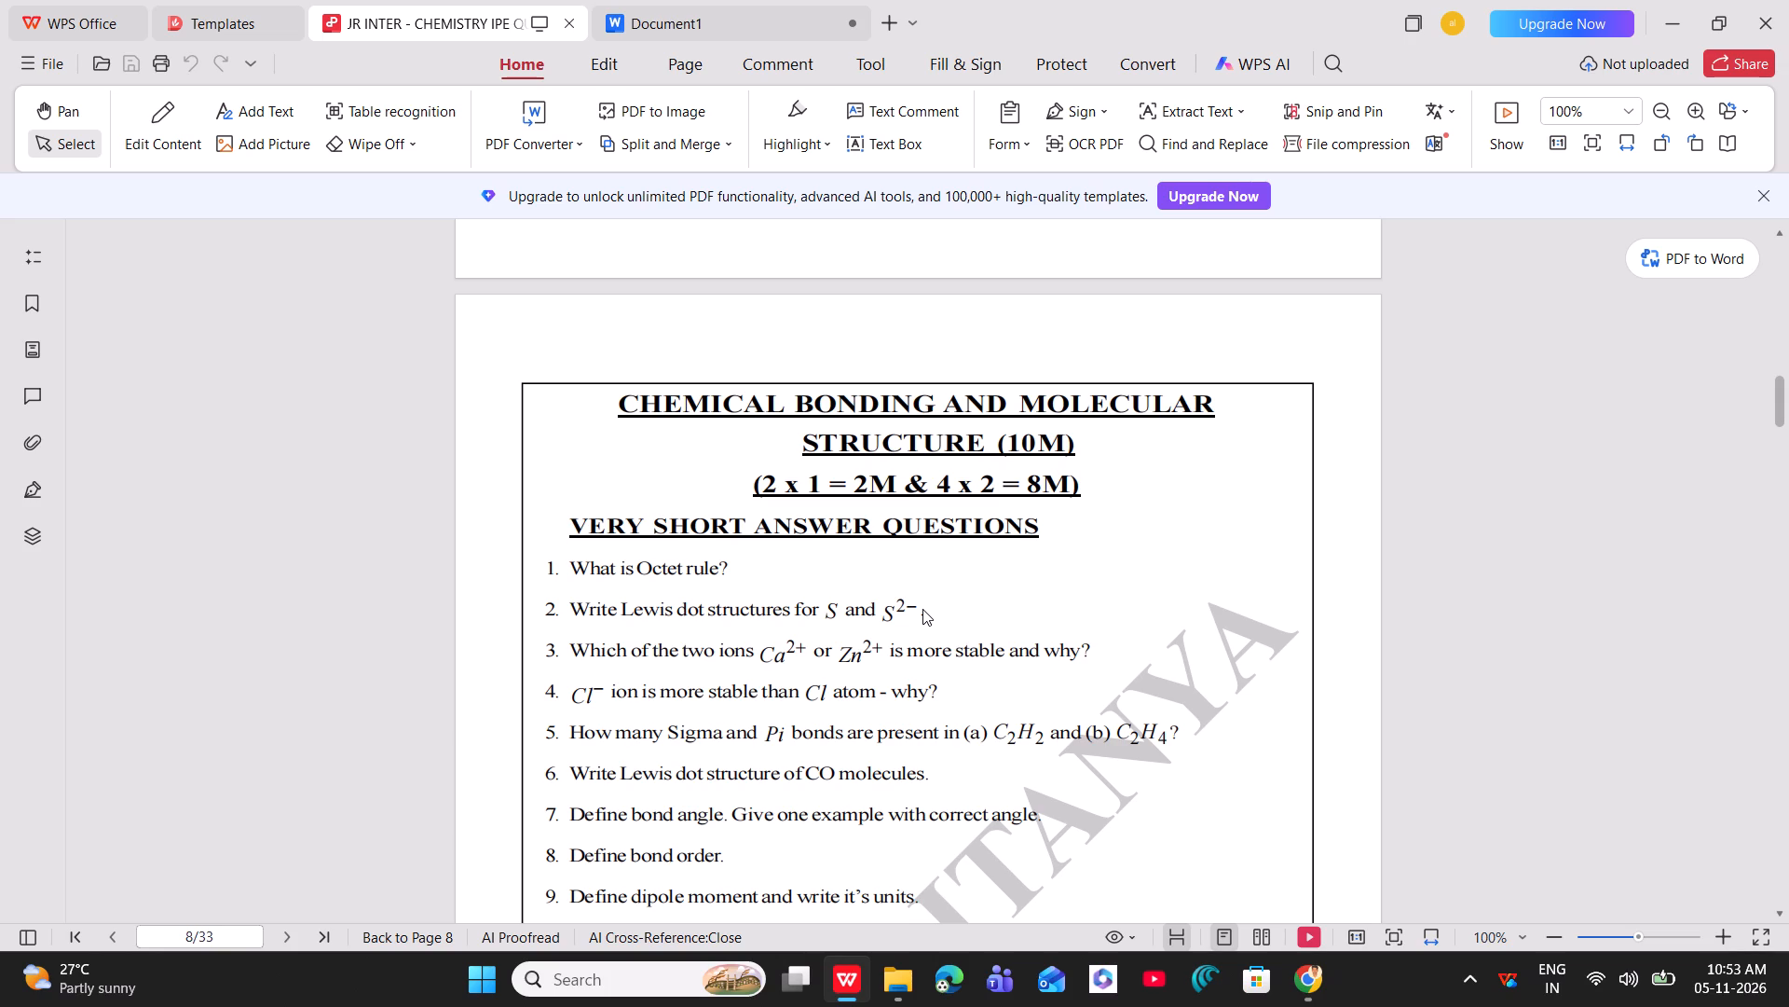
key(Down)
key(Down)
key(Down)
key(Down)
key(Down)
key(Down)
key(Down)
key(Down)
key(Down)
key(Down)
key(Down)
key(Down)
key(Down)
key(Down)
key(Down)
key(Down)
key(Down)
key(Down)
key(Down)
key(Down)
key(Down)
key(Down)
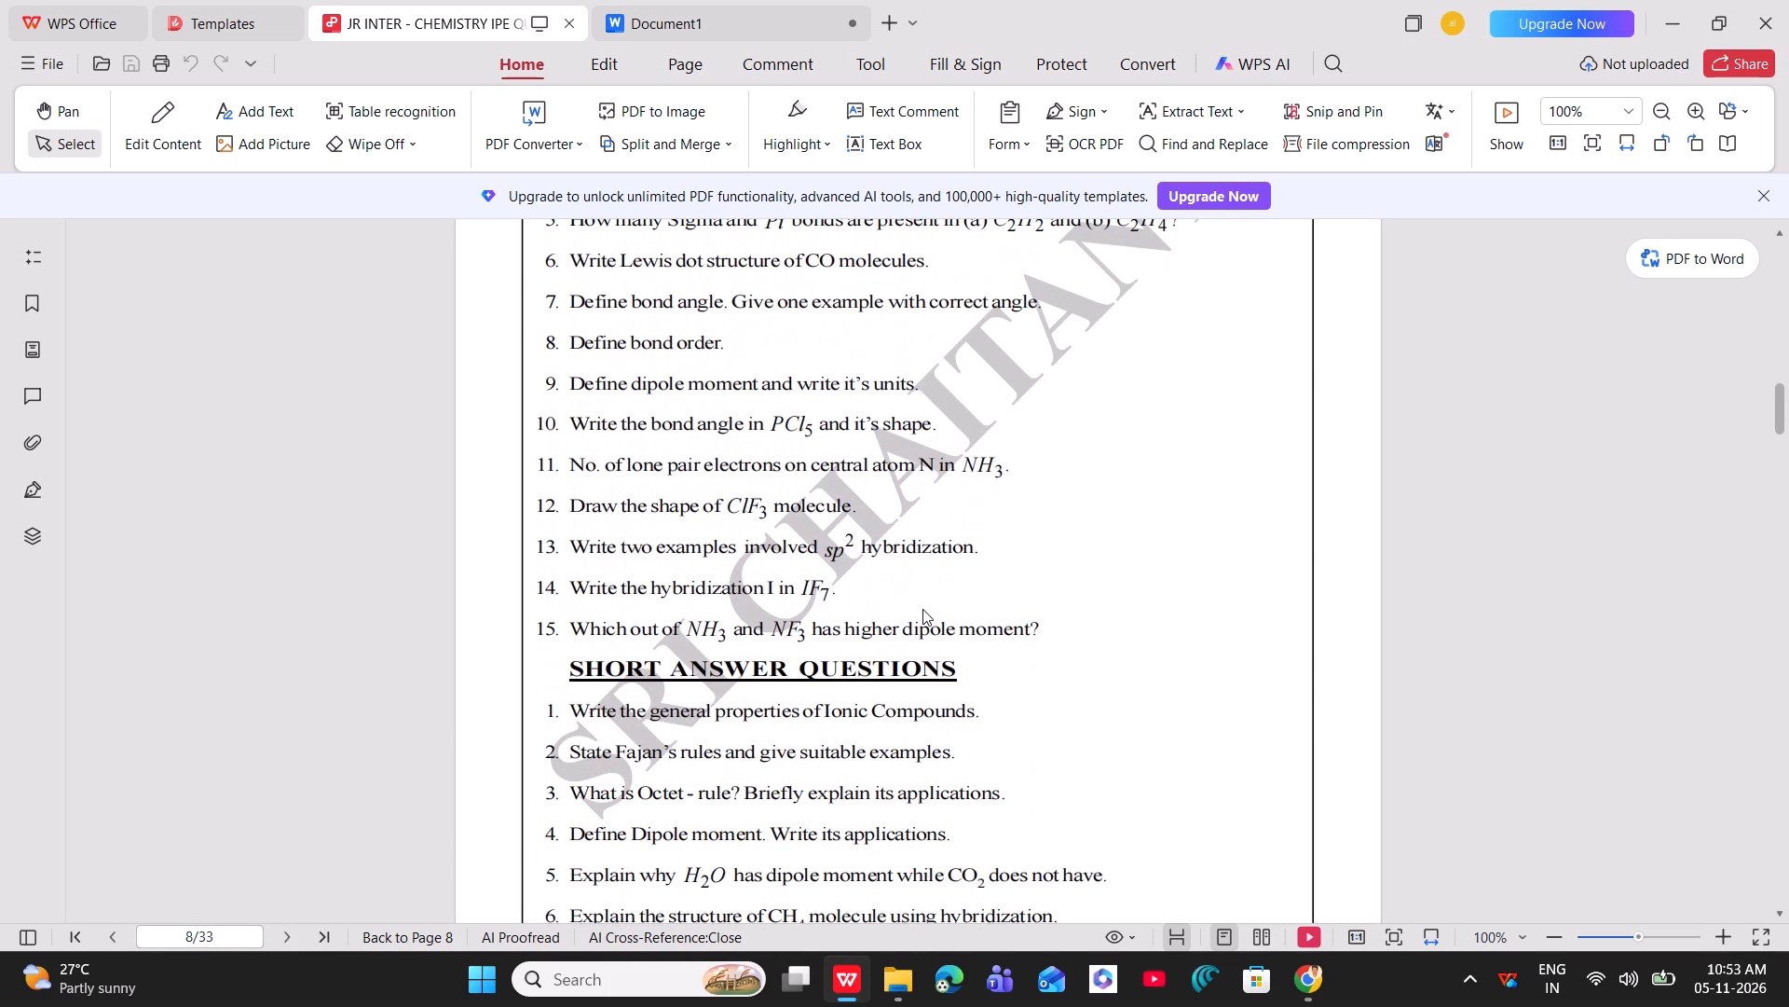
key(Down)
key(Down)
key(Down)
key(Down)
key(Down)
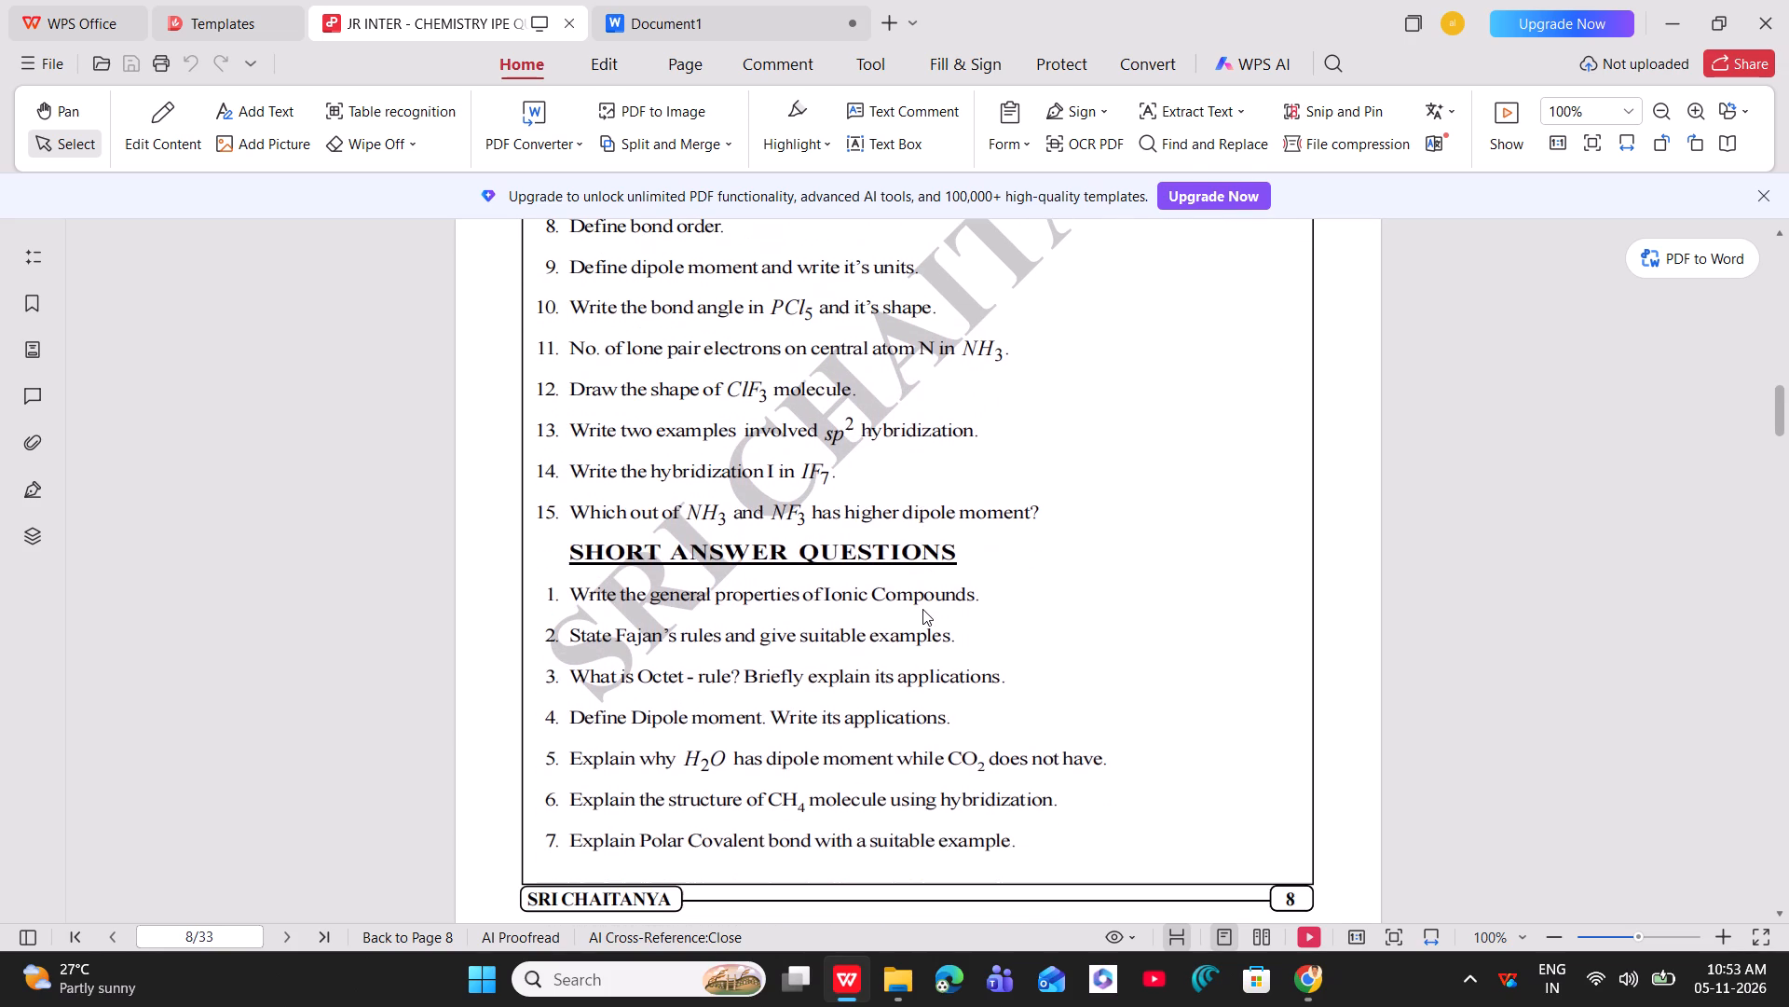
key(Down)
key(Down)
key(Down)
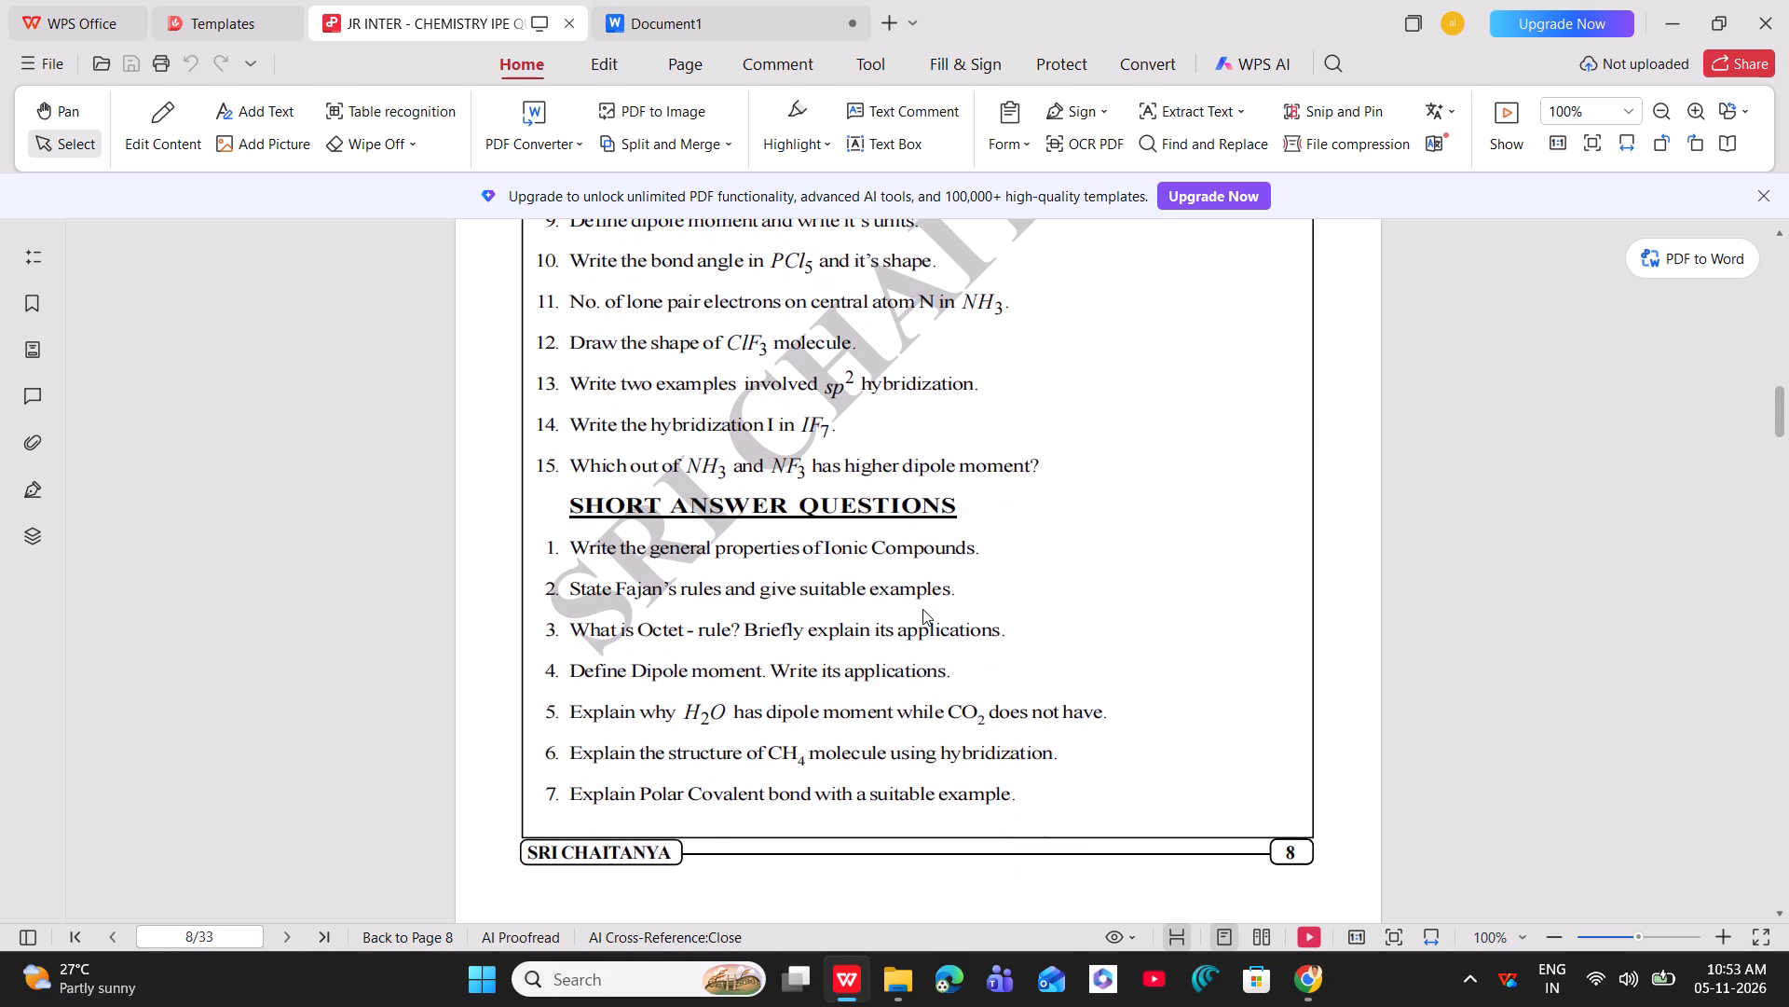
key(Down)
key(Down)
key(Down)
key(Down)
key(Down)
key(Down)
key(Down)
key(Down)
key(Down)
key(Down)
key(Down)
key(Down)
key(Down)
key(Down)
key(Down)
key(Down)
key(Down)
key(Down)
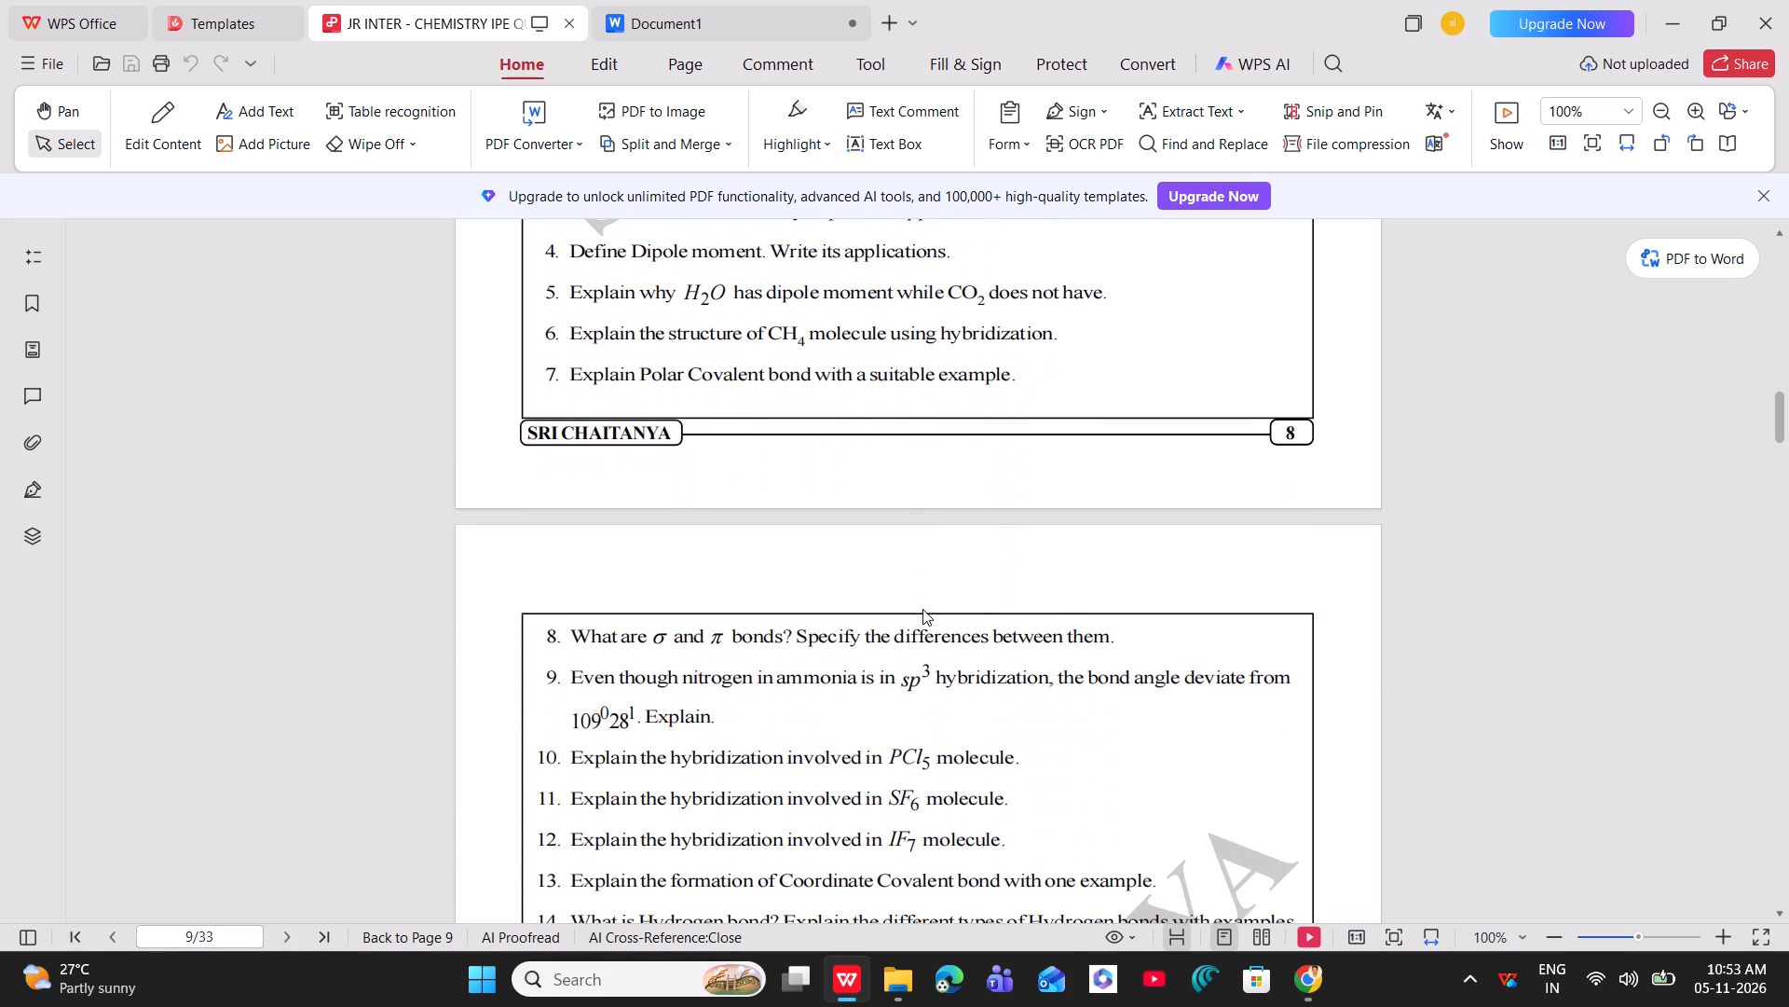
key(Down)
key(Down)
key(Down)
key(Down)
key(Down)
key(Down)
key(Down)
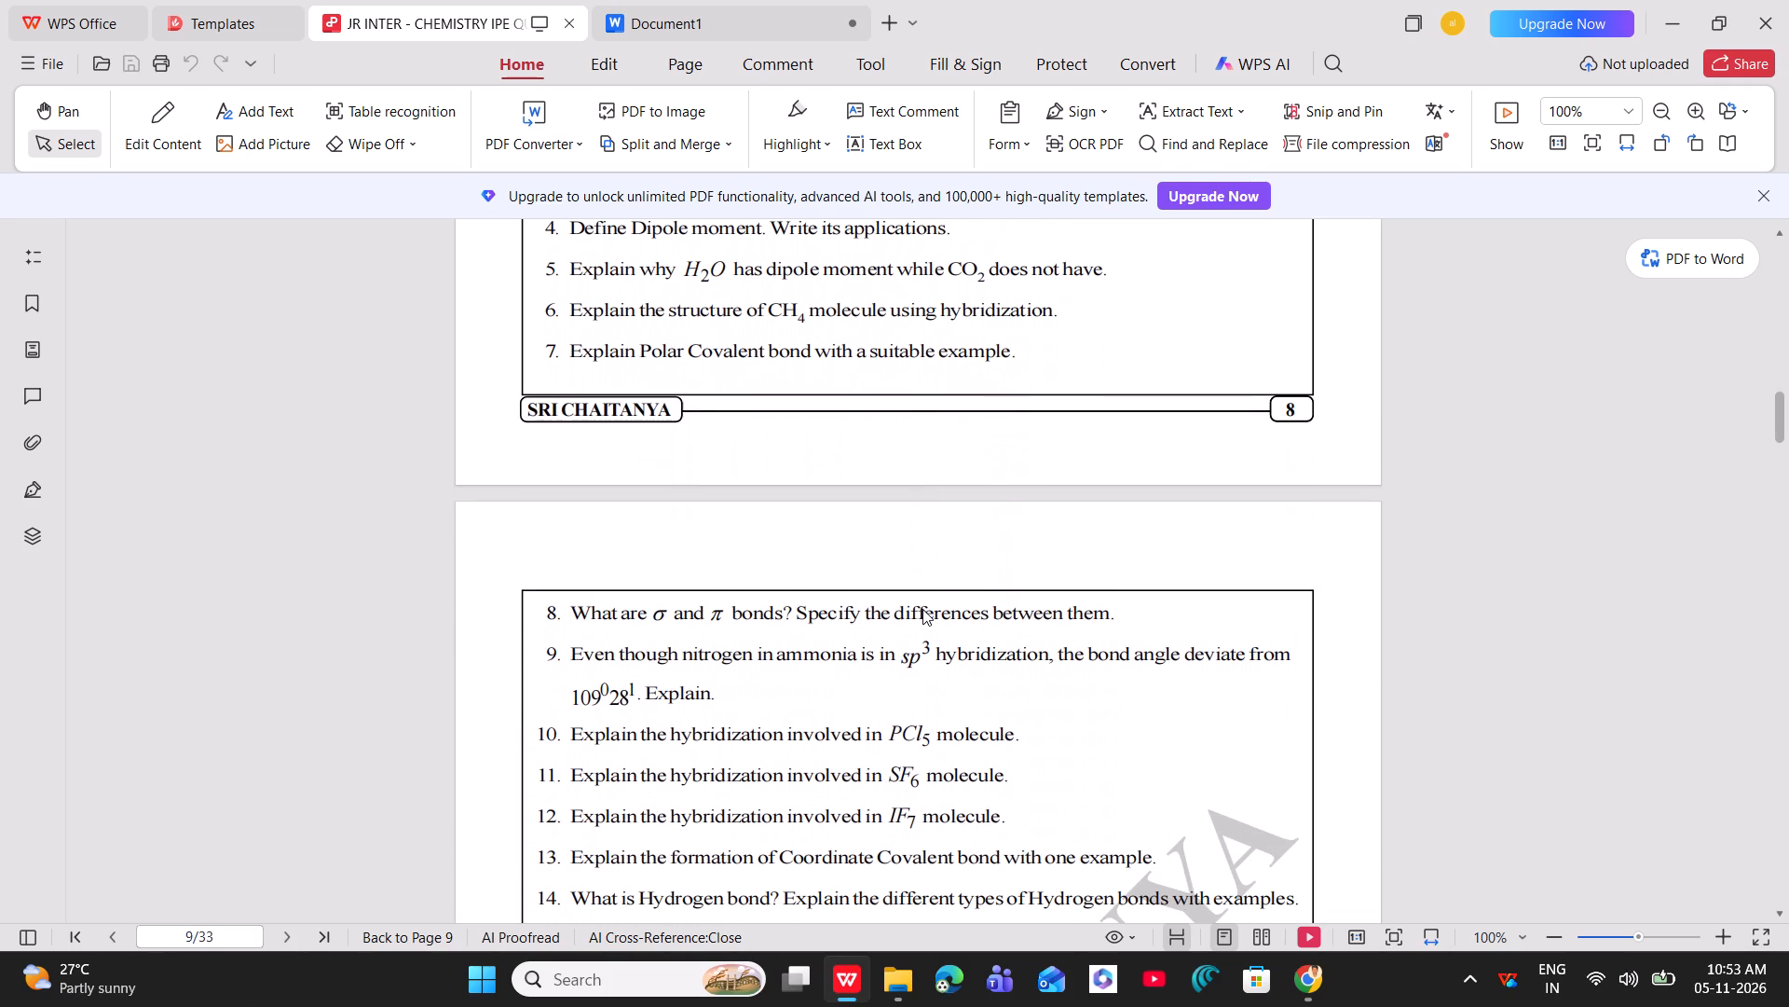
key(Down)
key(Down)
key(Down)
key(Down)
key(Down)
key(Down)
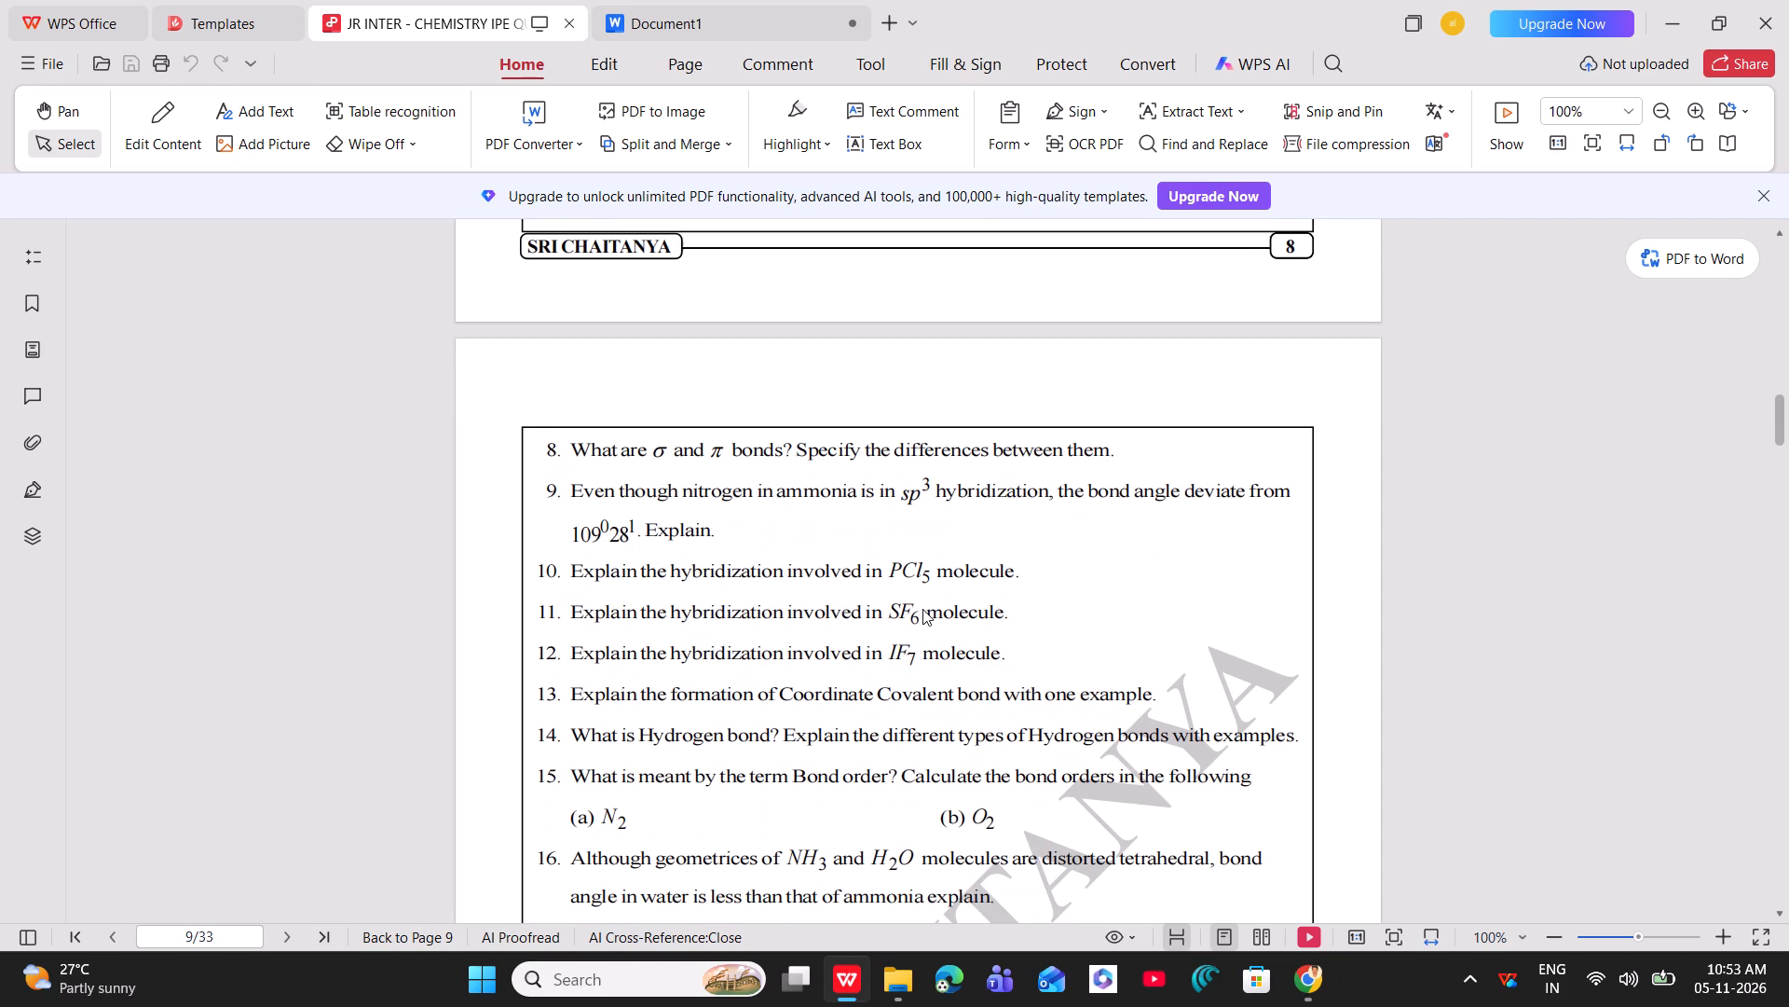
key(Down)
key(Down)
key(Down)
key(Down)
key(Down)
key(Down)
key(Down)
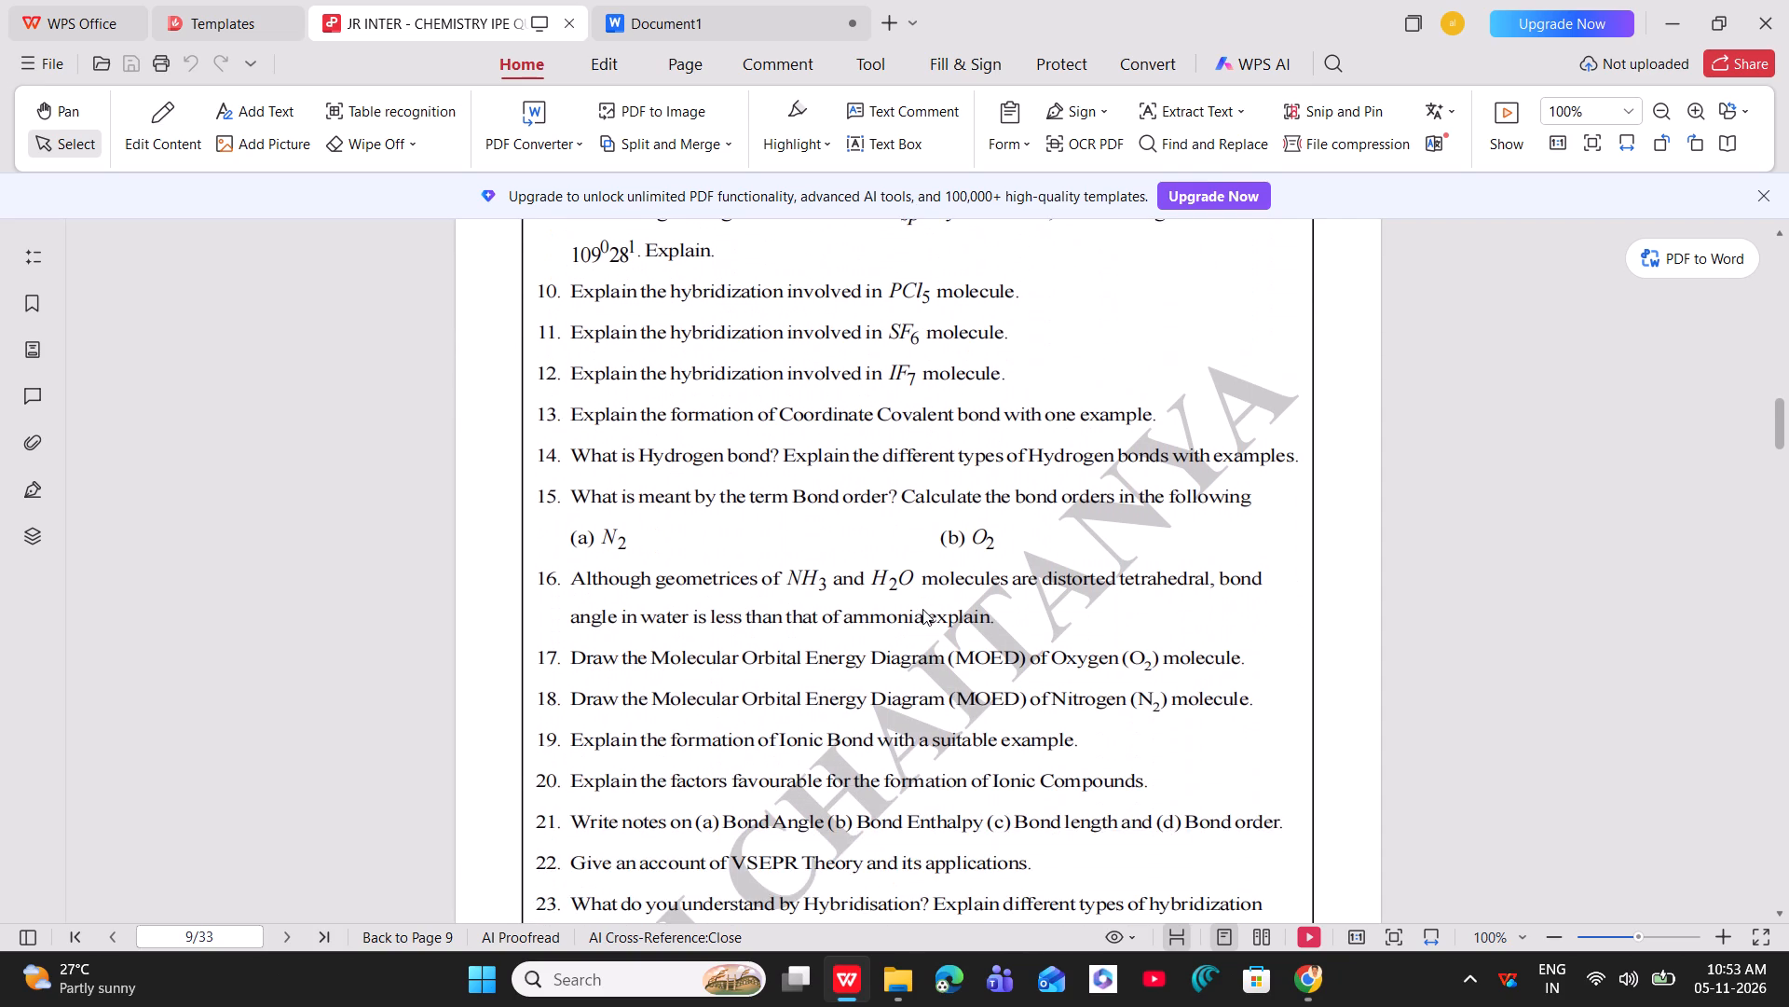
key(Down)
key(Down)
key(Down)
key(Down)
key(Down)
key(Down)
key(Down)
key(Down)
key(Down)
key(Down)
key(Down)
key(Down)
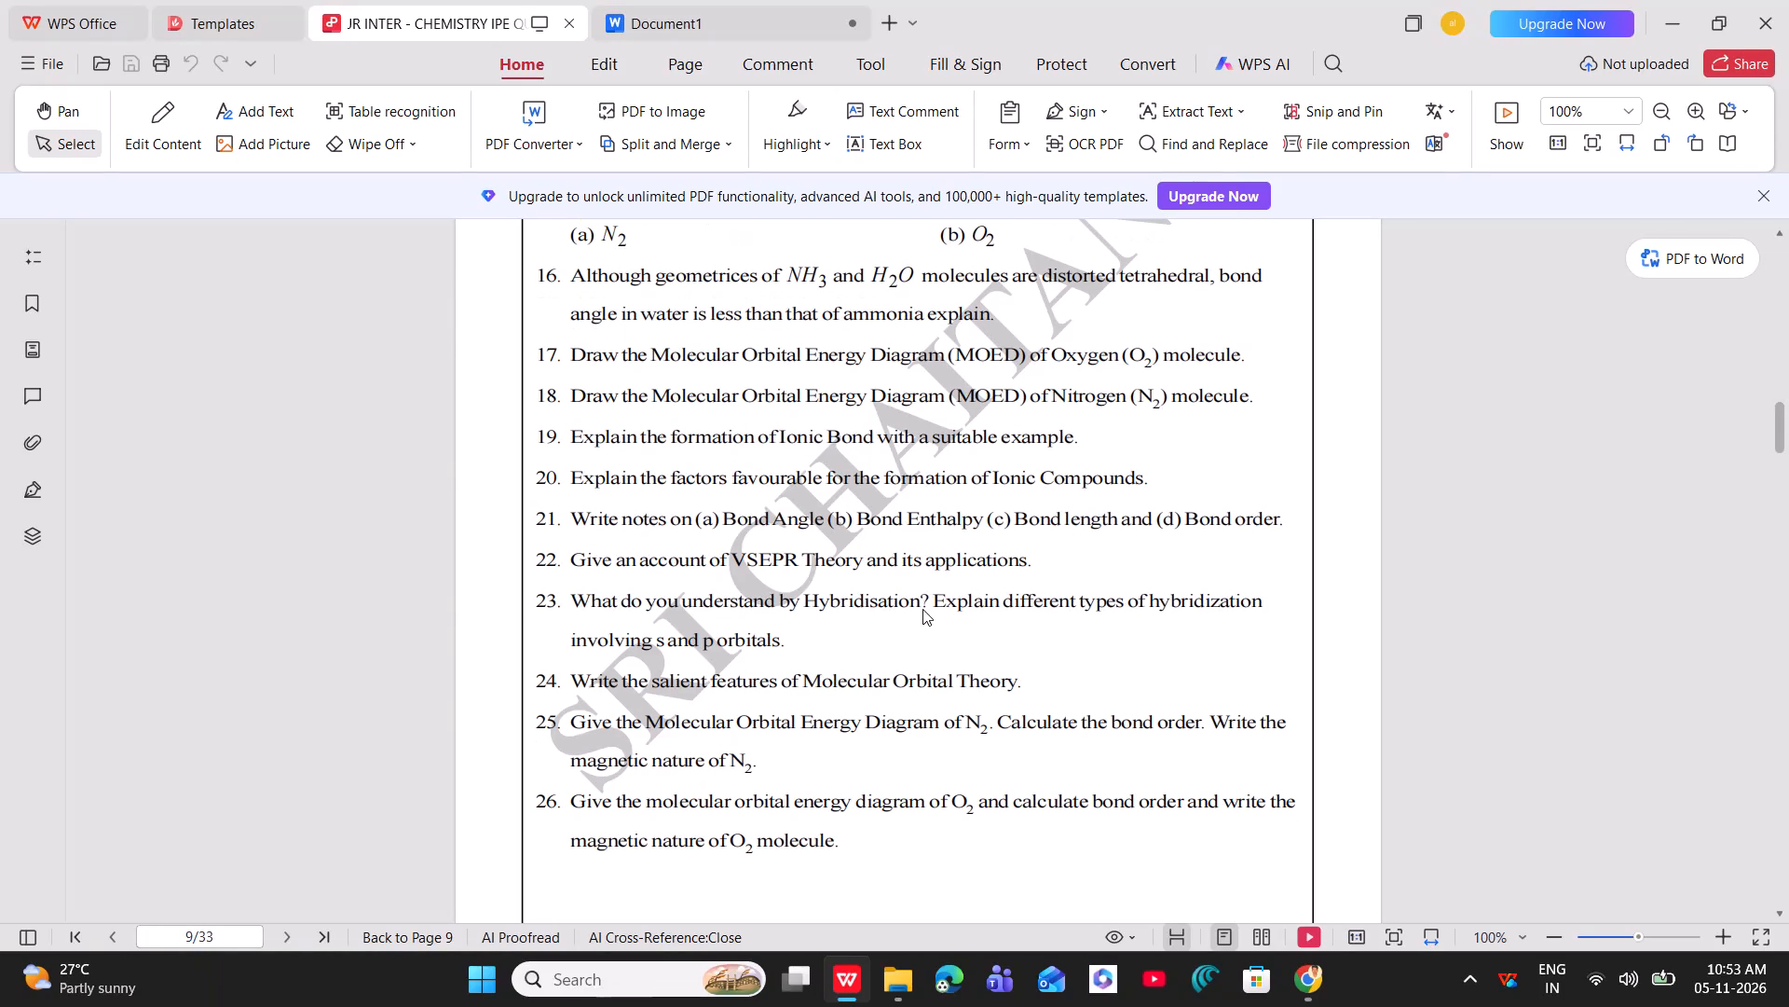
drag(574, 600, 798, 641)
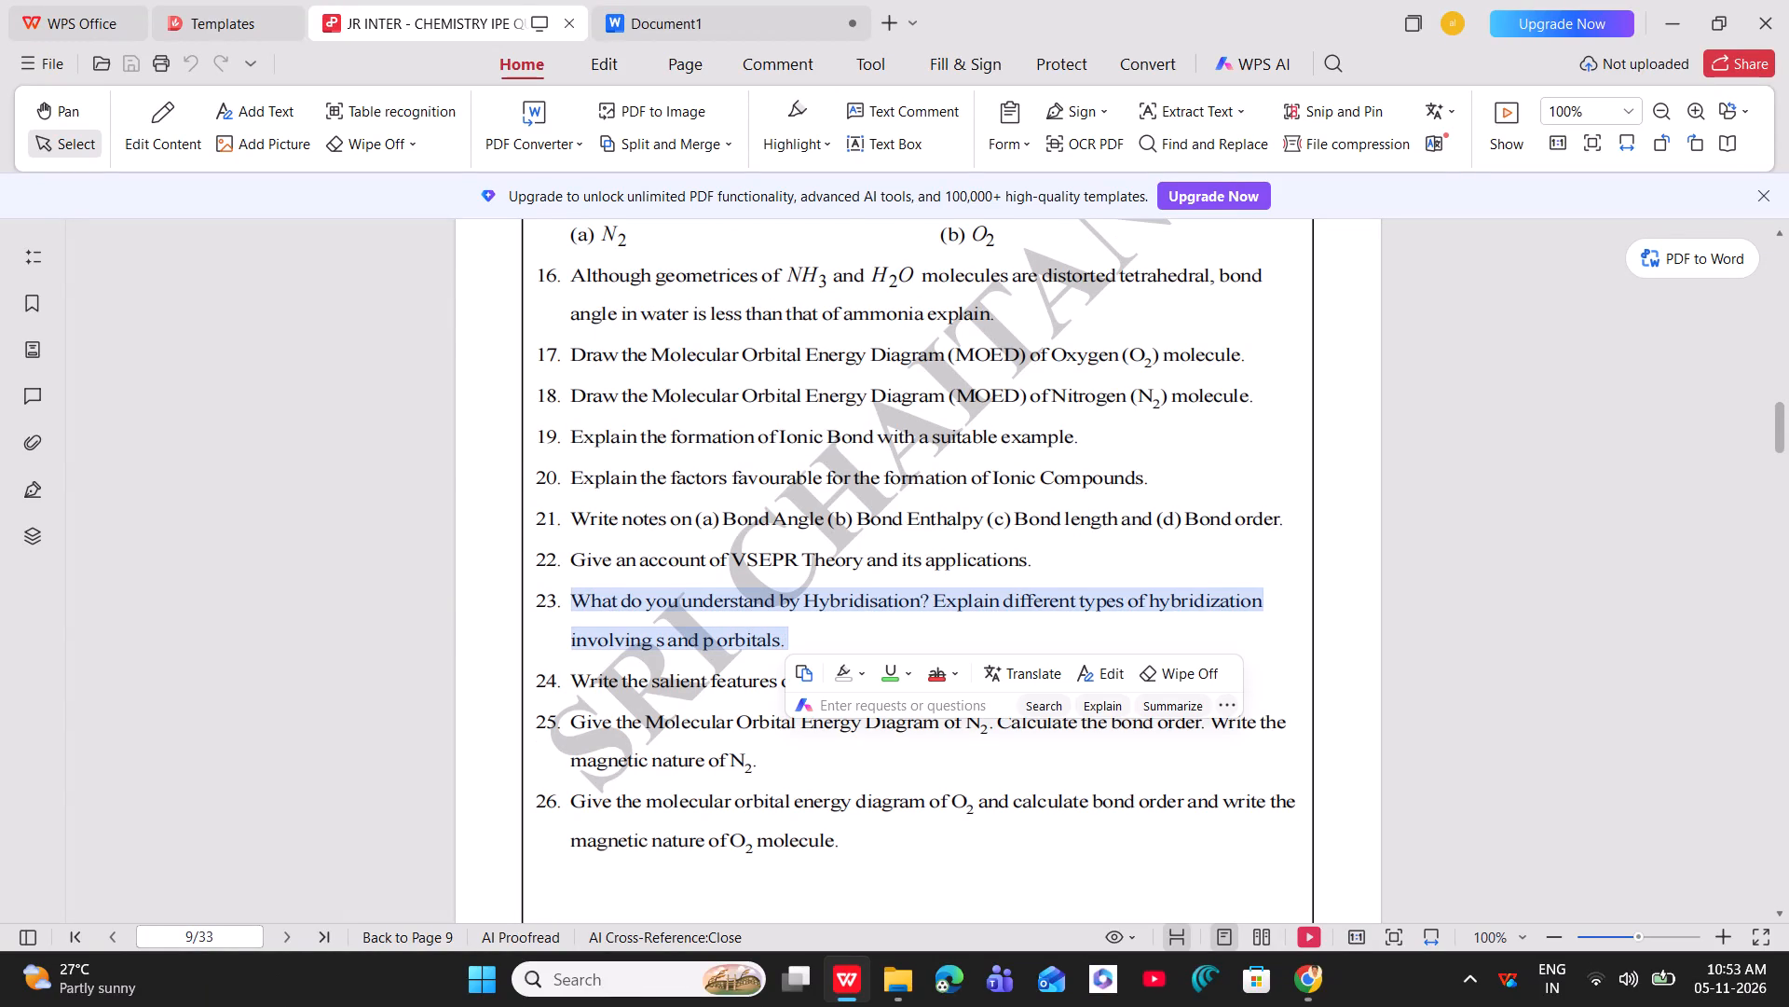
key(ctrl+c)
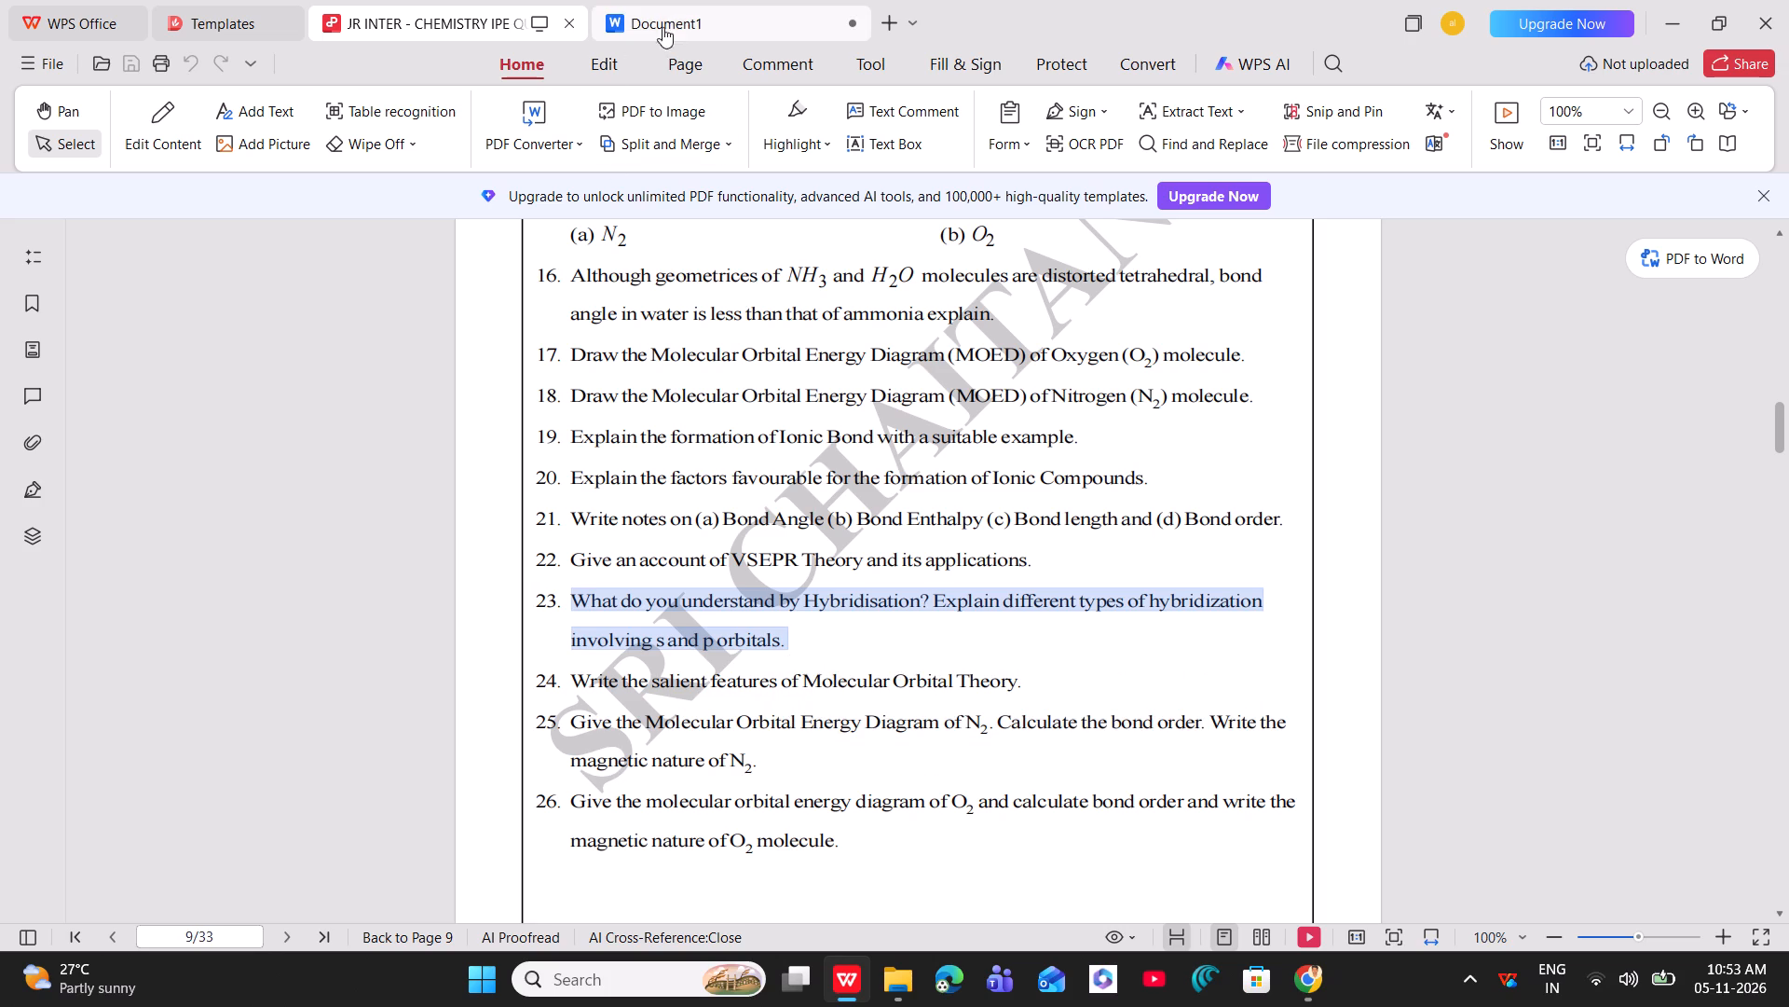
click(681, 15)
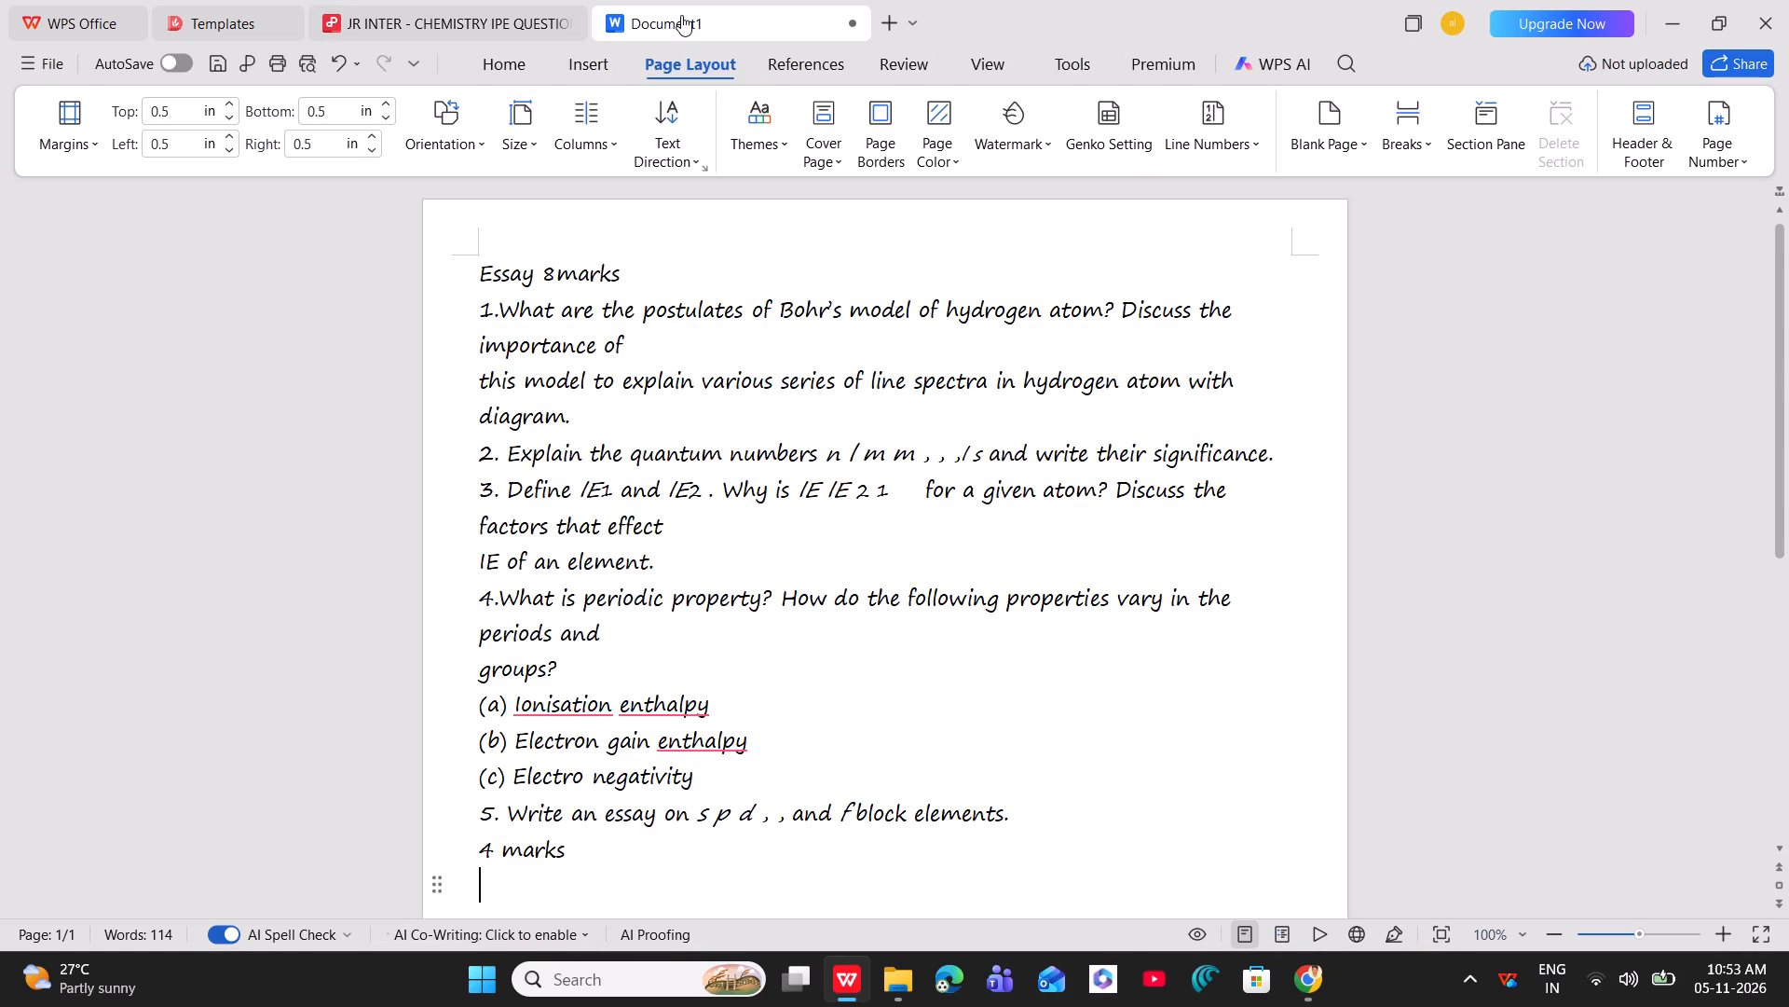
key(ctrl+v)
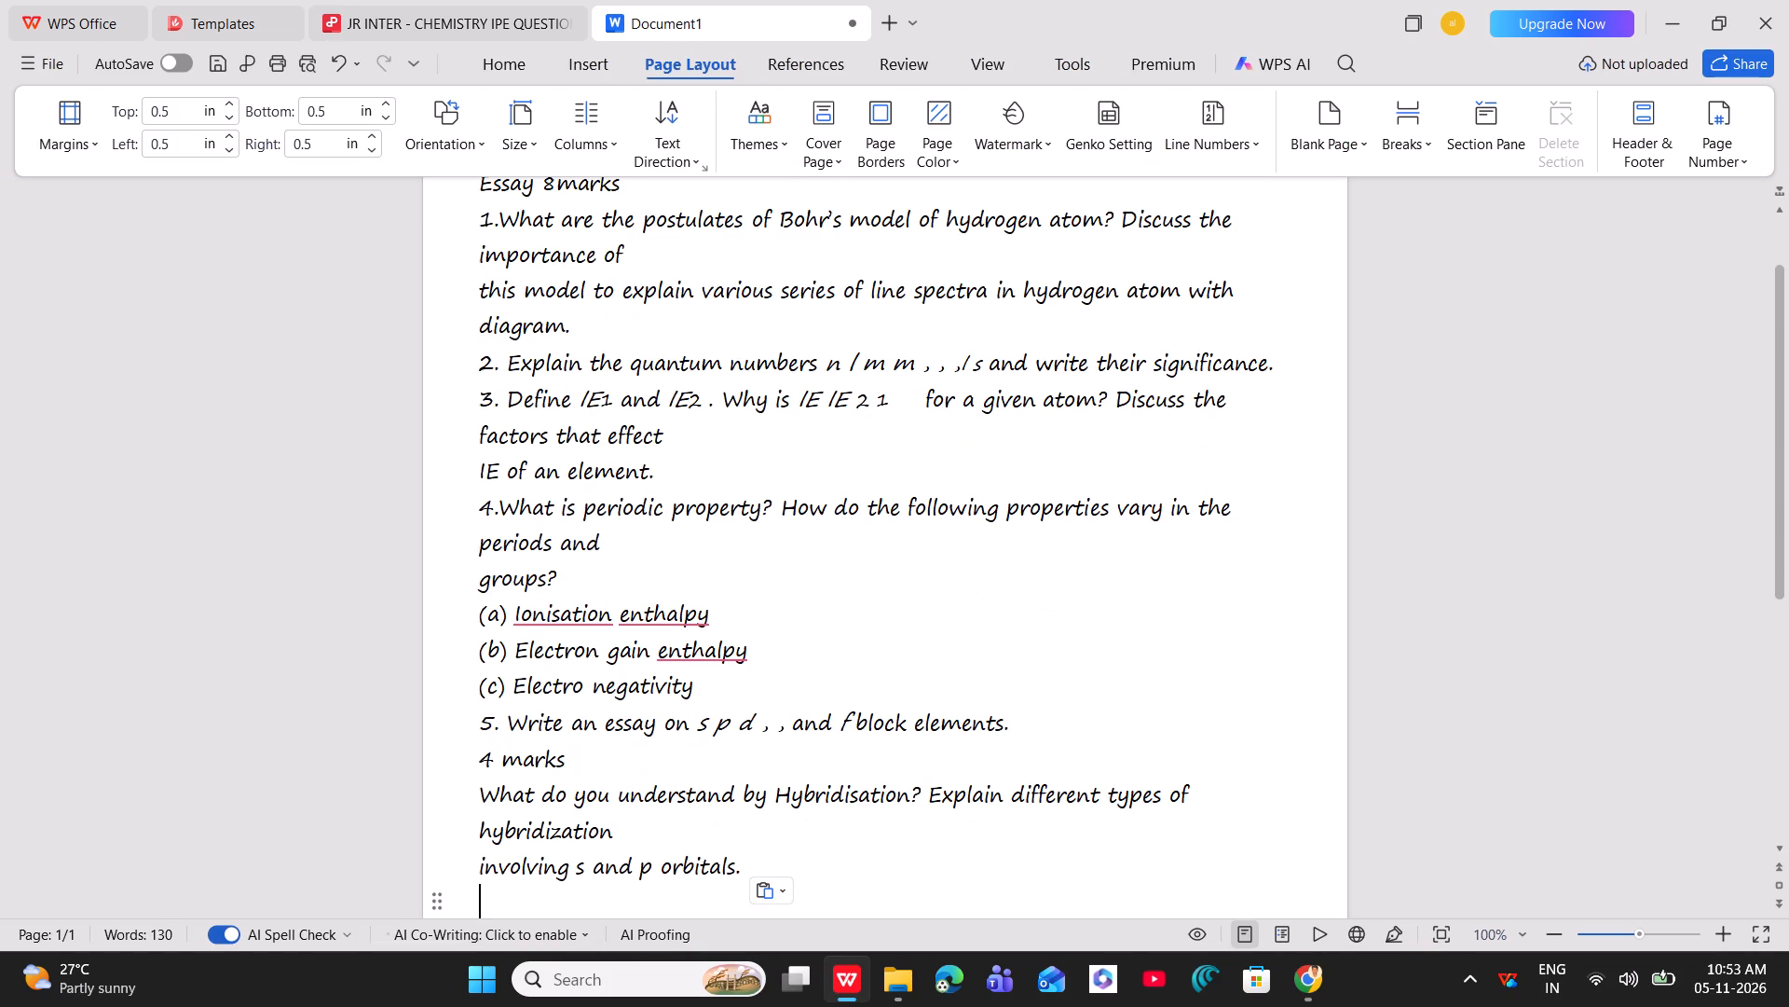
click(475, 798)
text(1.)
key(space)
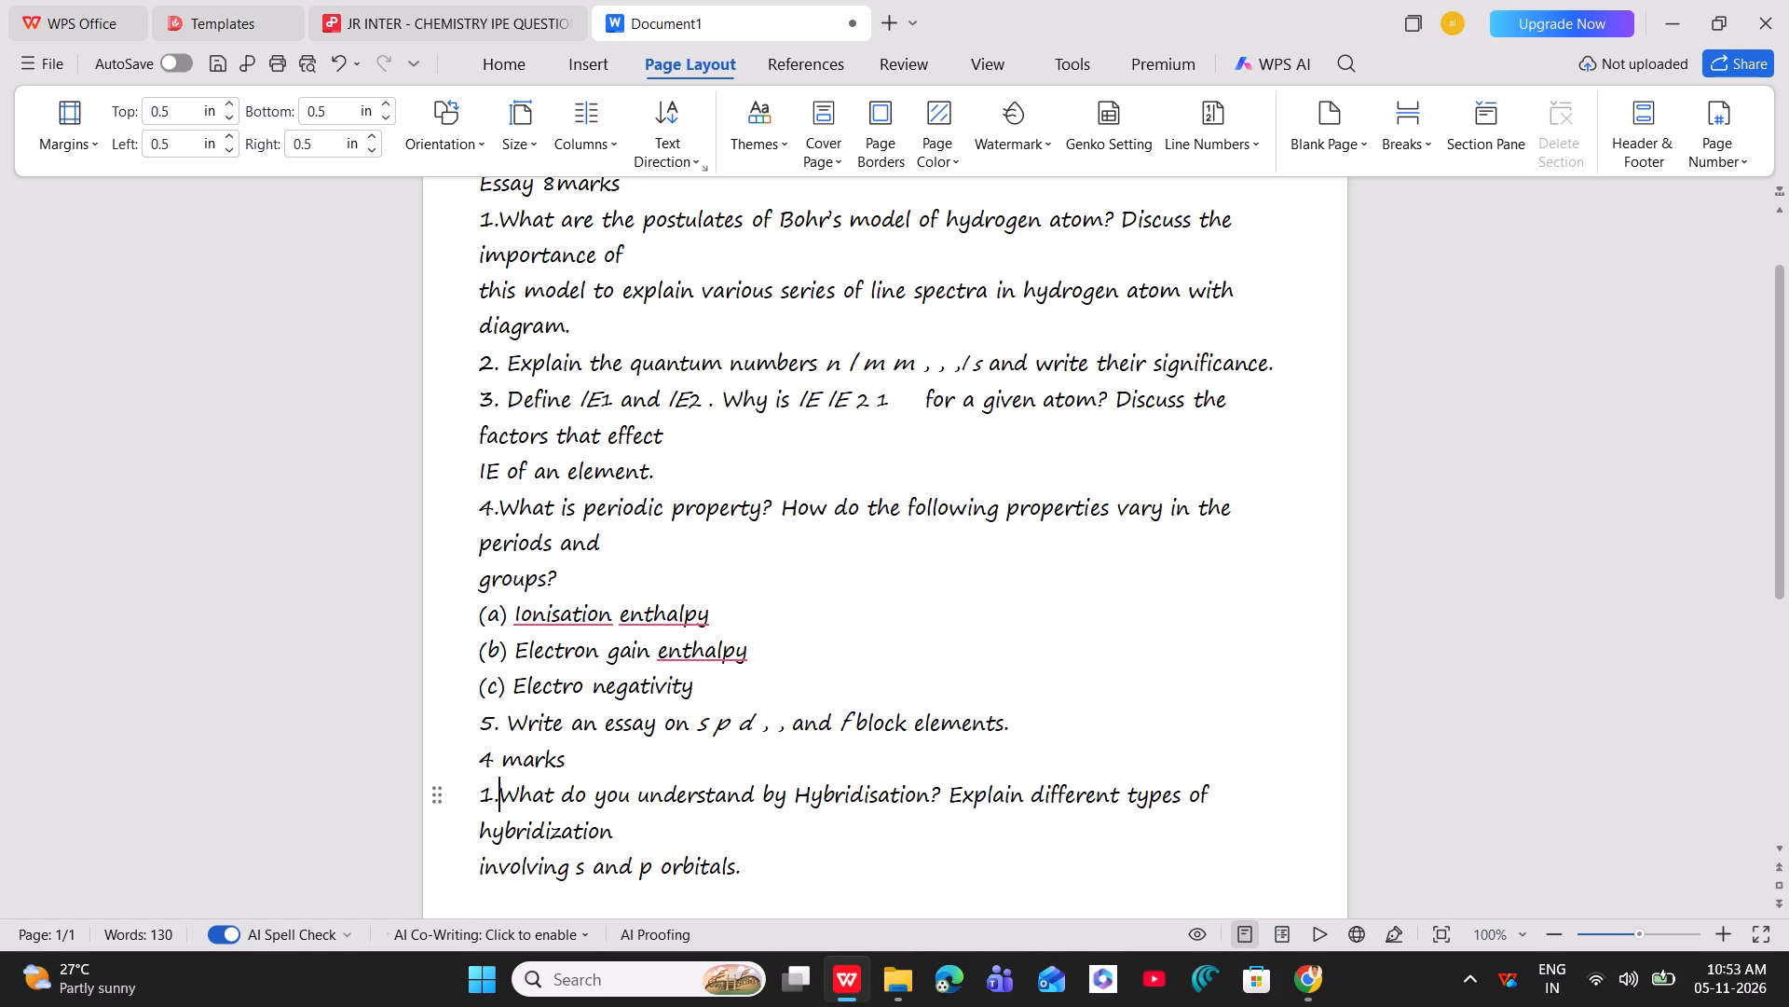
Append "(sp3)" to the end of the hybridisation question.
click(790, 868)
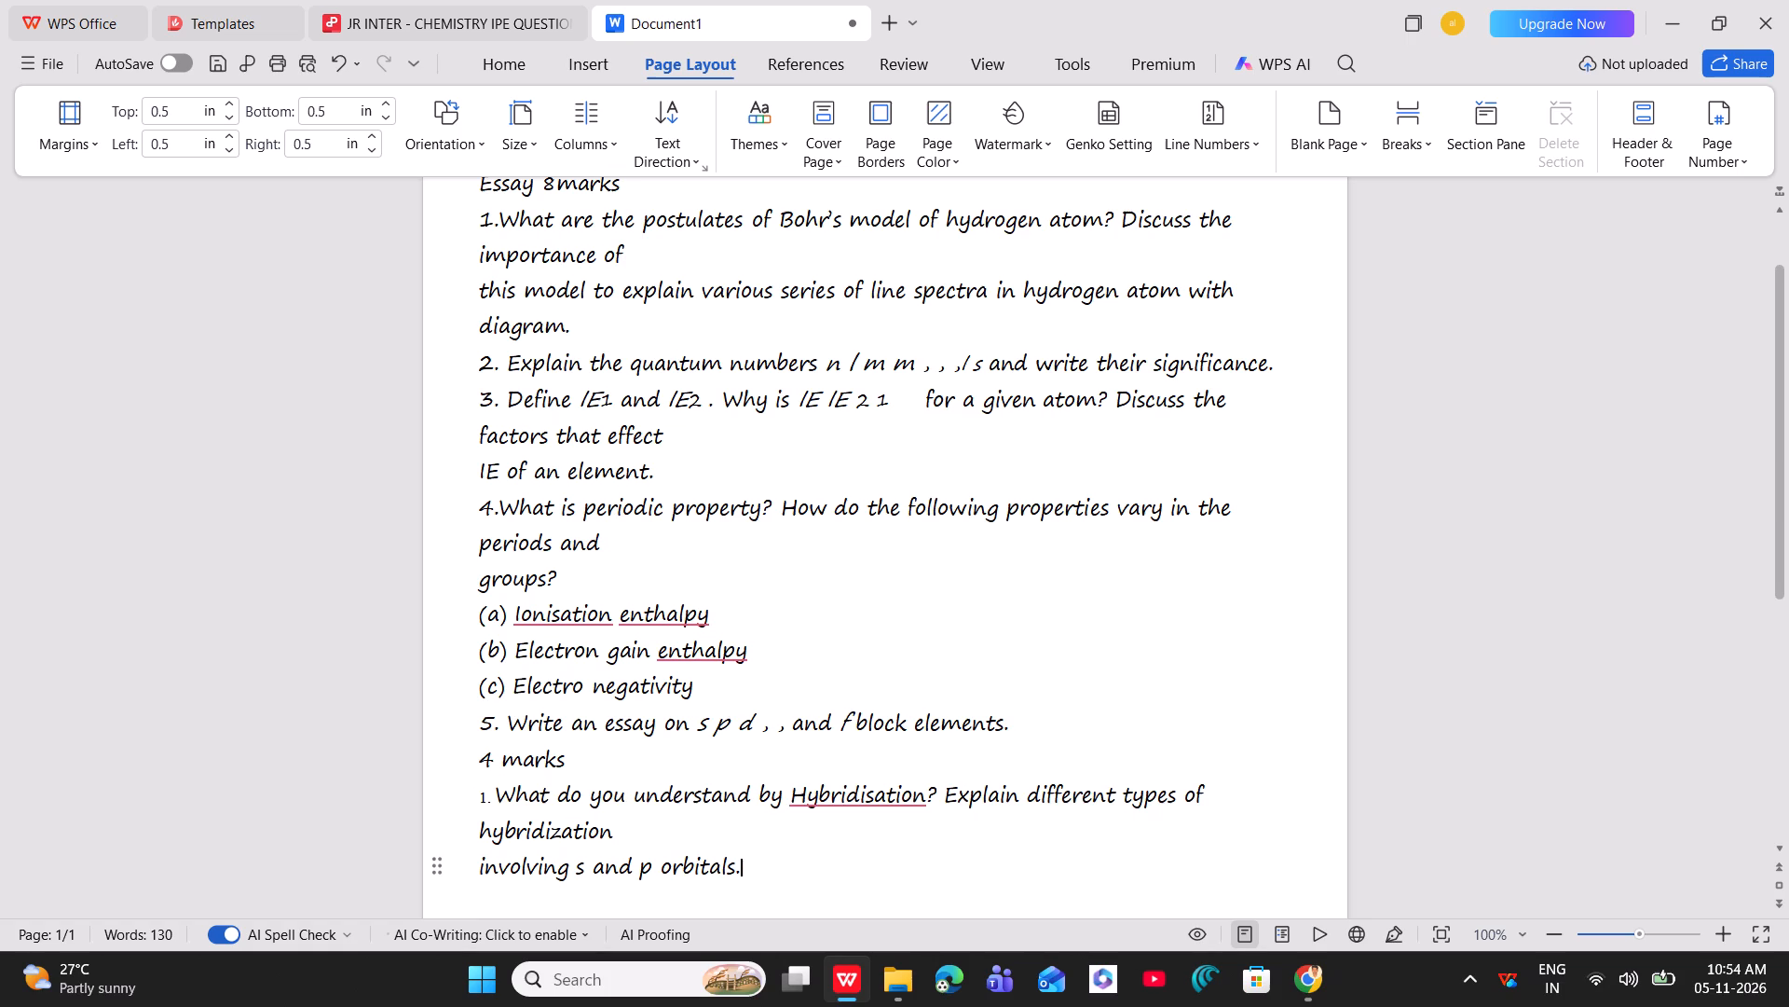
key(shift+parenleft)
text(sp)
key(3)
key(shift+parenright)
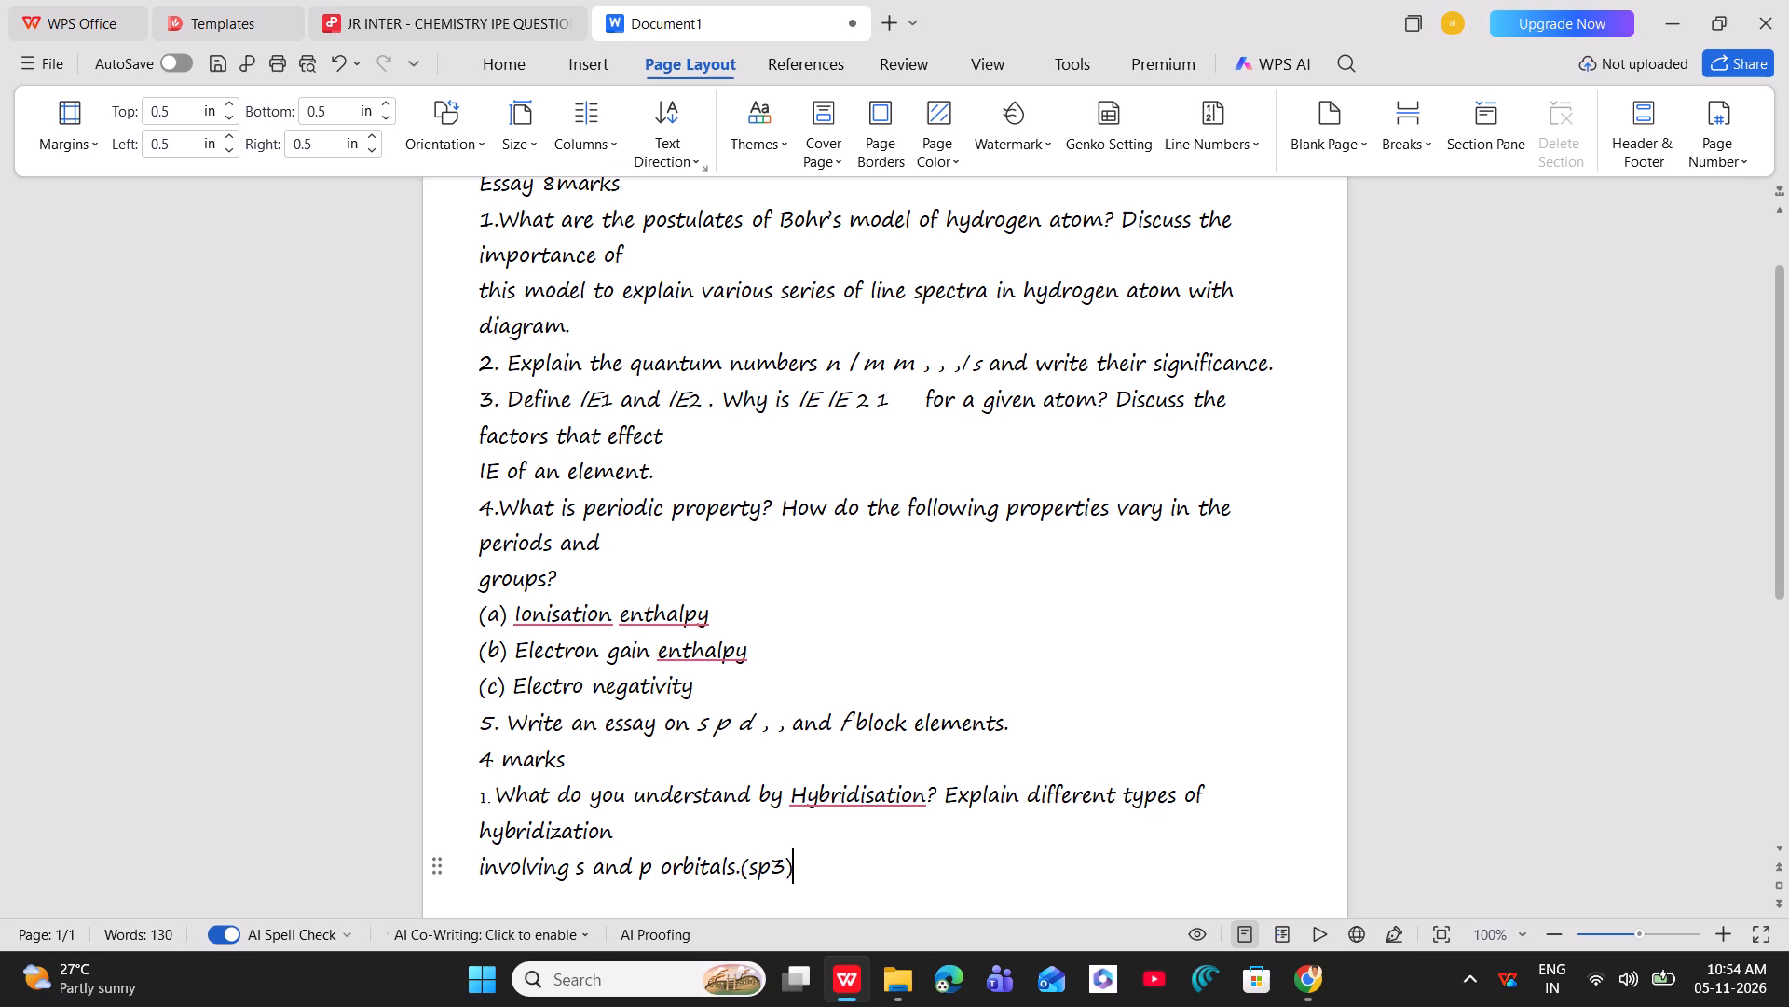
Add item "2." below the hybridisation question with the PDF's short answer question 22 on VSEPR Theory and its applications, without automatic list formatting.
key(Return)
text(2.)
key(space)
click(439, 0)
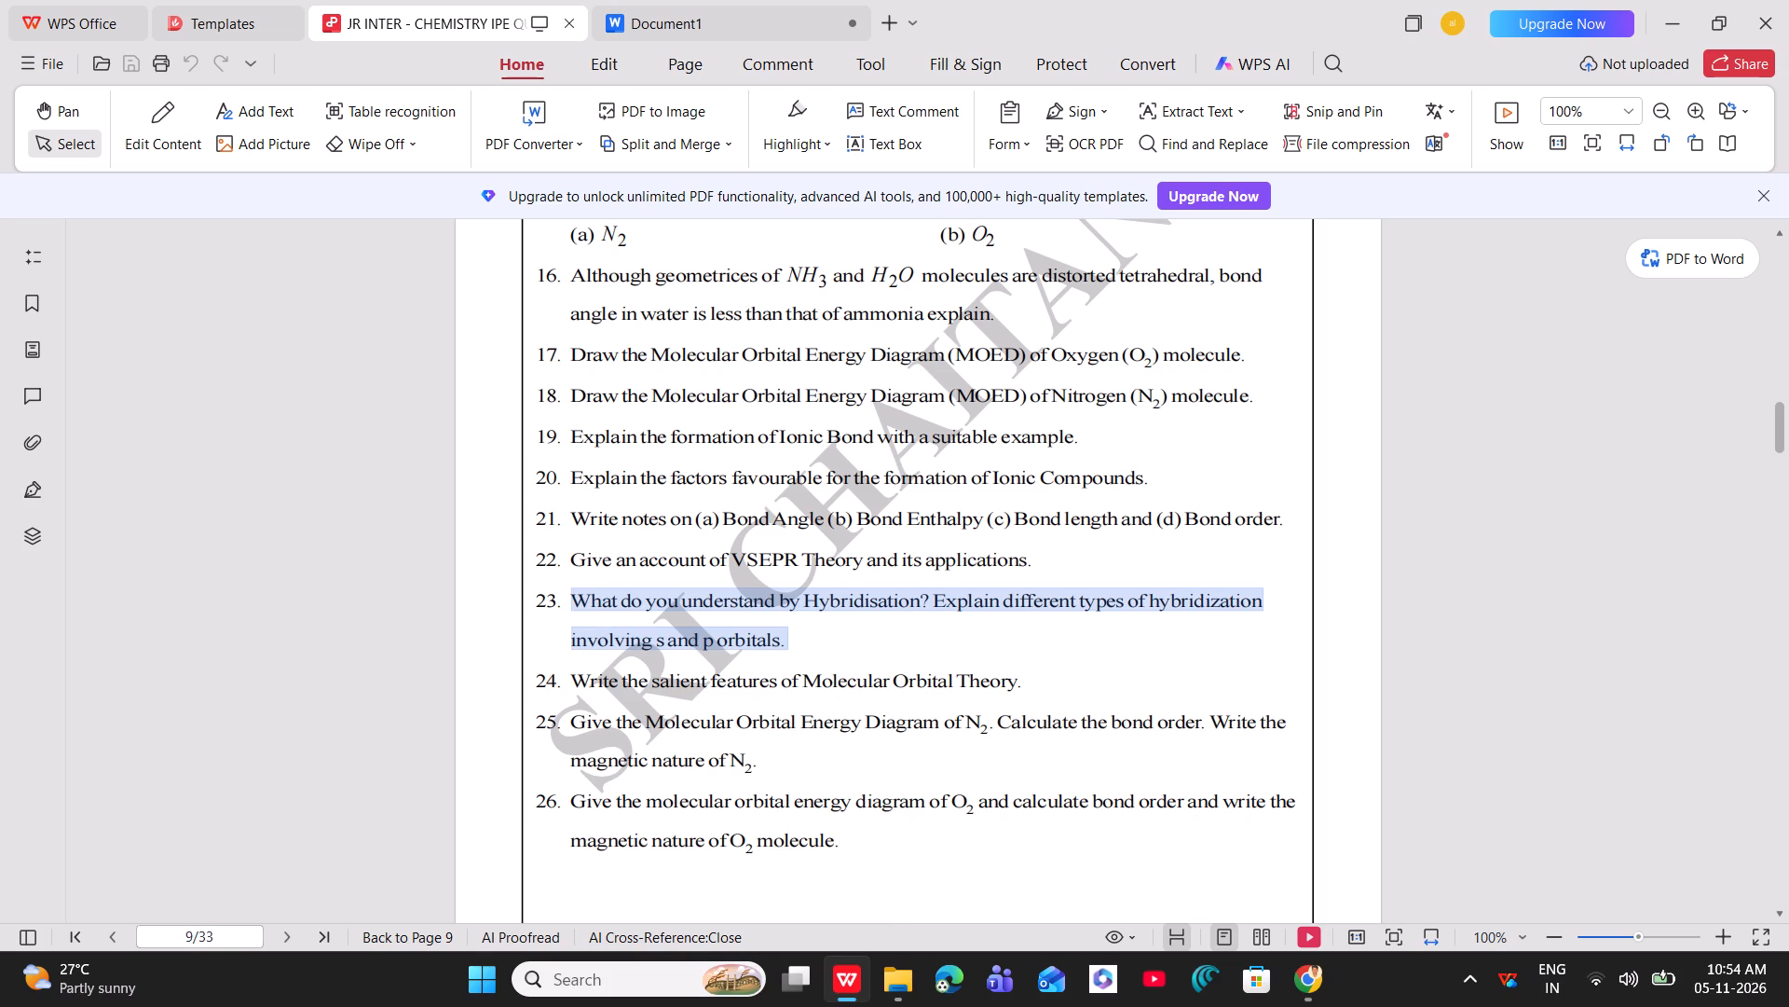
drag(570, 559, 720, 555)
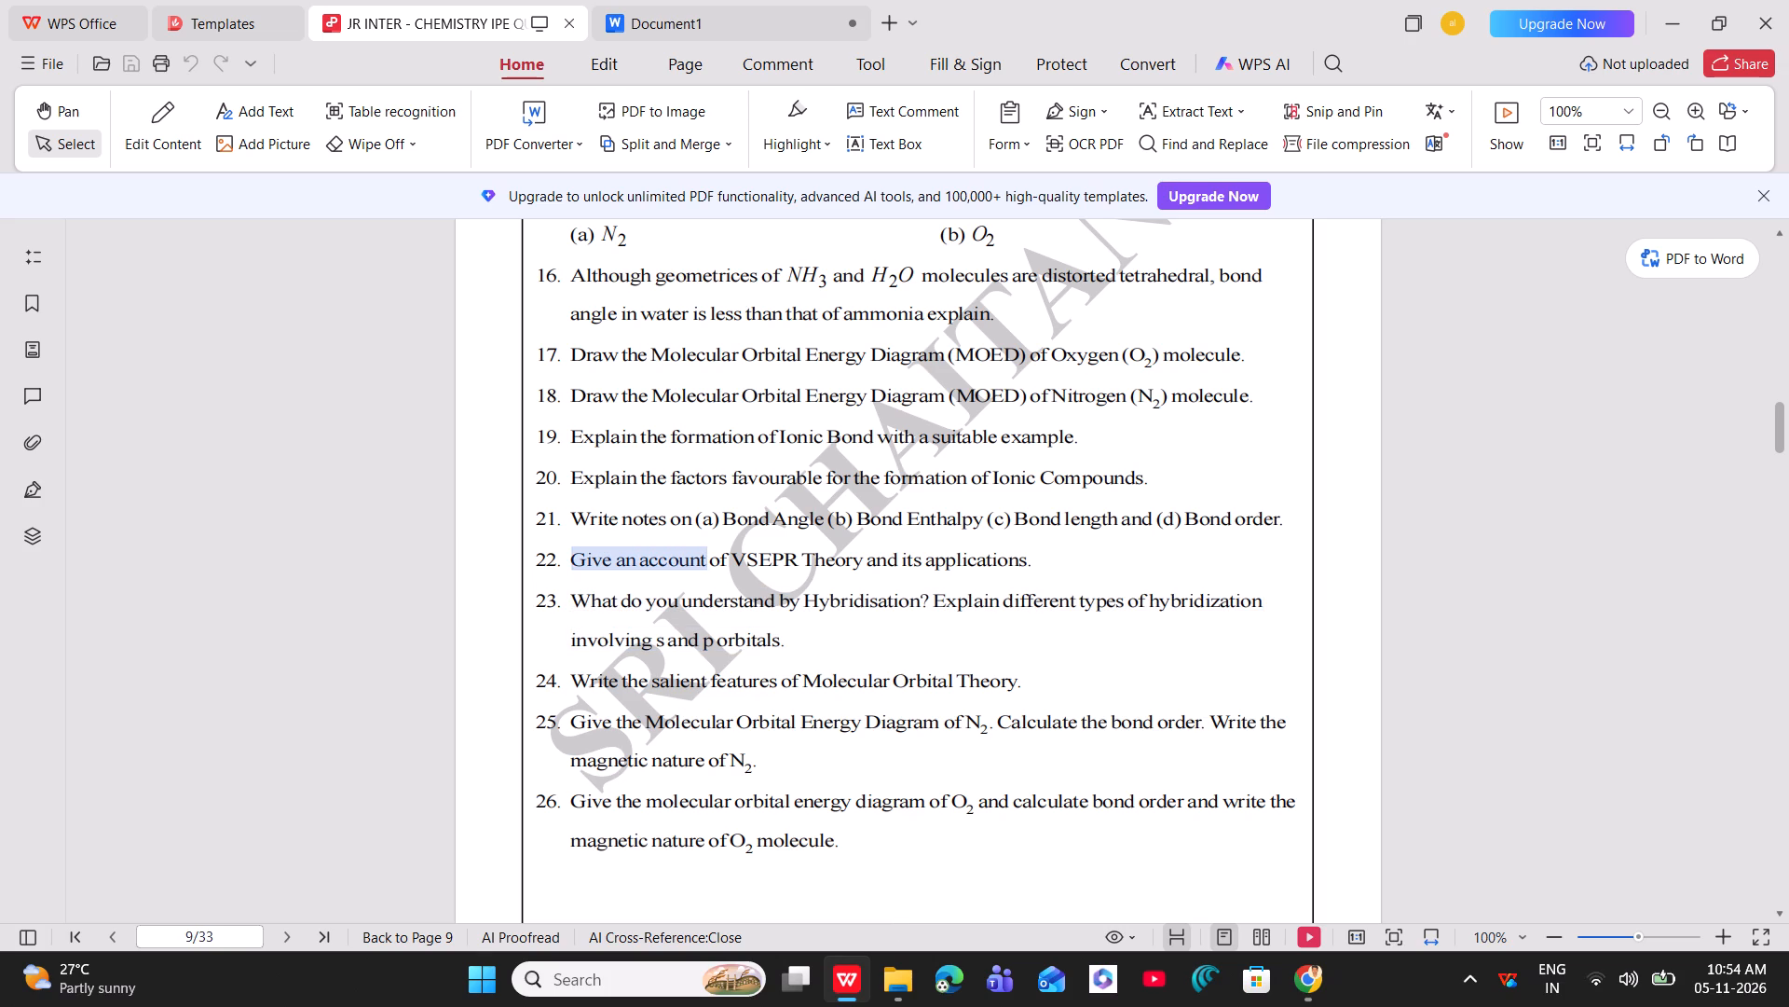
drag(720, 555, 1023, 565)
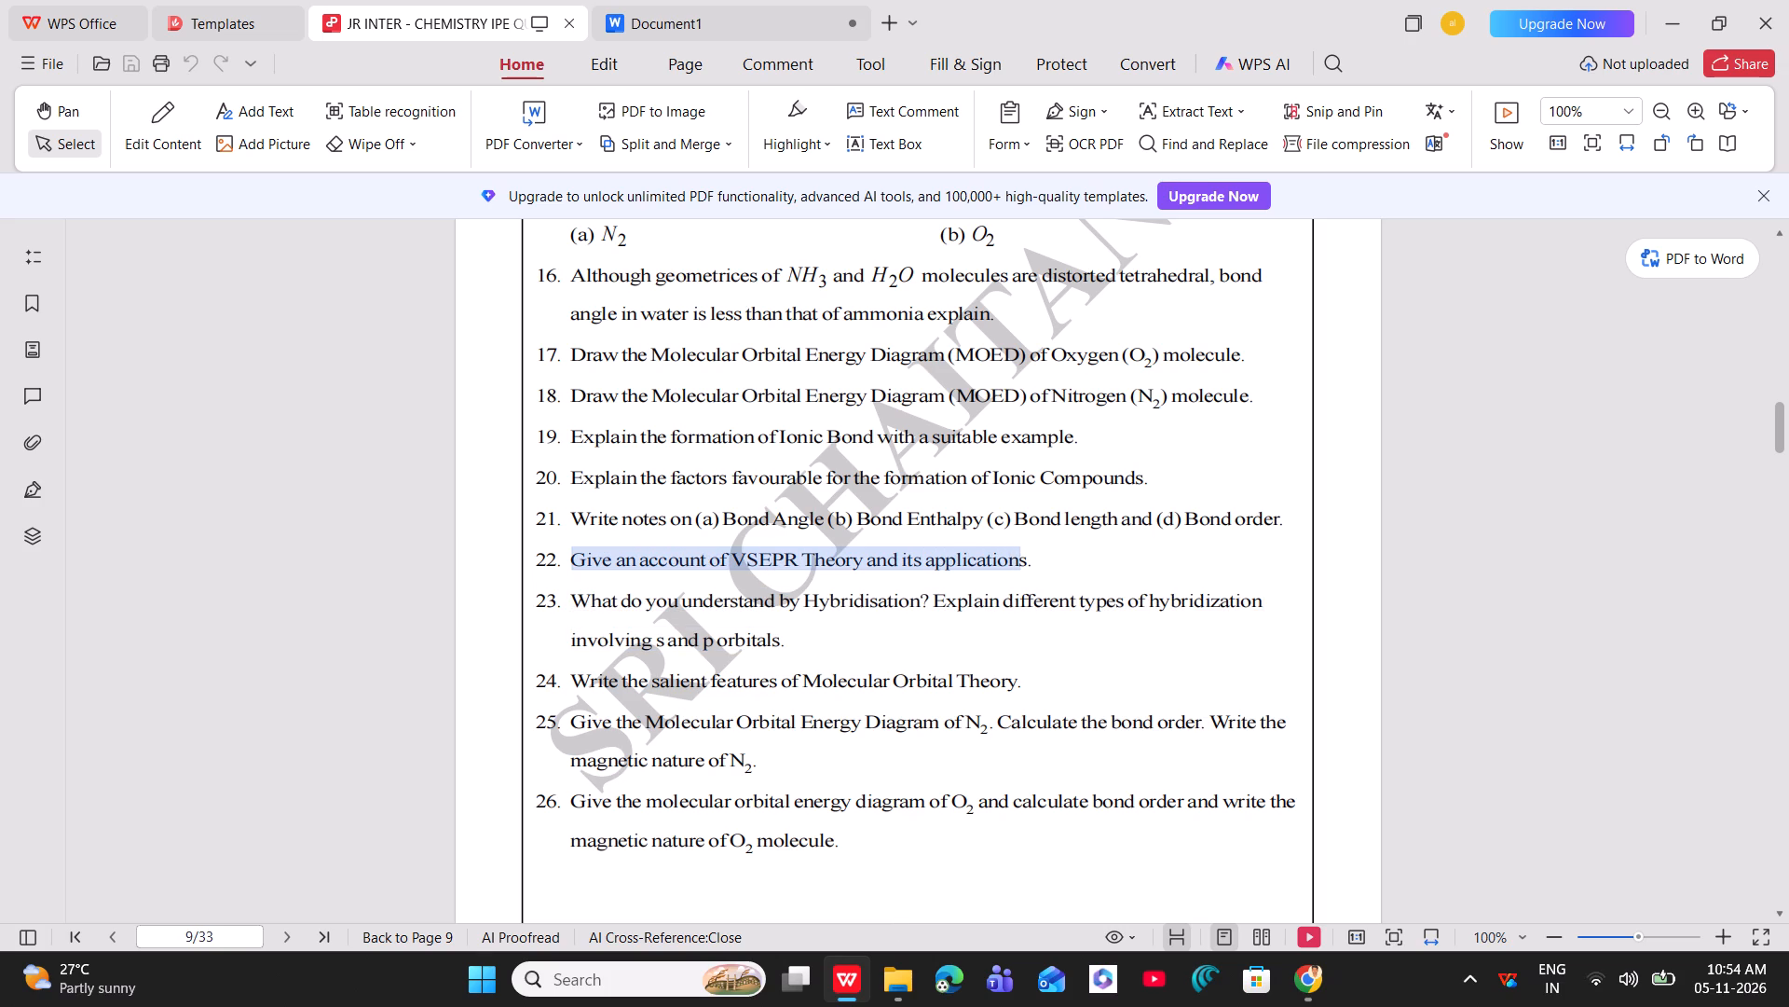
drag(1023, 565, 1047, 567)
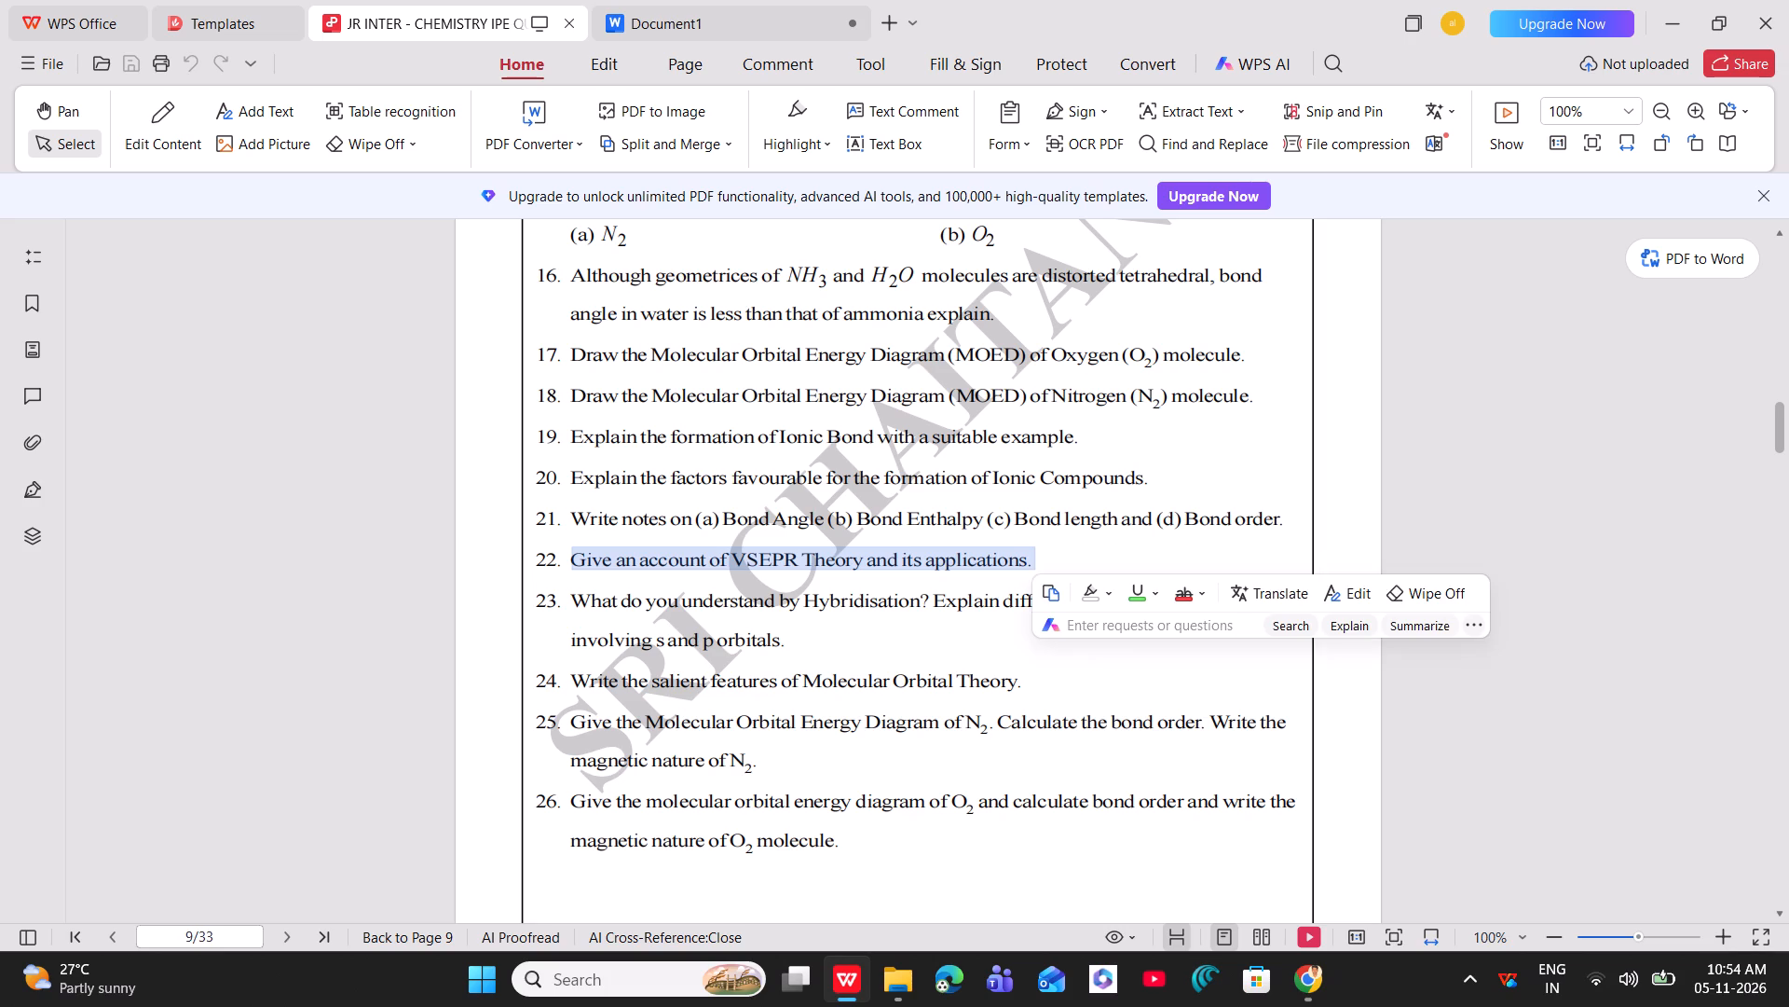
key(ctrl+c)
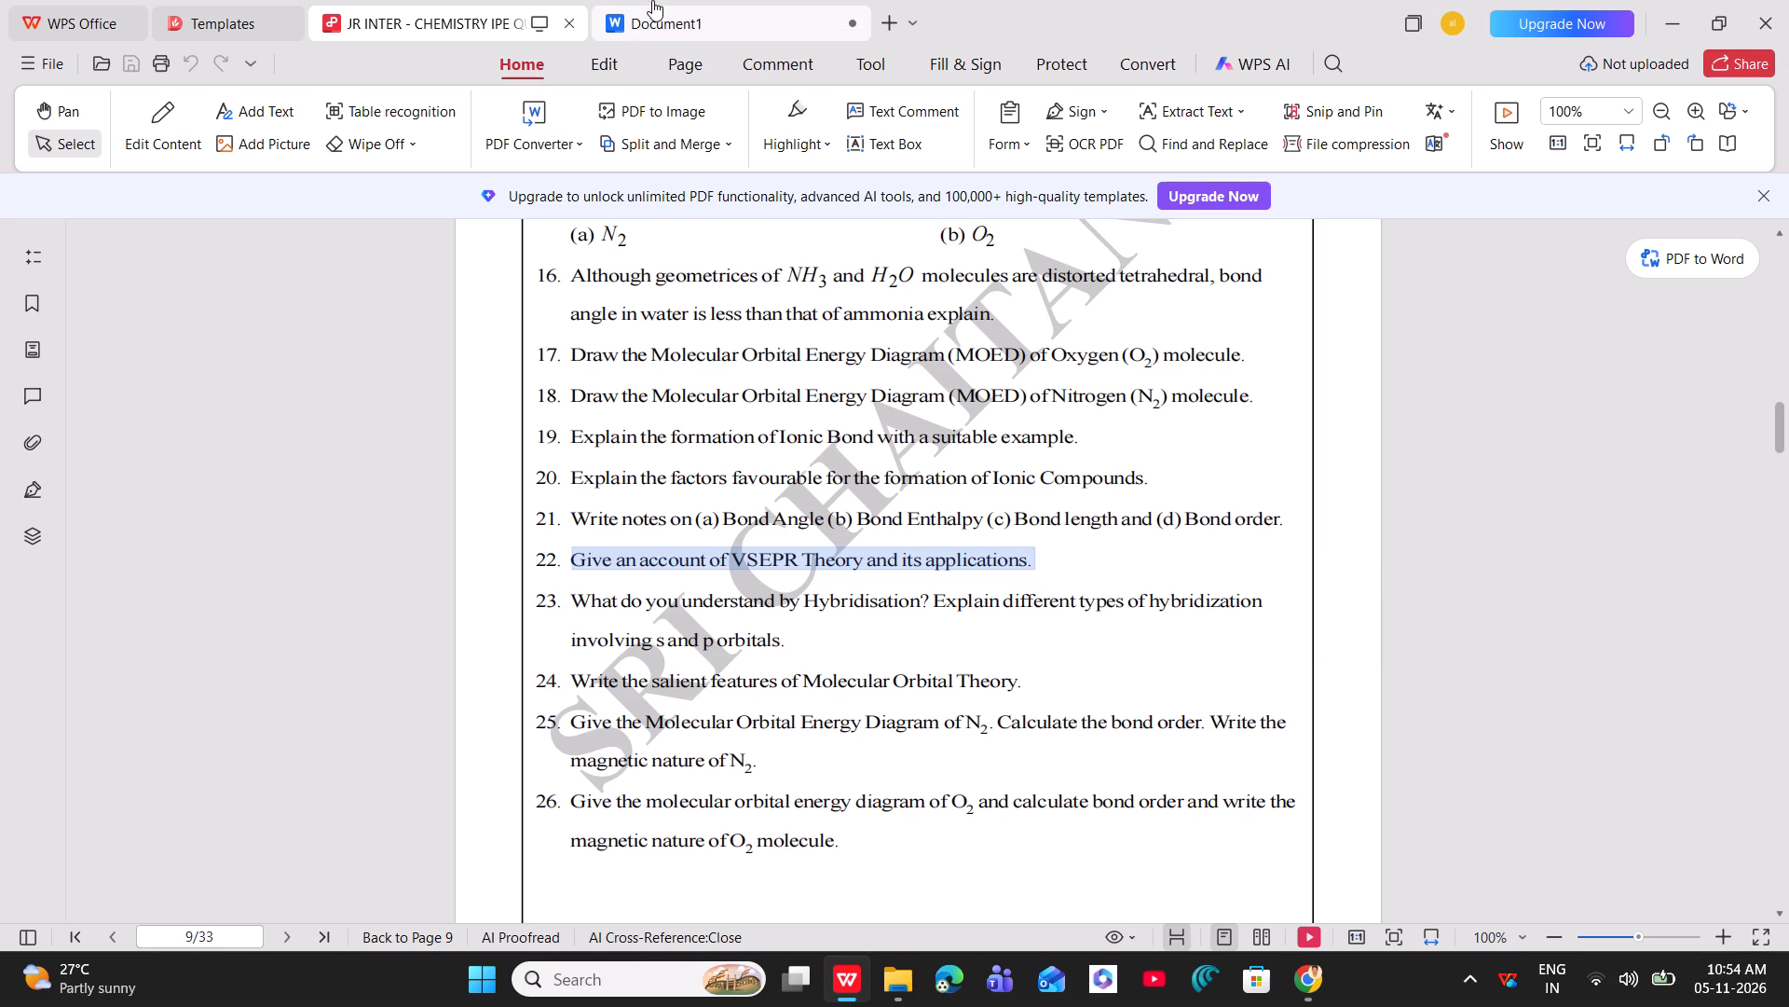
click(699, 3)
key(ctrl+v)
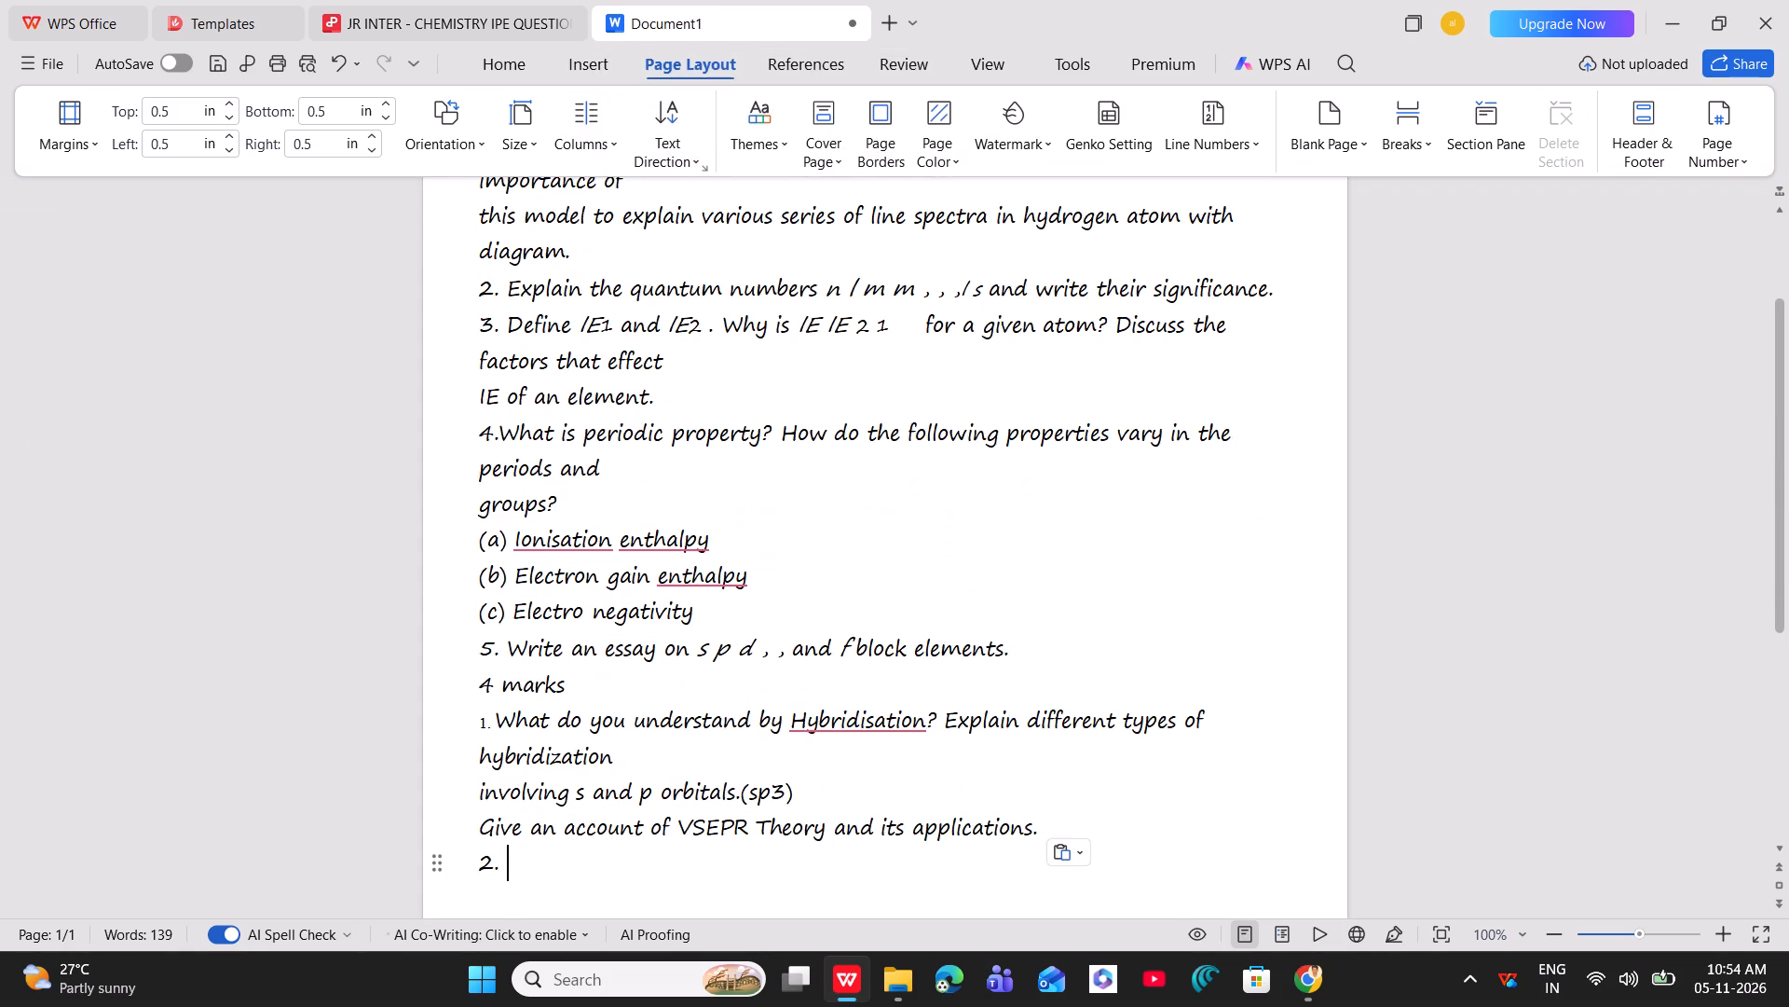
click(475, 822)
text(2.)
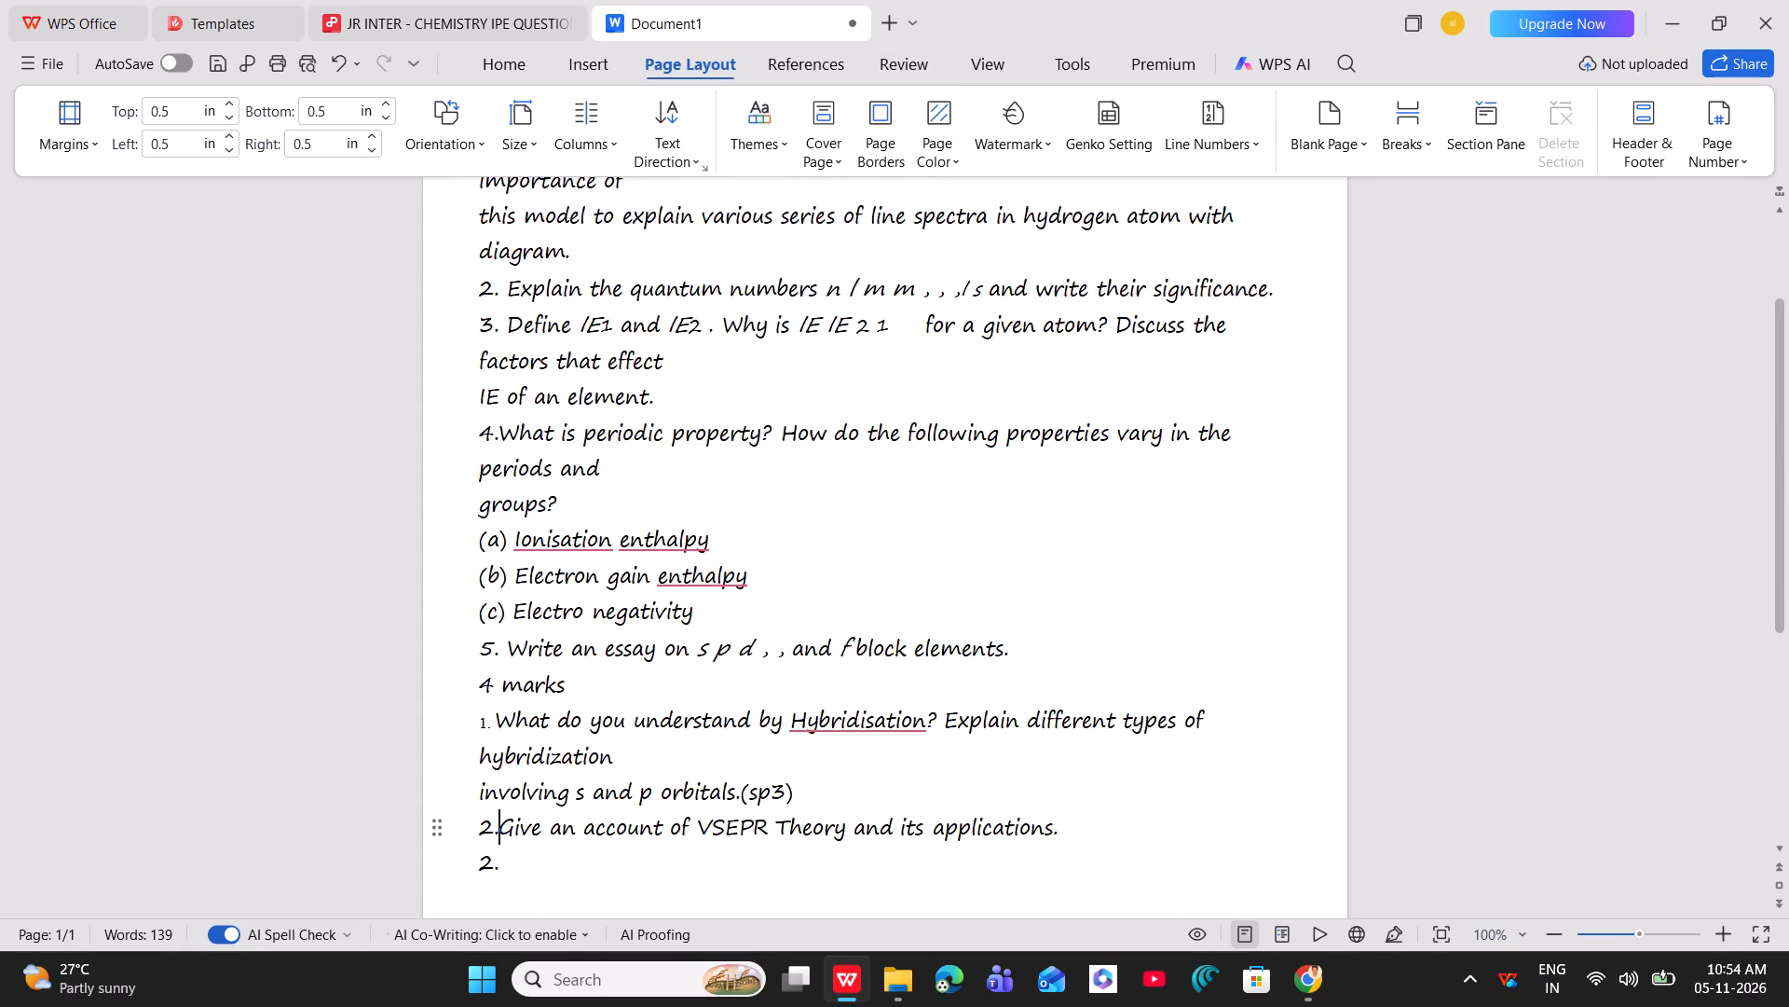
key(space)
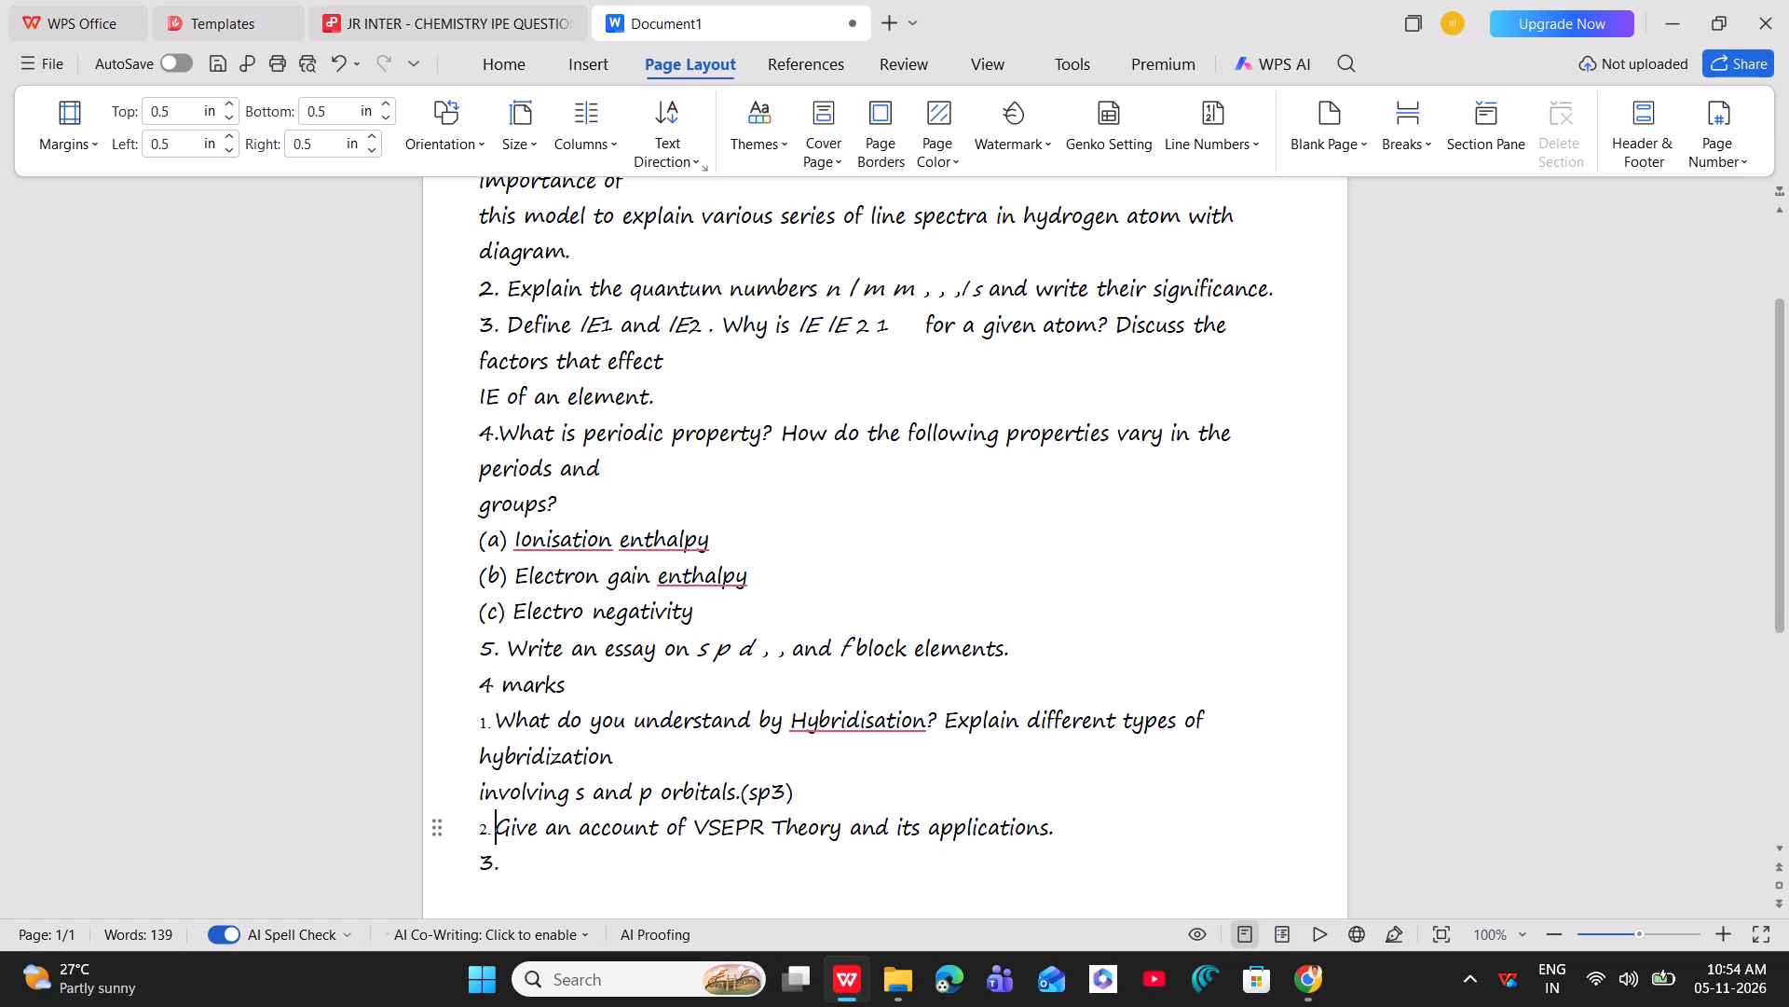
key(ctrl+z)
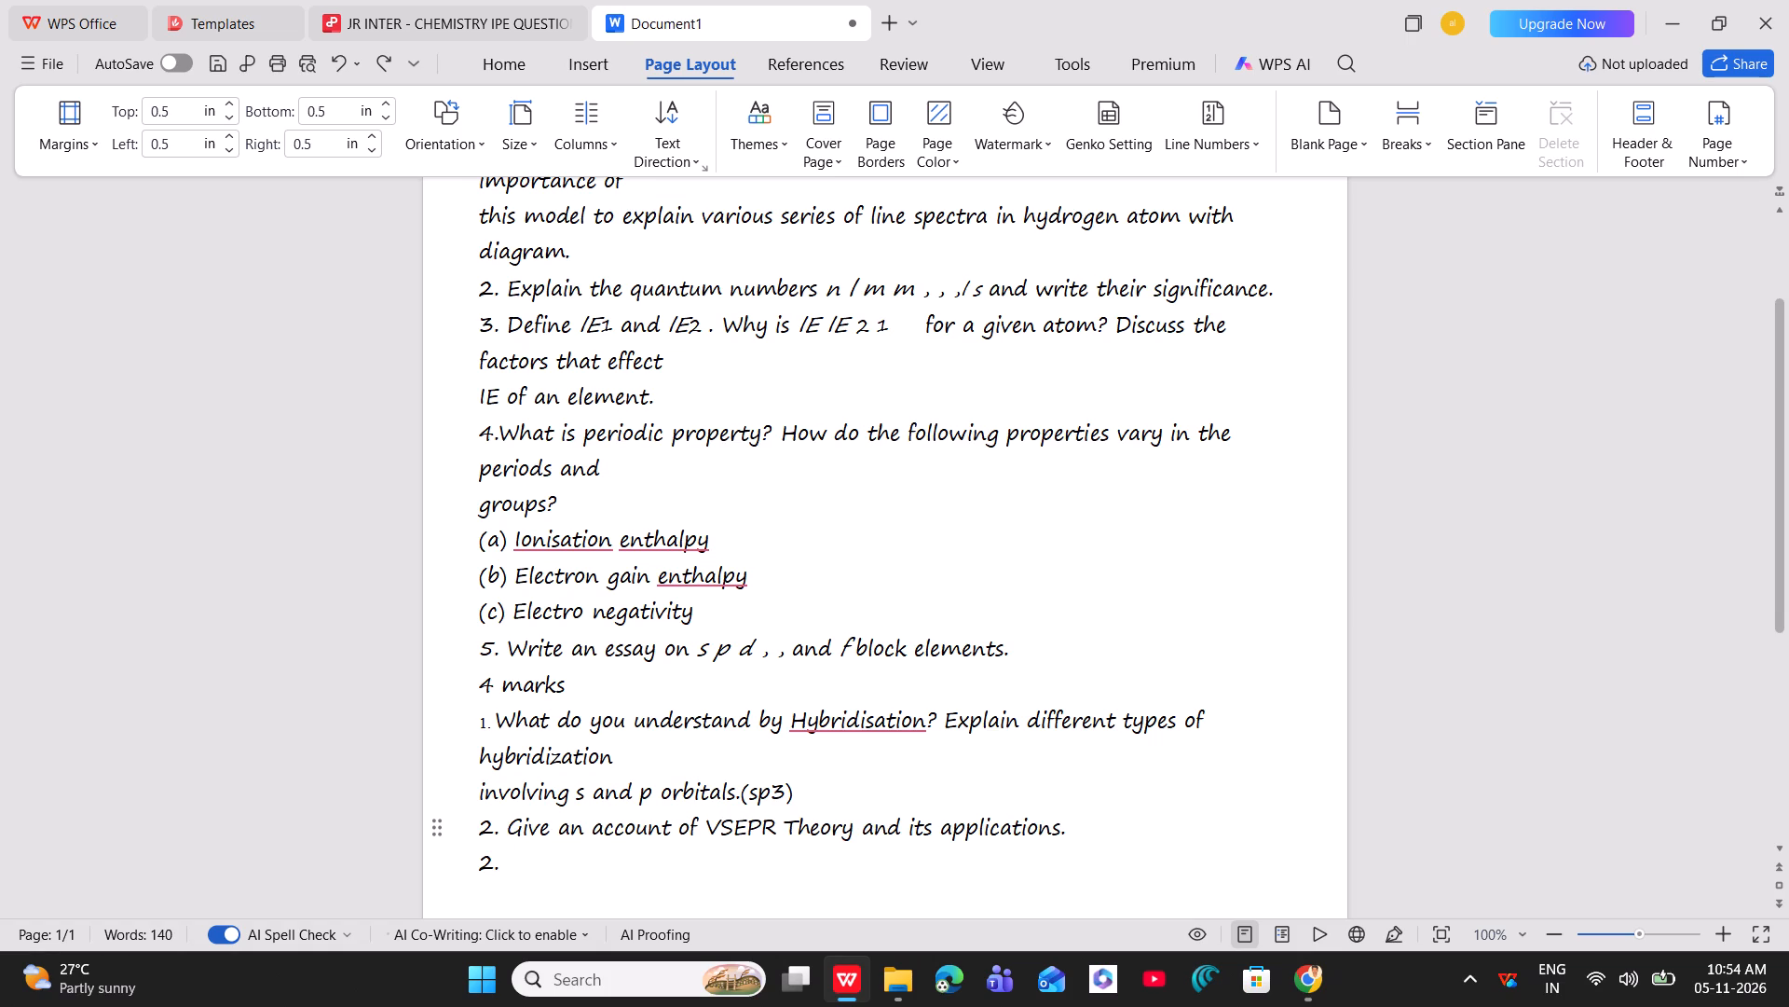
Replace the stray "2." on the line below the VSEPR question with "3.".
click(508, 869)
key(BackSpace)
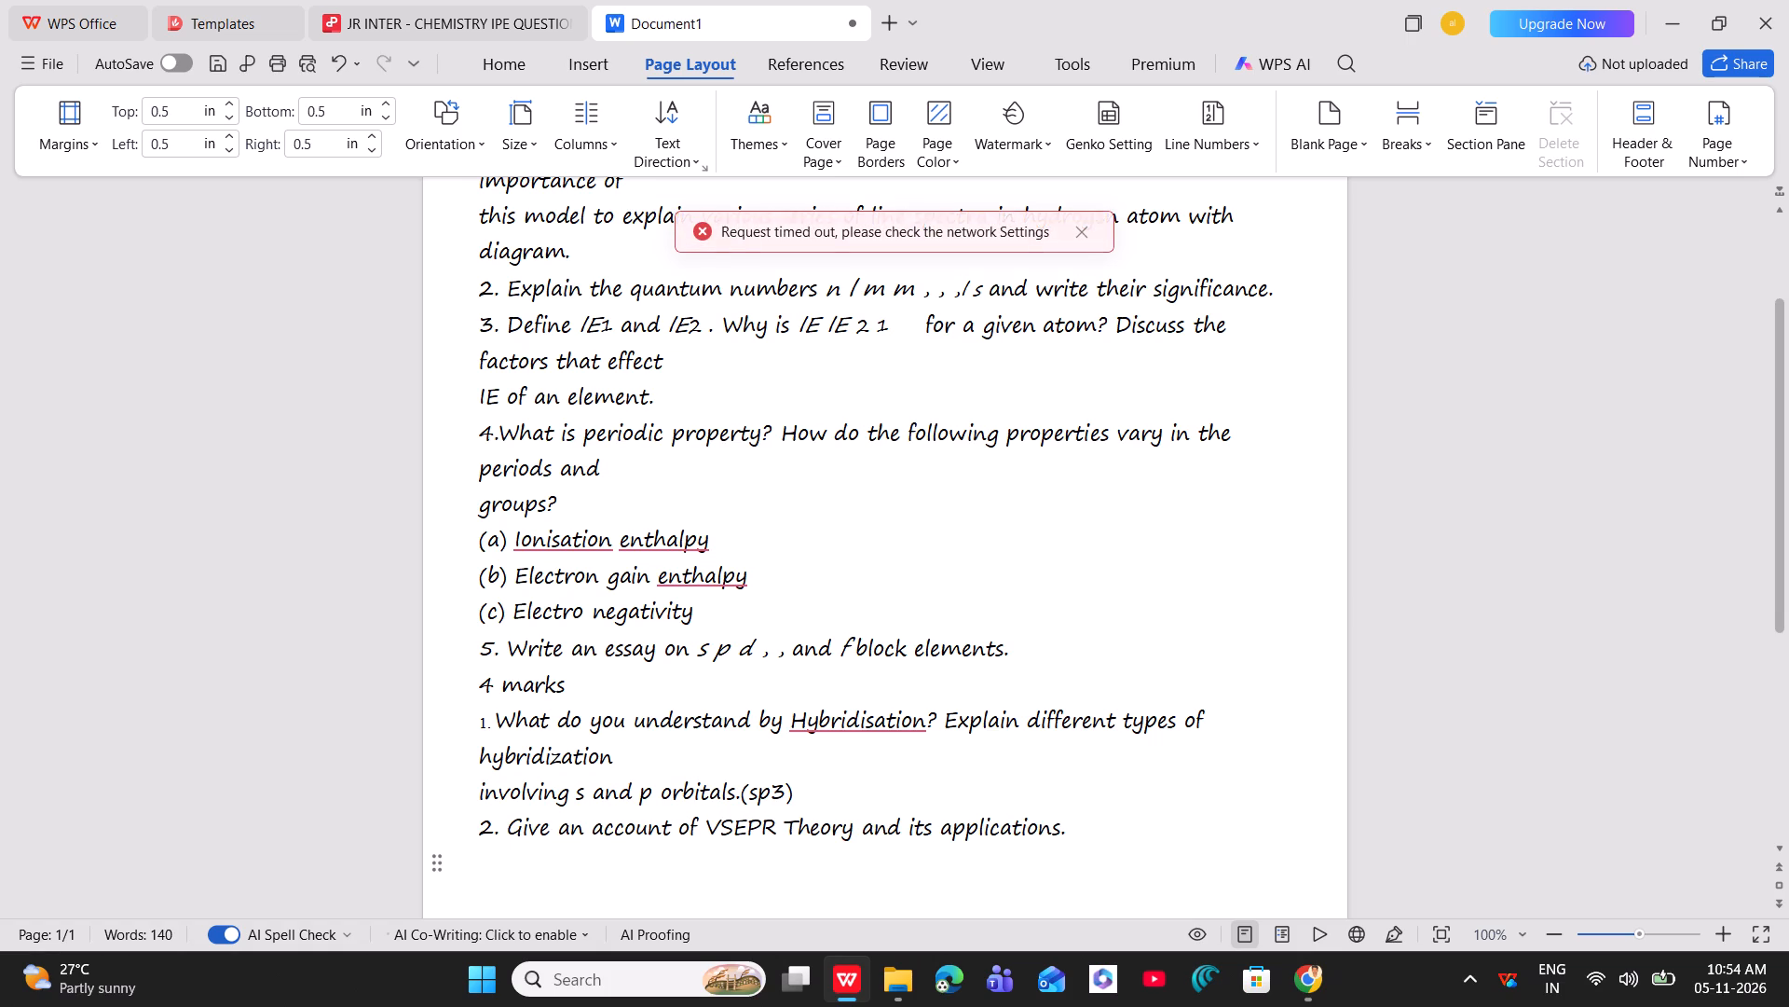
text(3.)
key(space)
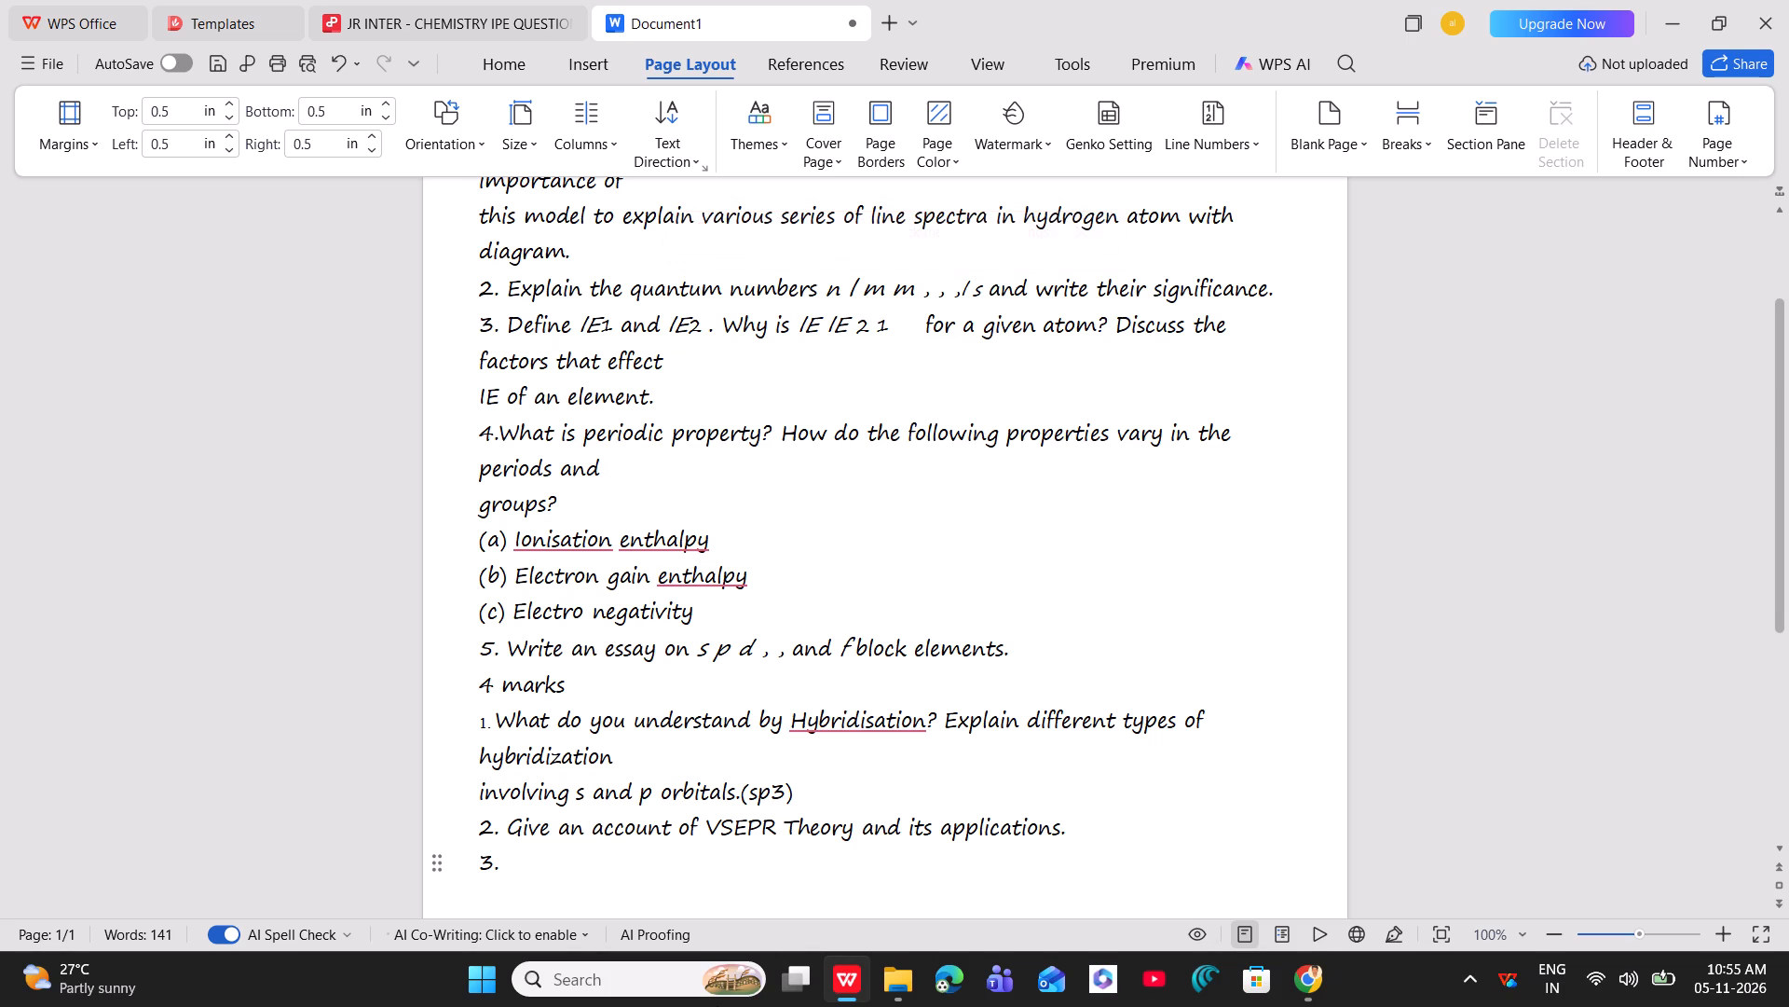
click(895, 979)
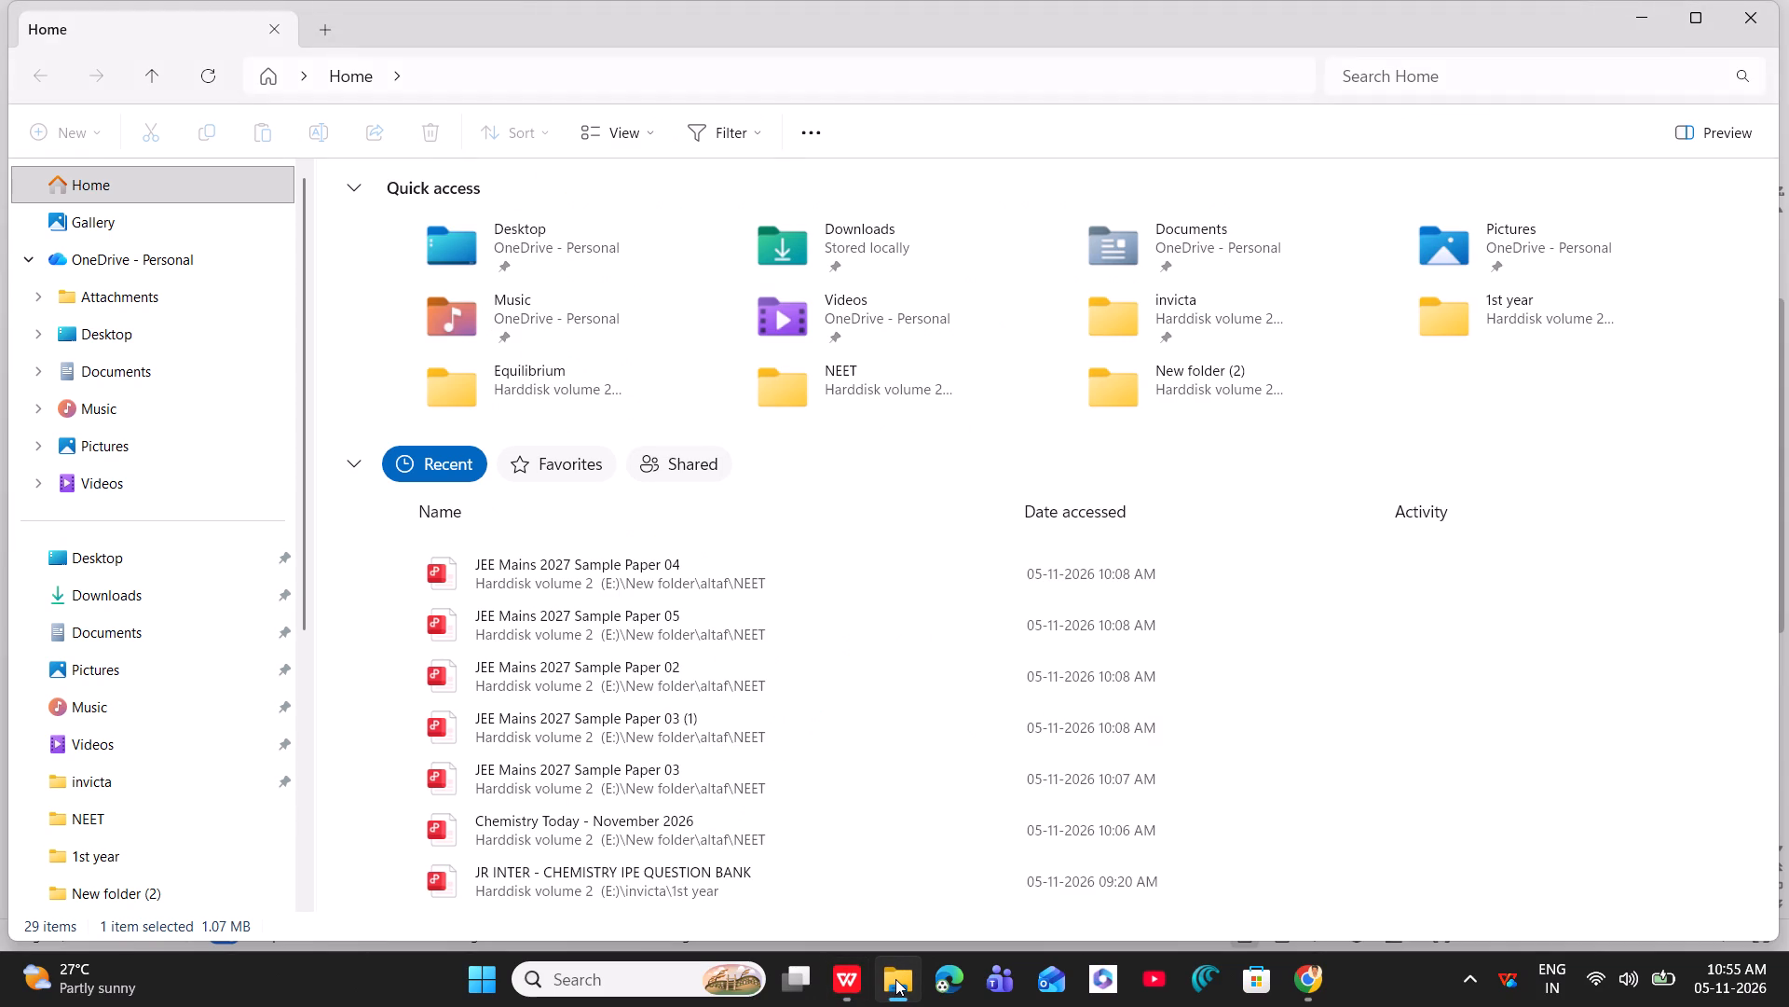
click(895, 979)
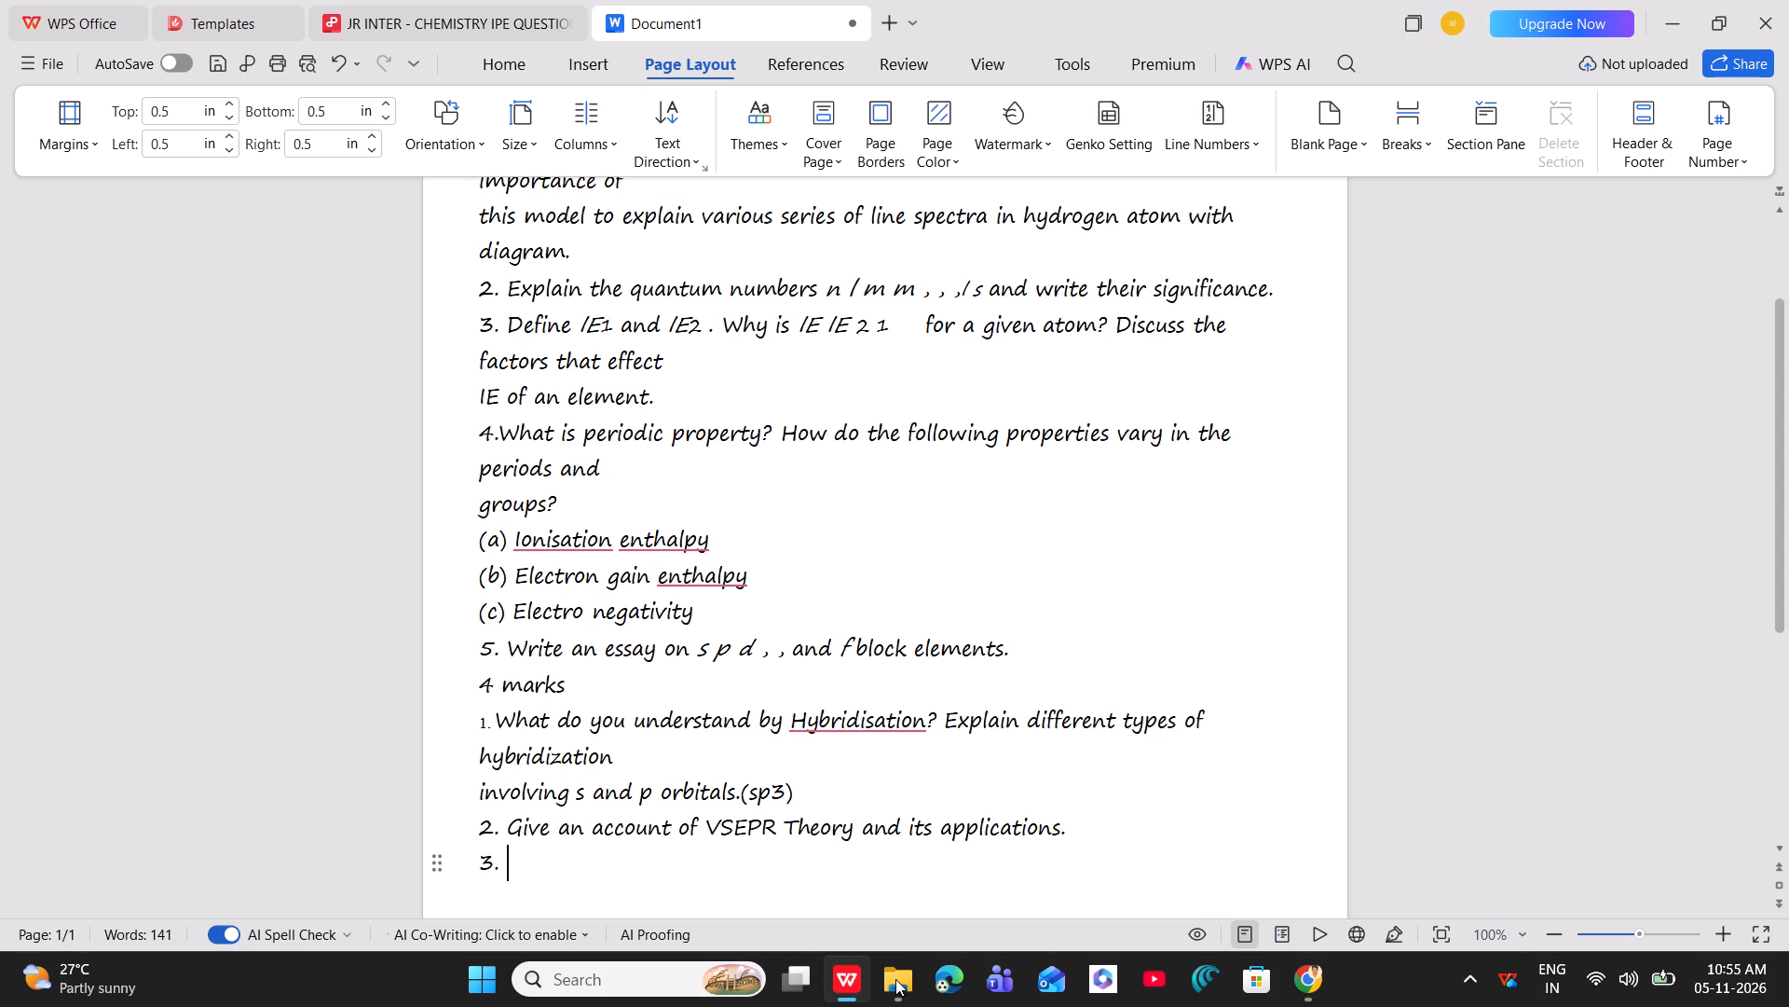
Copy the PDF's short answer question 25, on the N2 Molecular Orbital Energy Diagram, into Document1 after "3.".
click(509, 11)
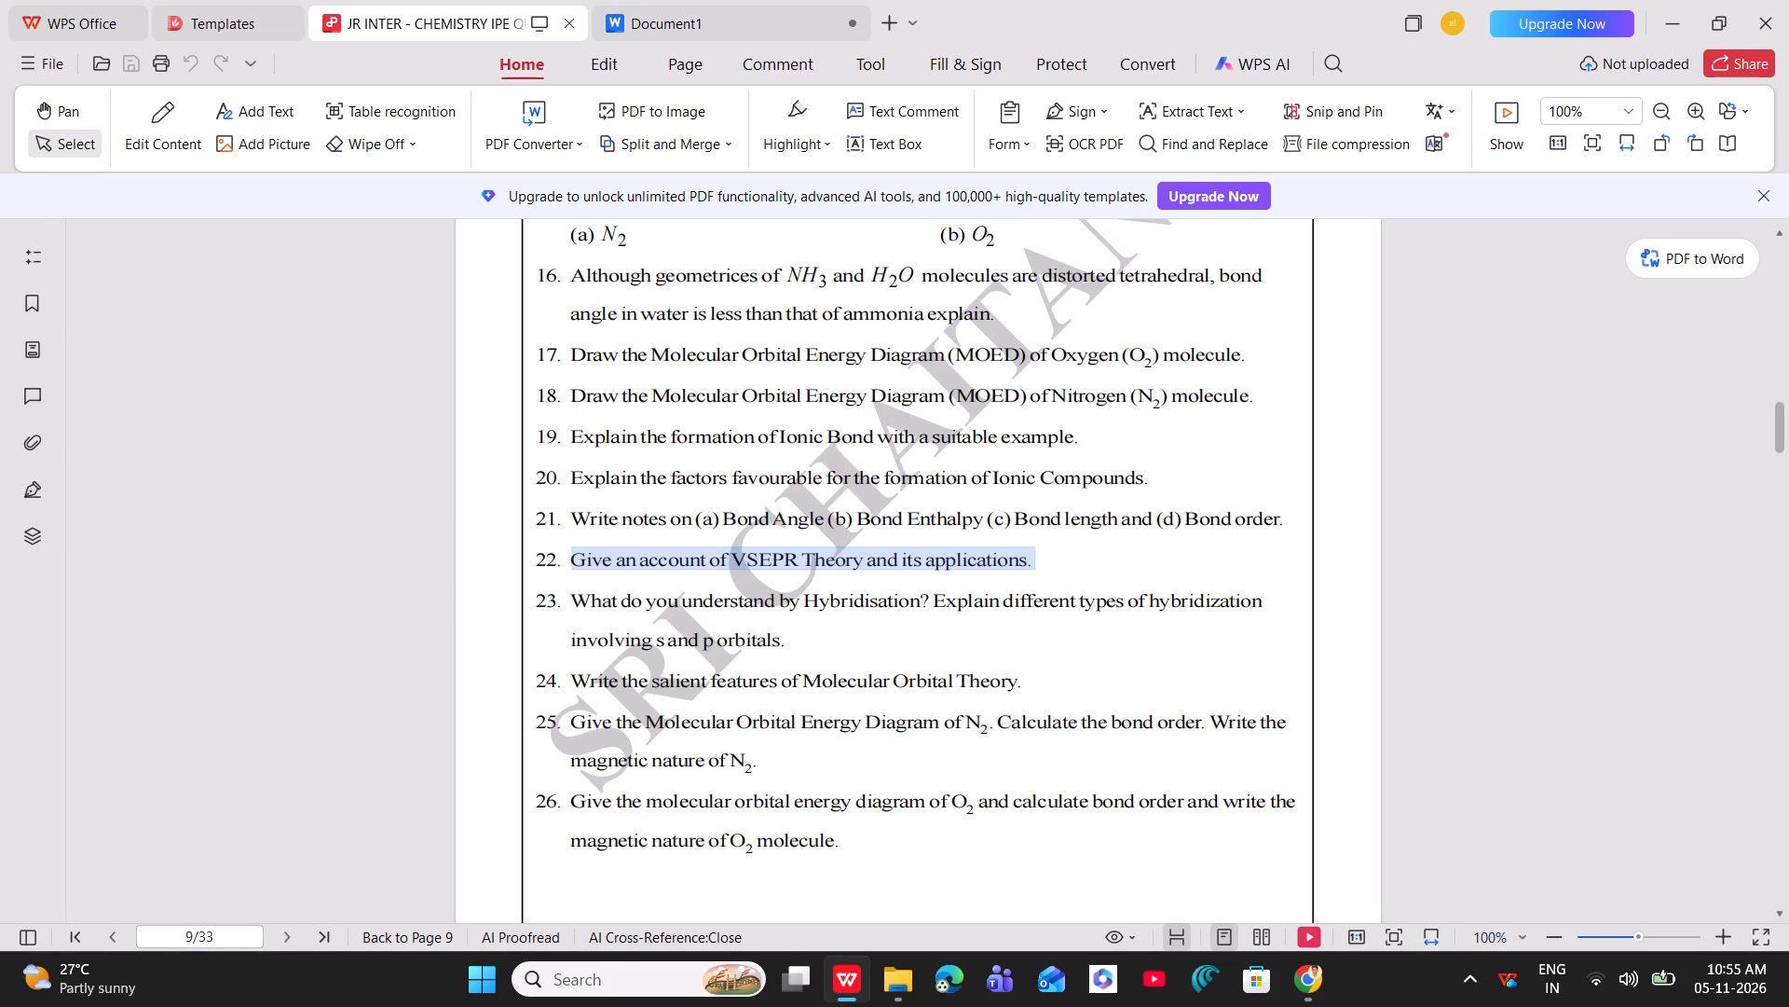
drag(573, 725, 772, 769)
key(ctrl+c)
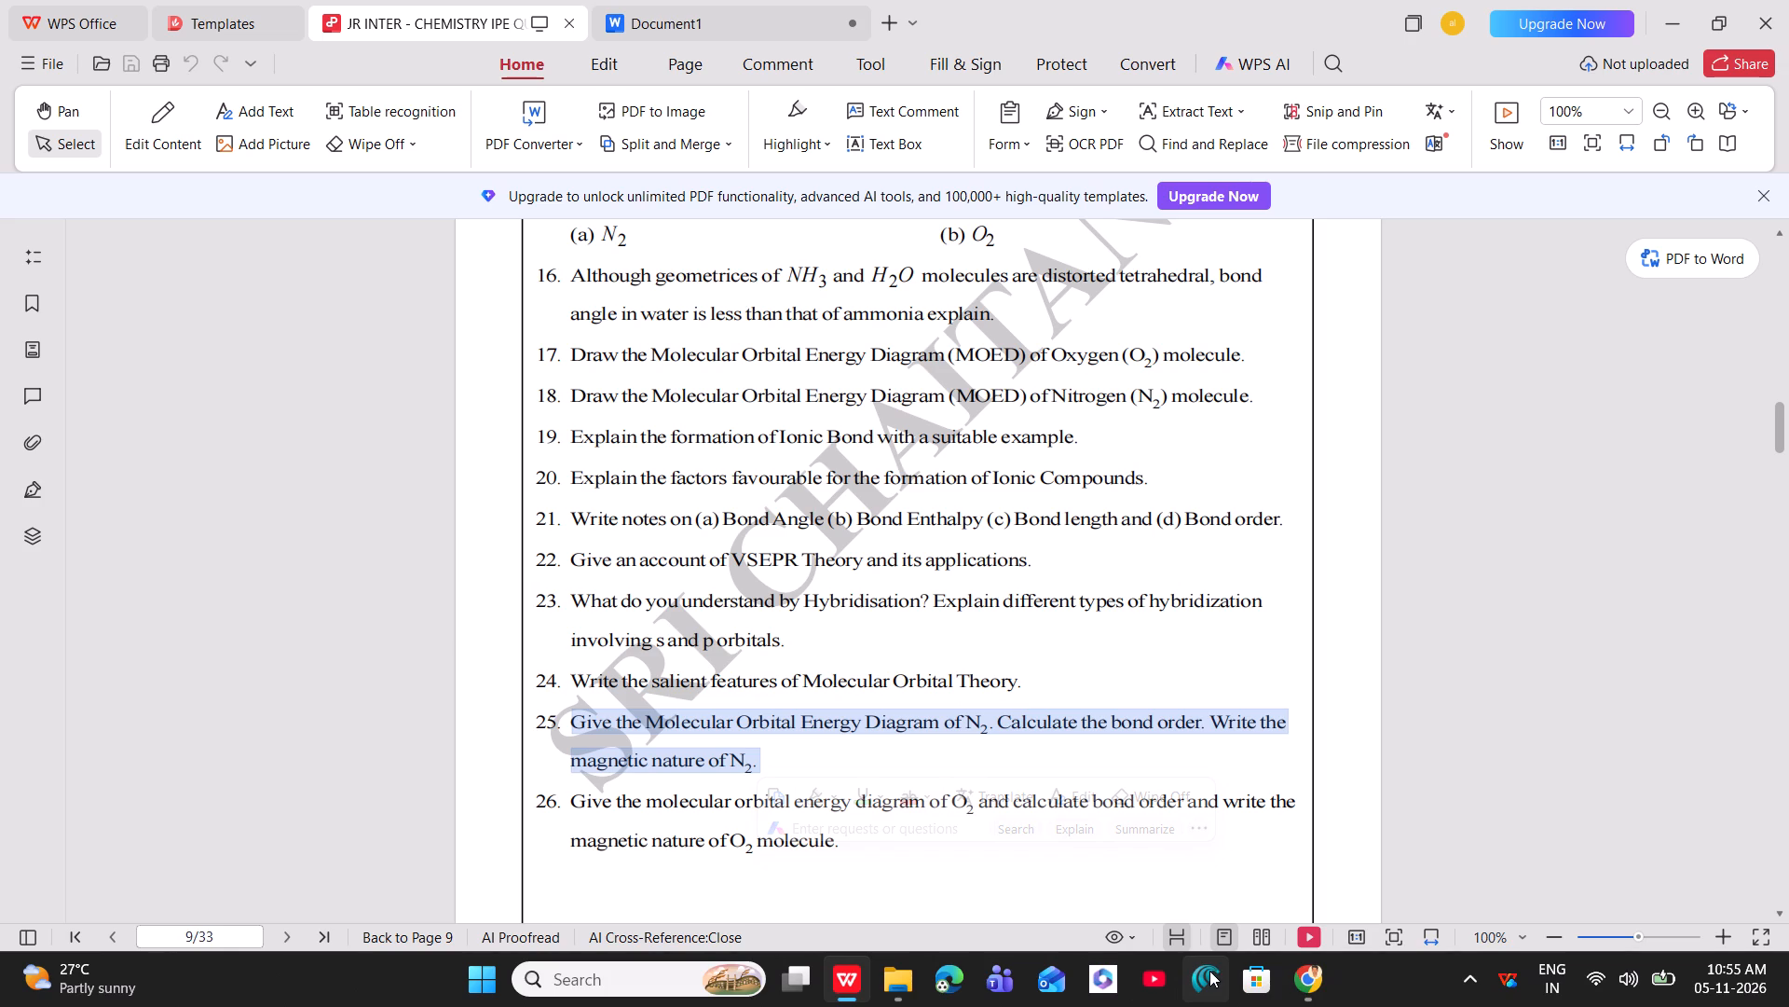
click(719, 19)
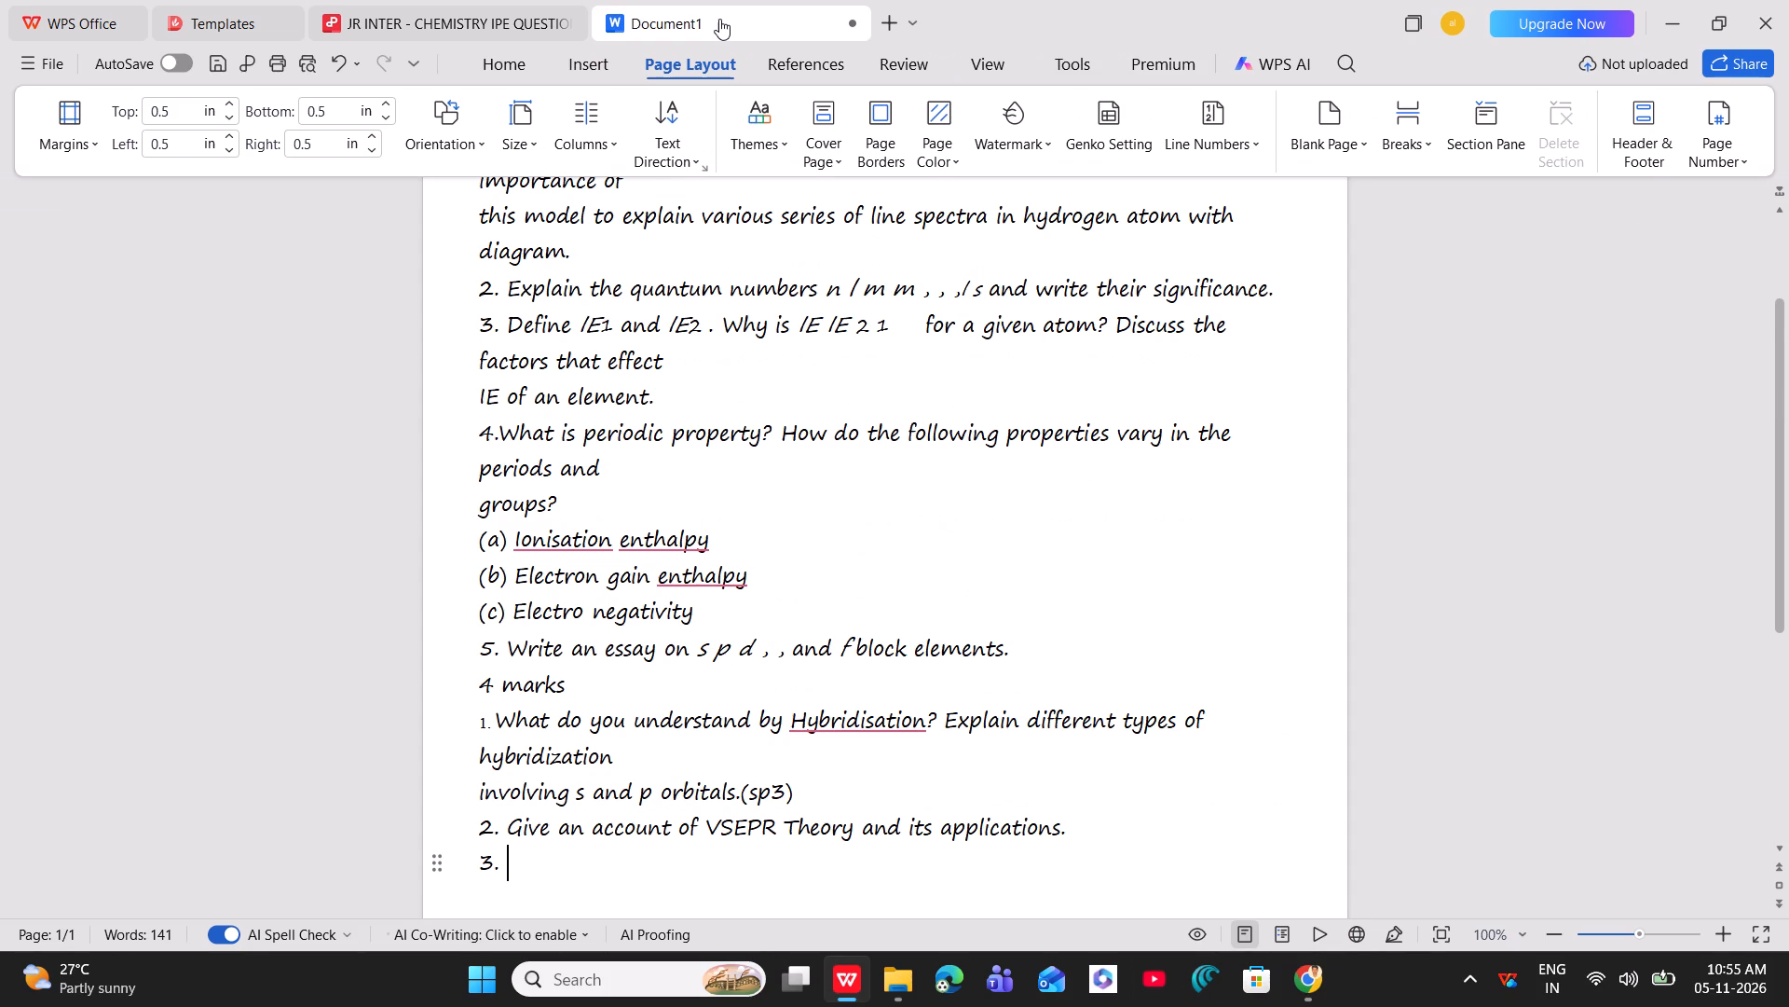
key(ctrl+v)
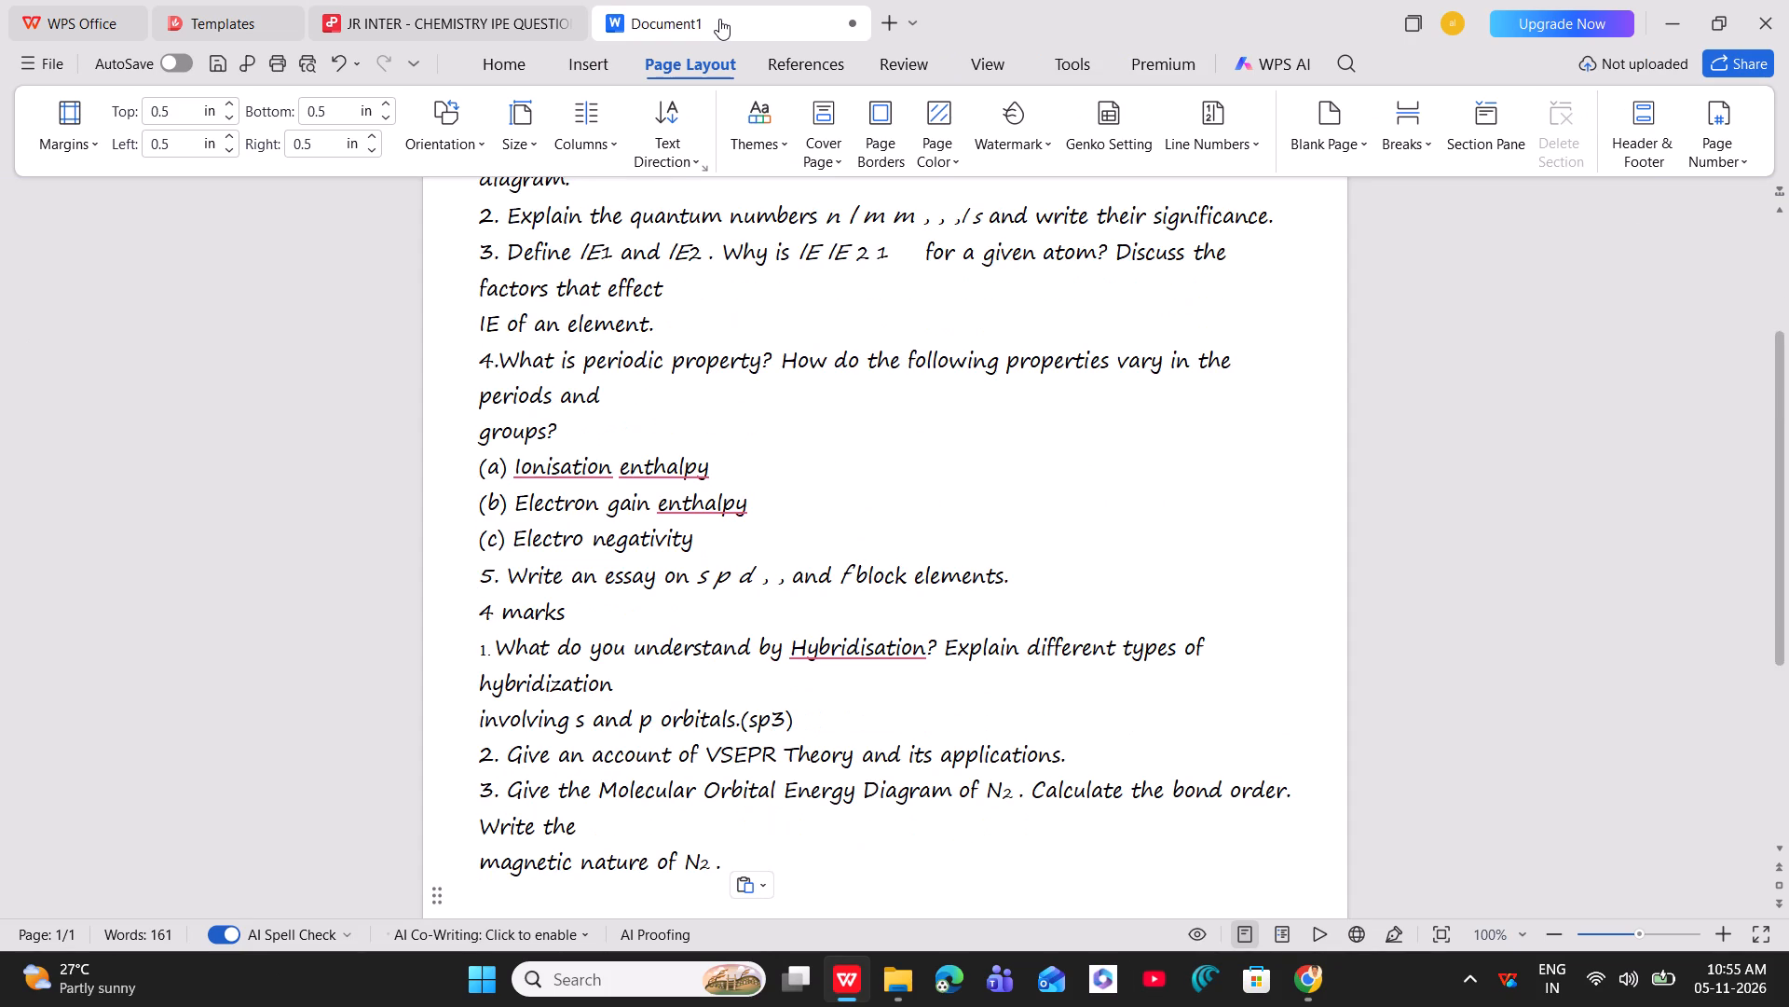
Start a "4." line below the N2 question and insert the PDF's short answer question 10, on hybridization in PCl5, there.
text(4.)
key(space)
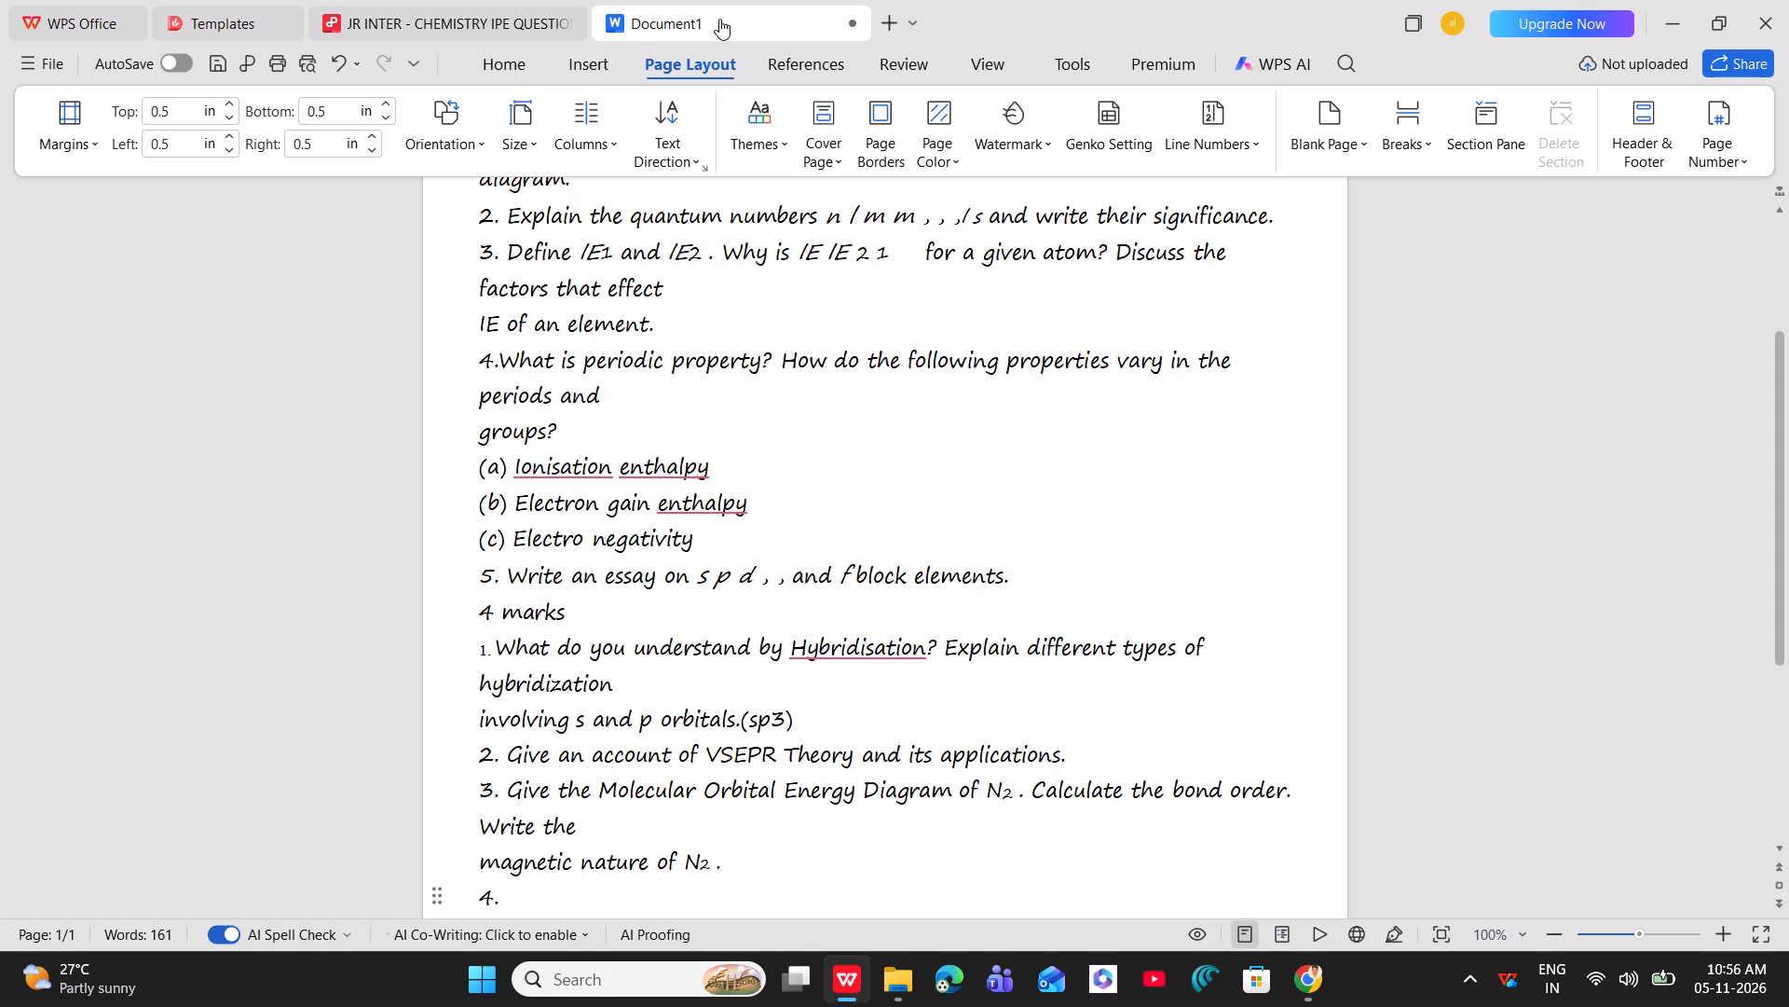
click(484, 0)
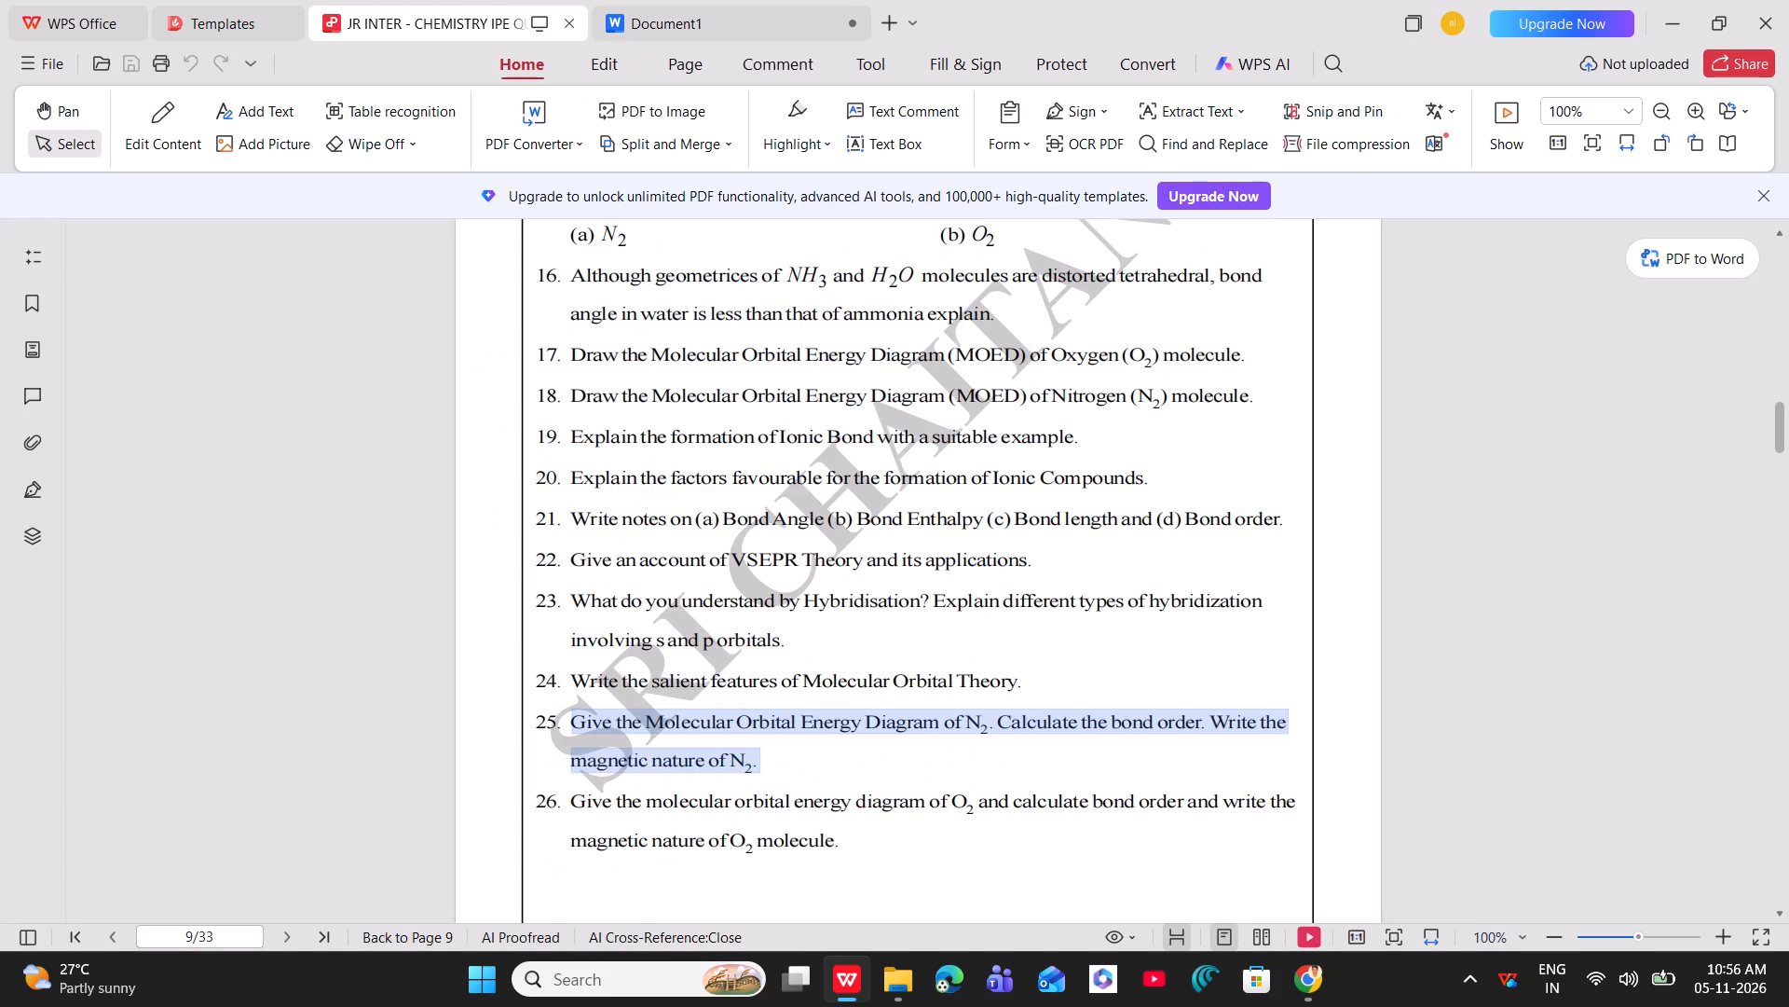
scroll(864, 617, down, 6)
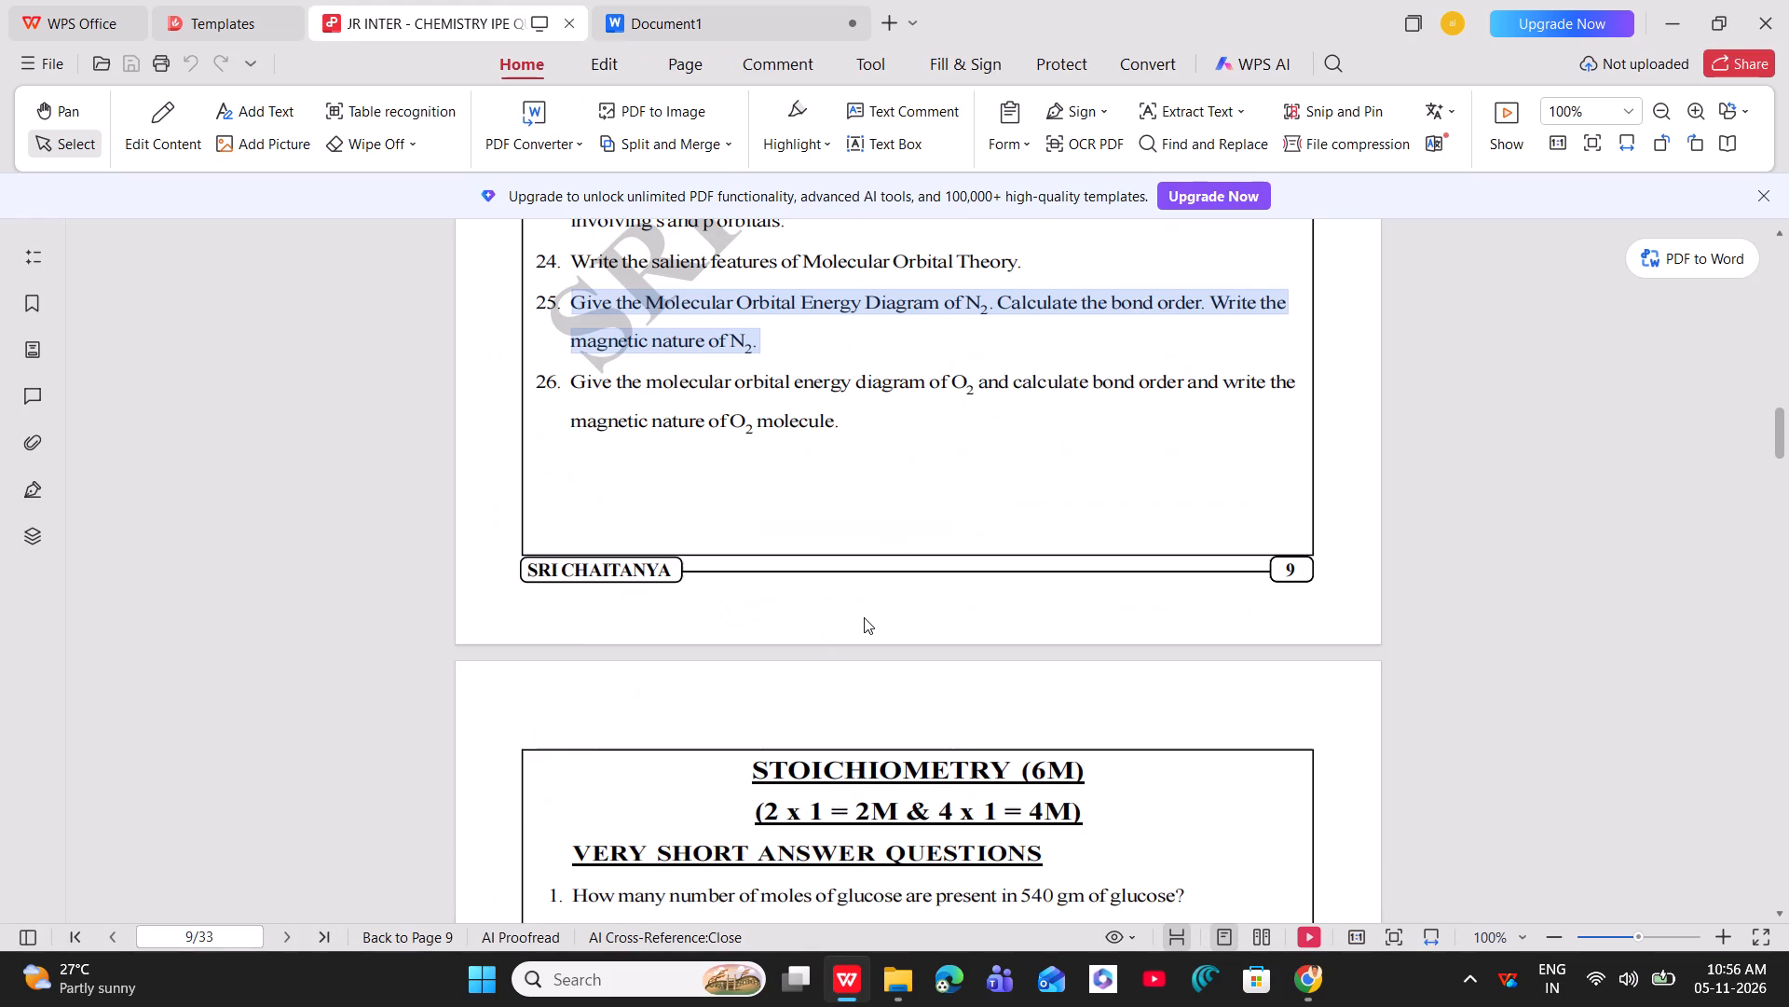
scroll(864, 617, down, 4)
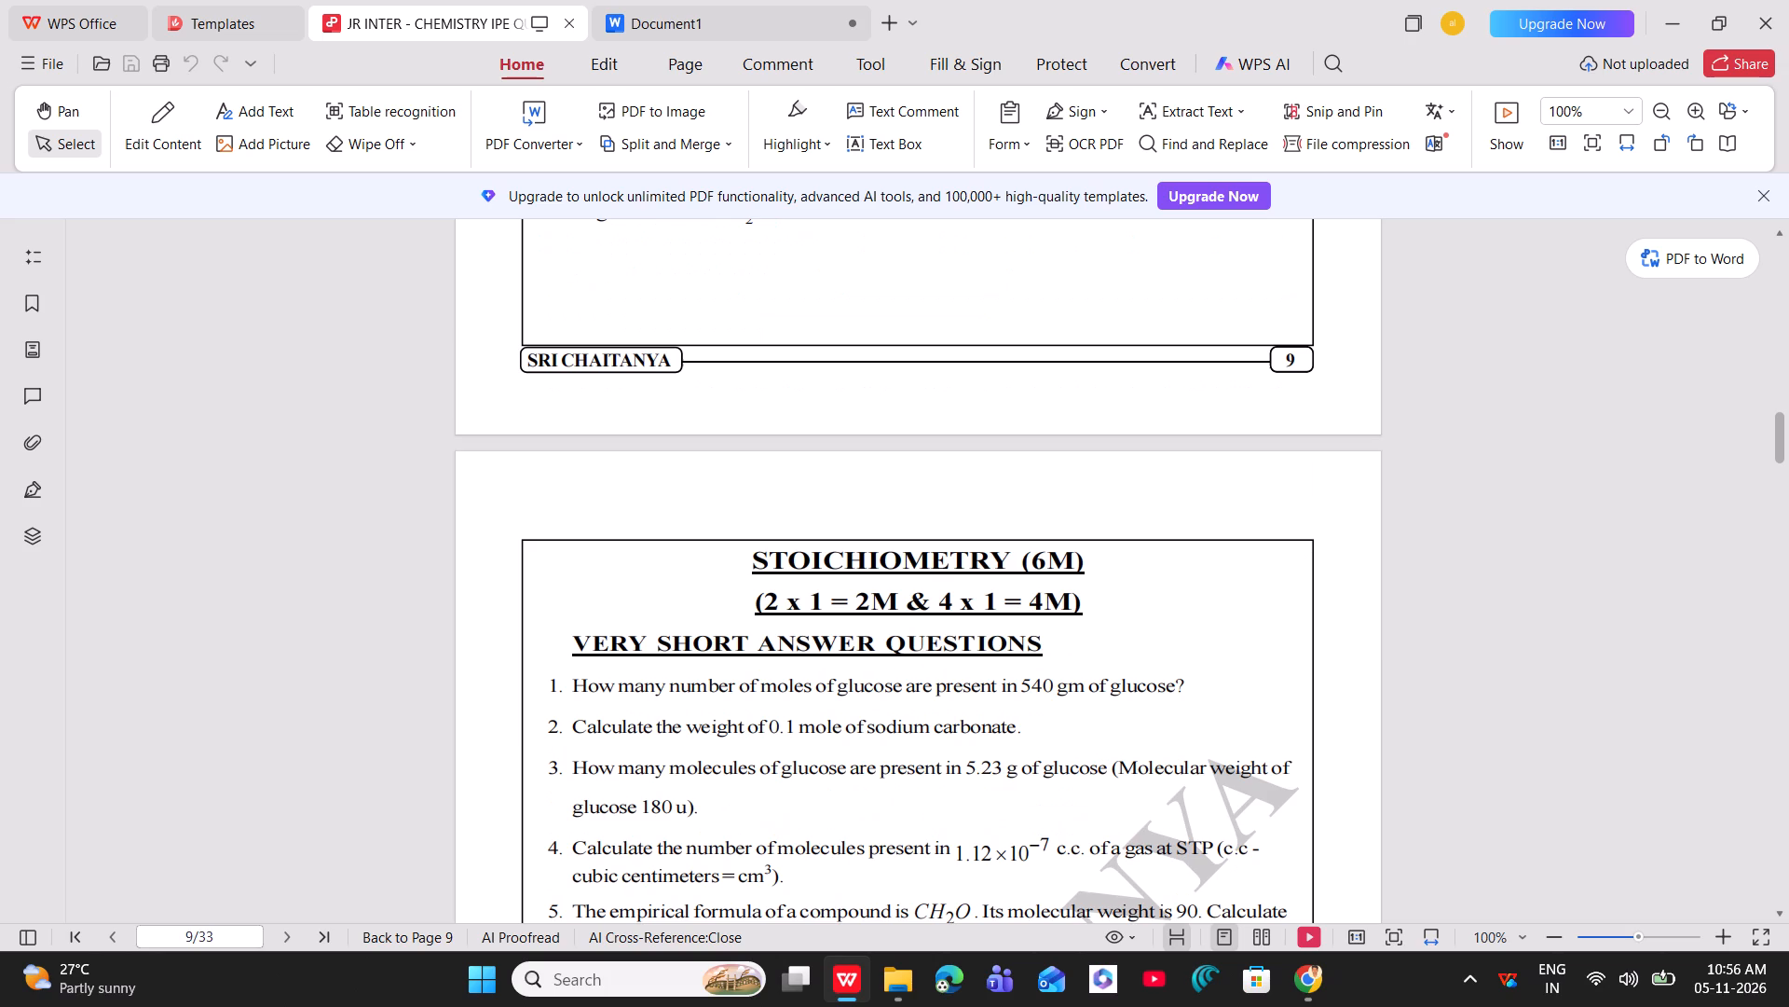
scroll(864, 617, up, 20)
scroll(864, 617, up, 3)
scroll(864, 617, down, 8)
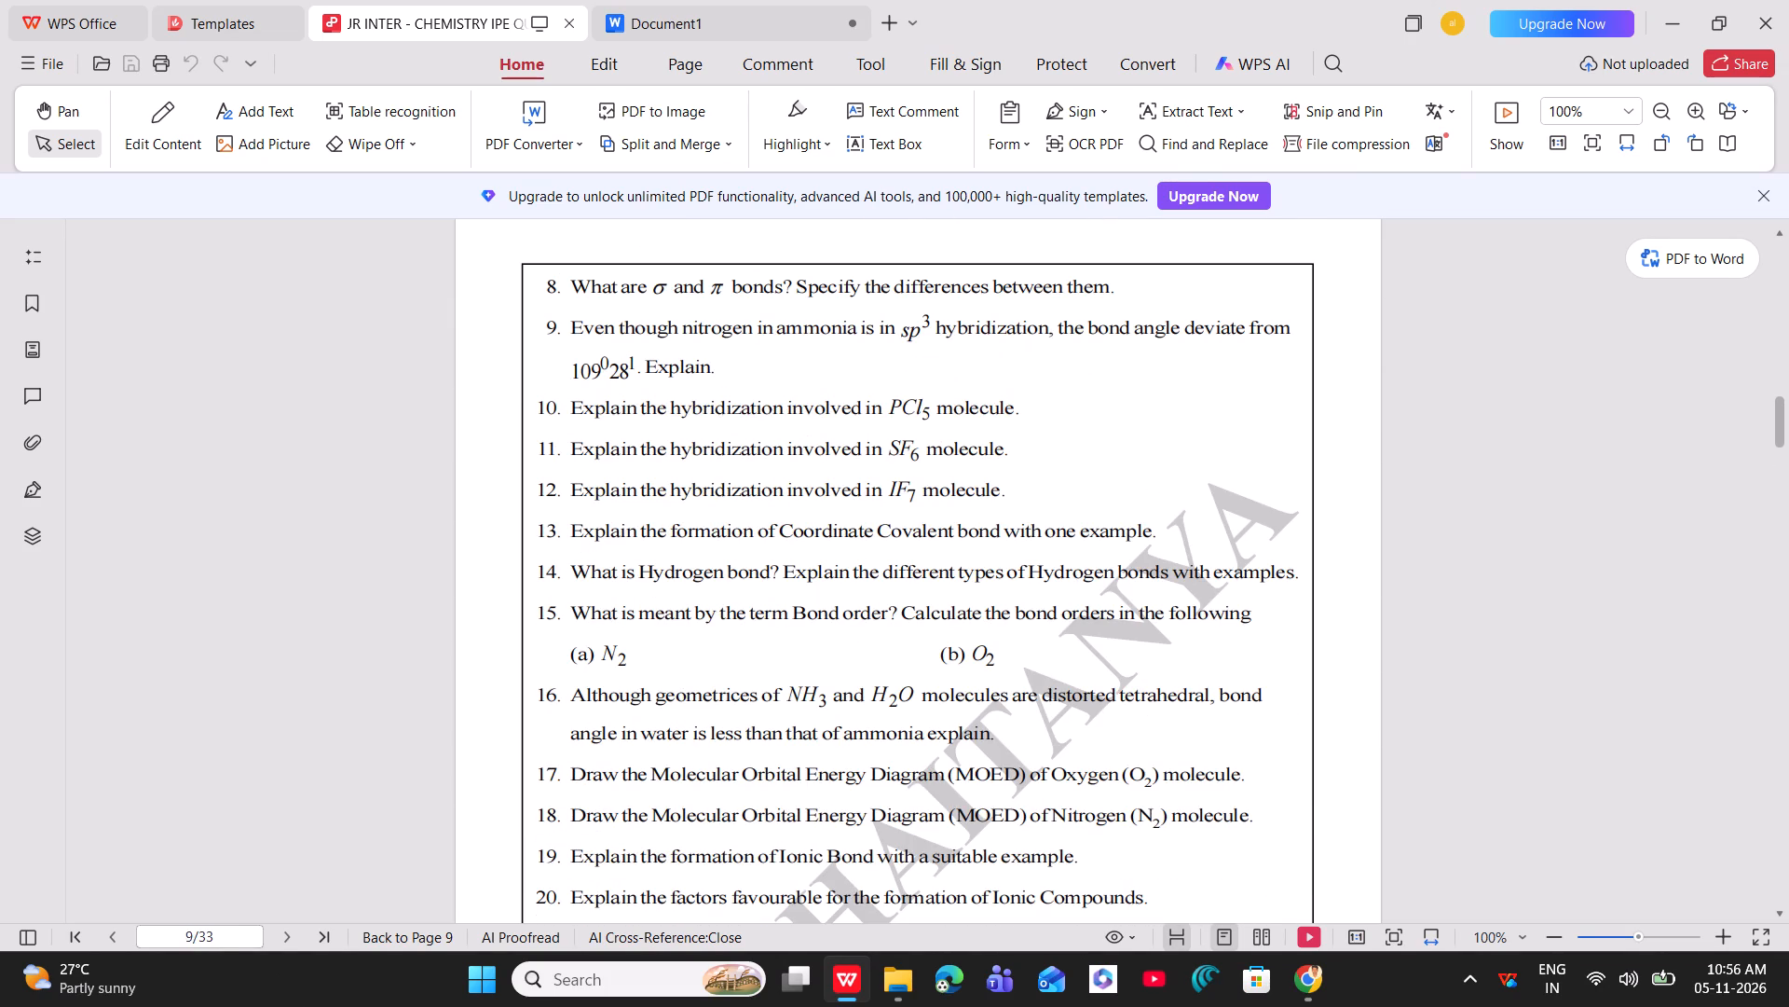
drag(570, 410, 690, 421)
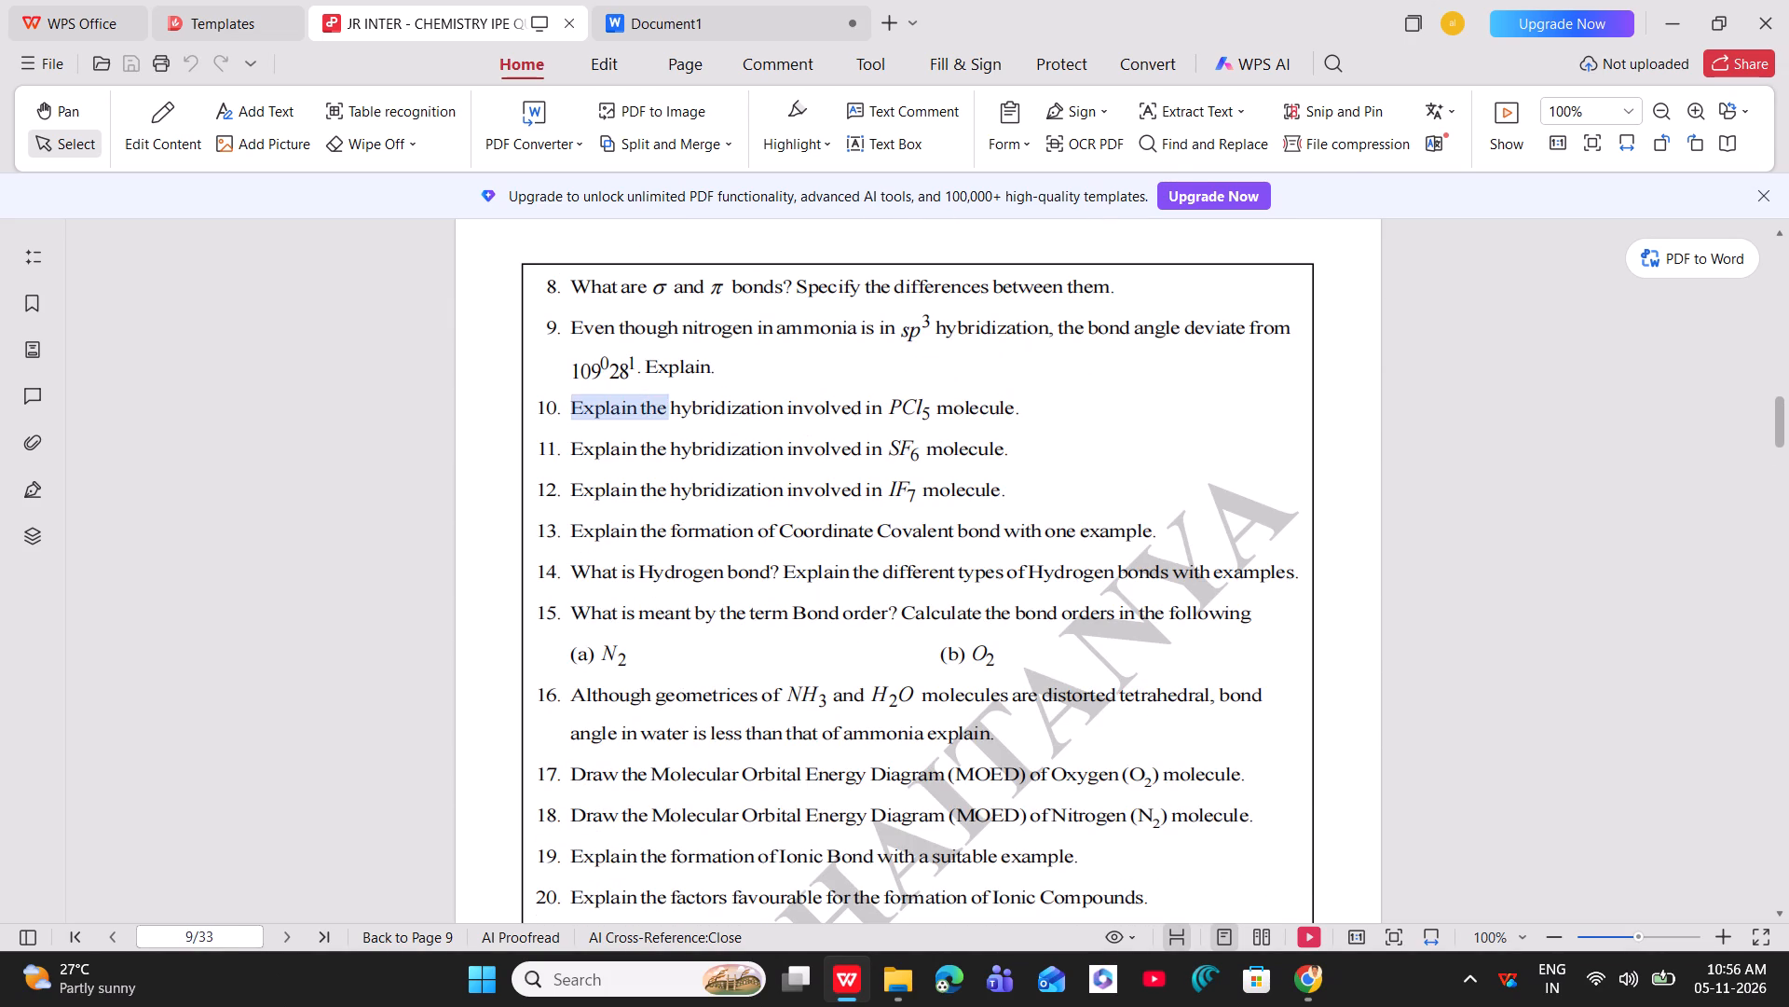
drag(690, 421, 1031, 416)
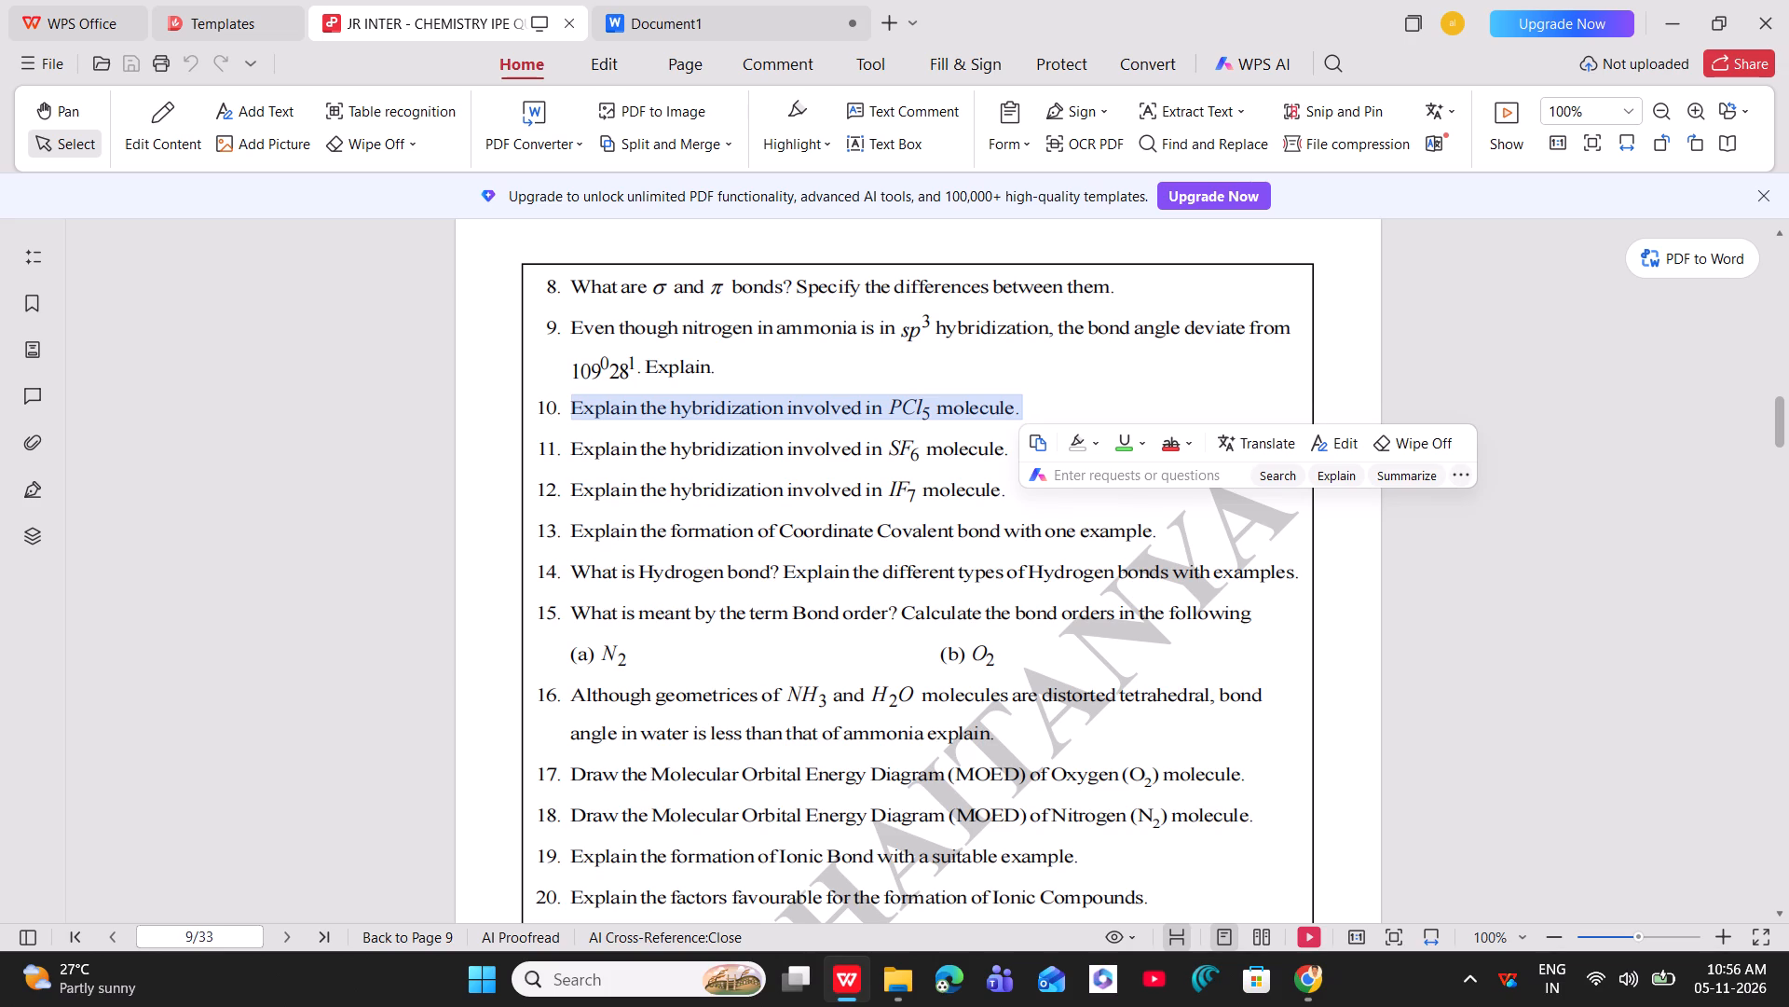
key(ctrl+c)
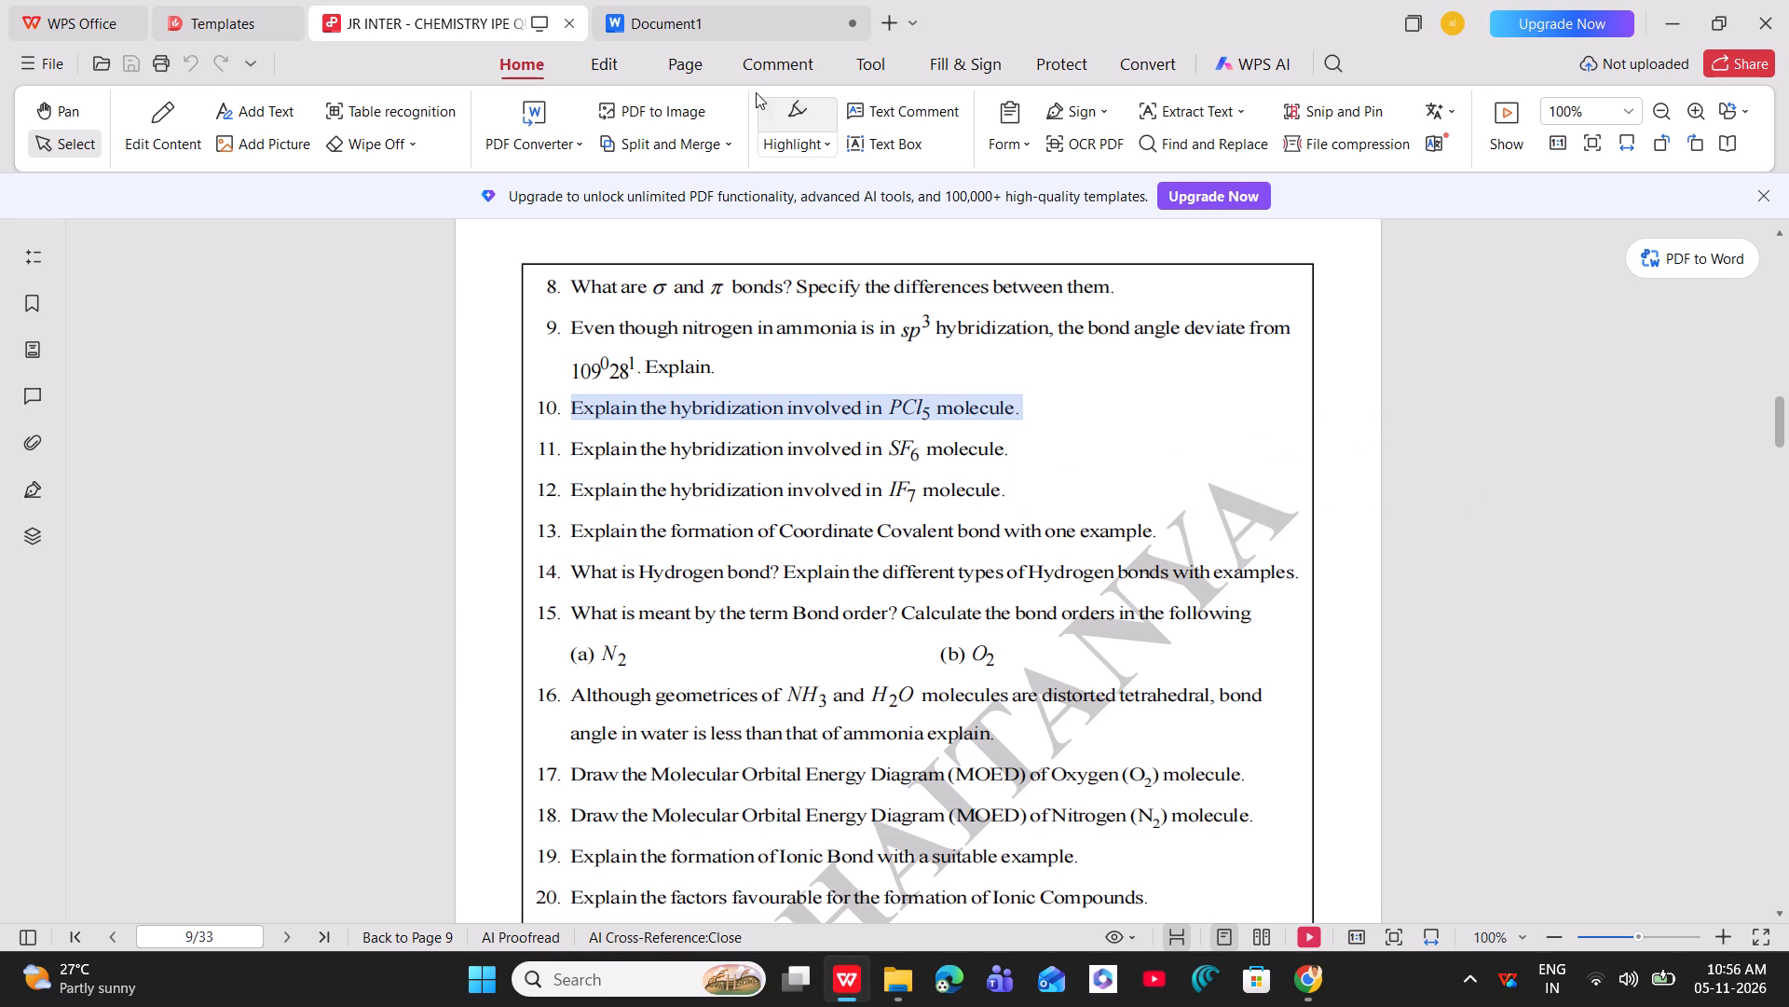
click(739, 15)
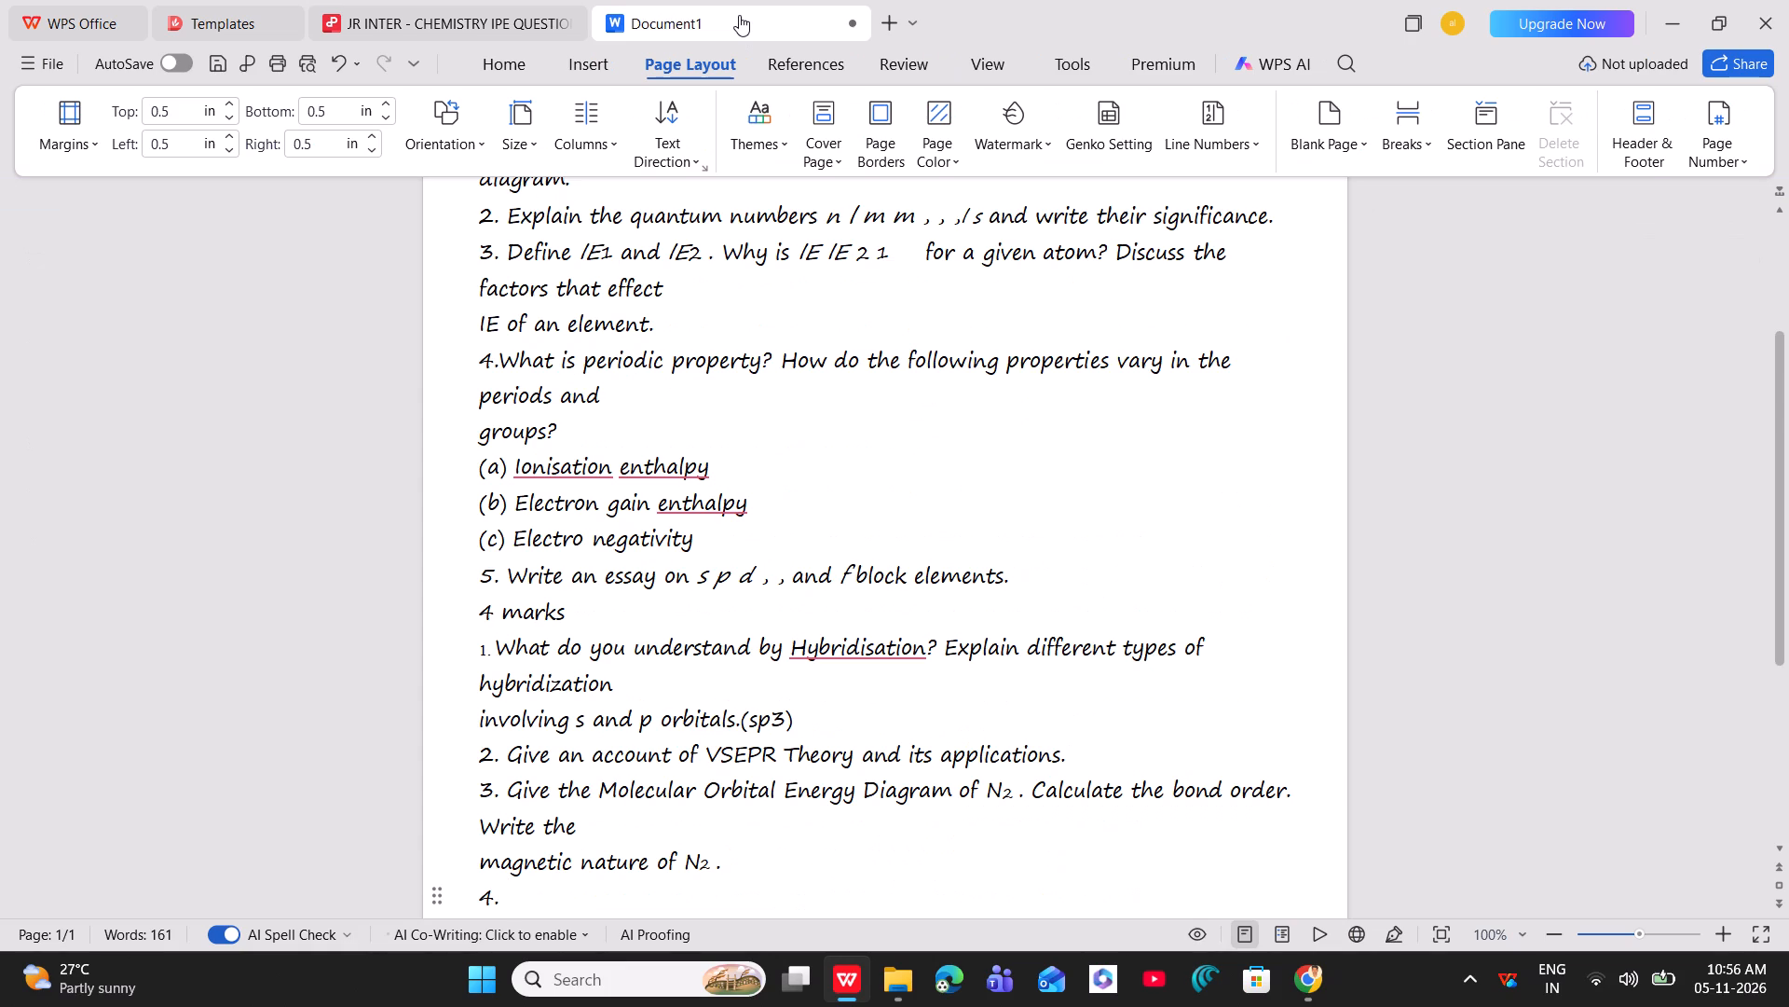
key(ctrl+v)
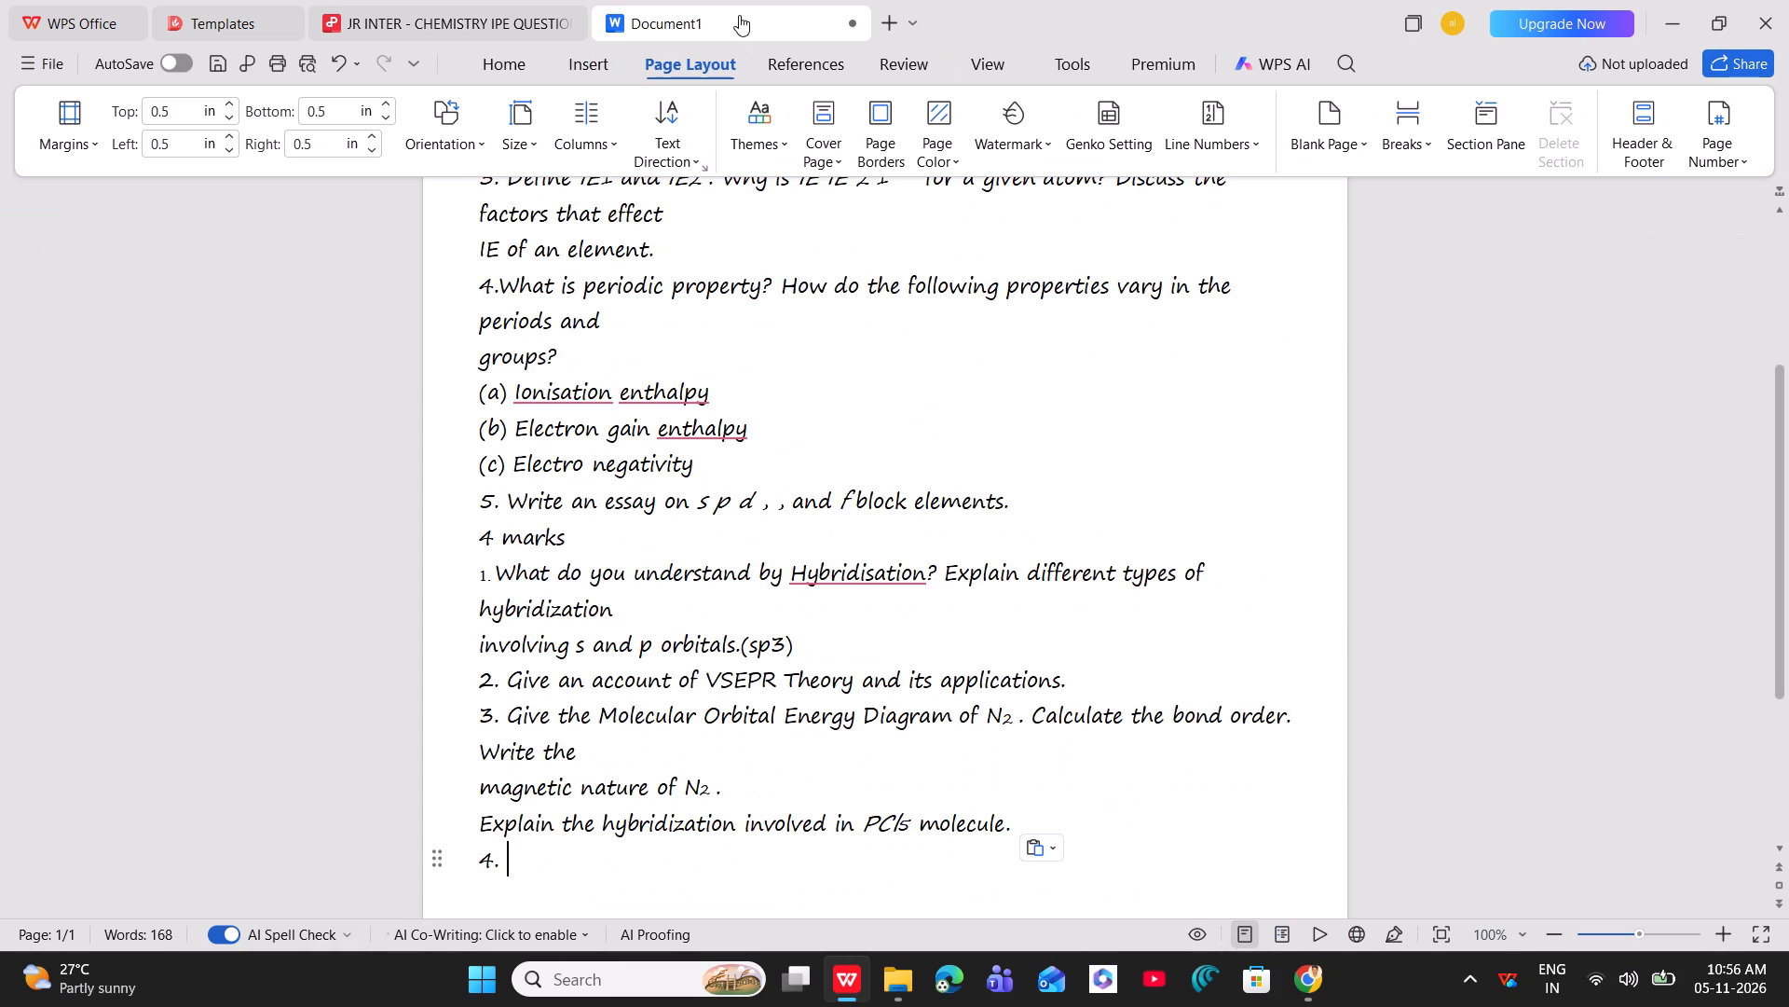
Number the PCl5 hybridization question "4." as plain text, without automatic list formatting.
click(472, 821)
key(4)
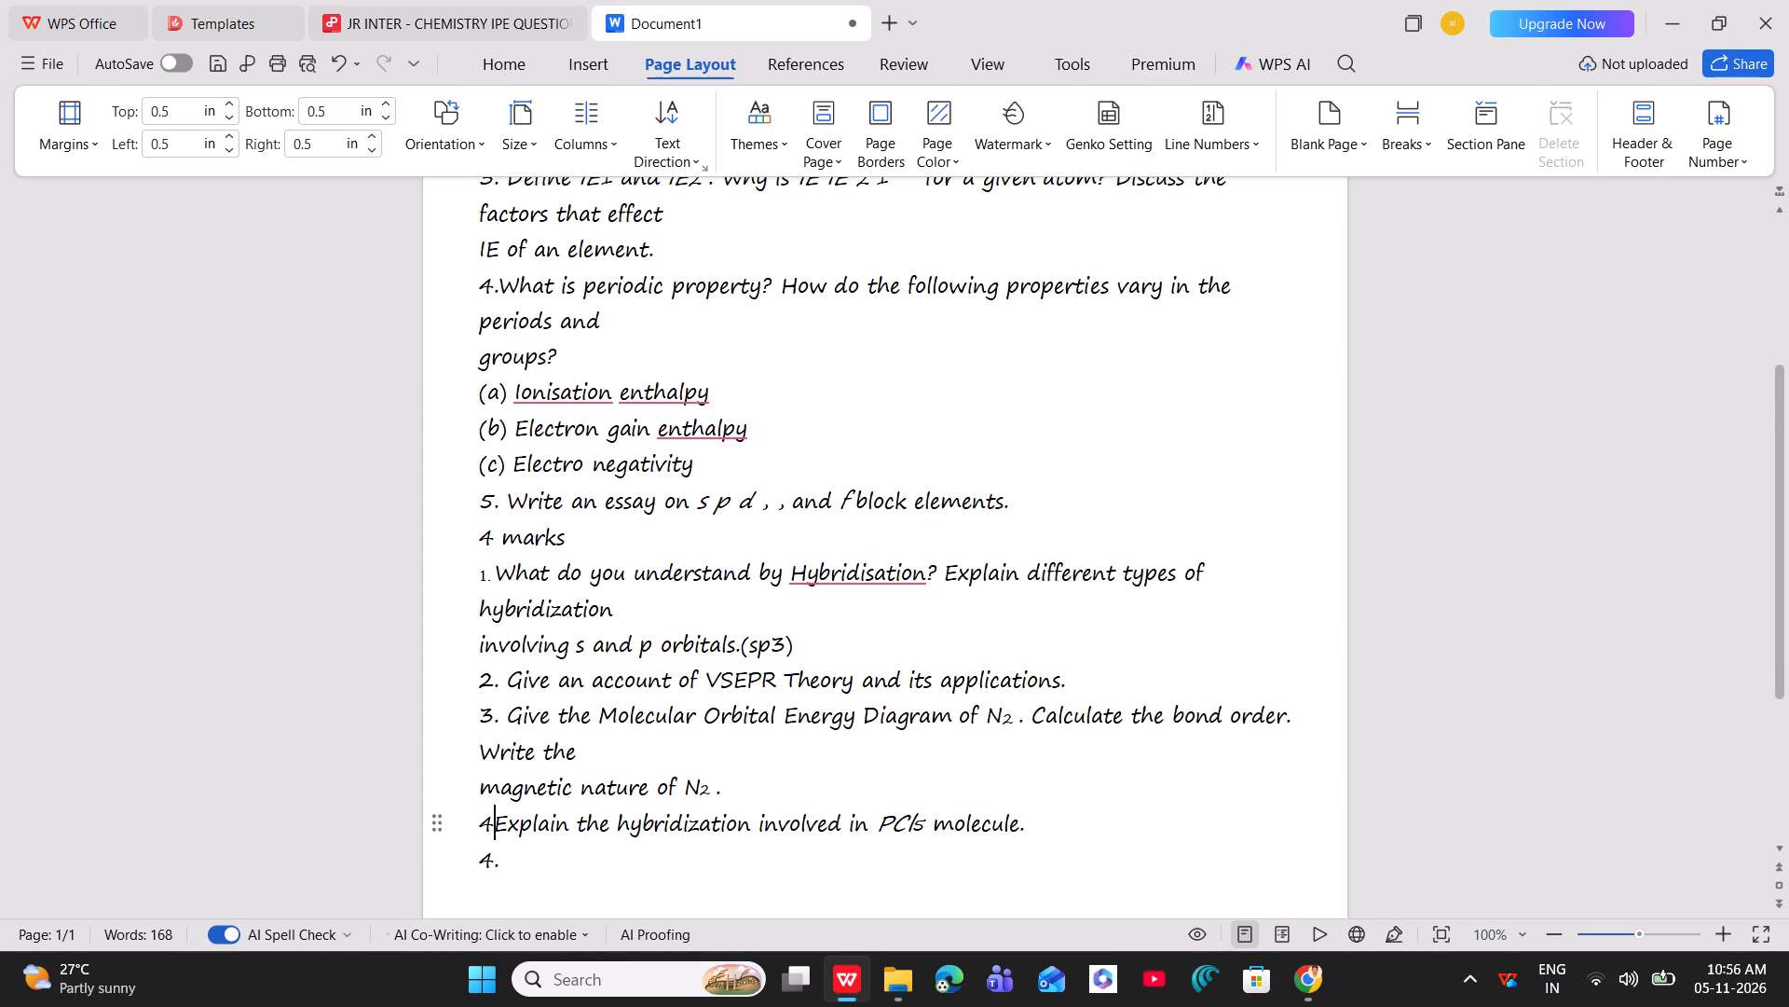
text(.)
key(space)
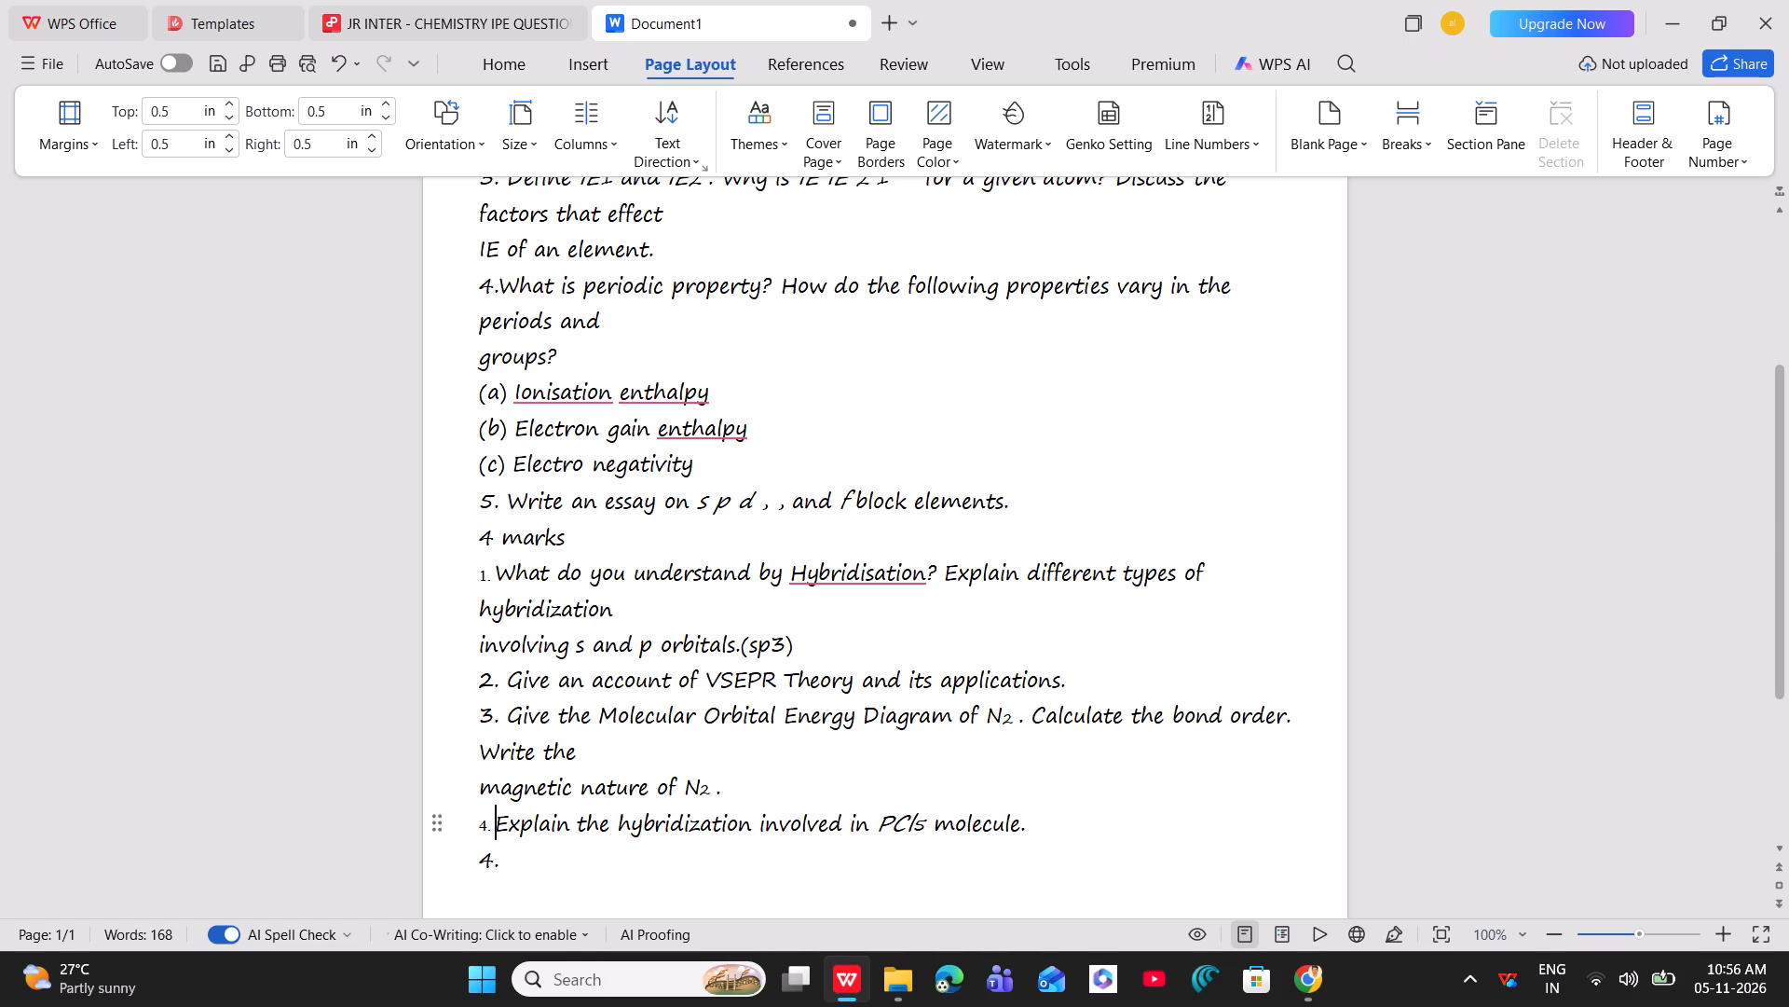
key(ctrl+z)
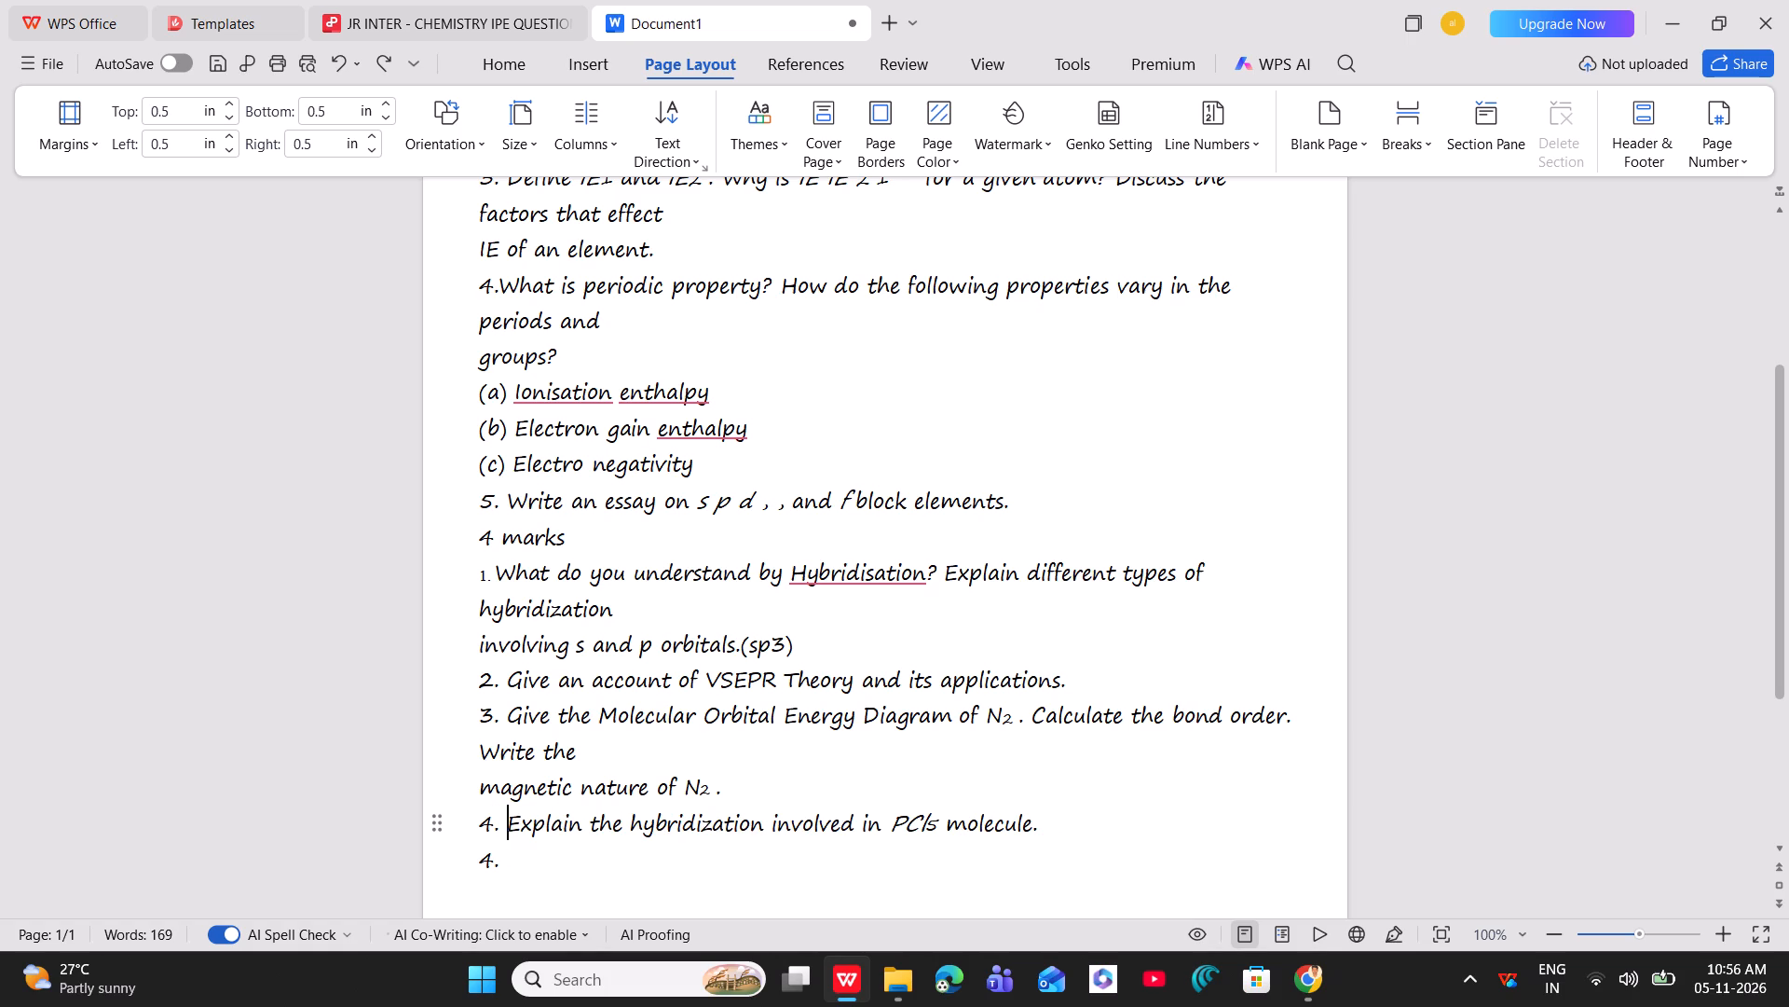
Delete the stray "4." on the line below the PCl5 question.
click(510, 855)
key(BackSpace)
Add the PDF's short answer question 11, on hybridization in the SF6 molecule, as item "5." below the PCl5 question.
click(416, 7)
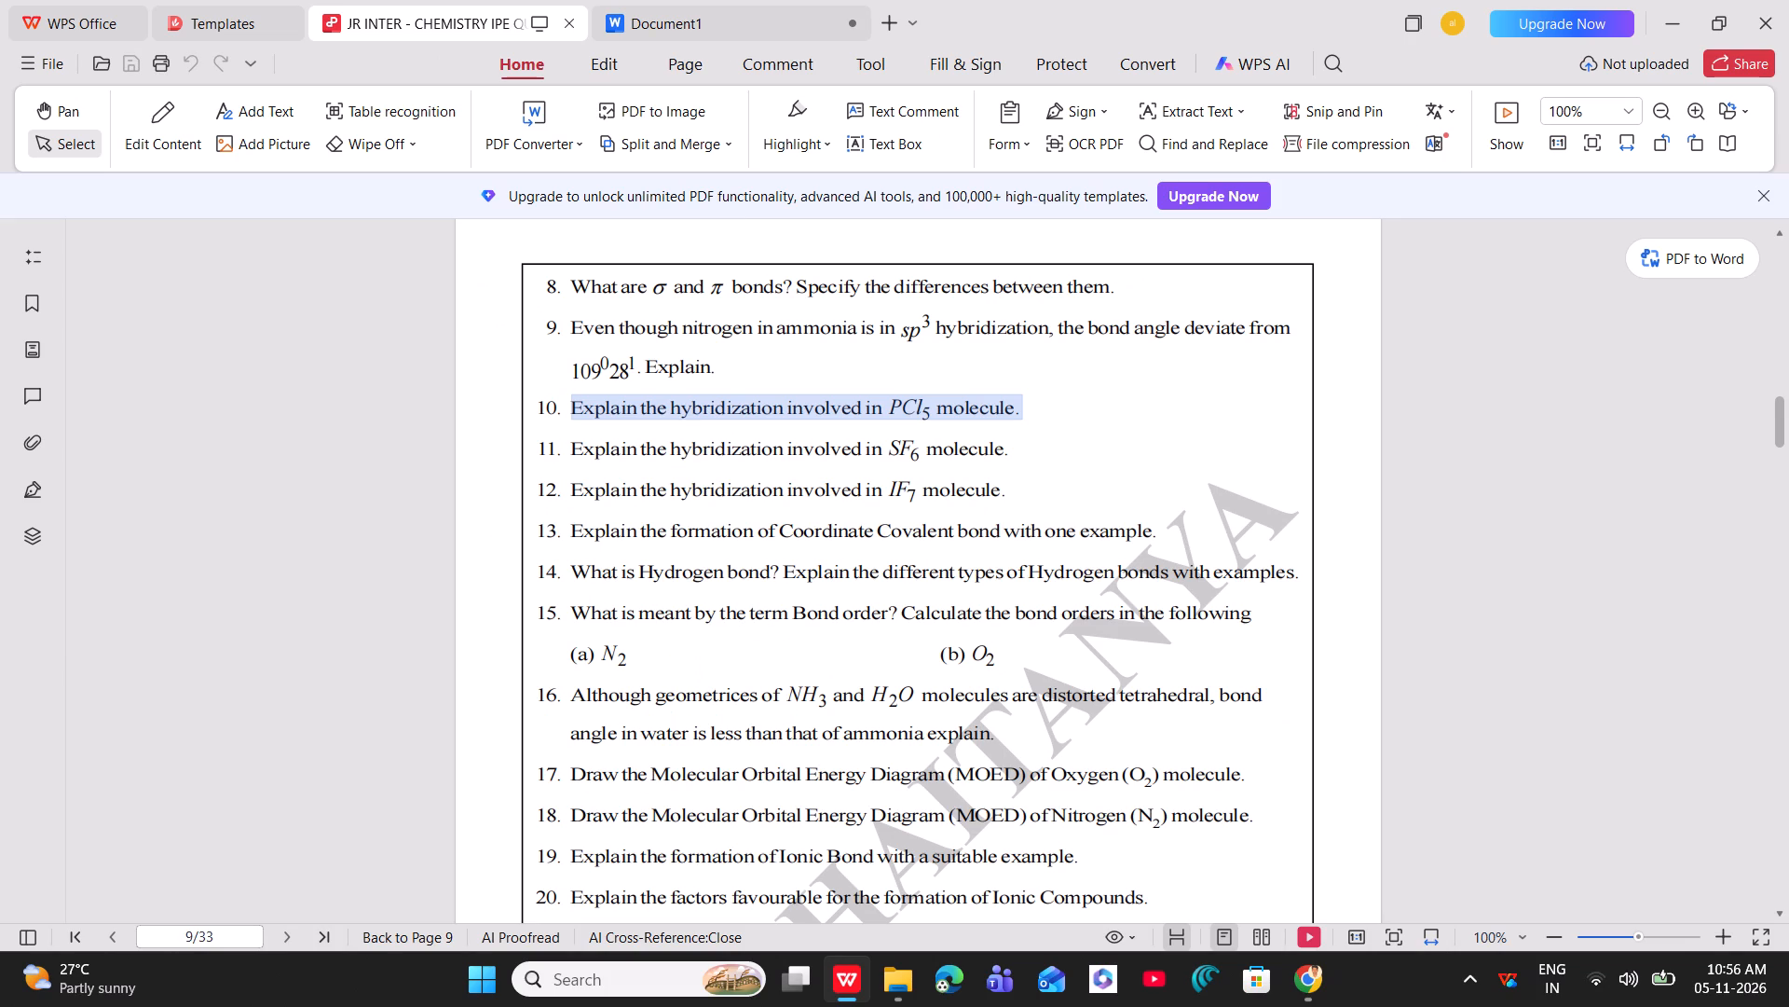
drag(570, 448, 995, 456)
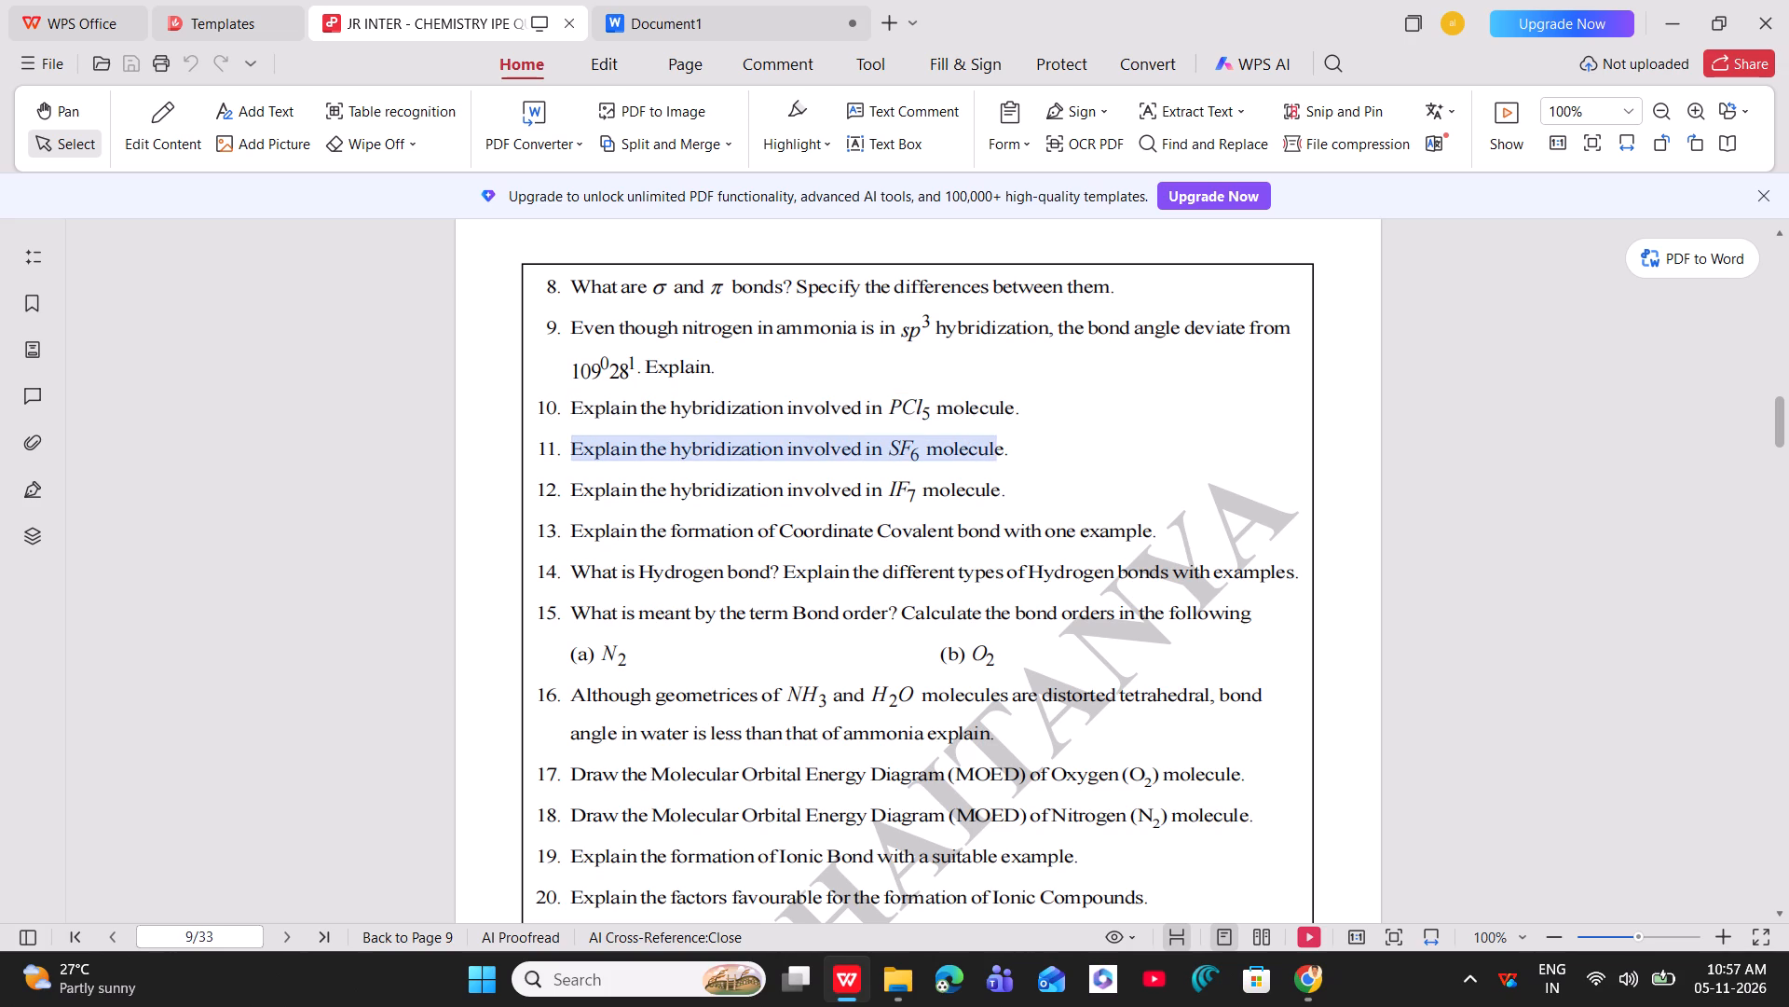
drag(995, 456, 1018, 456)
key(ctrl+c)
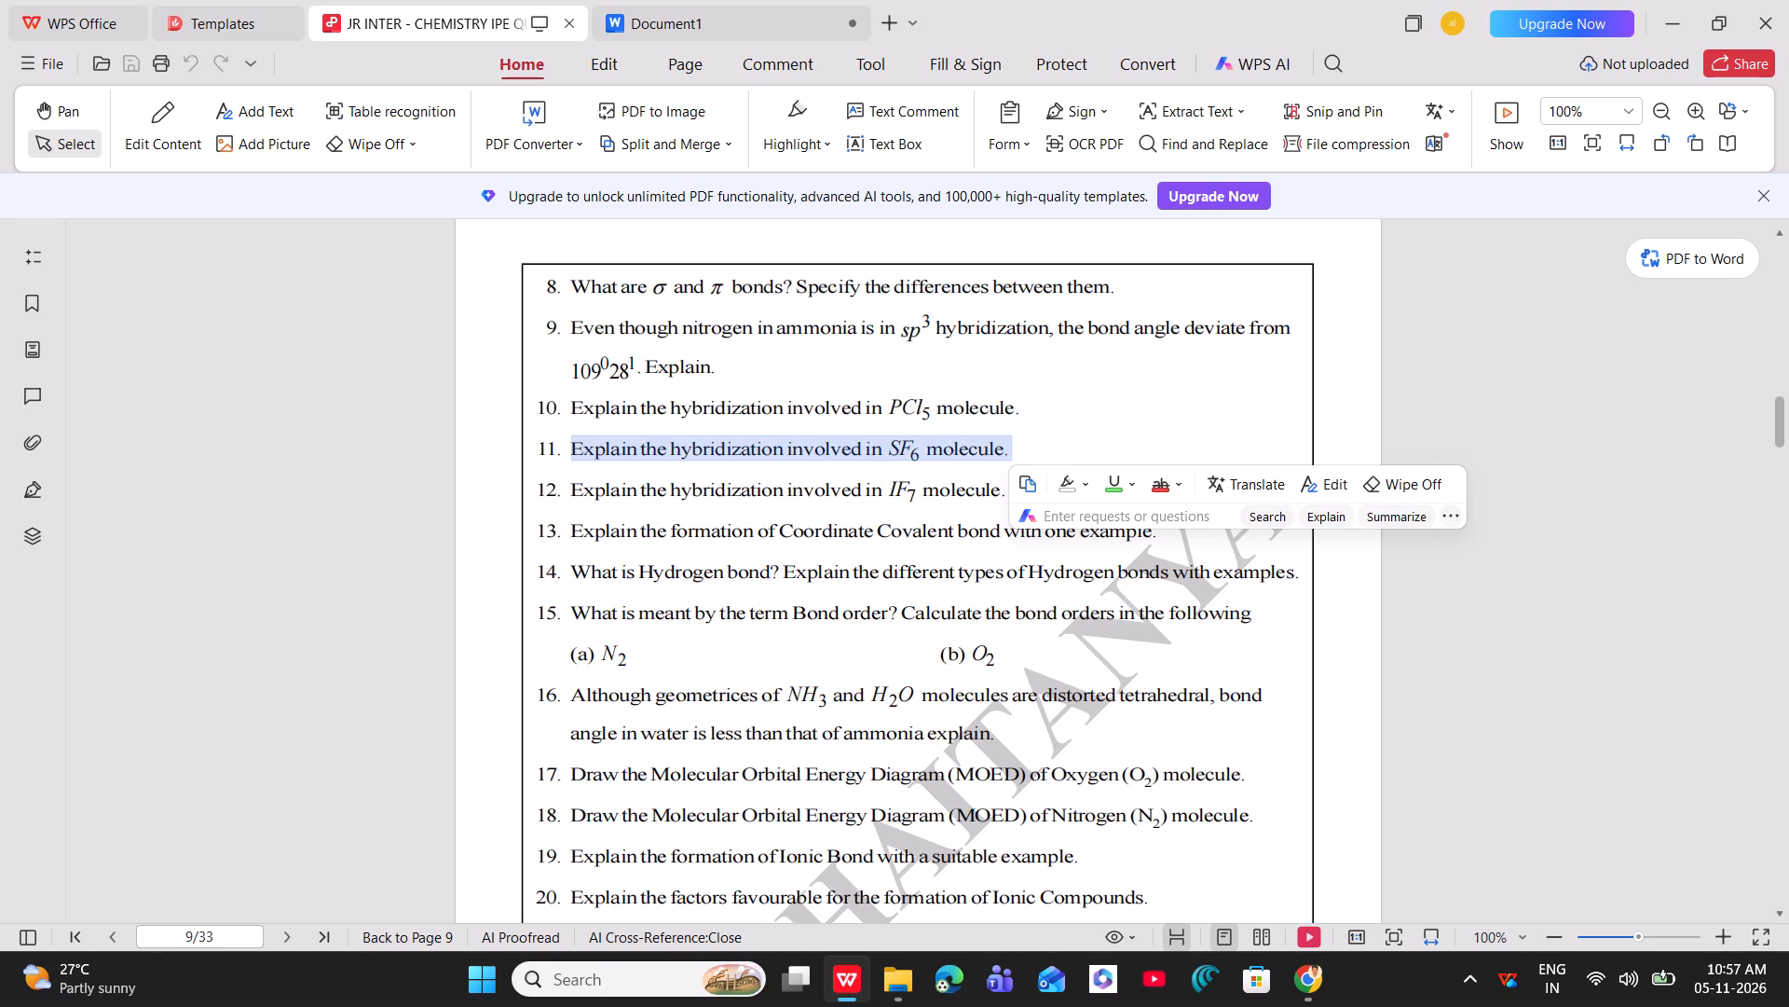
click(764, 0)
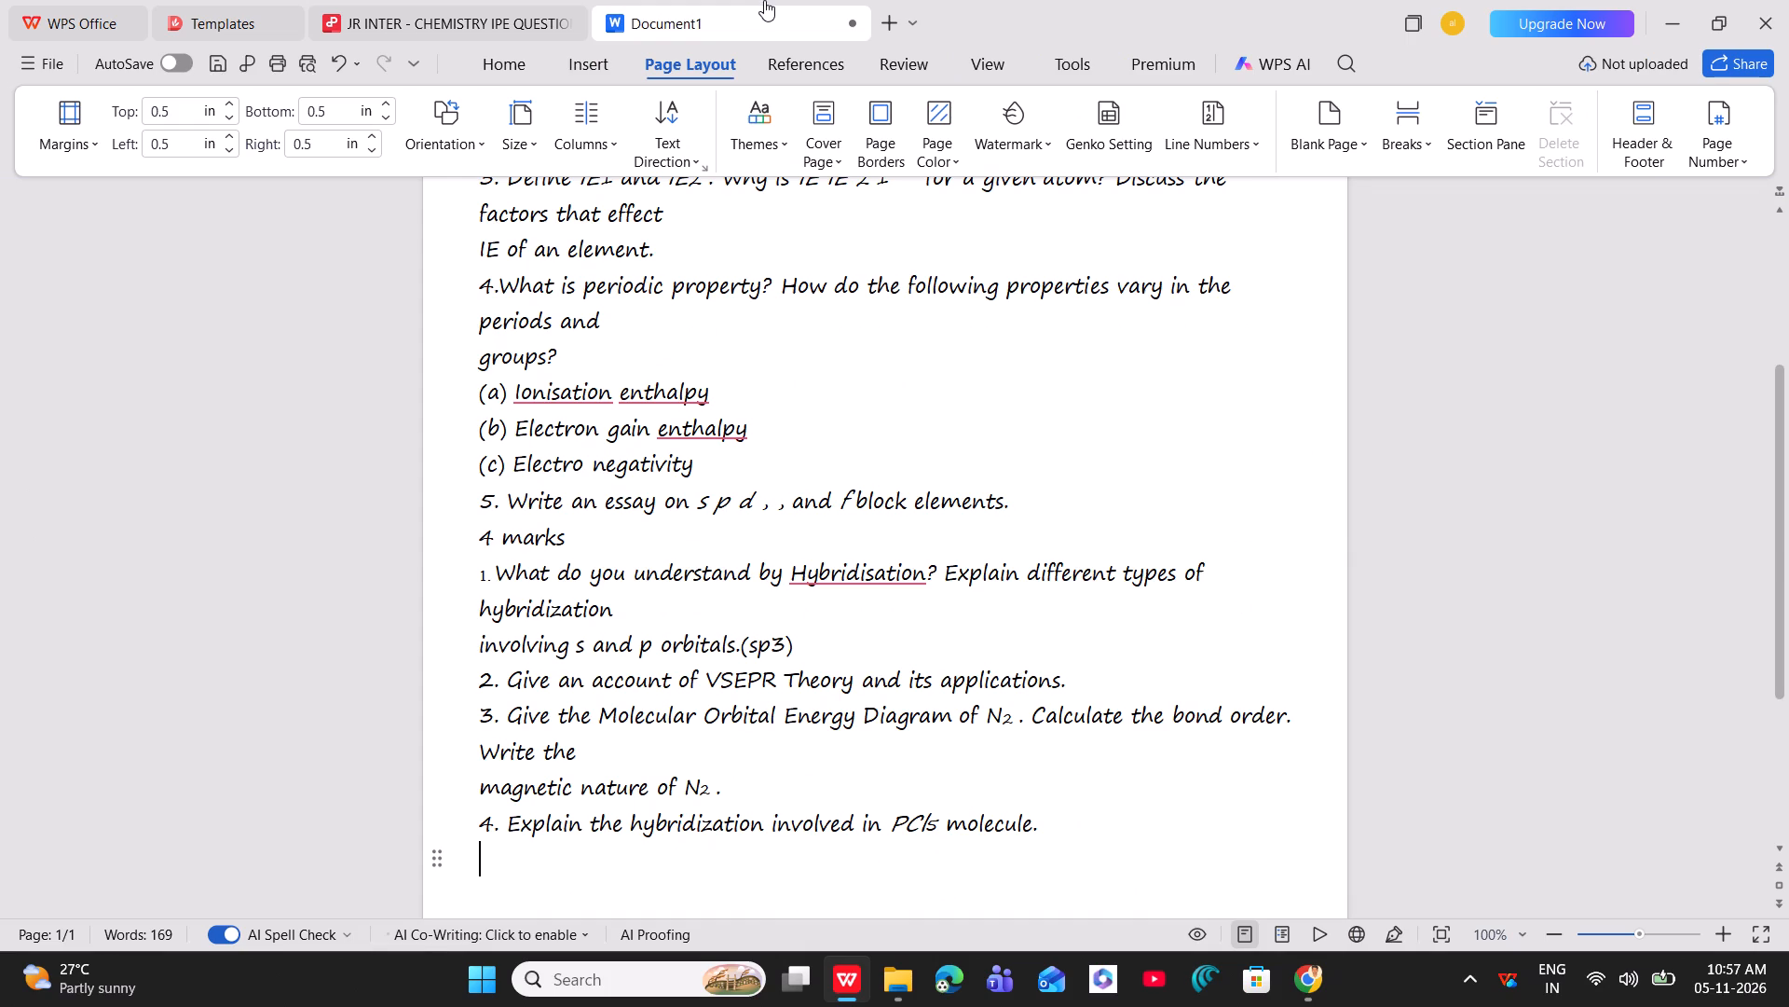
key(ctrl+v)
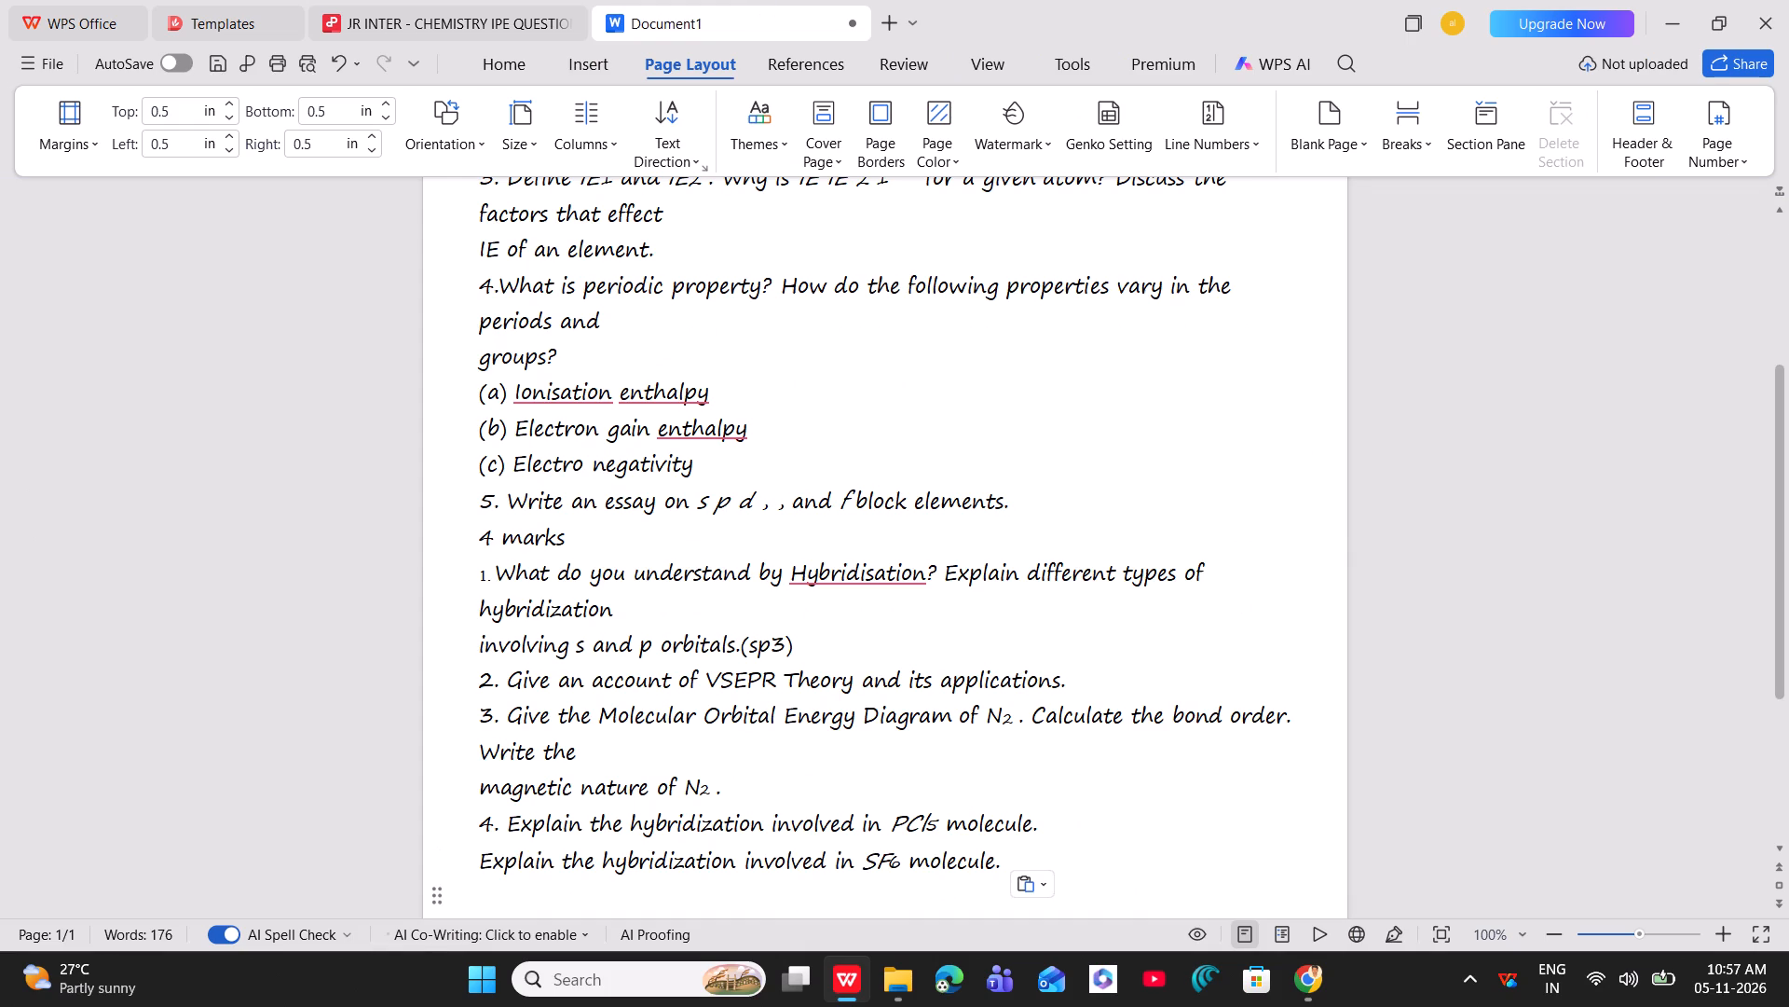
click(476, 854)
text(5.)
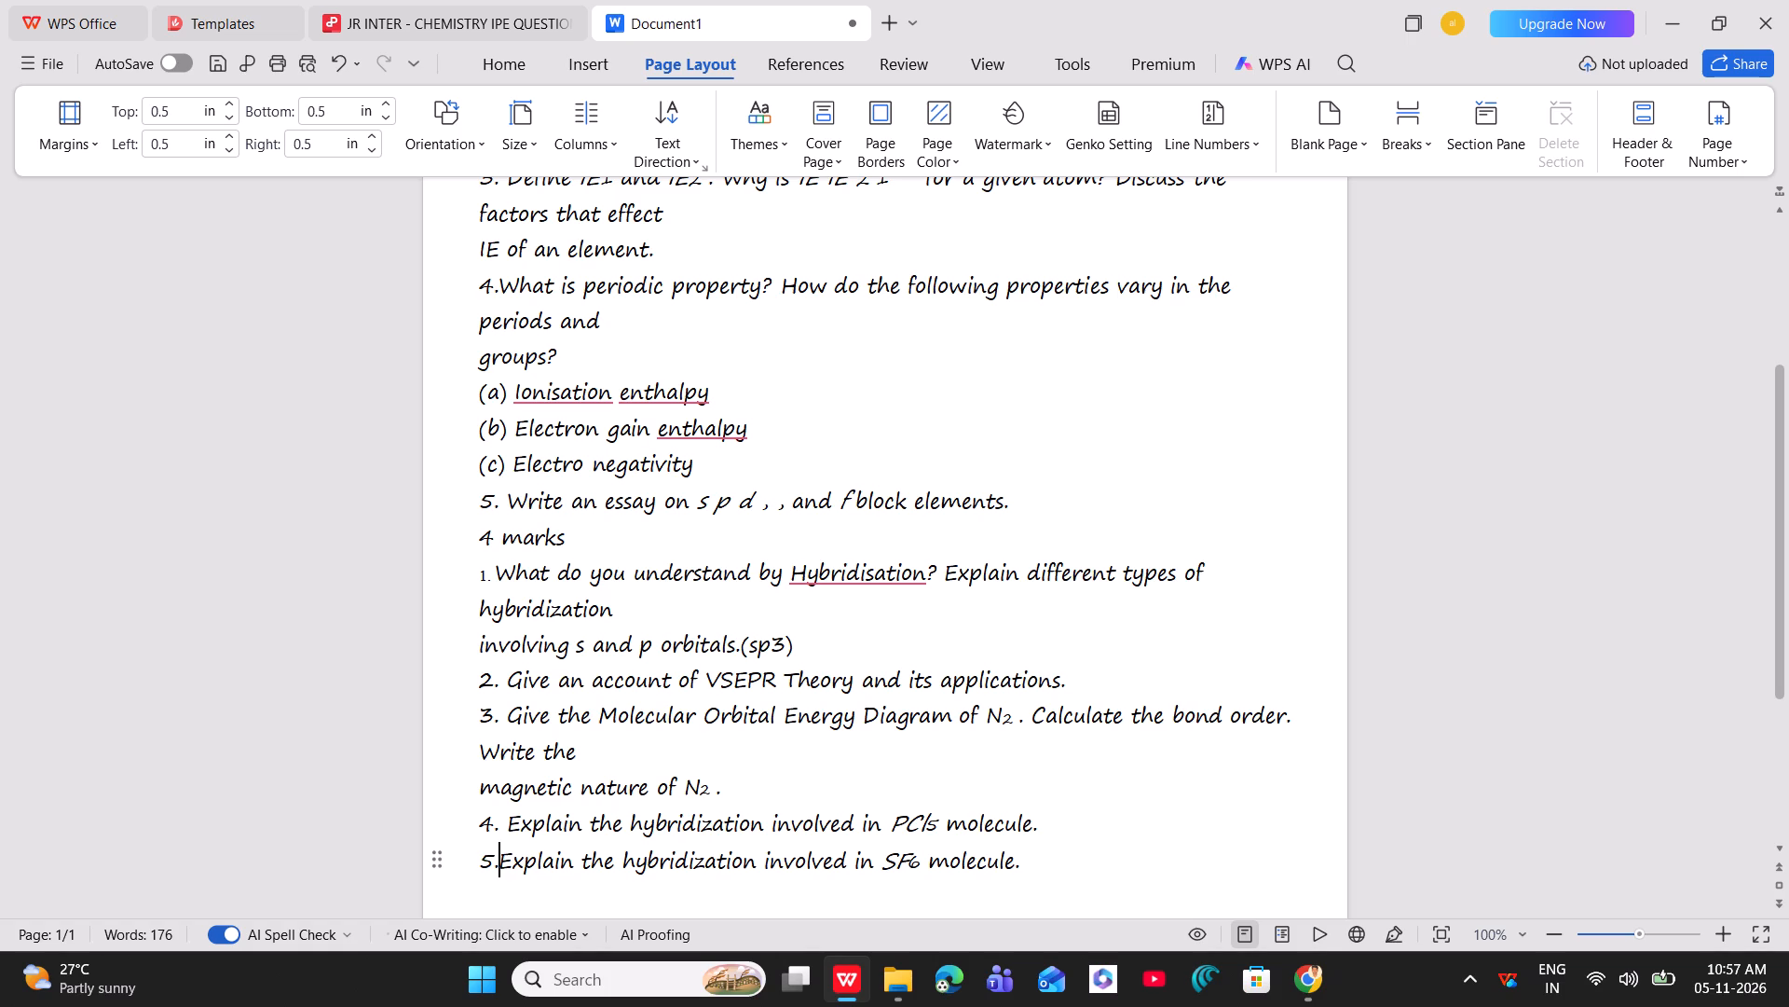
Add the PDF's short answer question 2, on Fajan's rules, as item "6." below the SF6 question.
click(1053, 869)
key(Return)
text(6.)
click(451, 16)
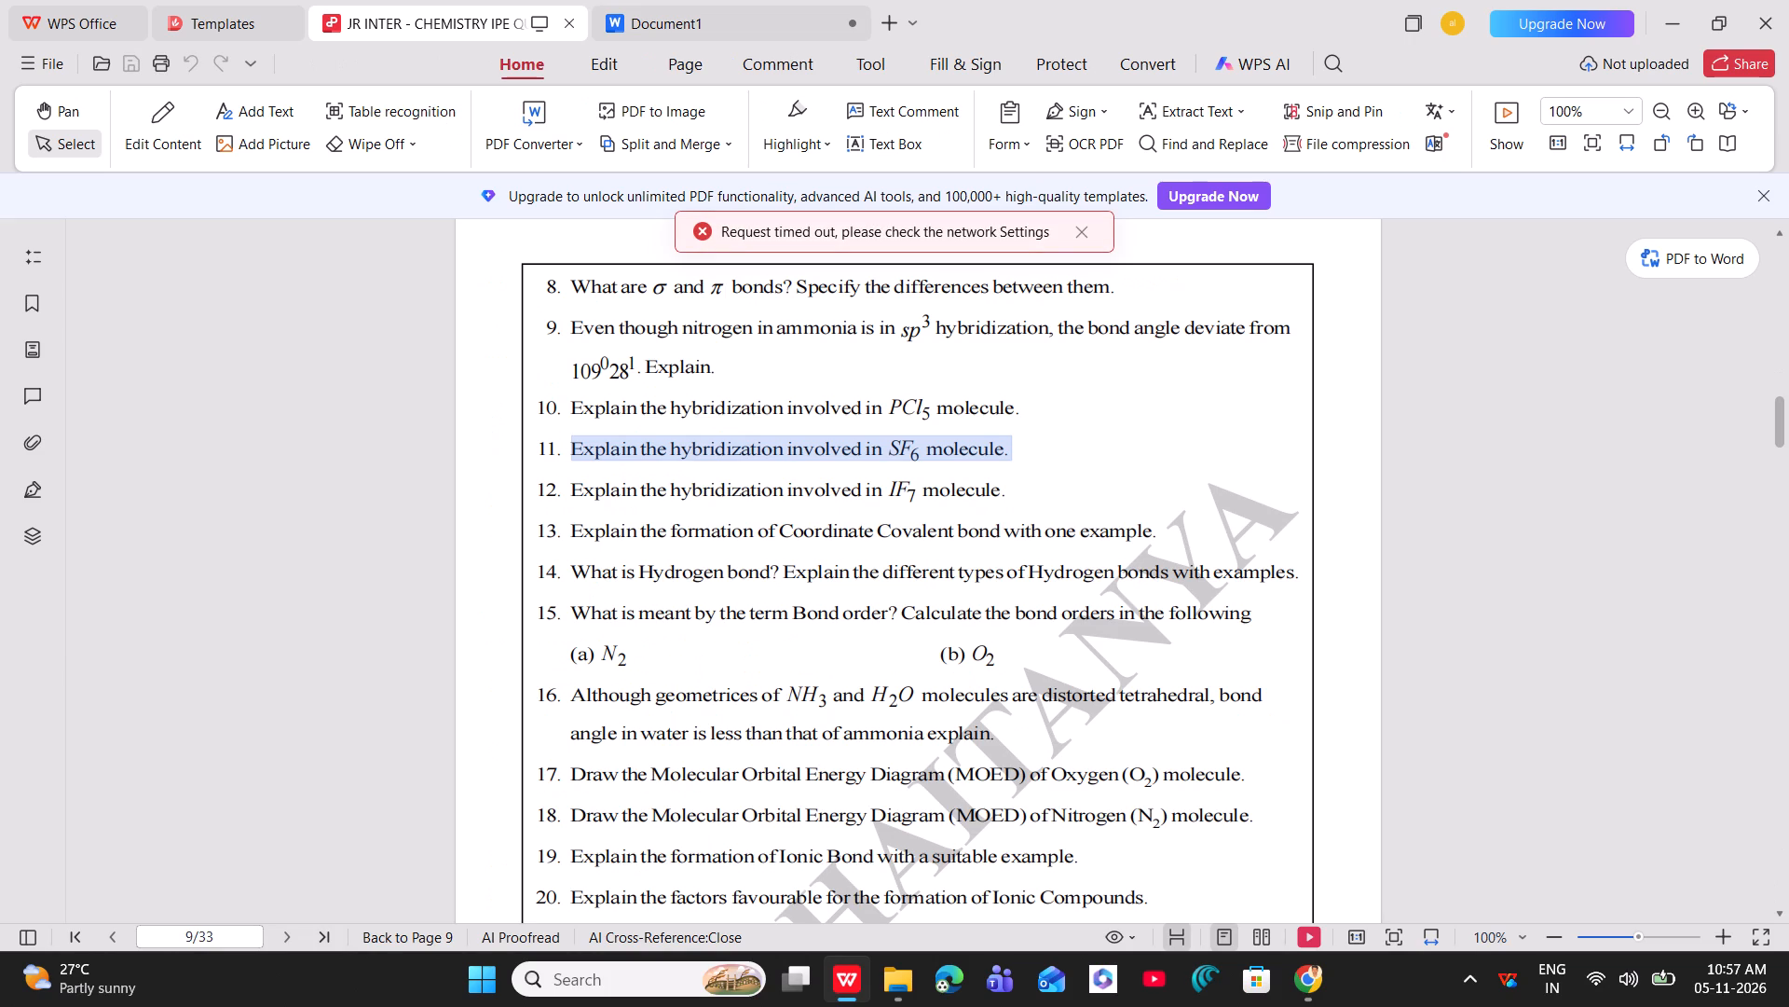
scroll(722, 428, up, 5)
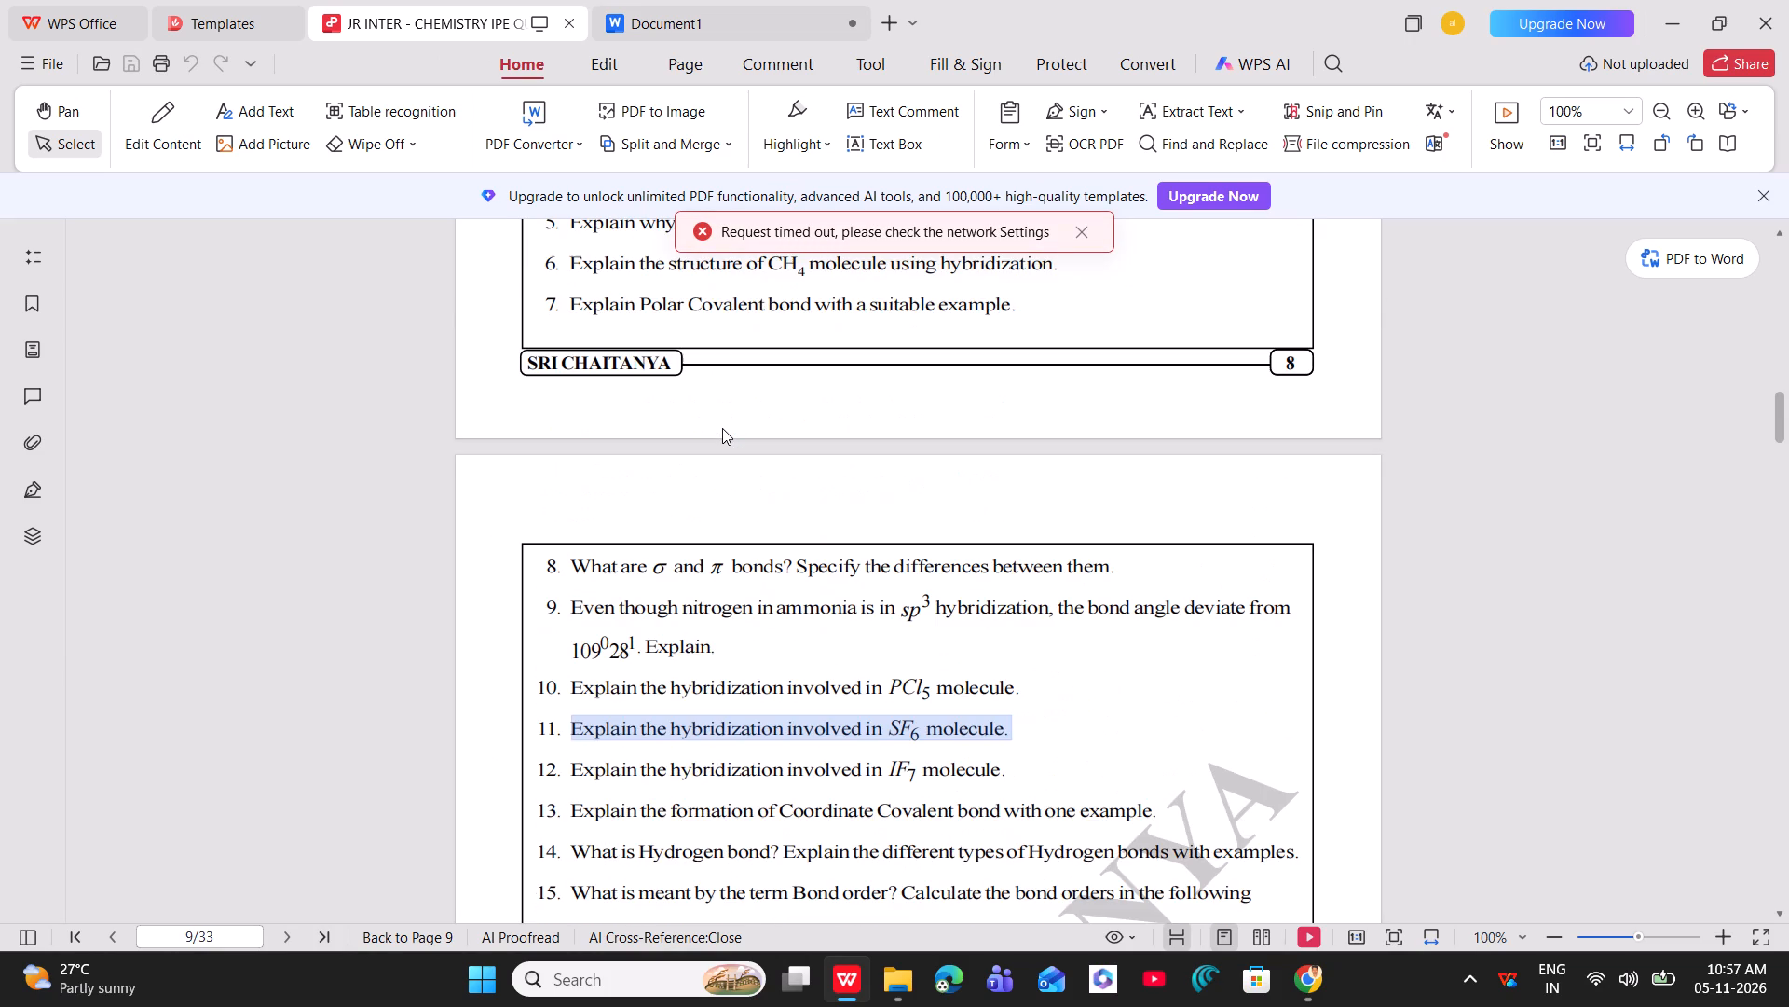
scroll(722, 428, up, 7)
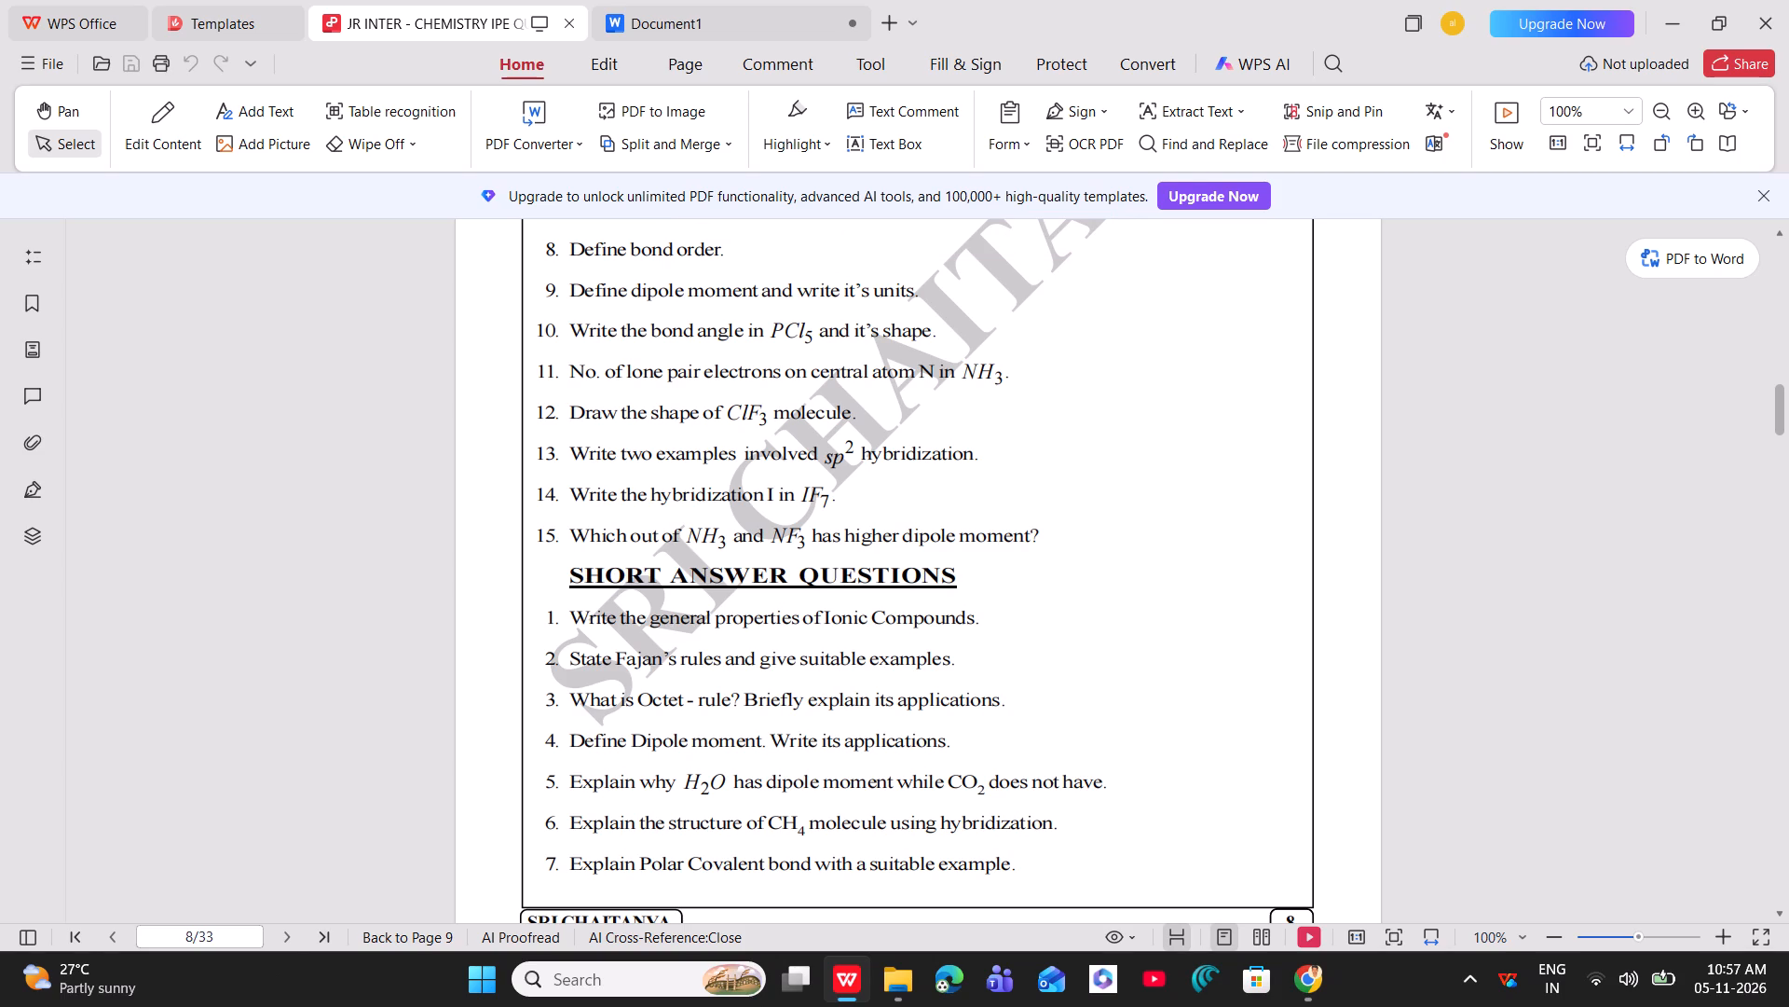
drag(568, 656, 574, 656)
drag(574, 656, 1086, 673)
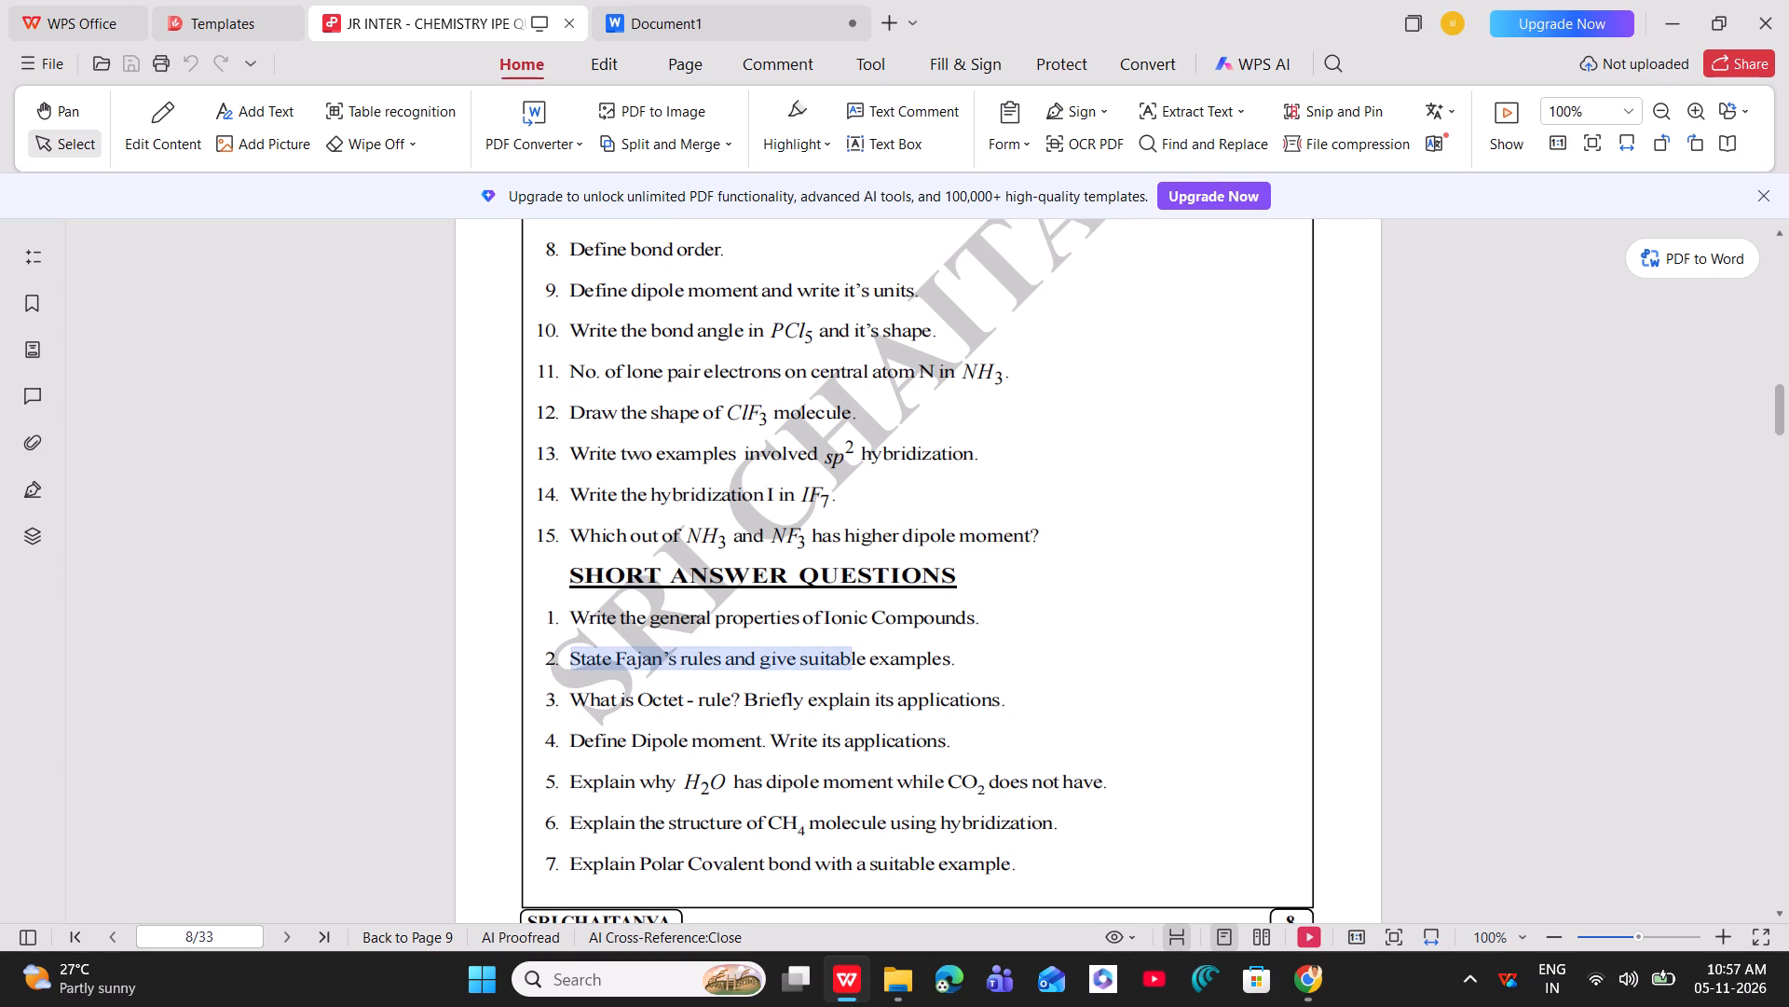
drag(1086, 673, 965, 660)
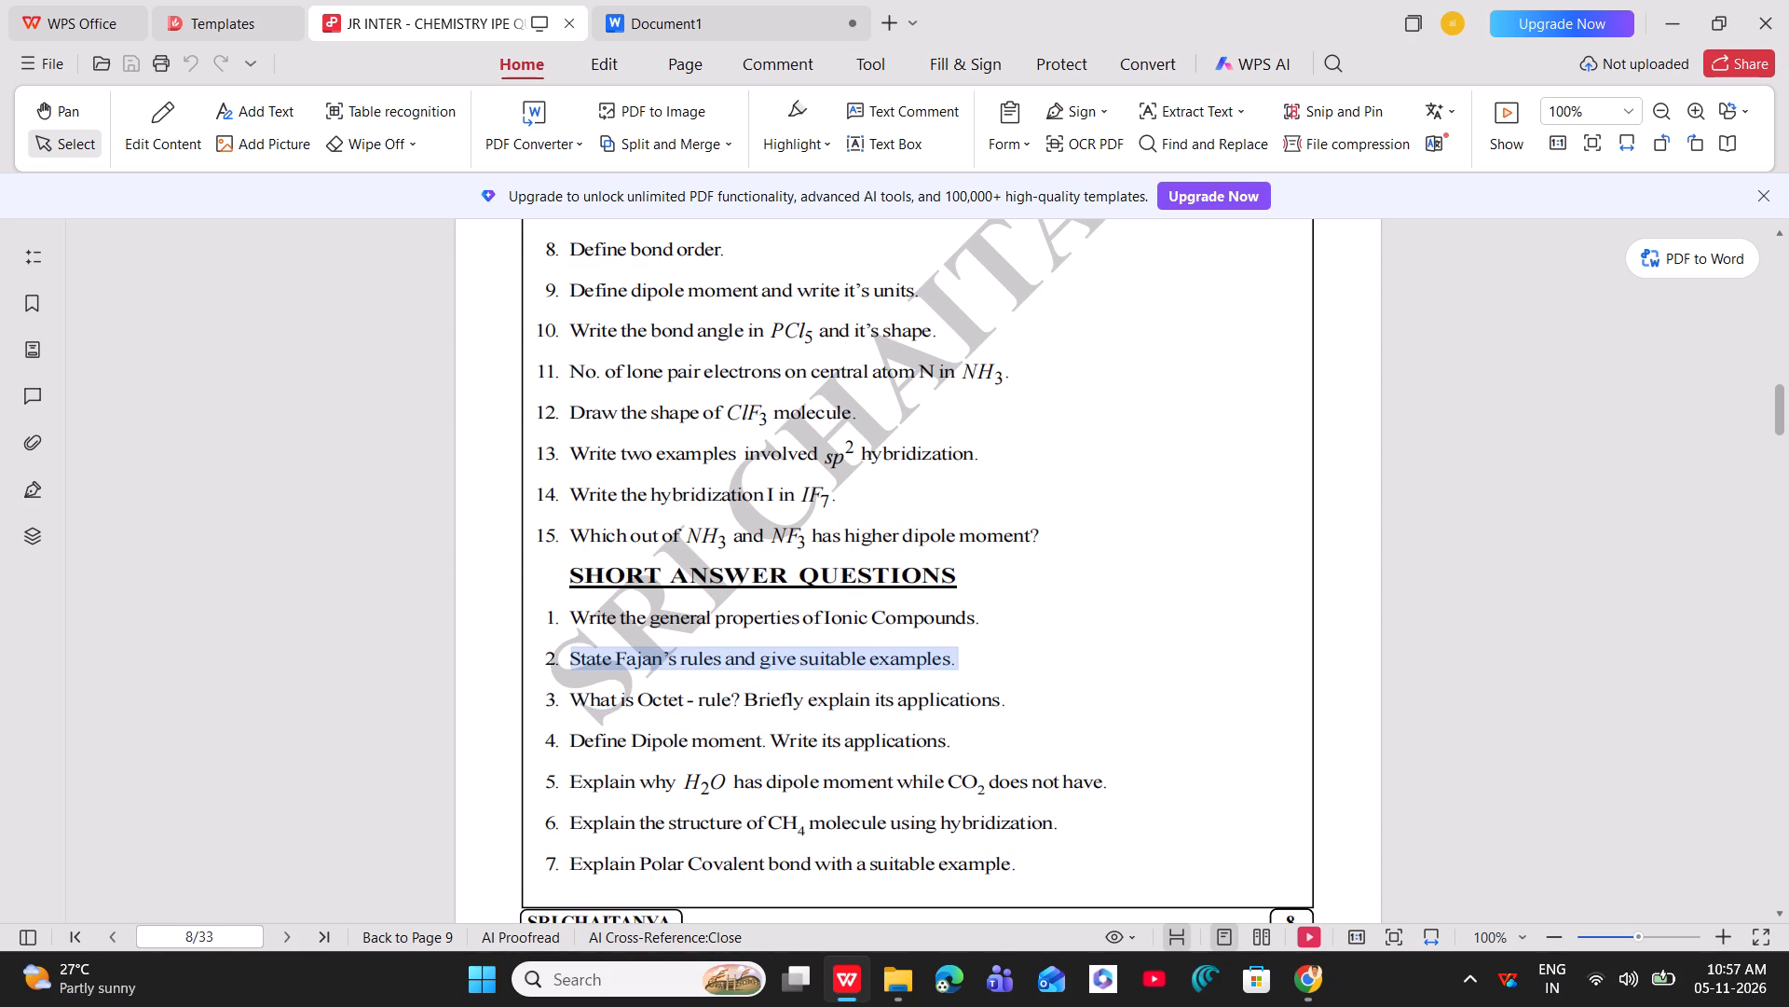
drag(965, 660, 965, 659)
key(ctrl+c)
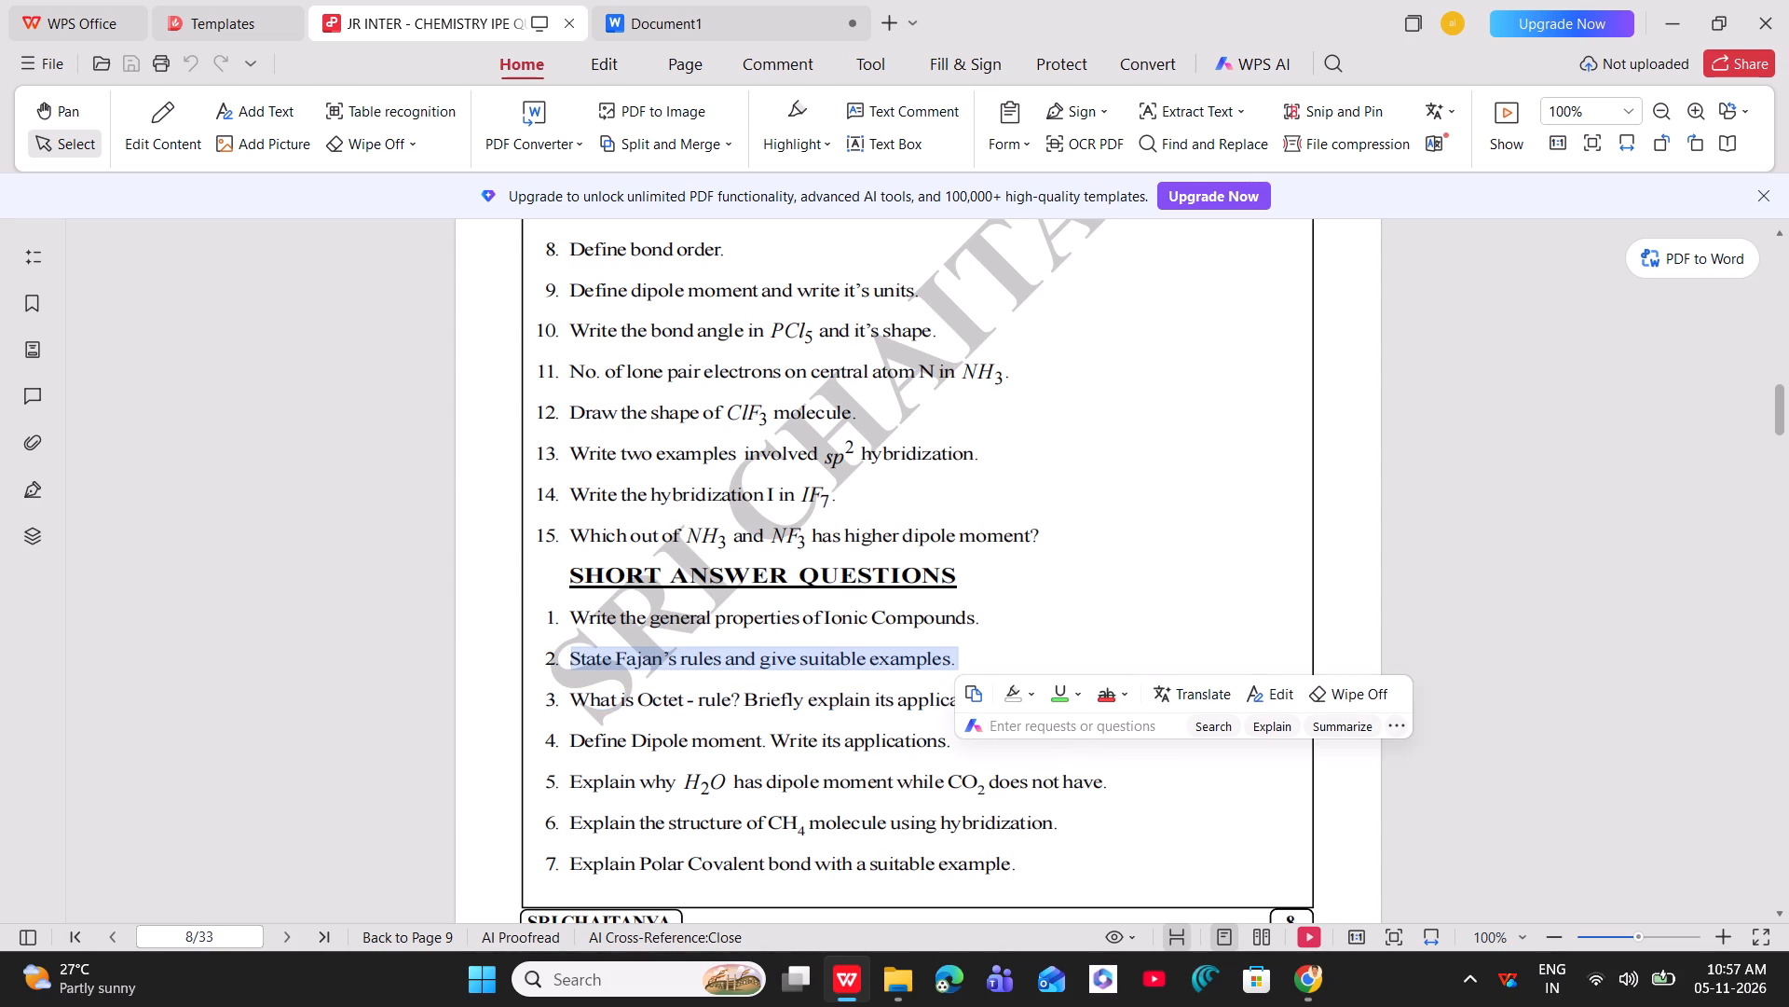
click(704, 0)
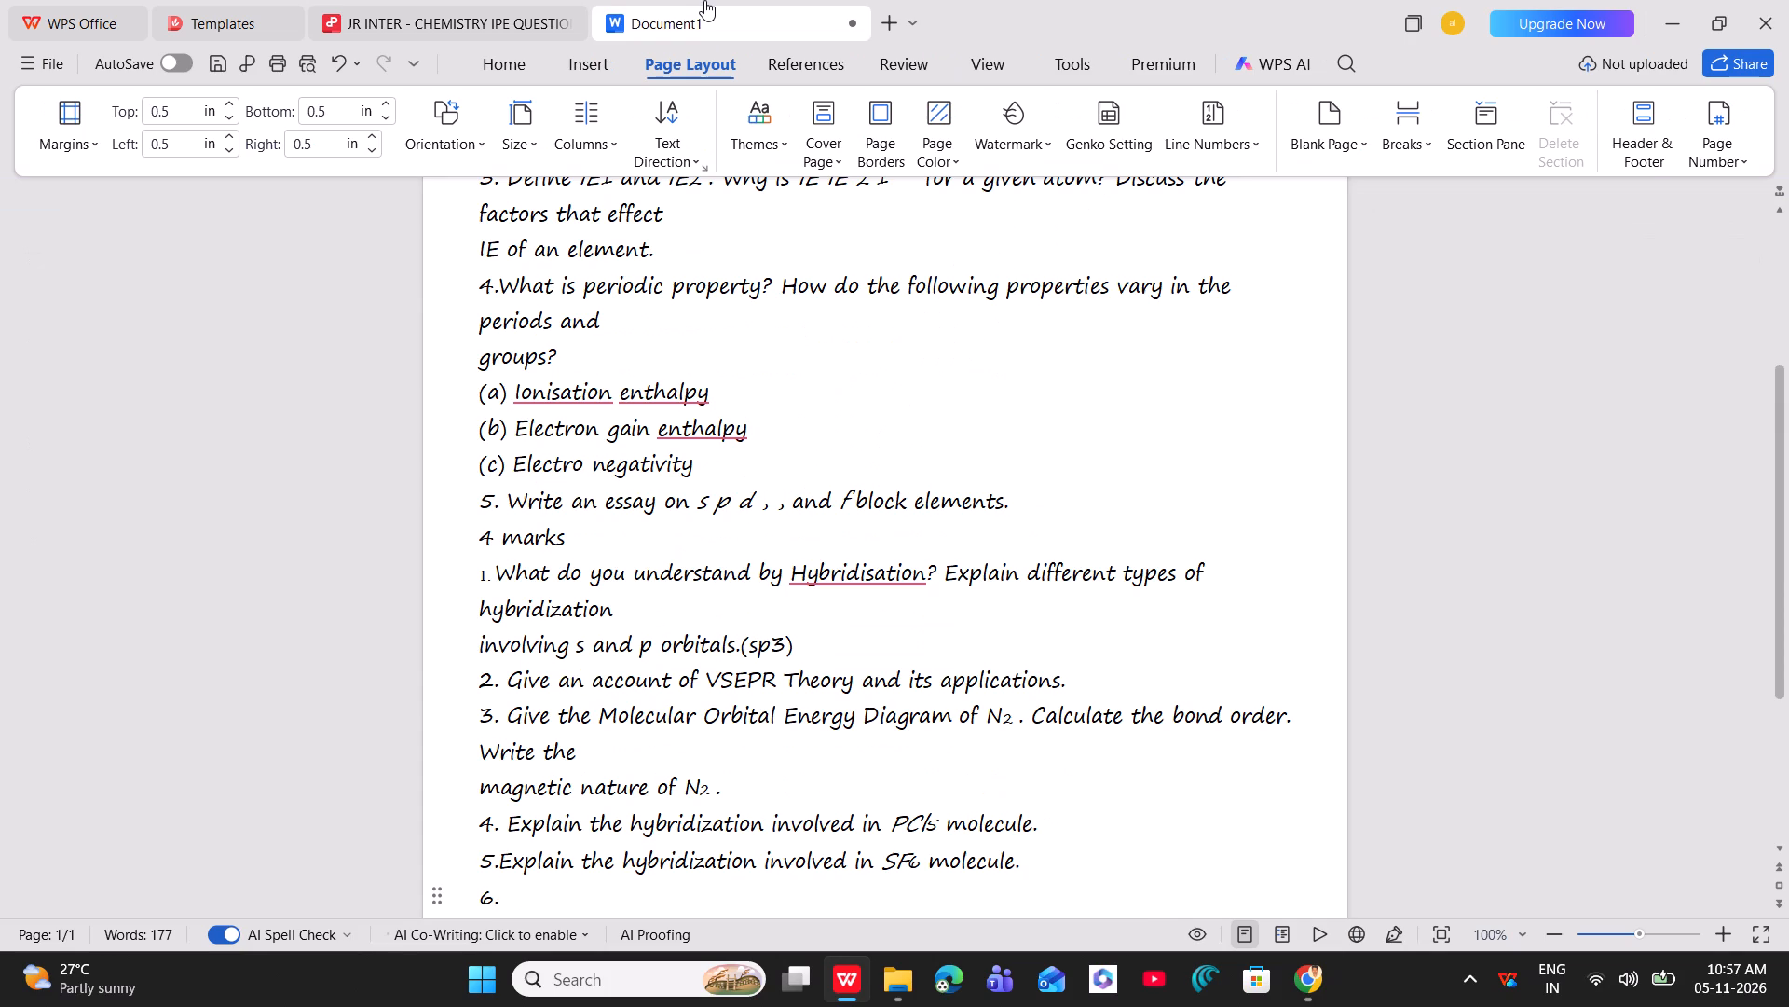
key(ctrl+v)
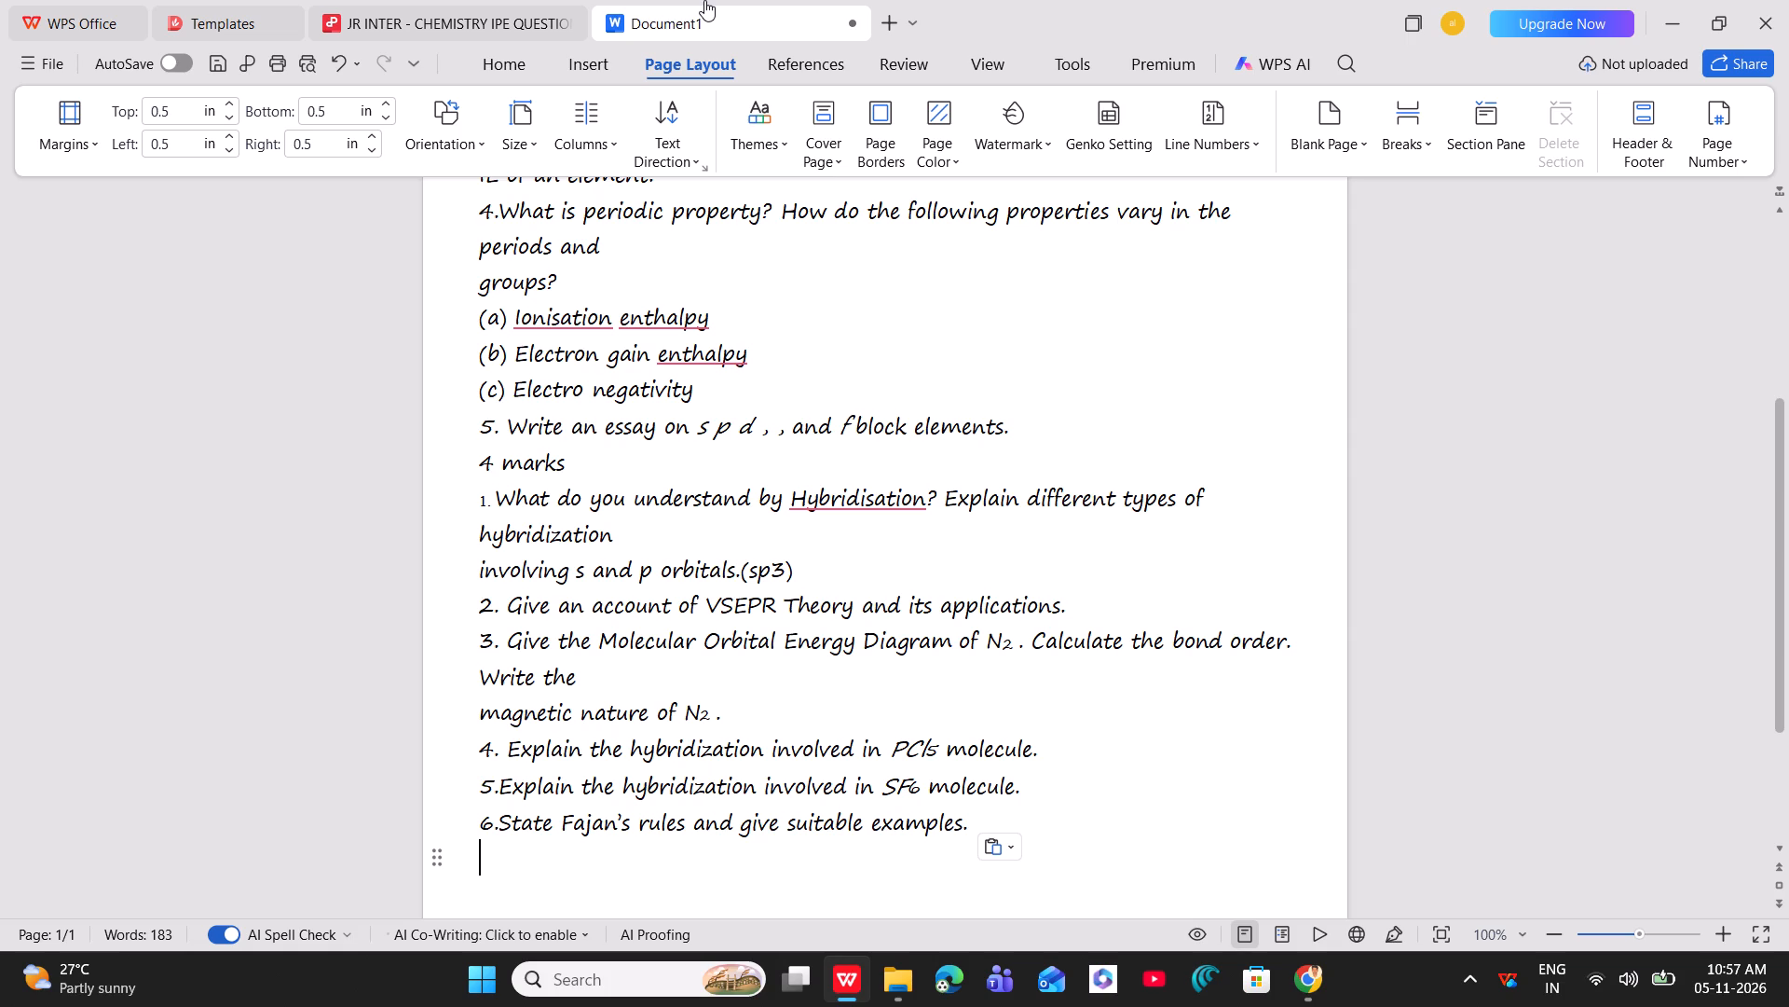
Add the PDF's short answer question 4, on dipole moment and its applications, as item "7." below the Fajan's rules question.
click(437, 0)
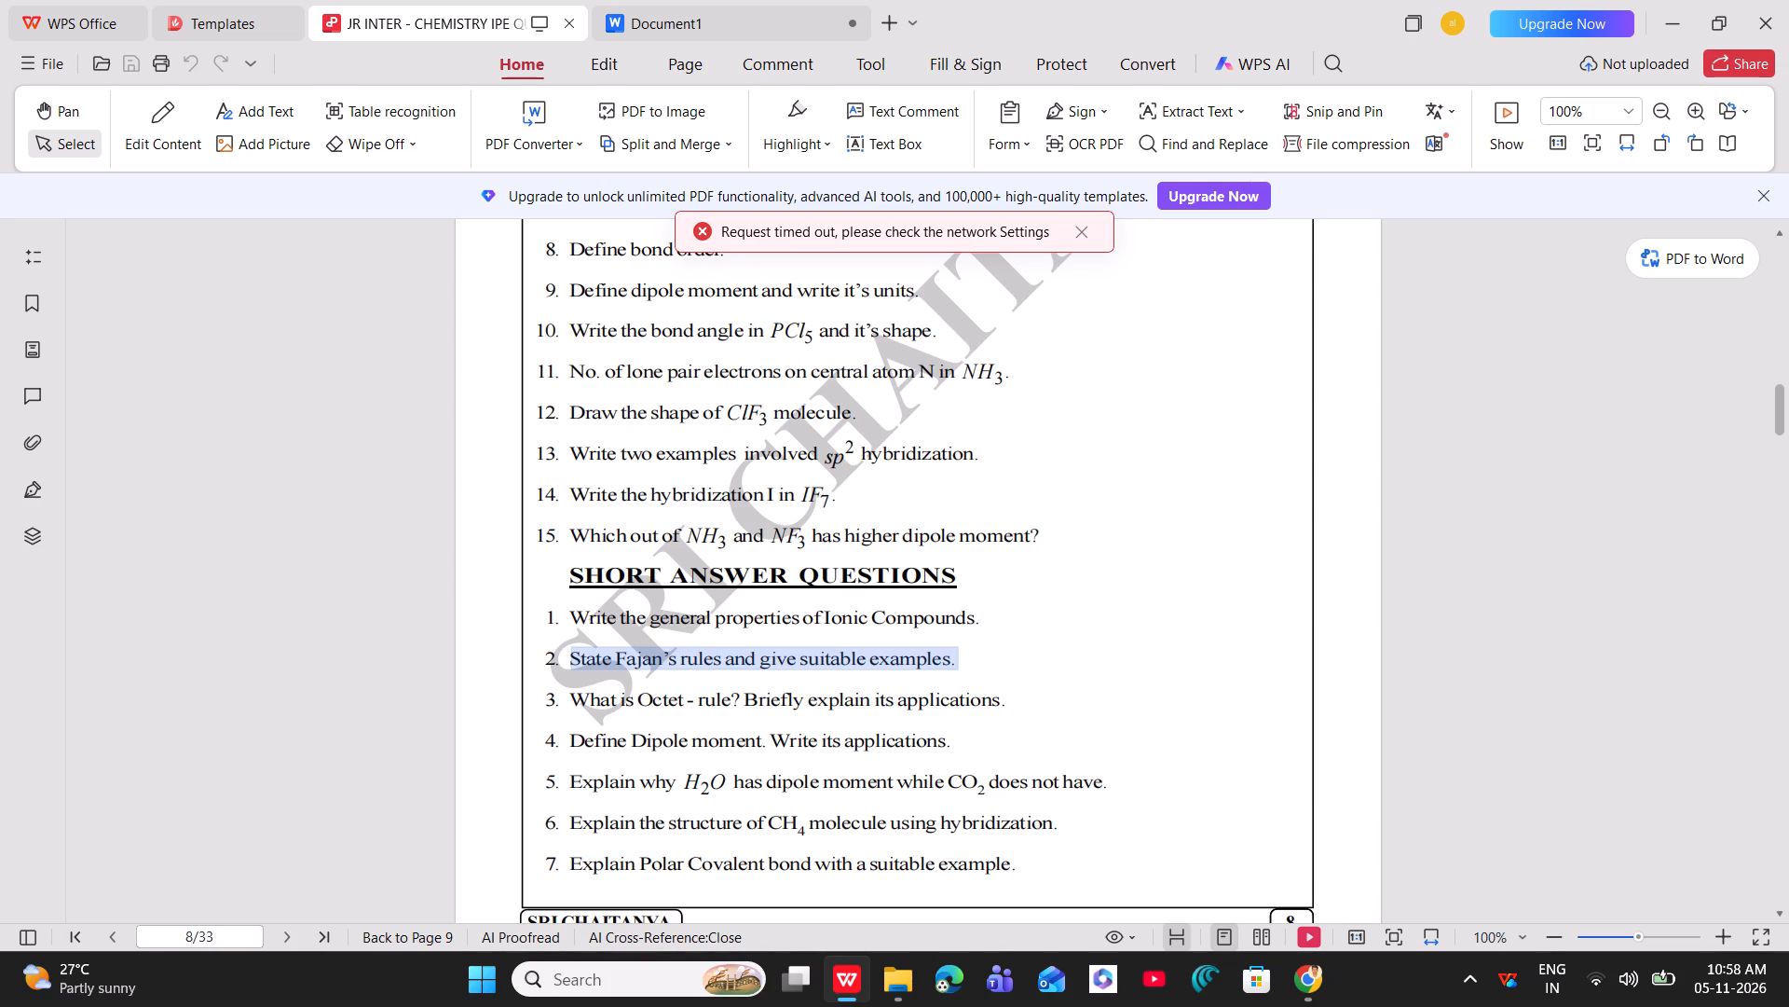
drag(568, 745, 767, 752)
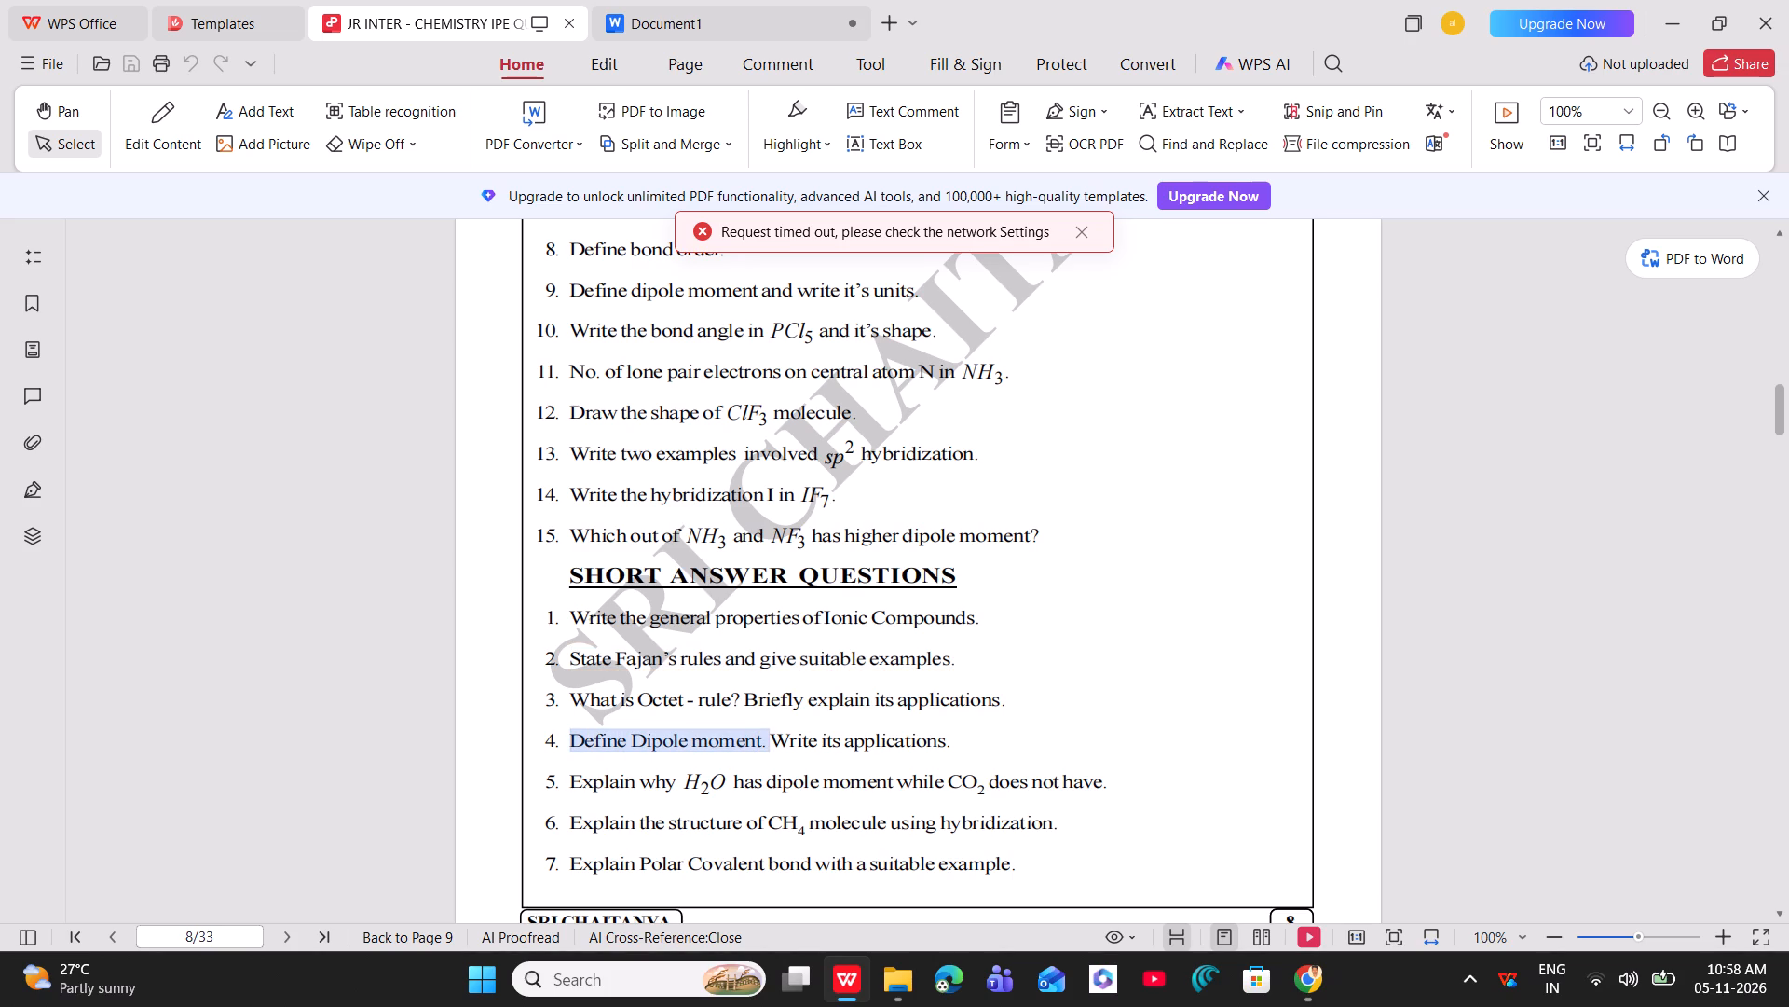
drag(767, 752, 958, 751)
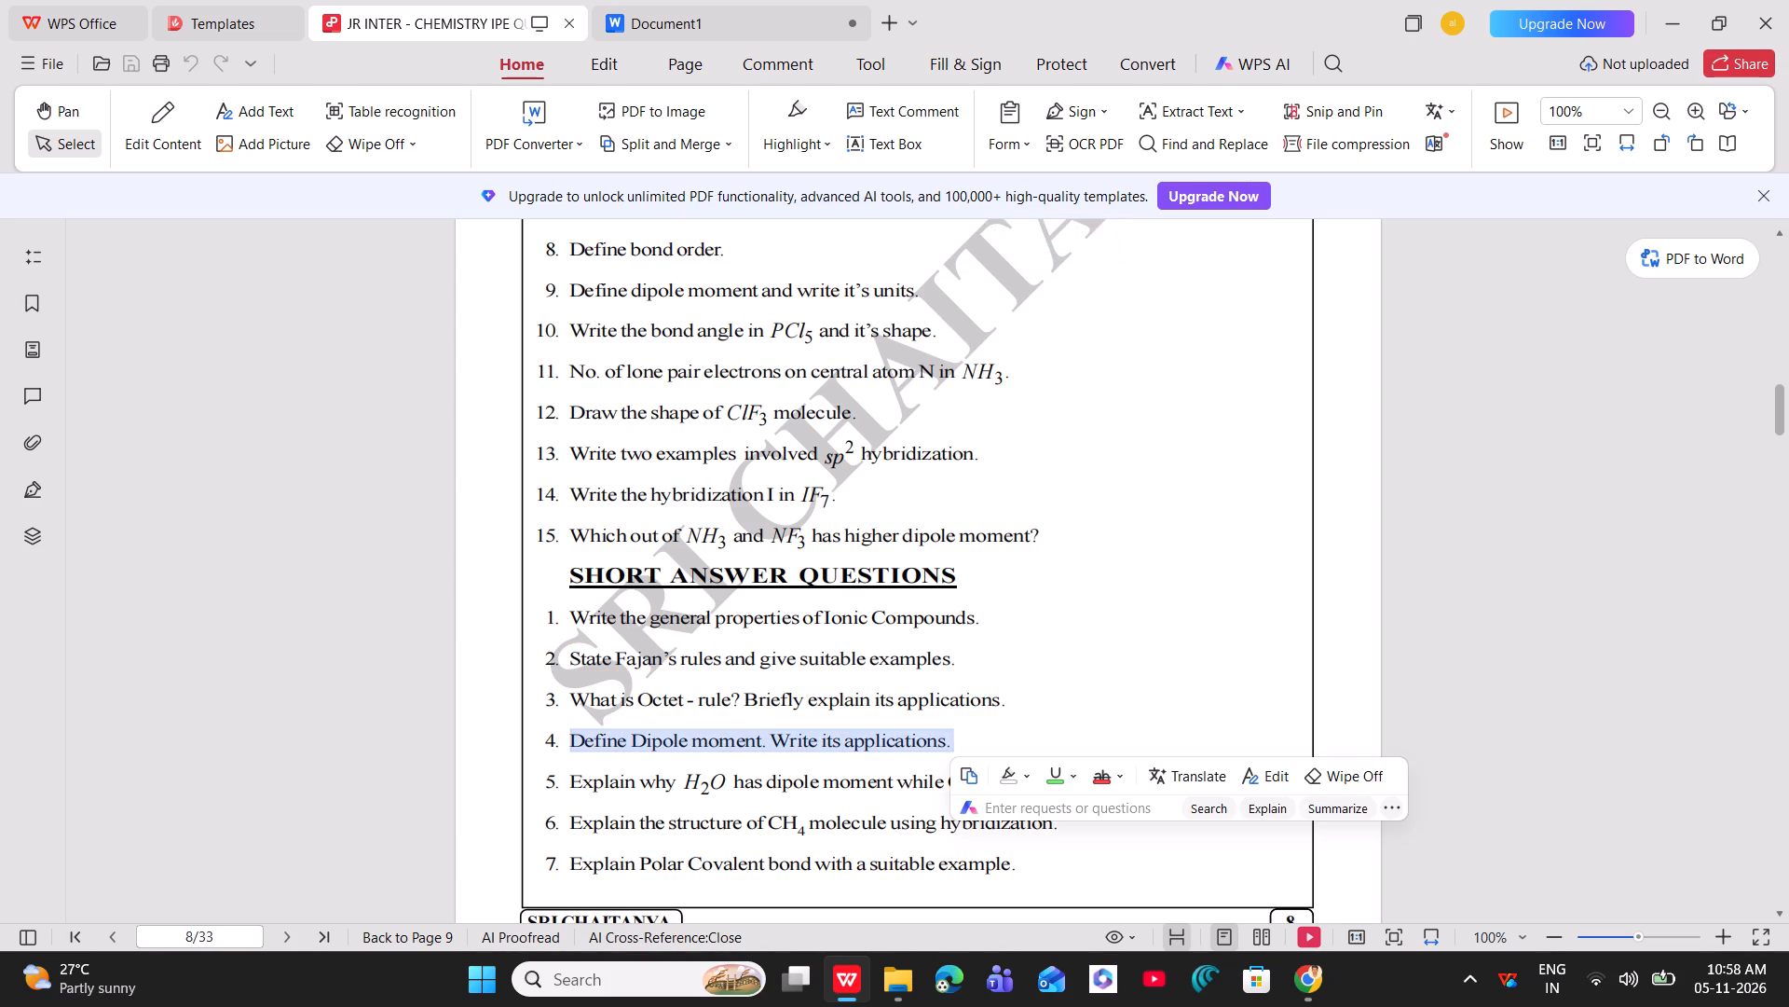
key(ctrl+c)
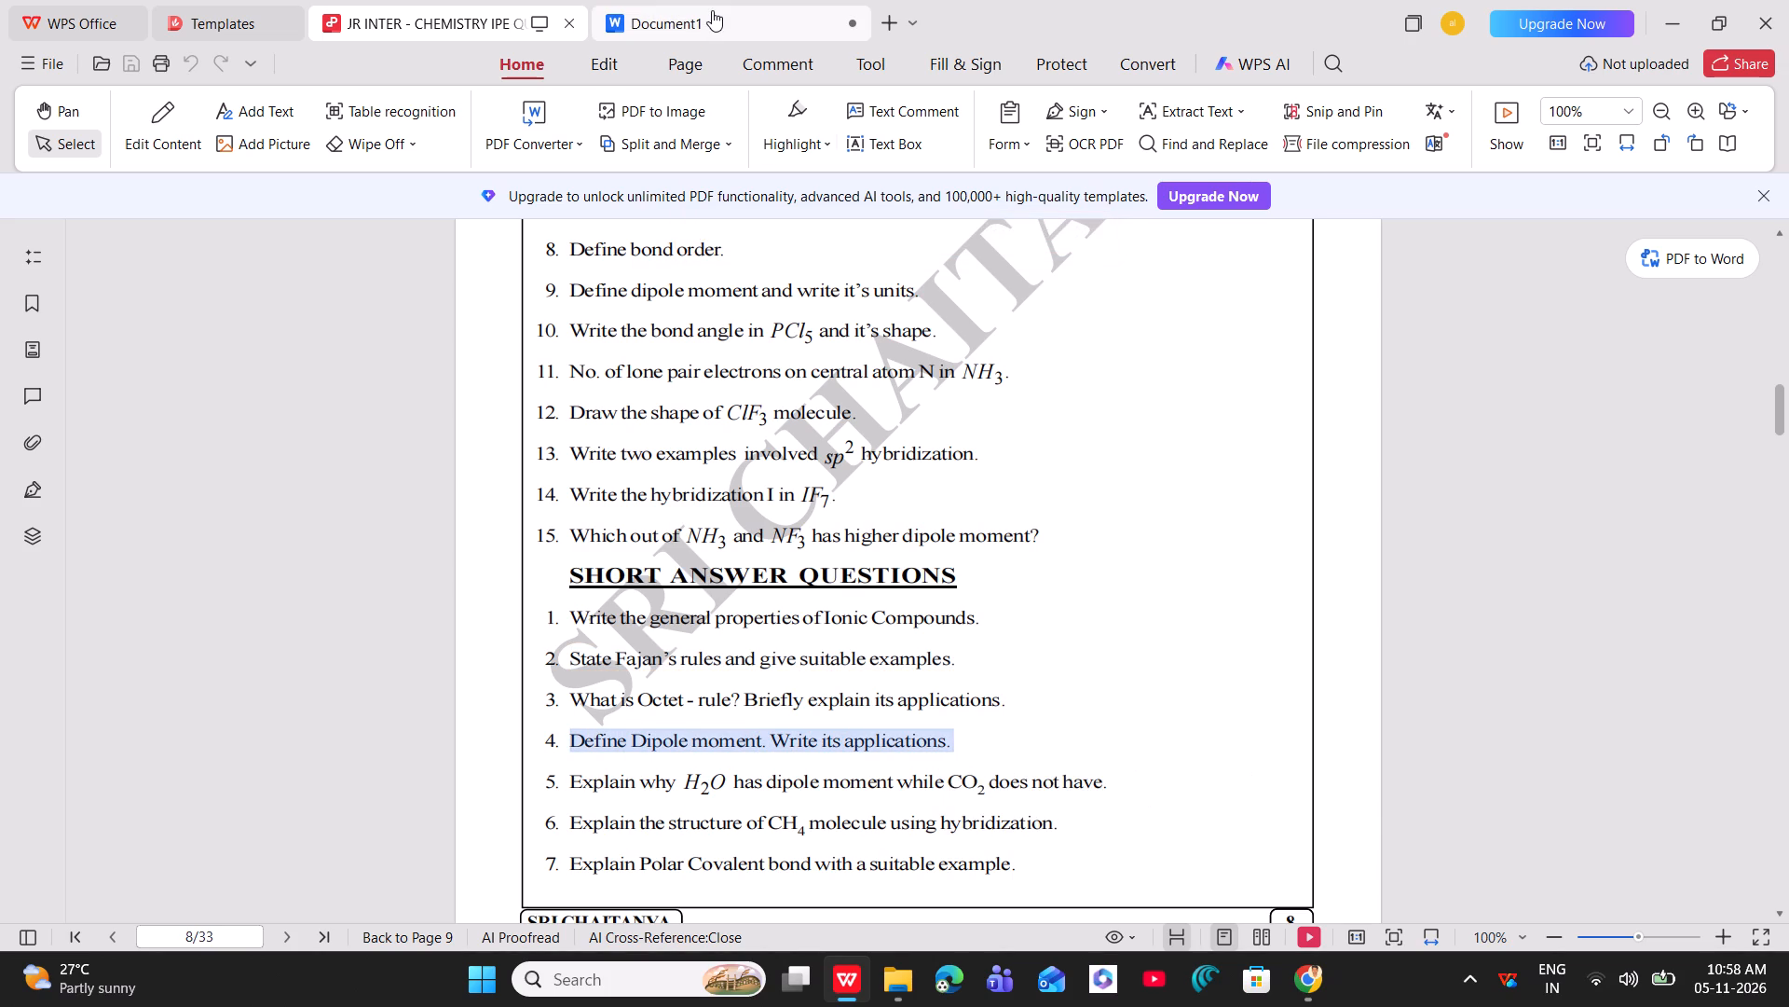
click(712, 9)
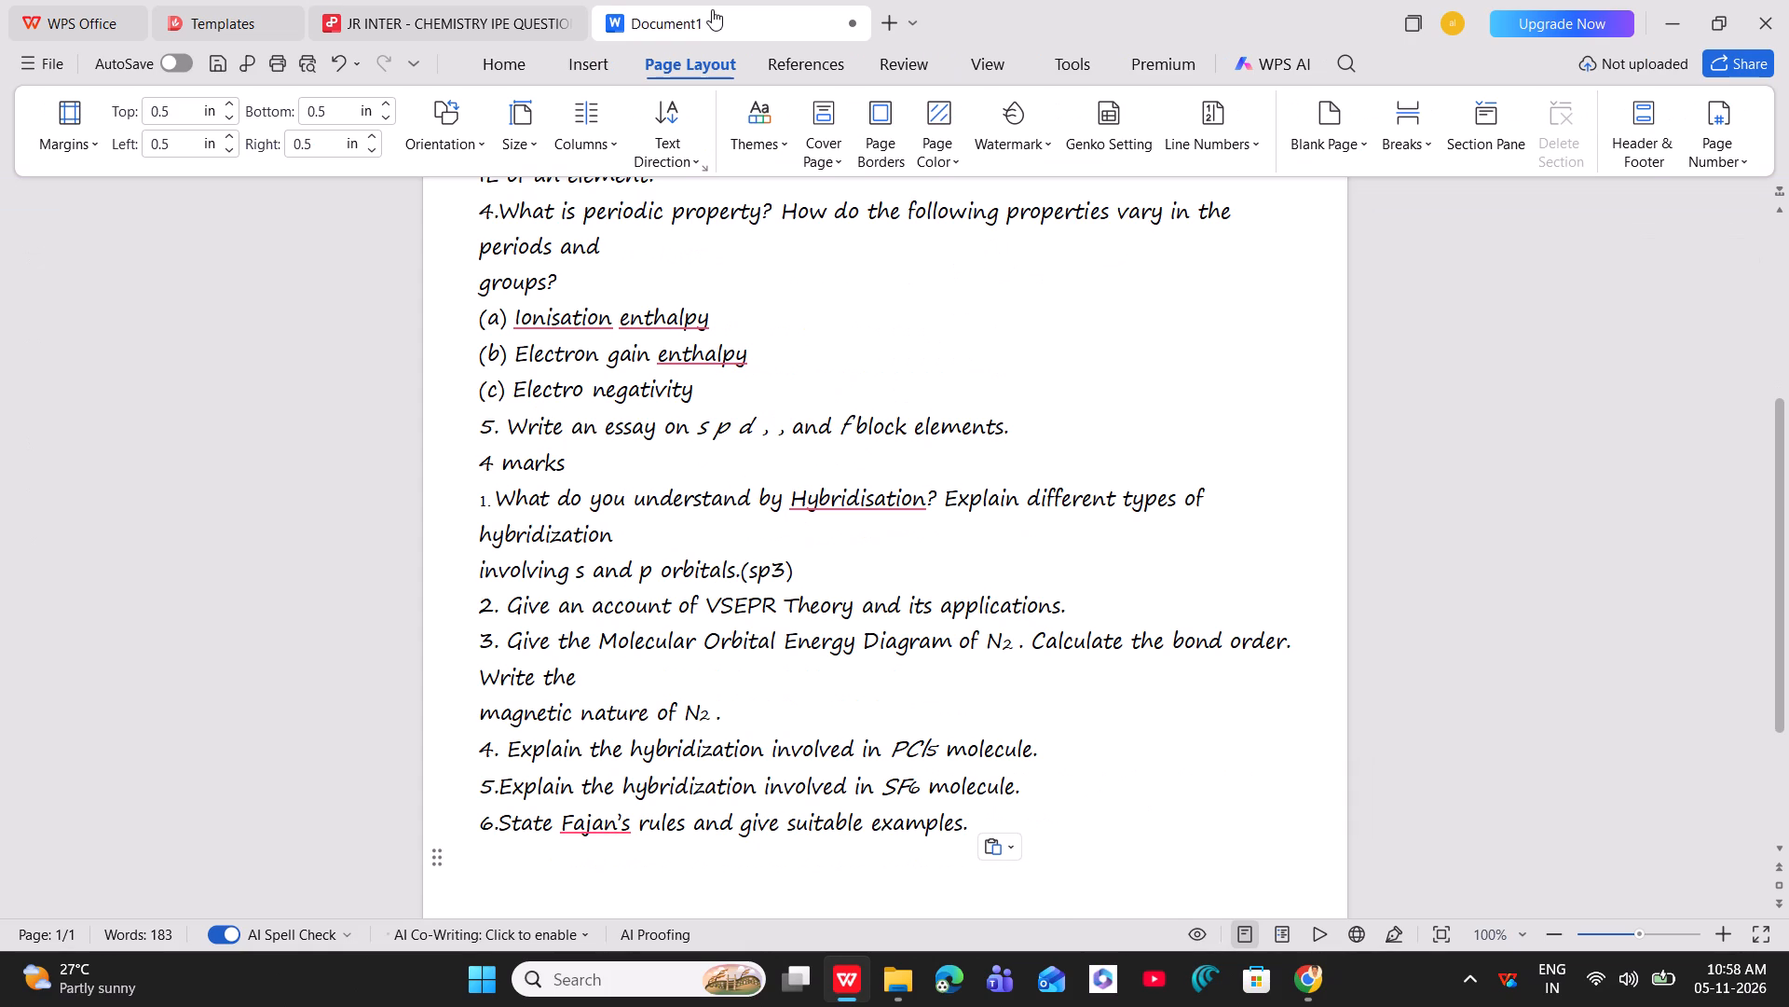
key(ctrl+v)
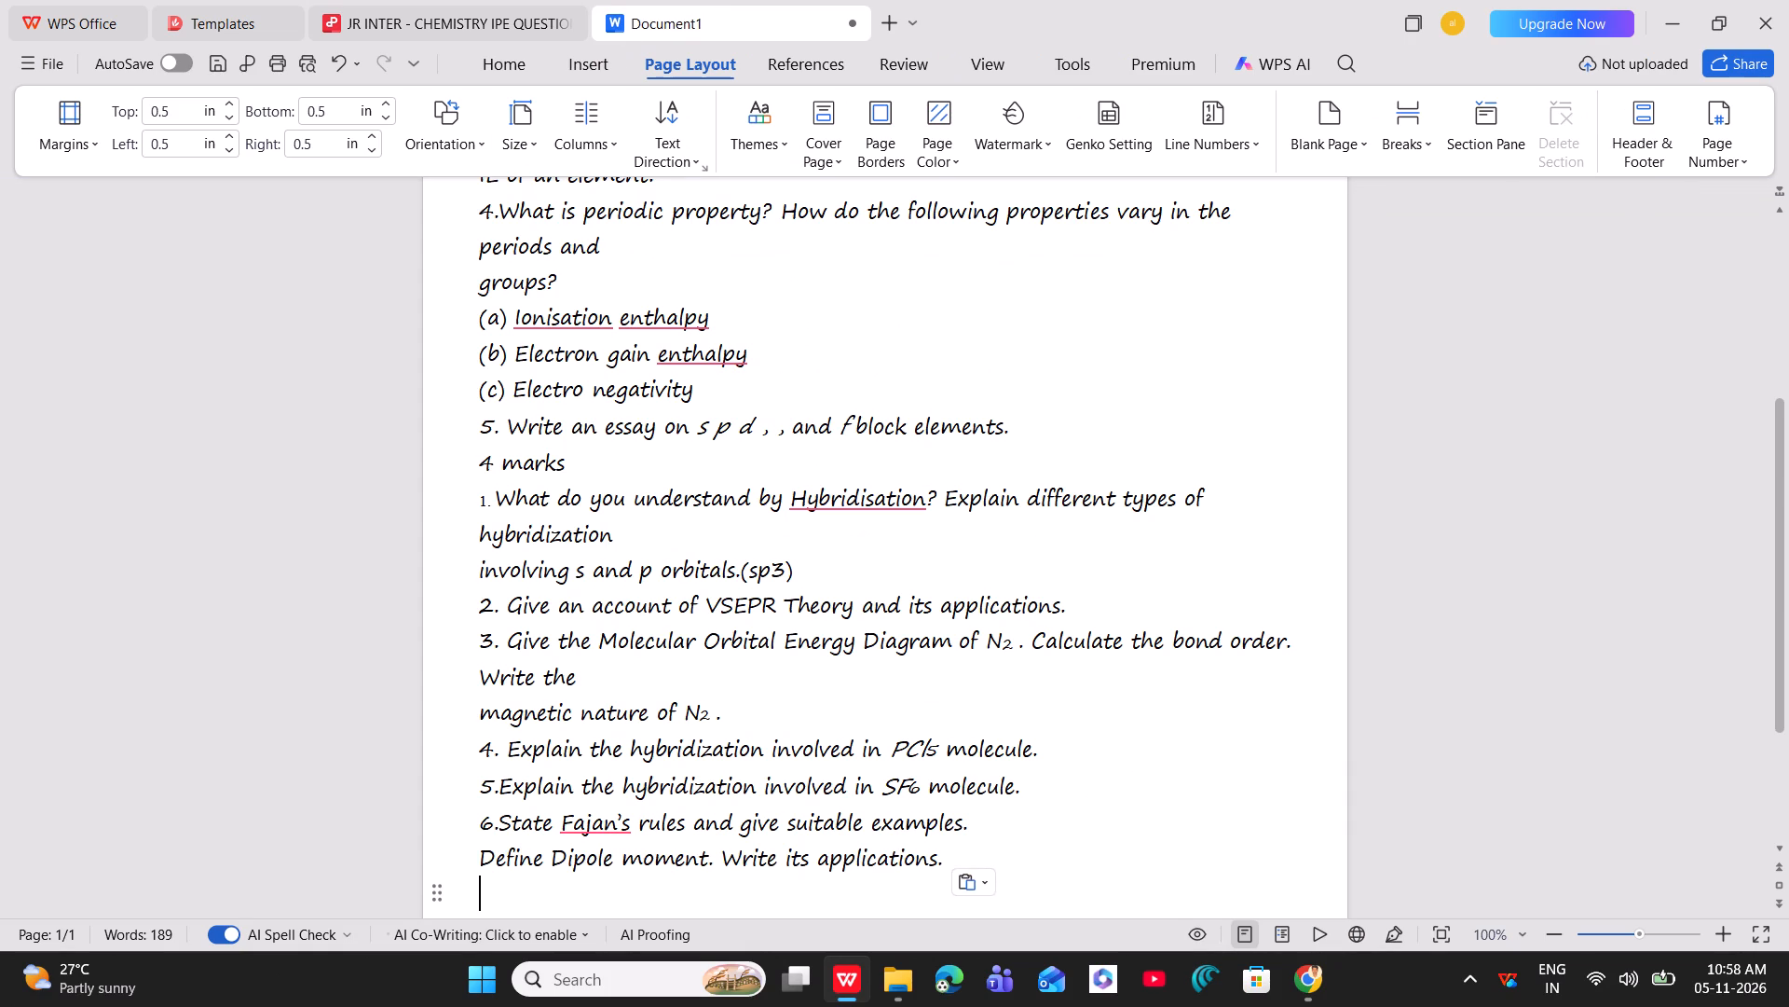
click(481, 846)
key(BackSpace)
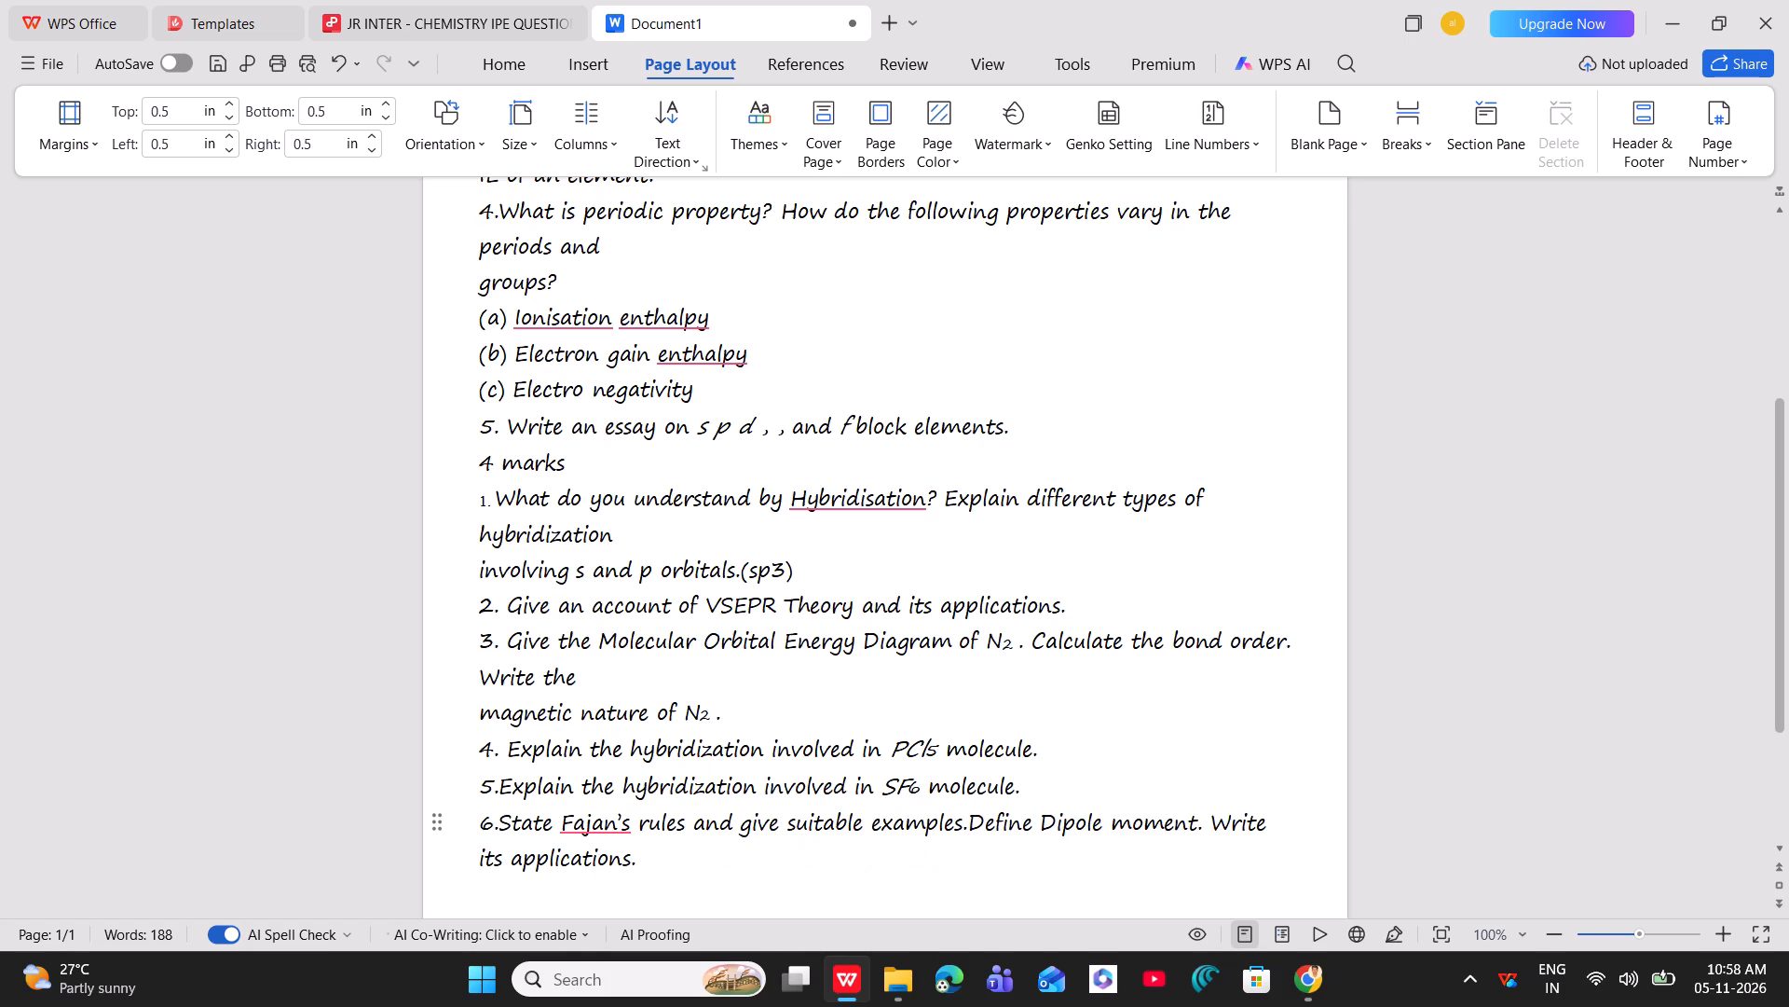
key(Return)
text(7.)
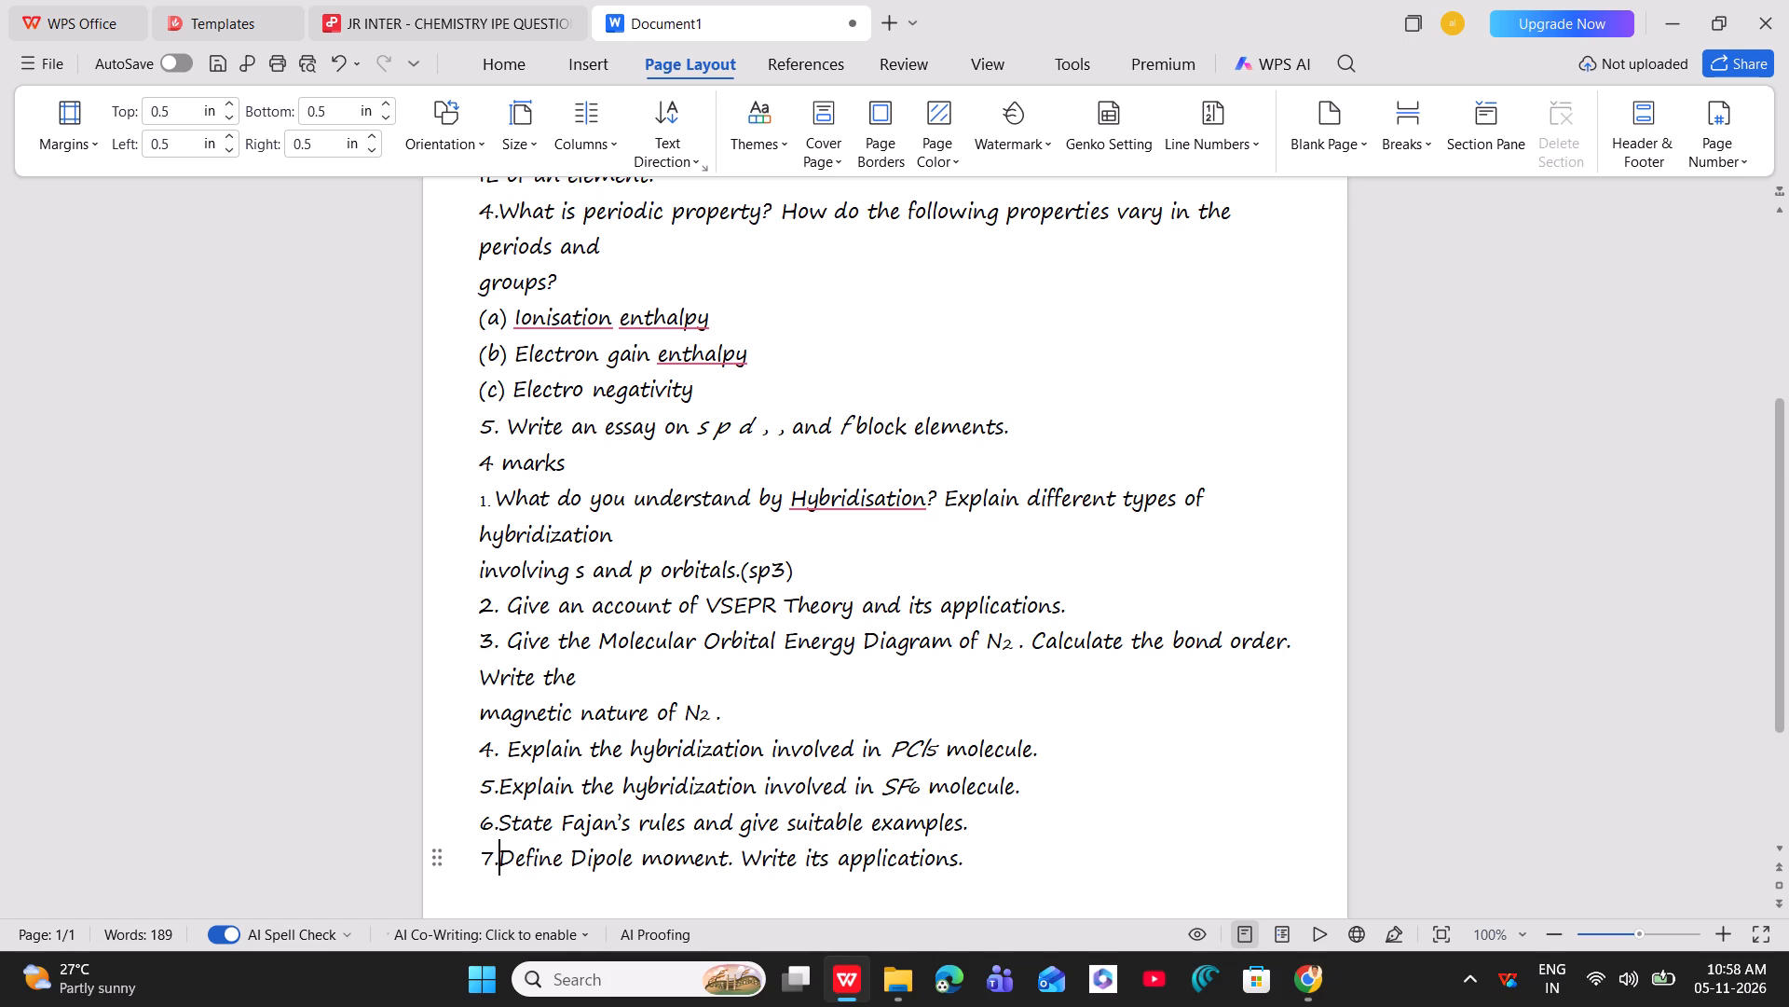
Copy the PDF's short answer questions 13 and 14, on coordinate covalent and hydrogen bonds, onto a new line below the dipole moment question.
click(996, 865)
key(Return)
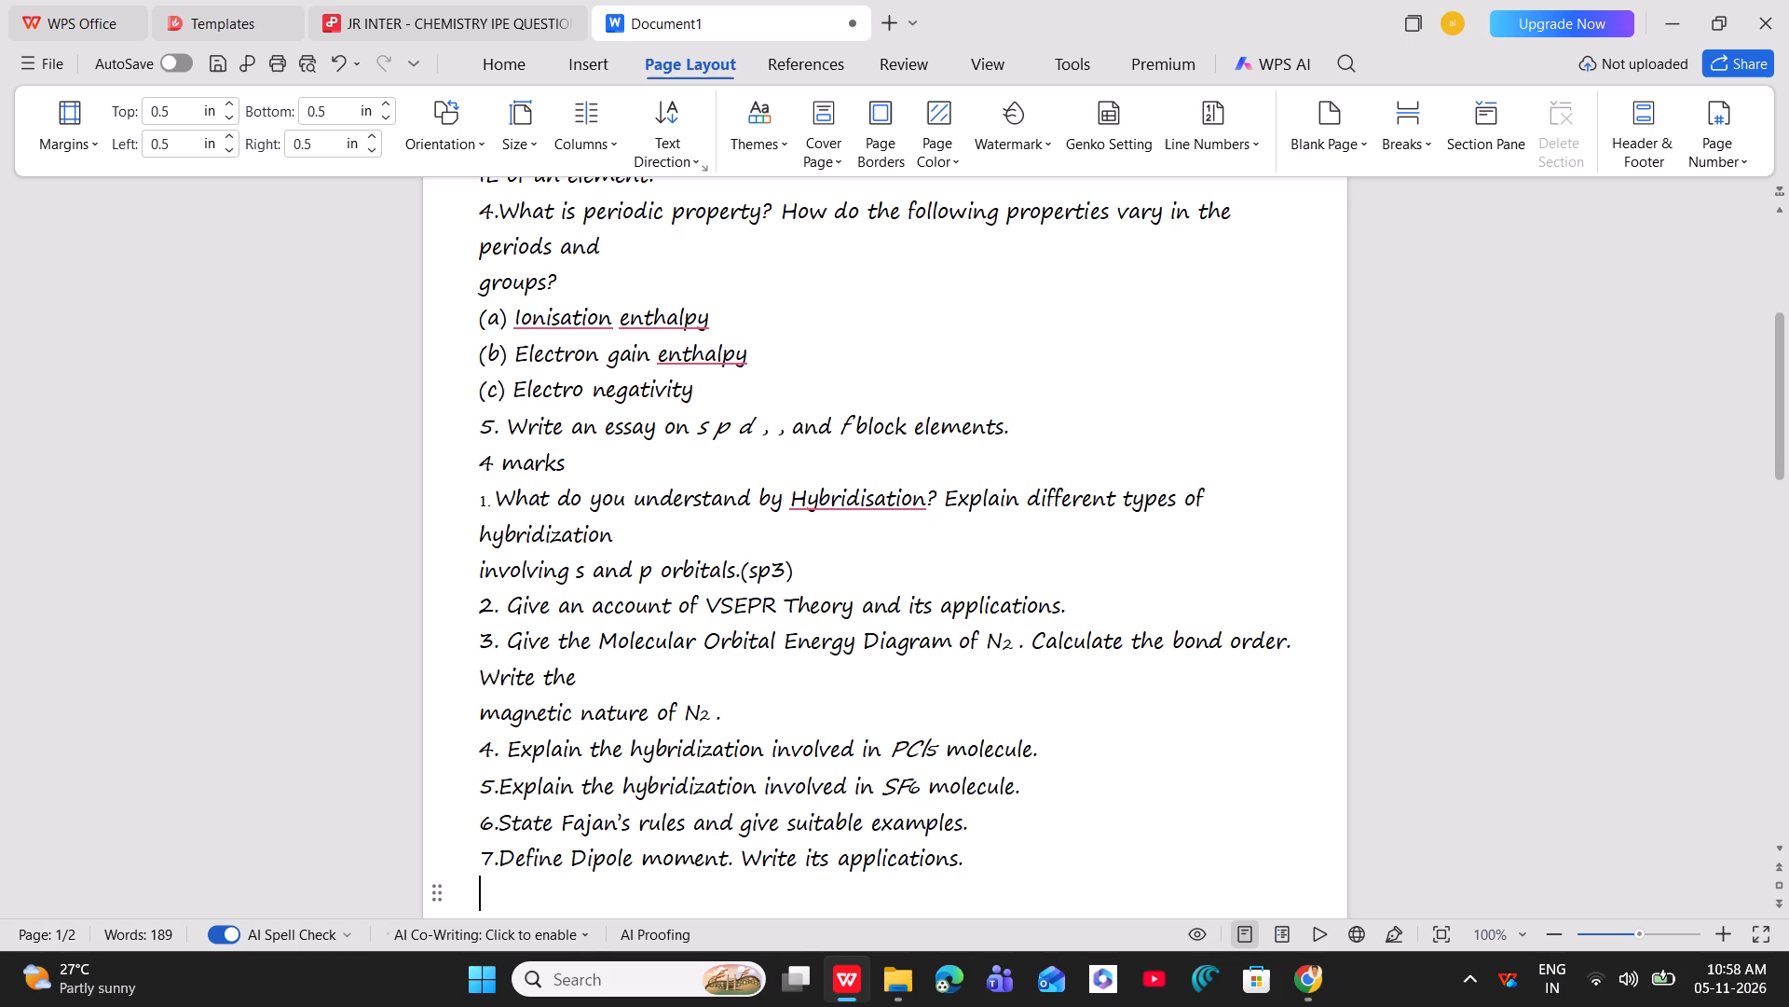
click(553, 18)
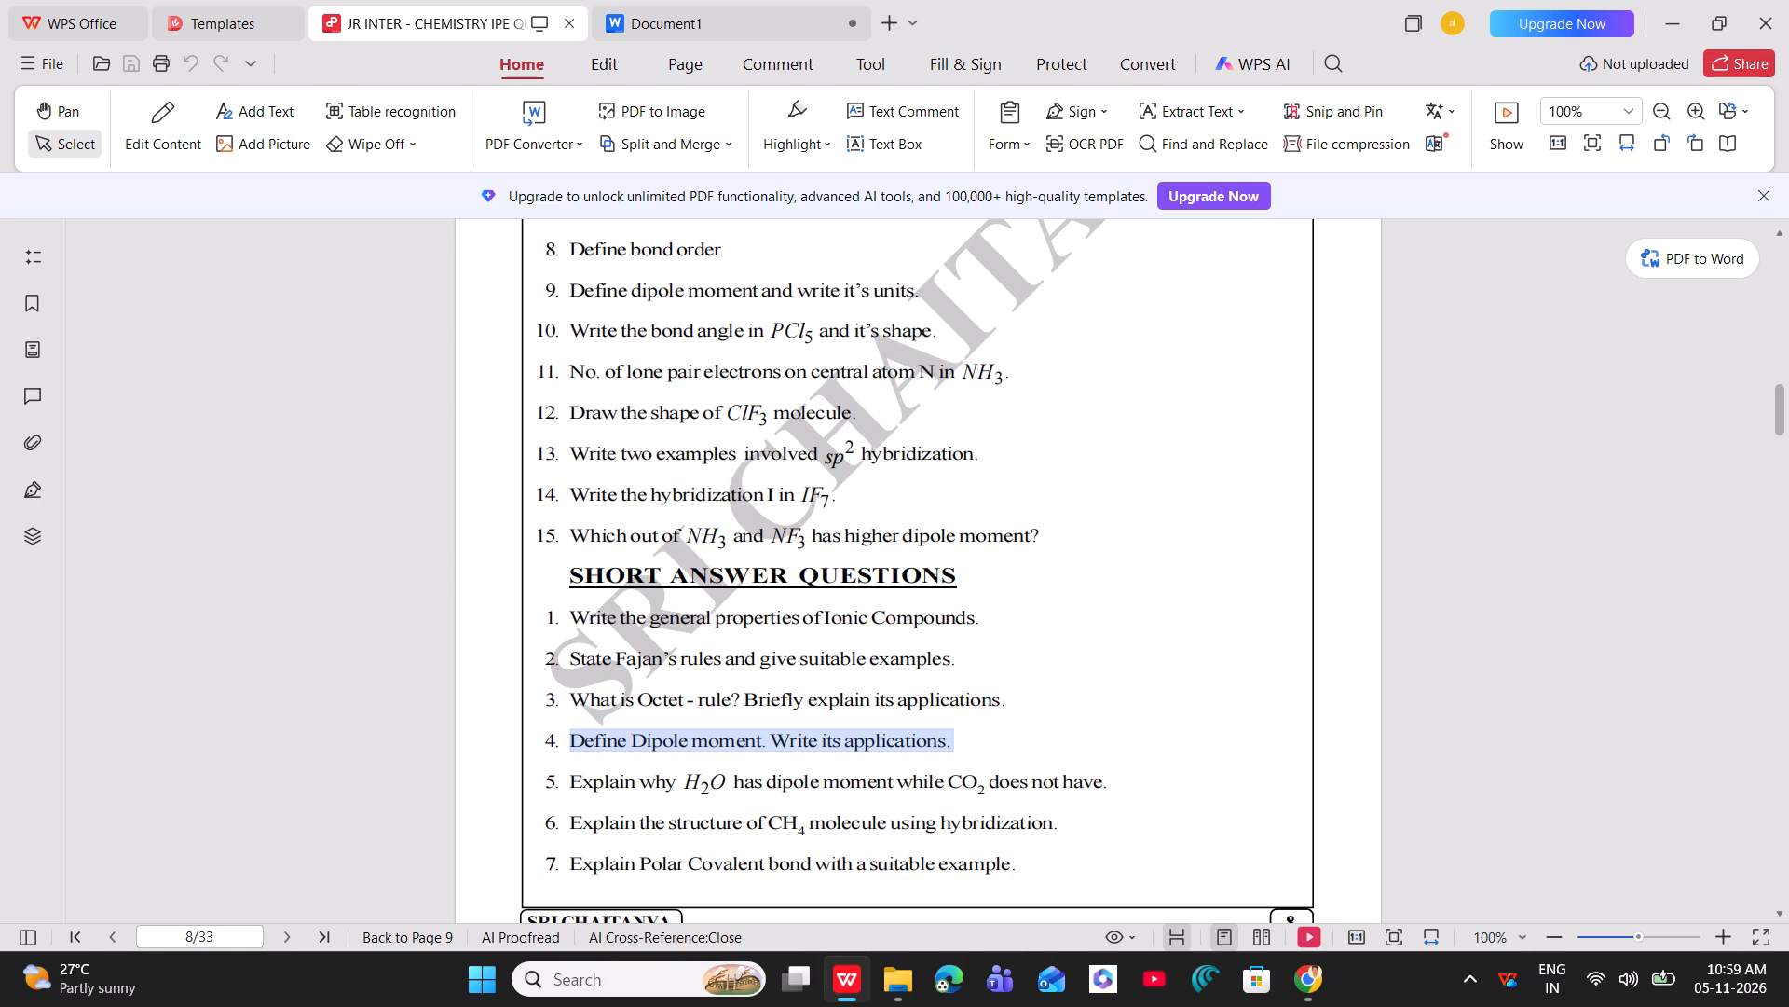
key(Down)
key(Down)
key(Down)
key(Down)
key(Down)
key(Down)
key(Down)
key(Down)
key(Down)
key(Down)
key(Down)
key(Down)
key(Down)
key(Down)
key(Down)
key(Down)
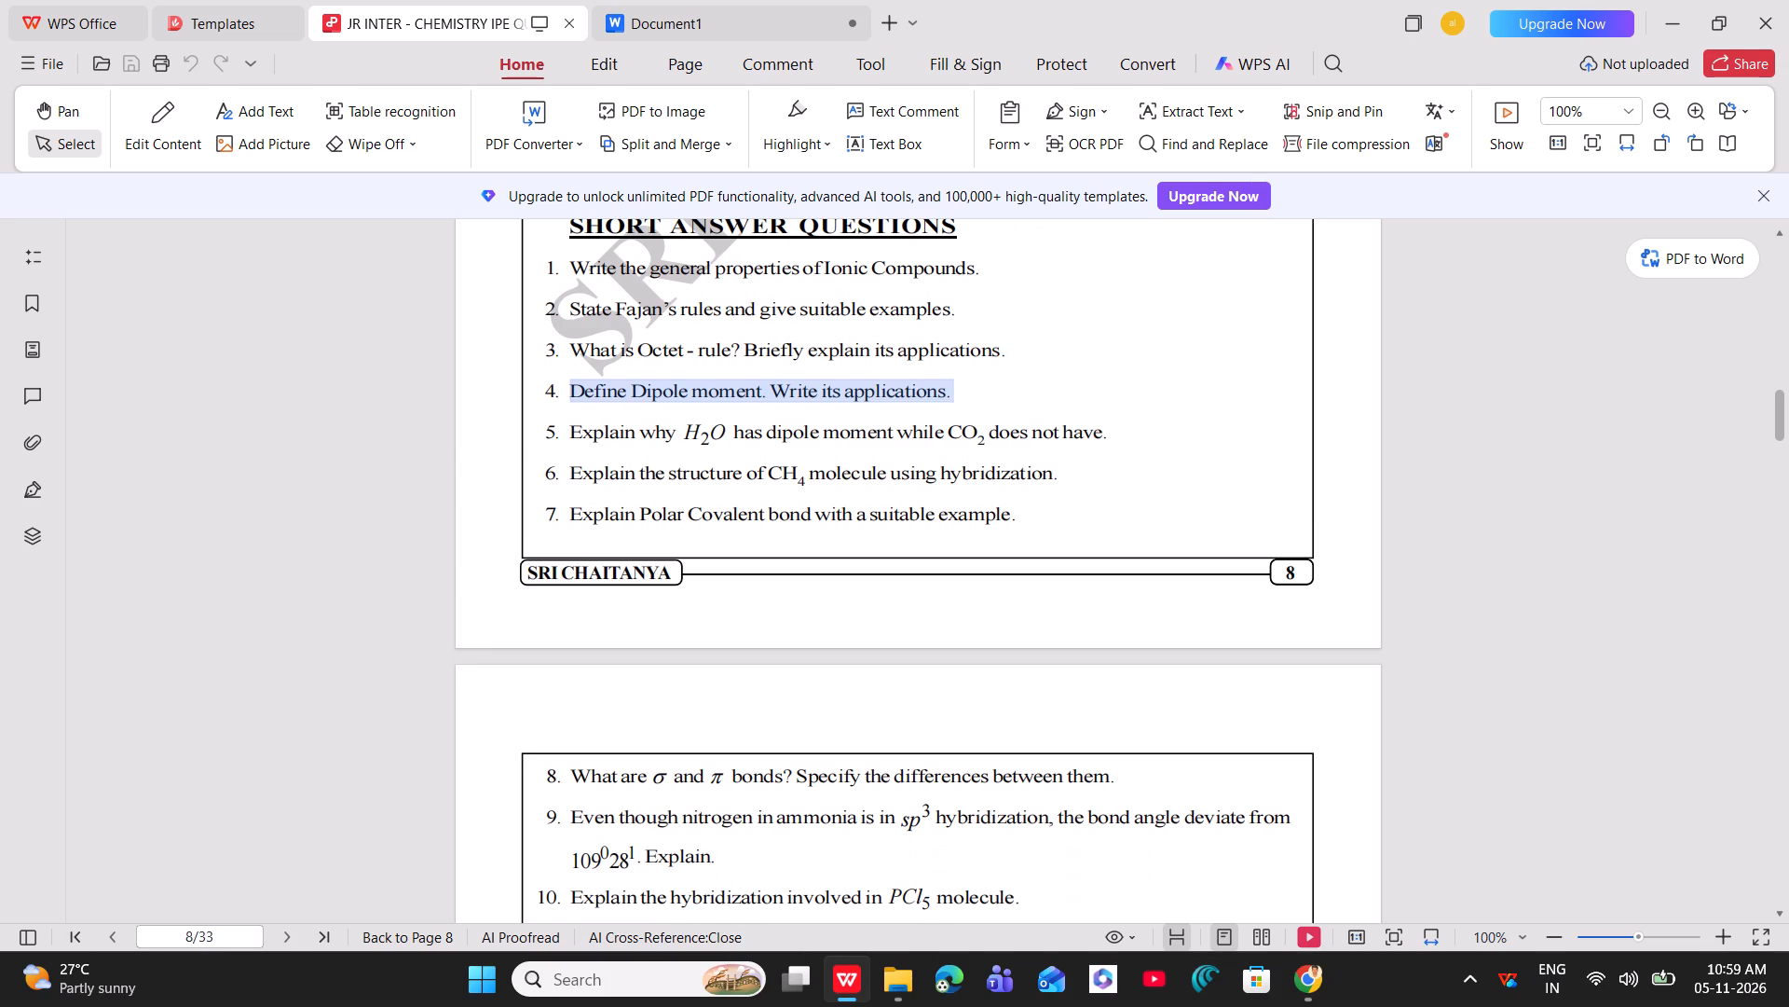
key(Down)
key(Down)
key(Down)
key(Down)
key(Down)
key(Down)
key(Down)
key(Down)
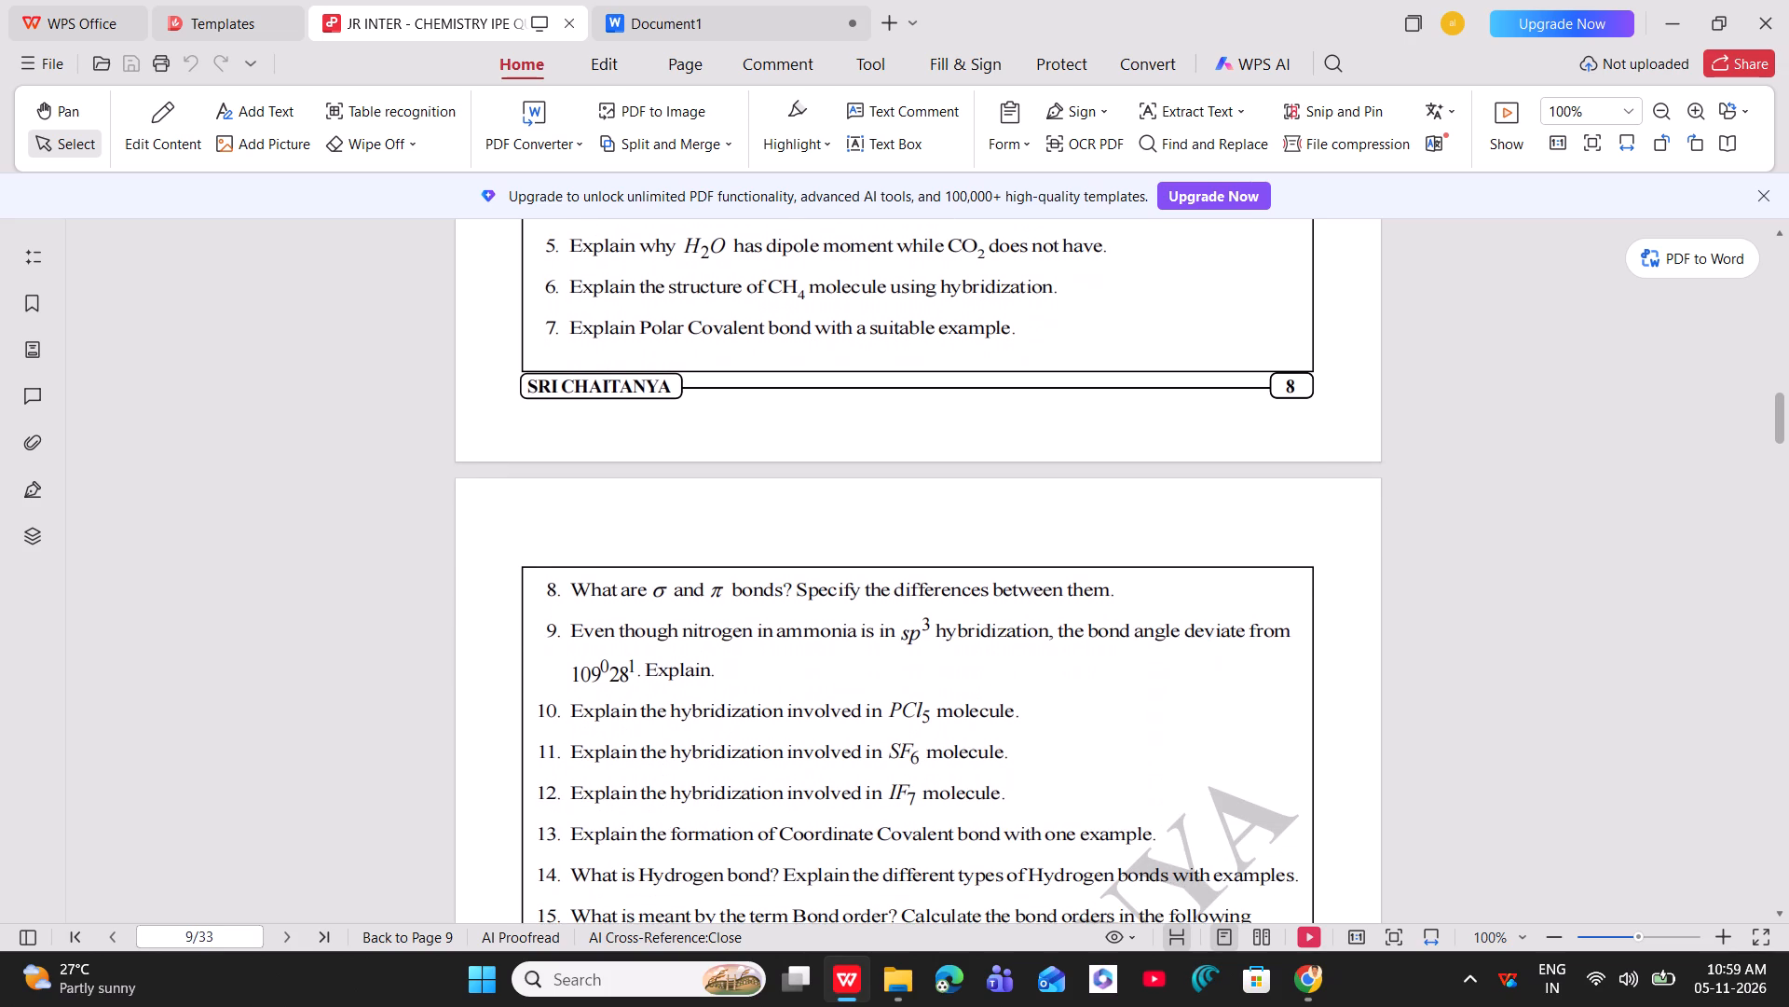
key(Down)
key(Down)
key(Down)
key(Down)
key(Down)
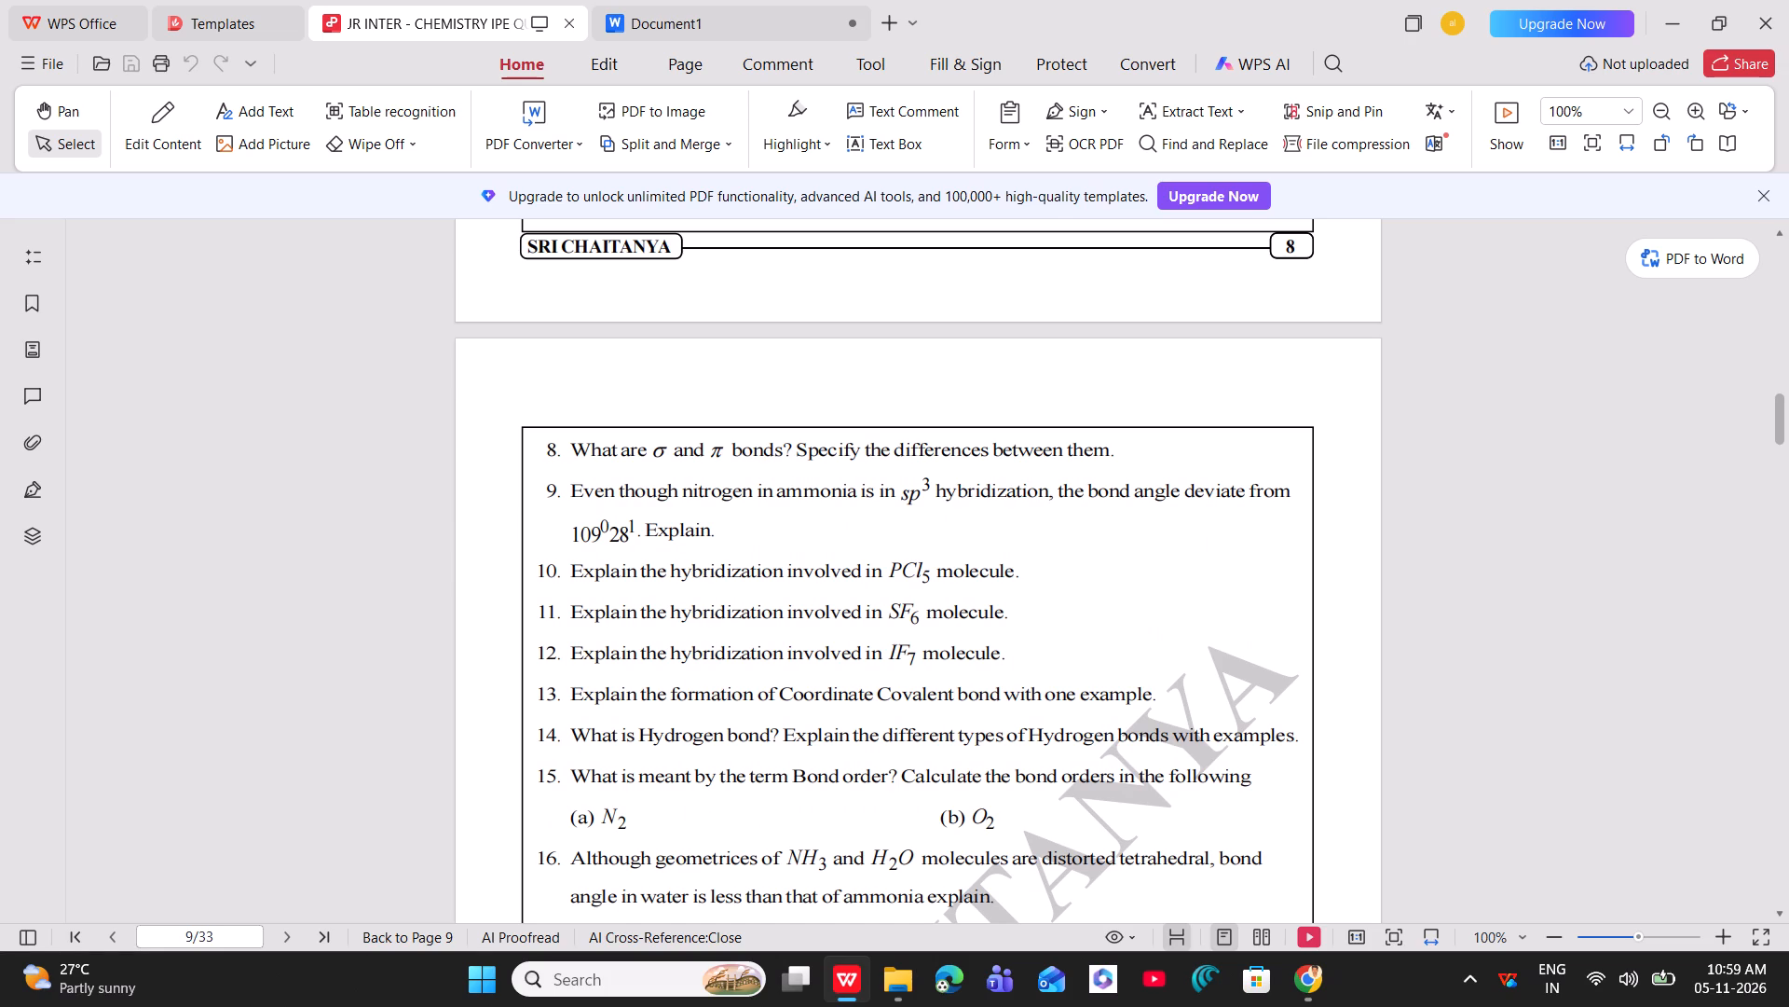
drag(569, 686, 887, 723)
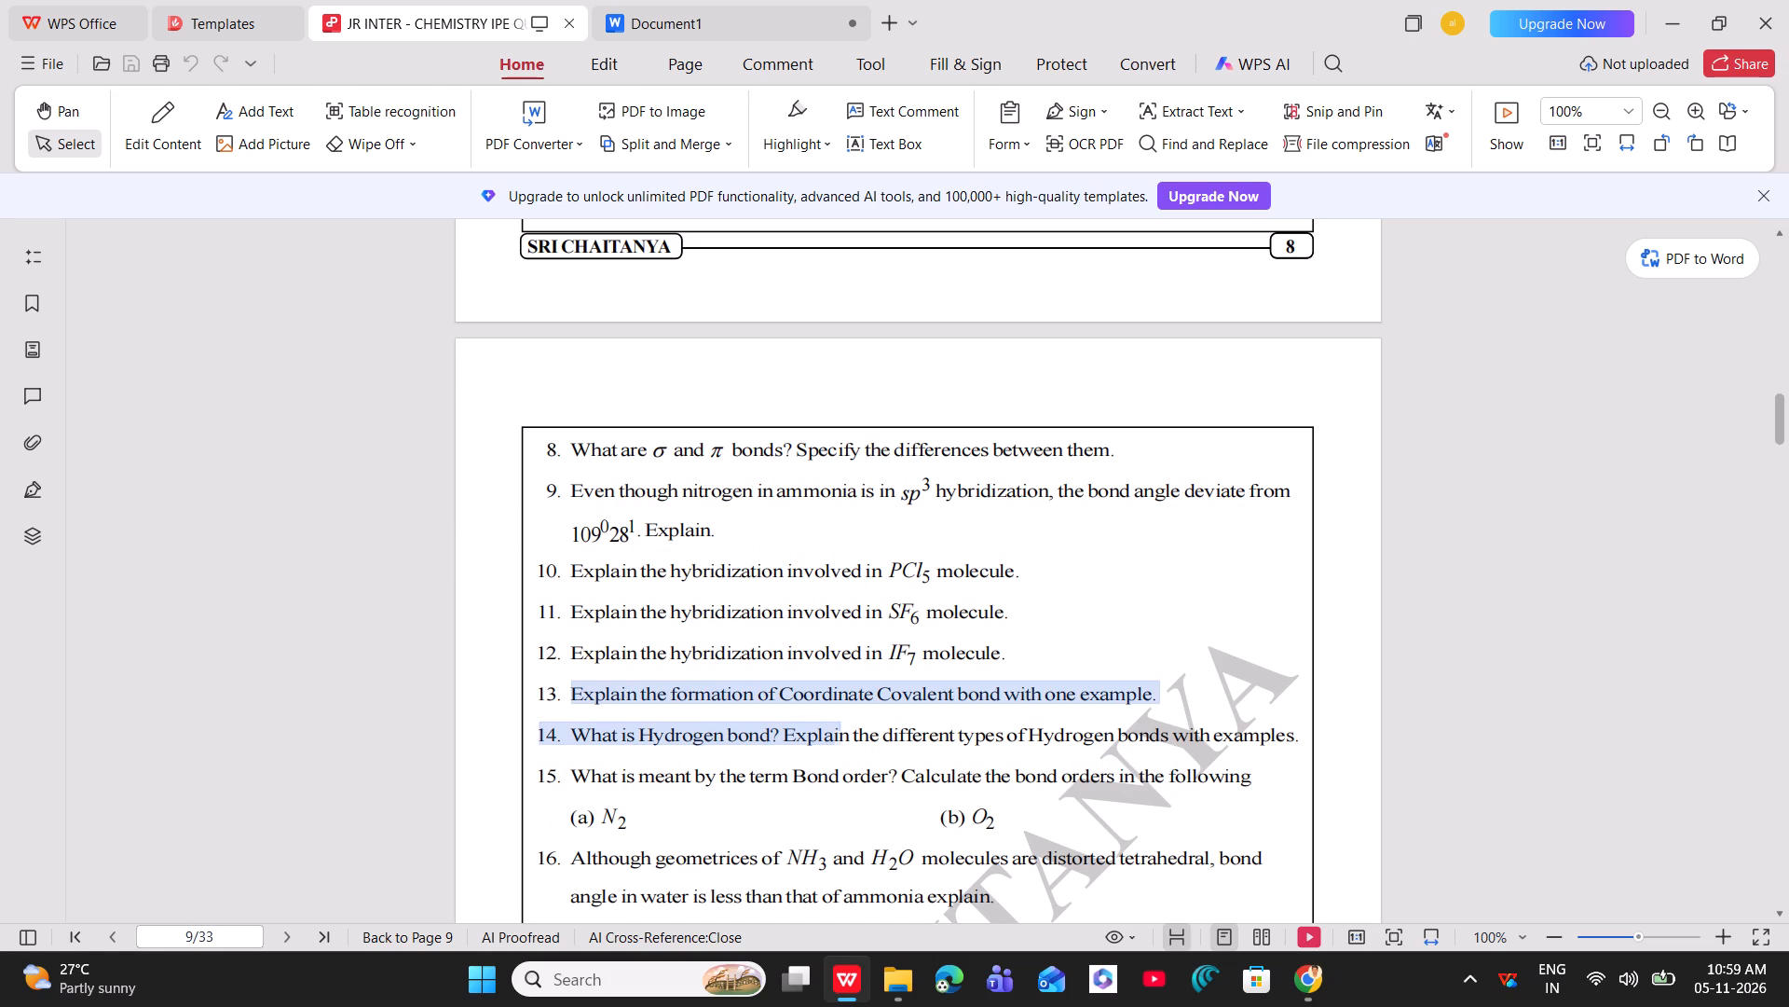
drag(887, 723, 1231, 751)
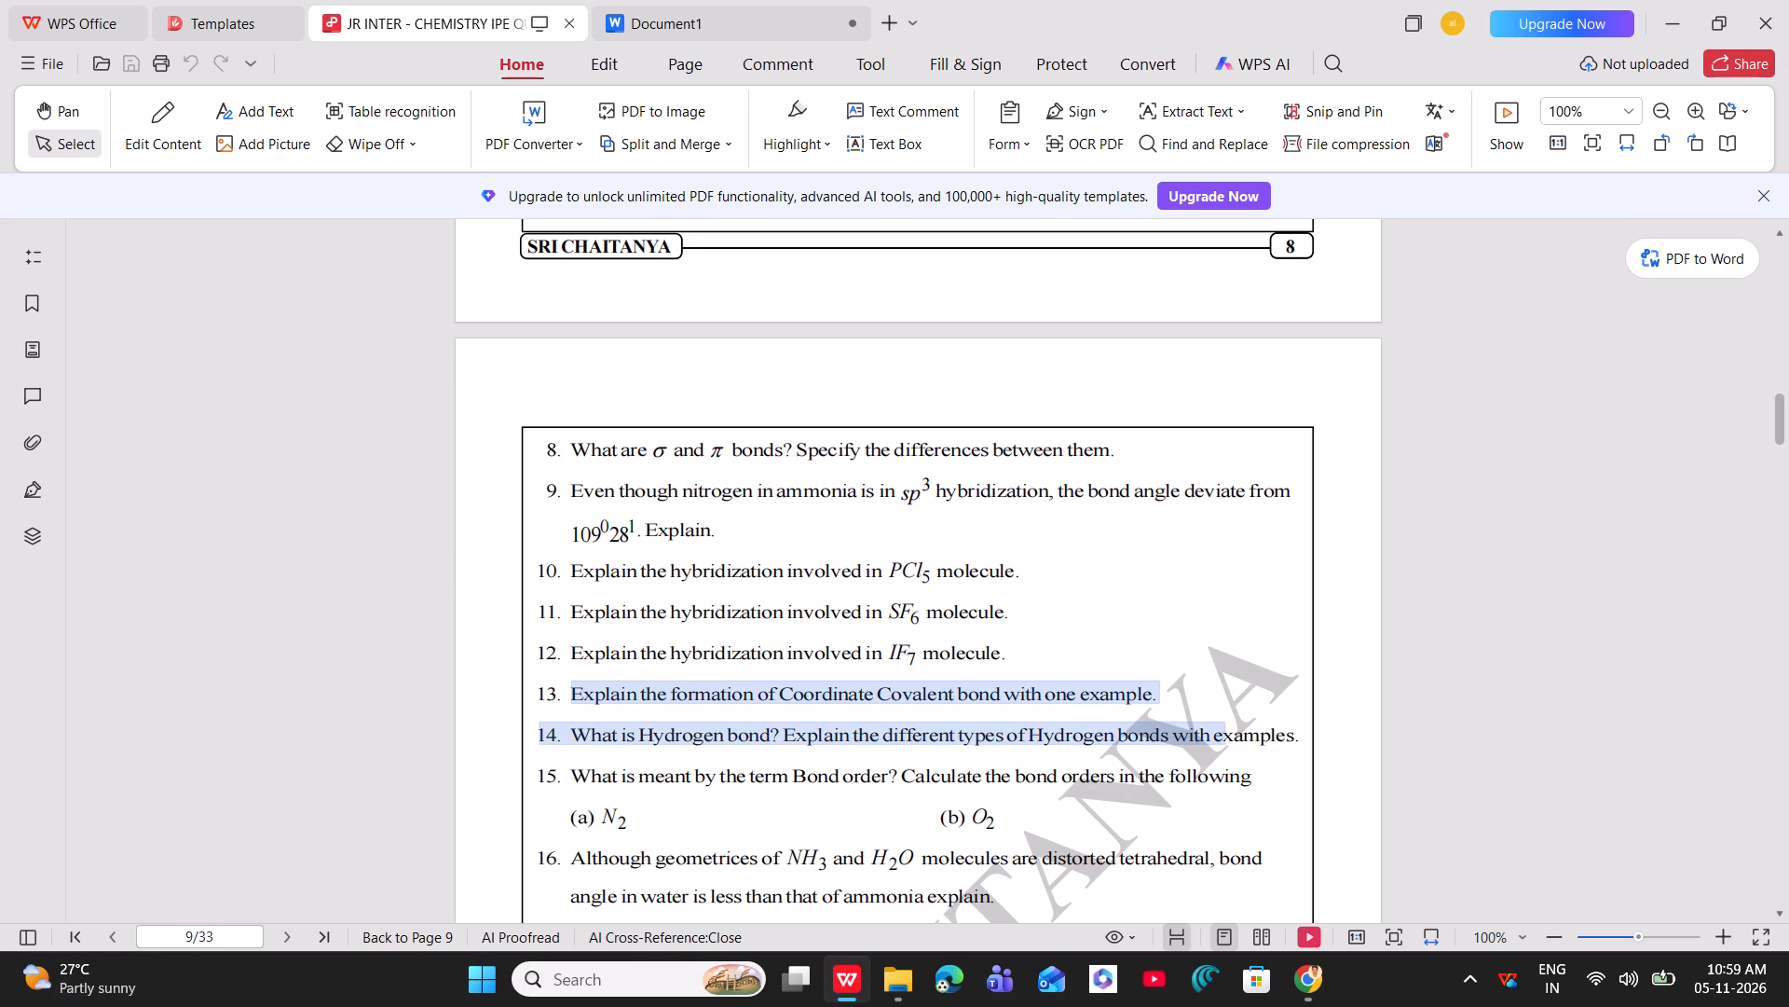
drag(1231, 751, 1294, 753)
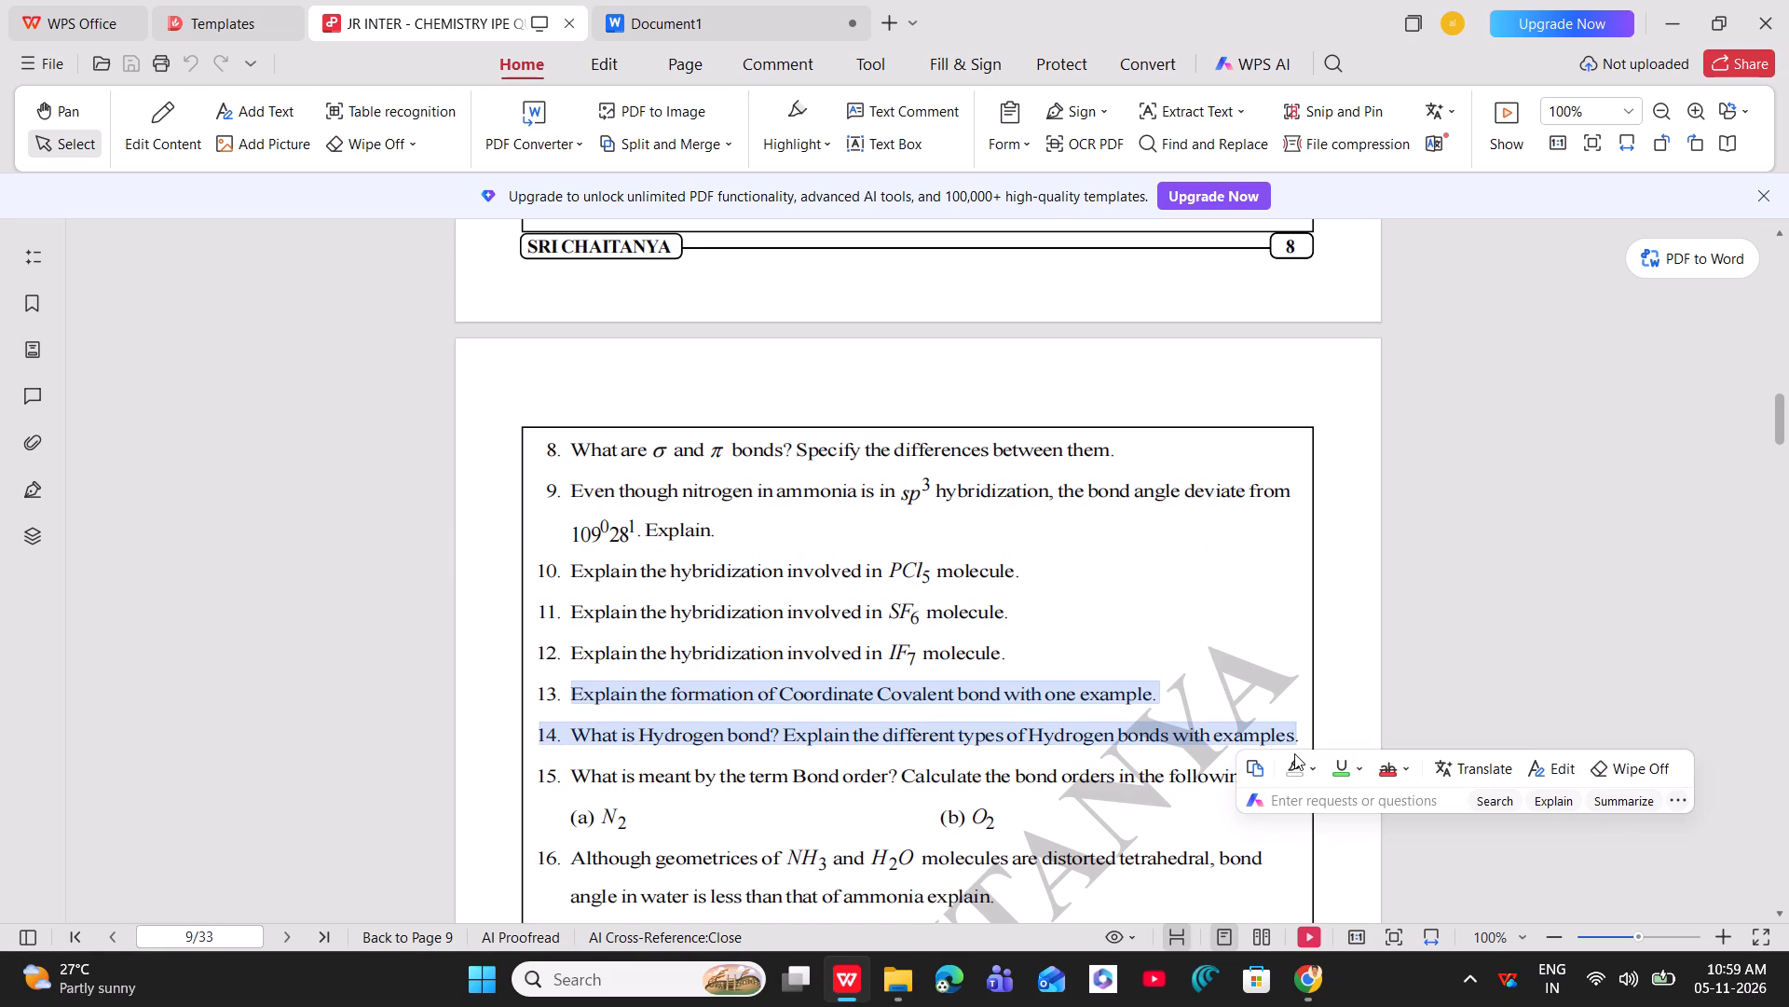
key(ctrl+c)
click(753, 0)
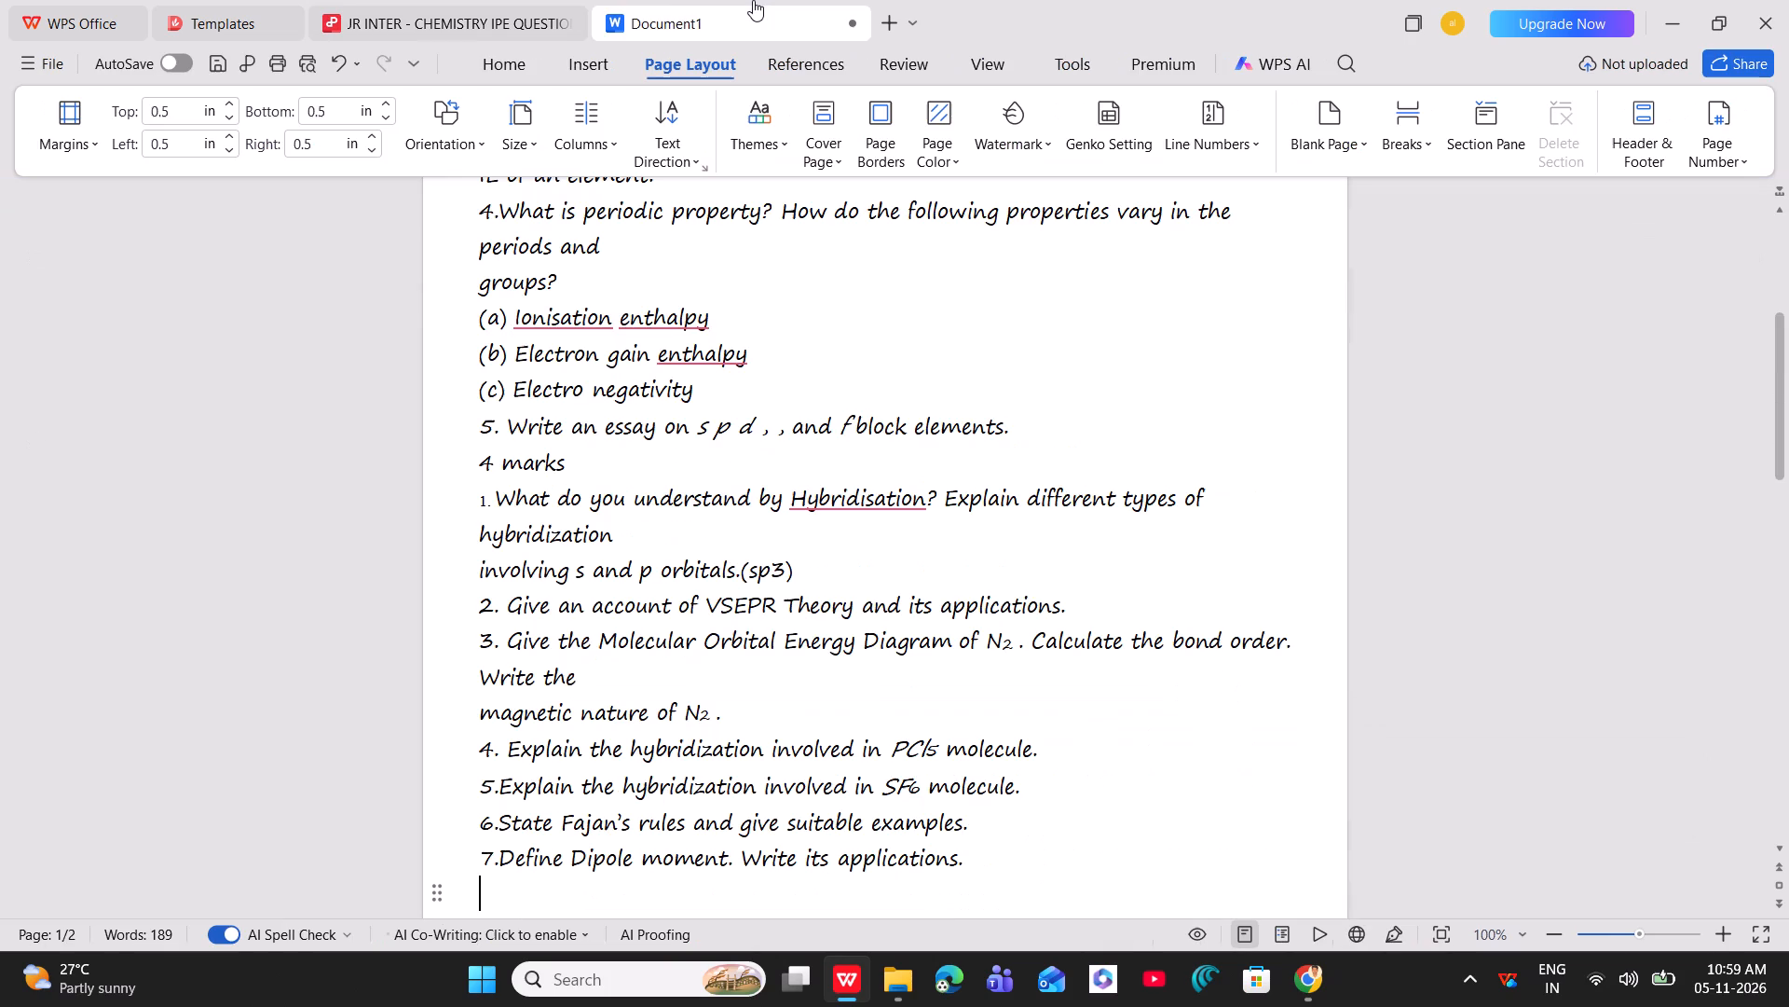
key(ctrl+v)
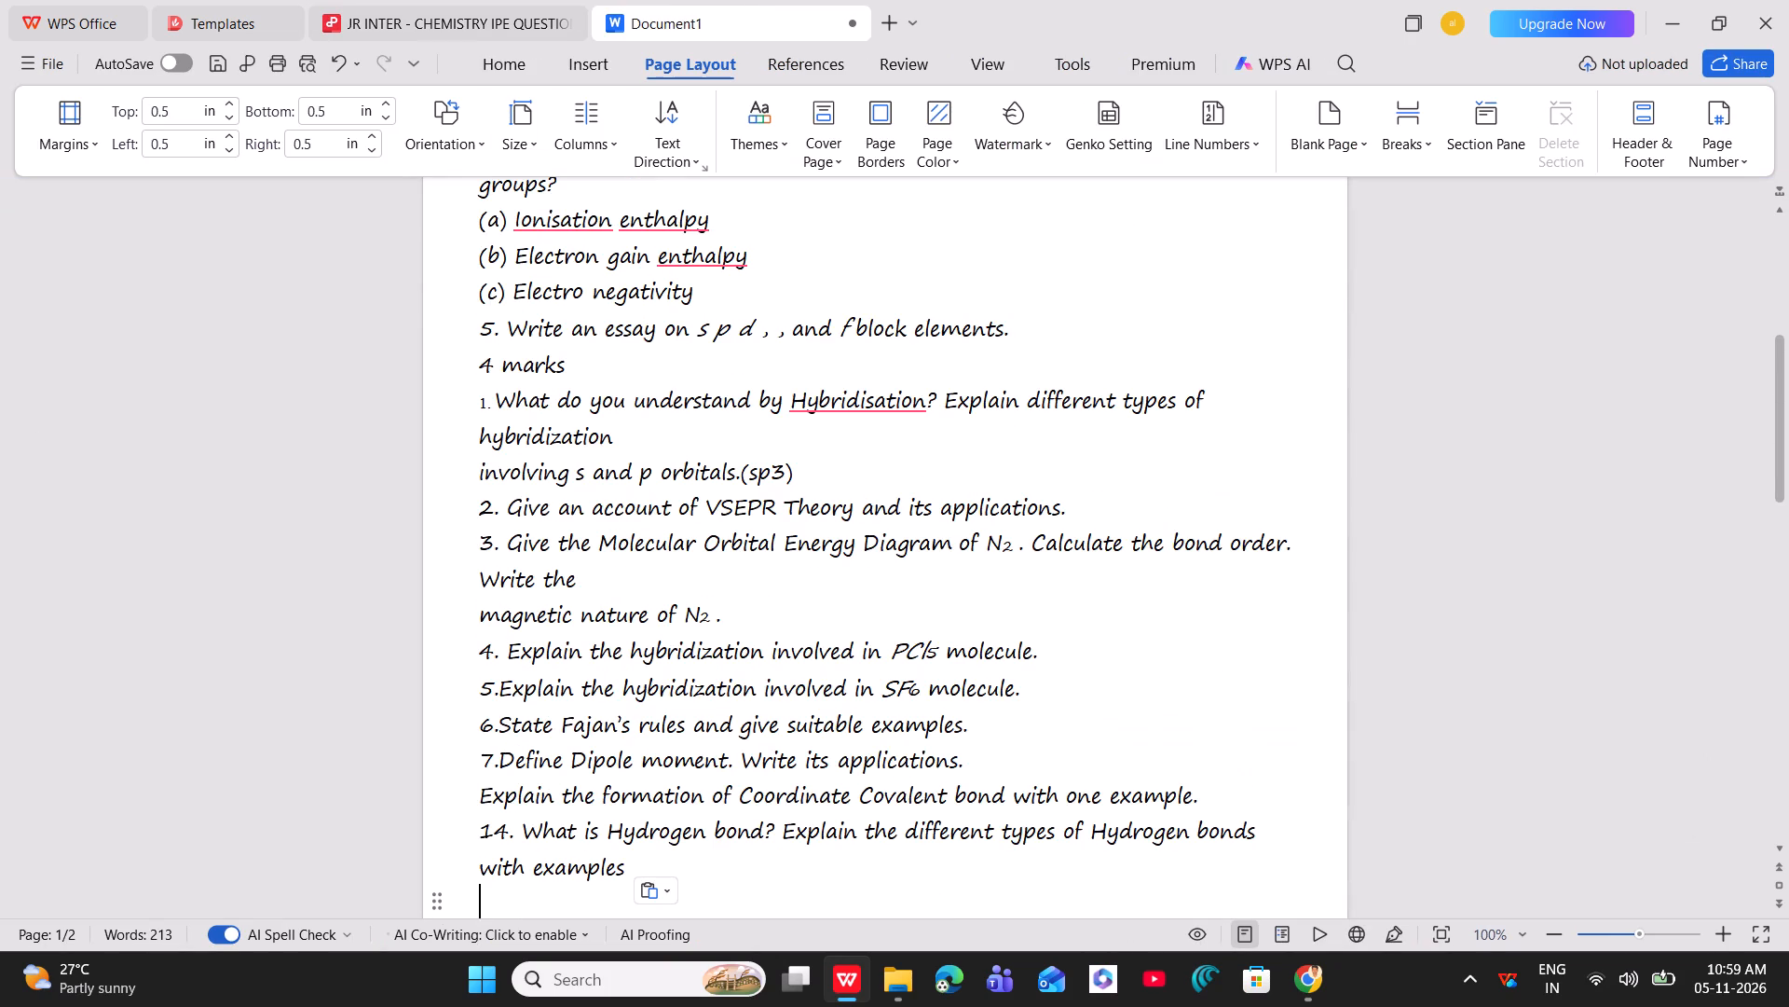
Number the coordinate covalent bond question "8." and renumber the hydrogen bond question as "9.".
click(477, 792)
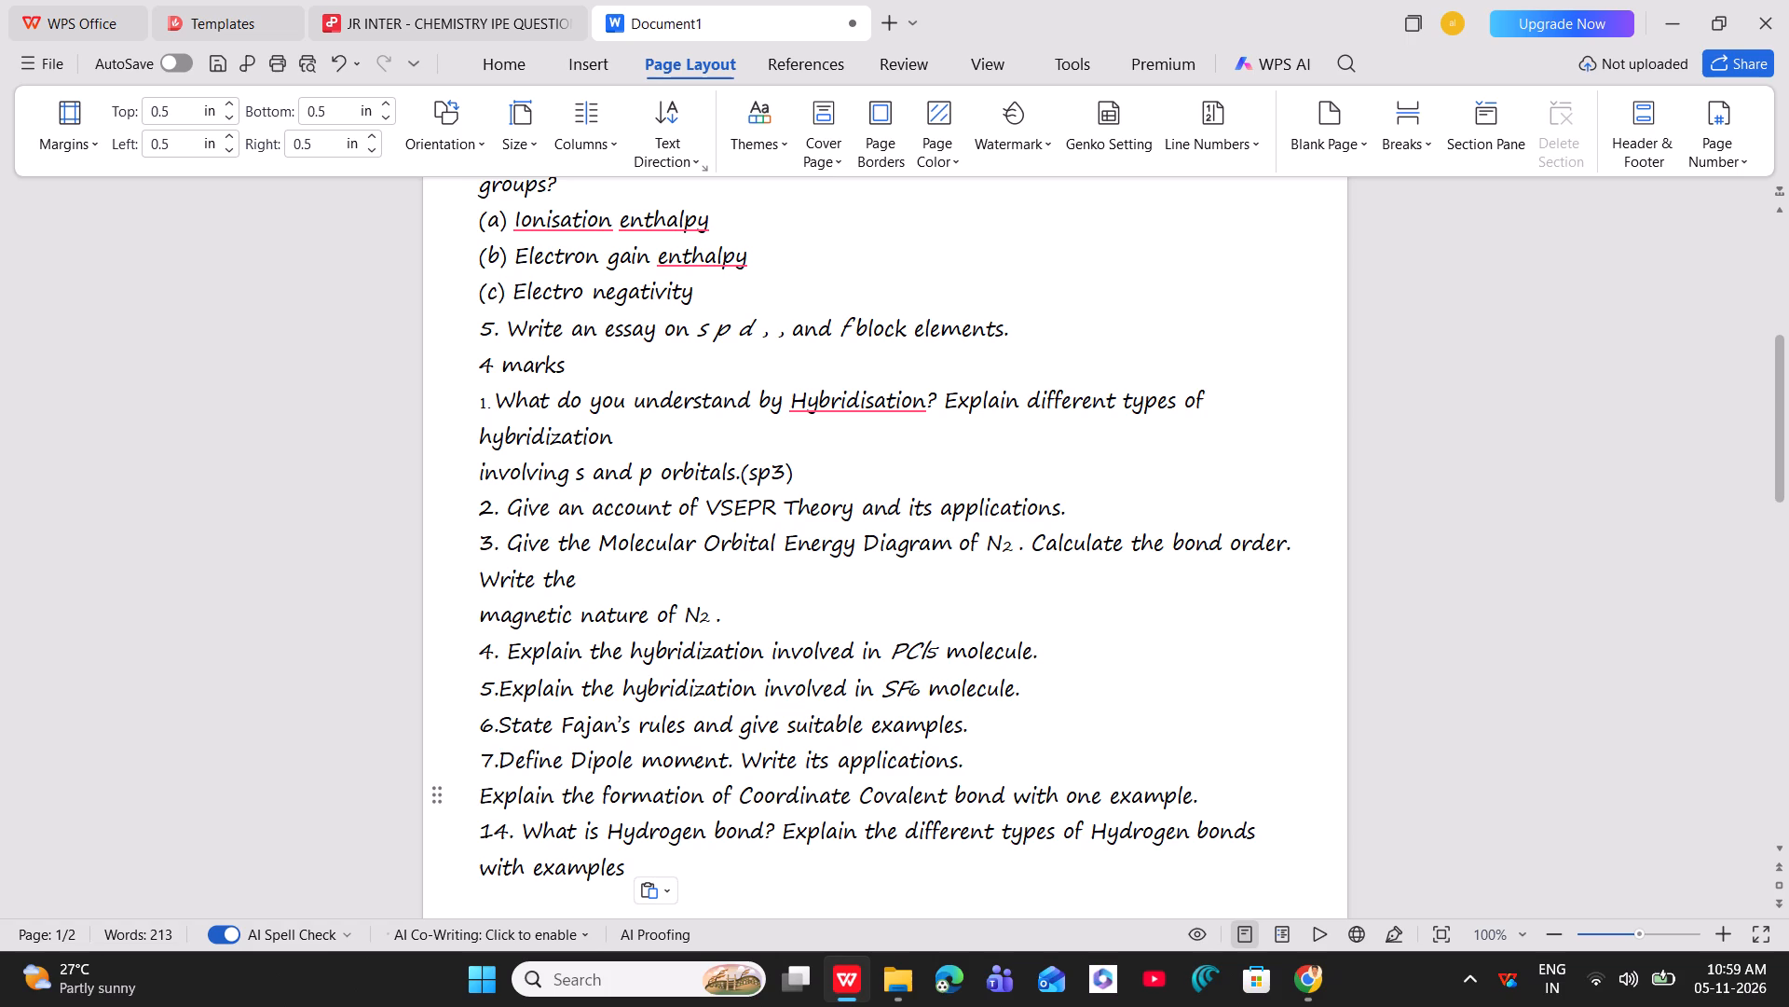
key(8)
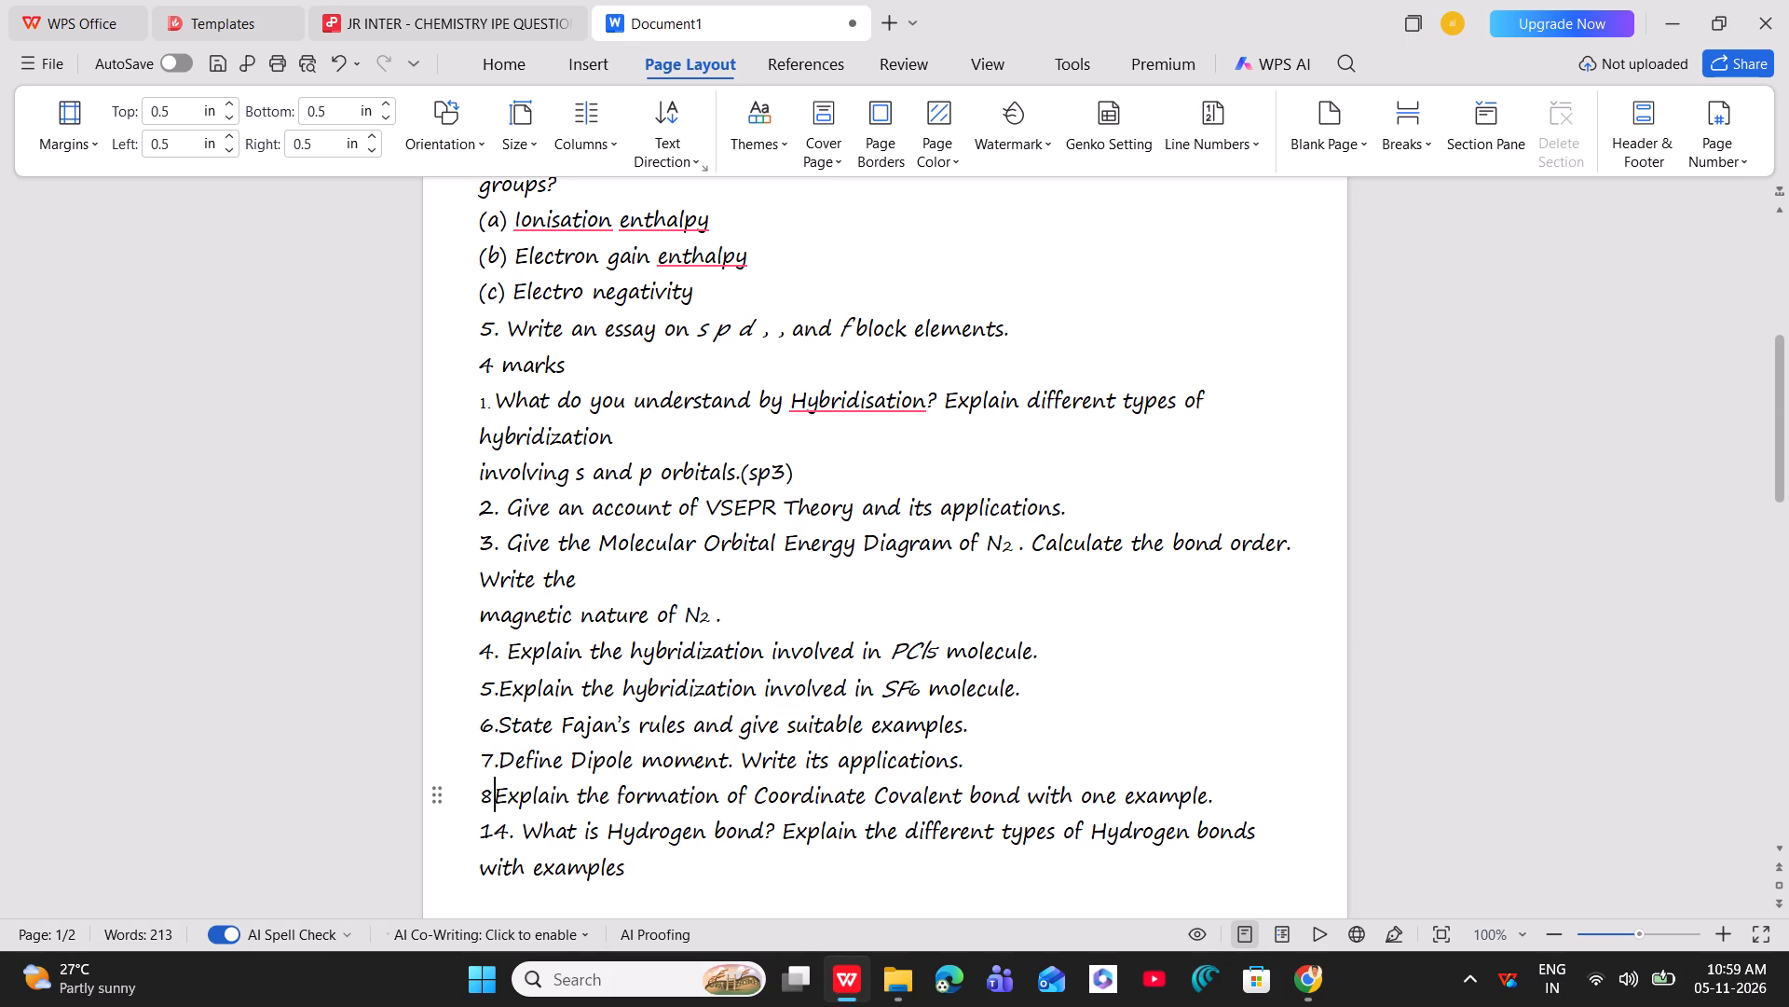
key(period)
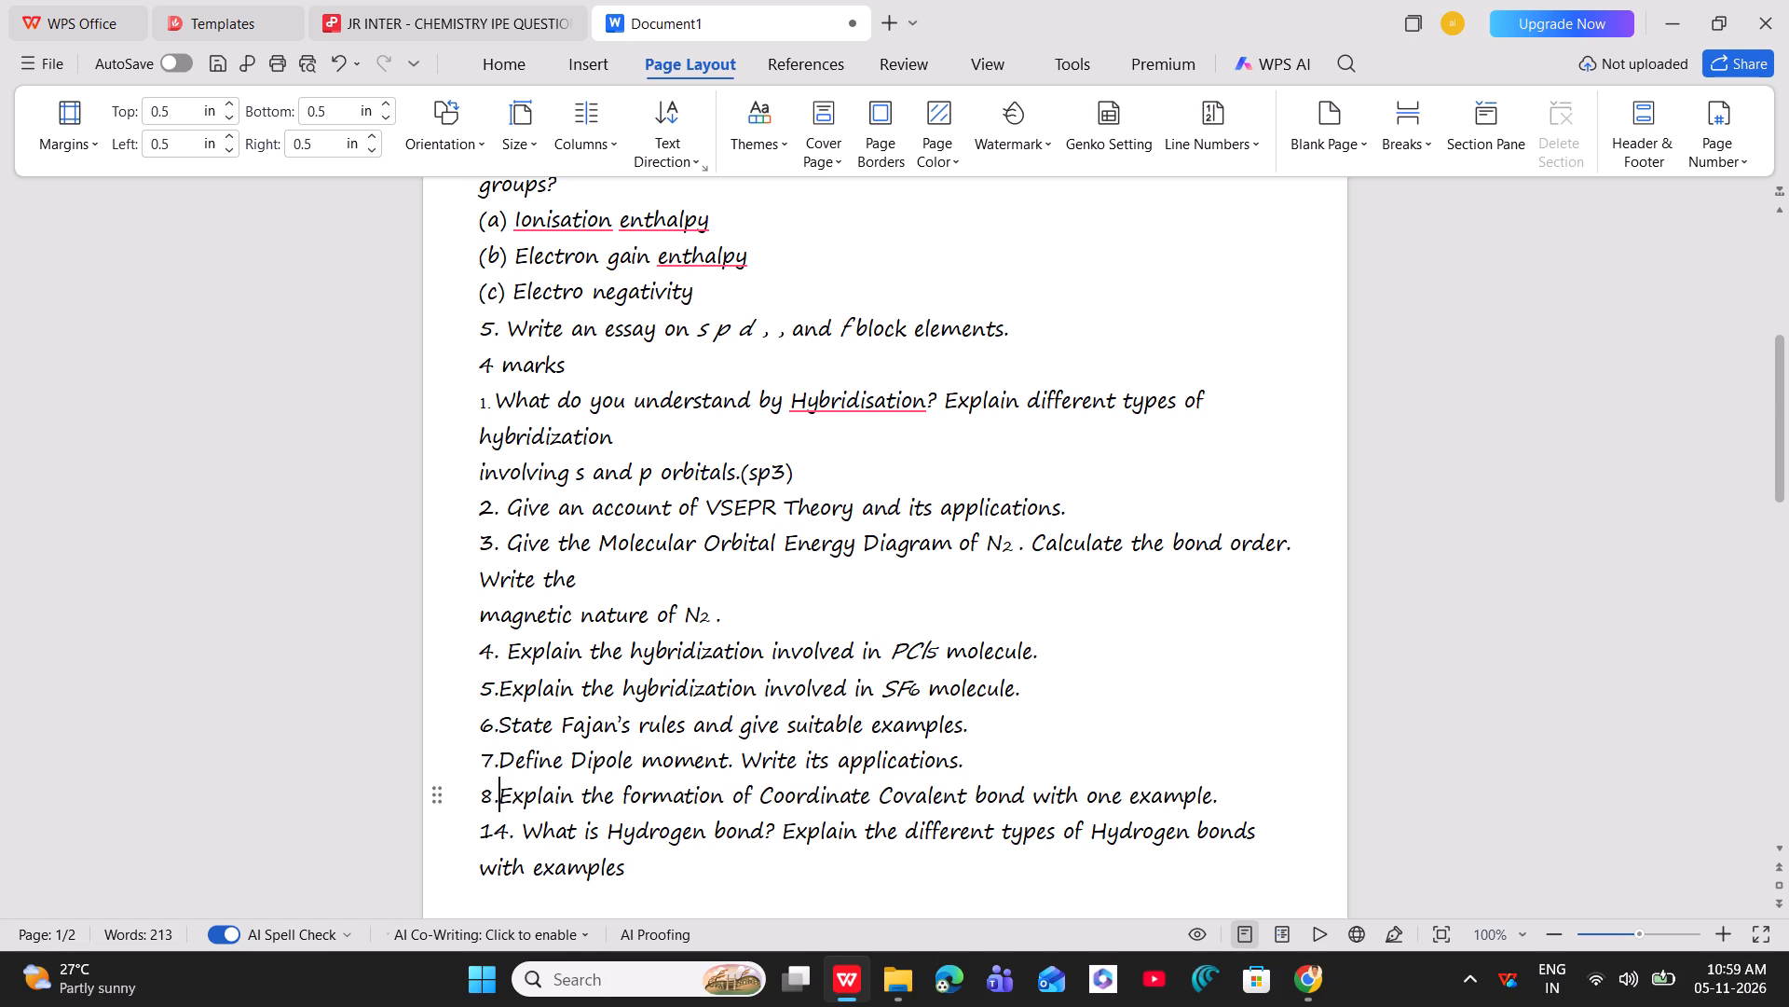
click(509, 832)
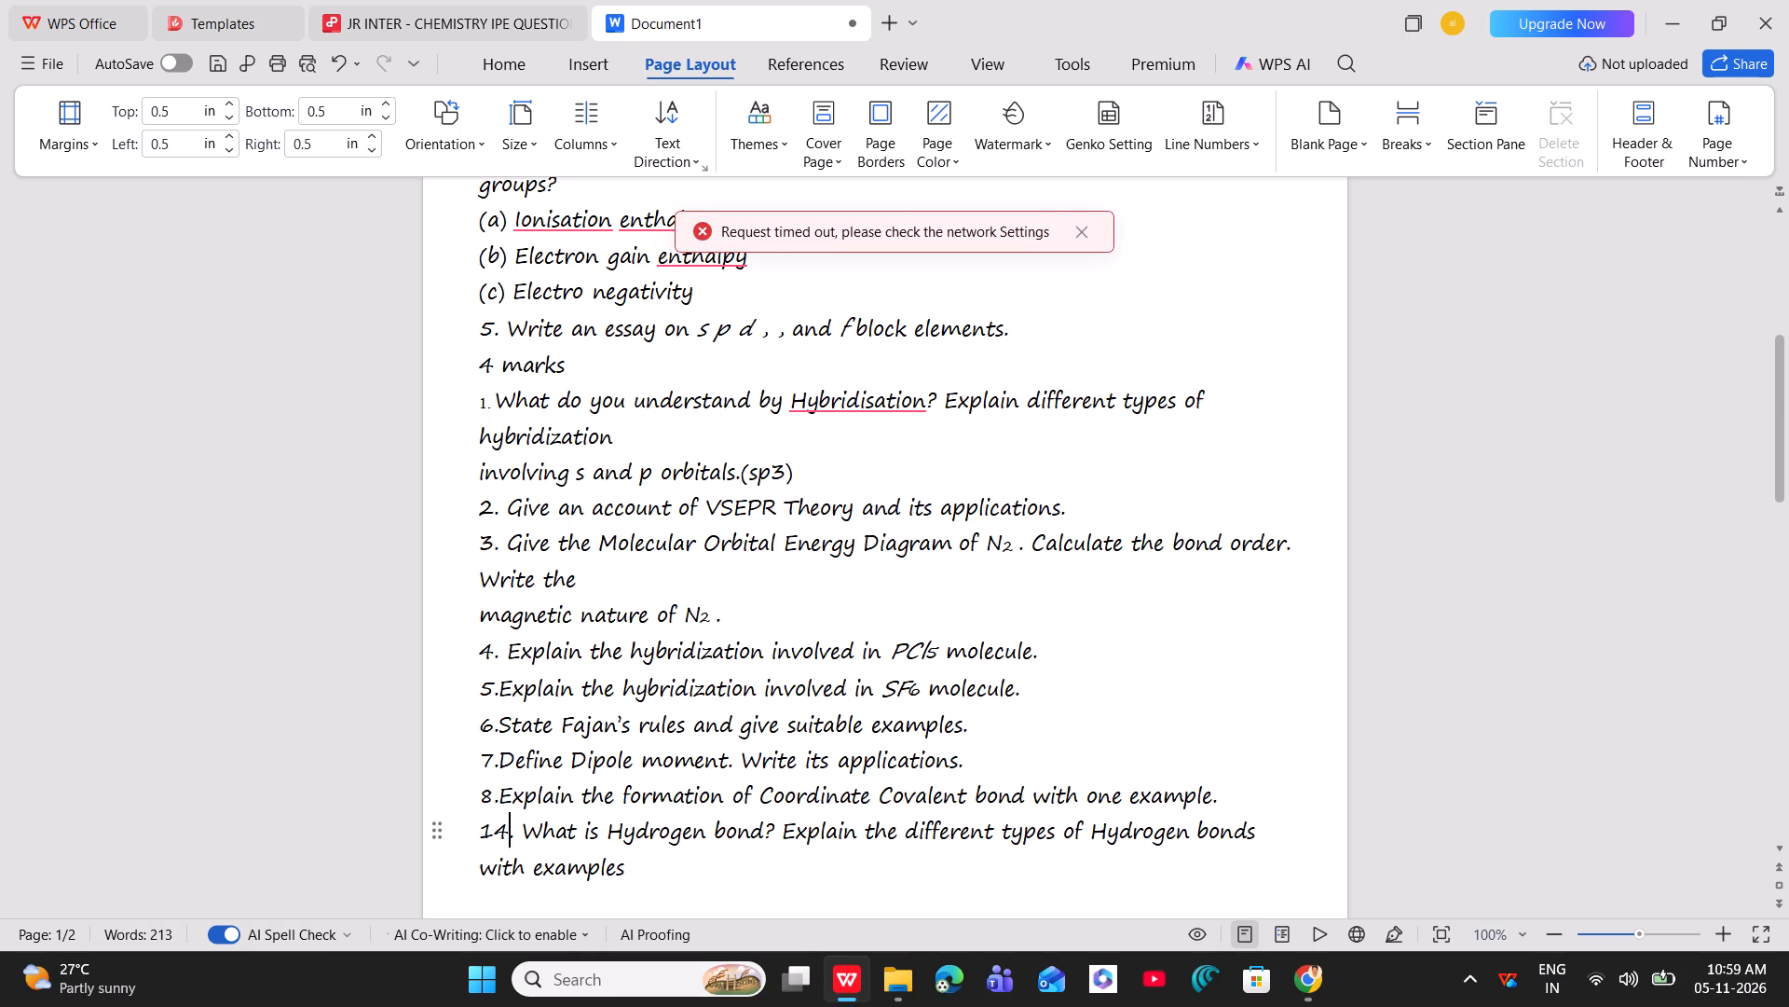
key(BackSpace)
key(BackSpace)
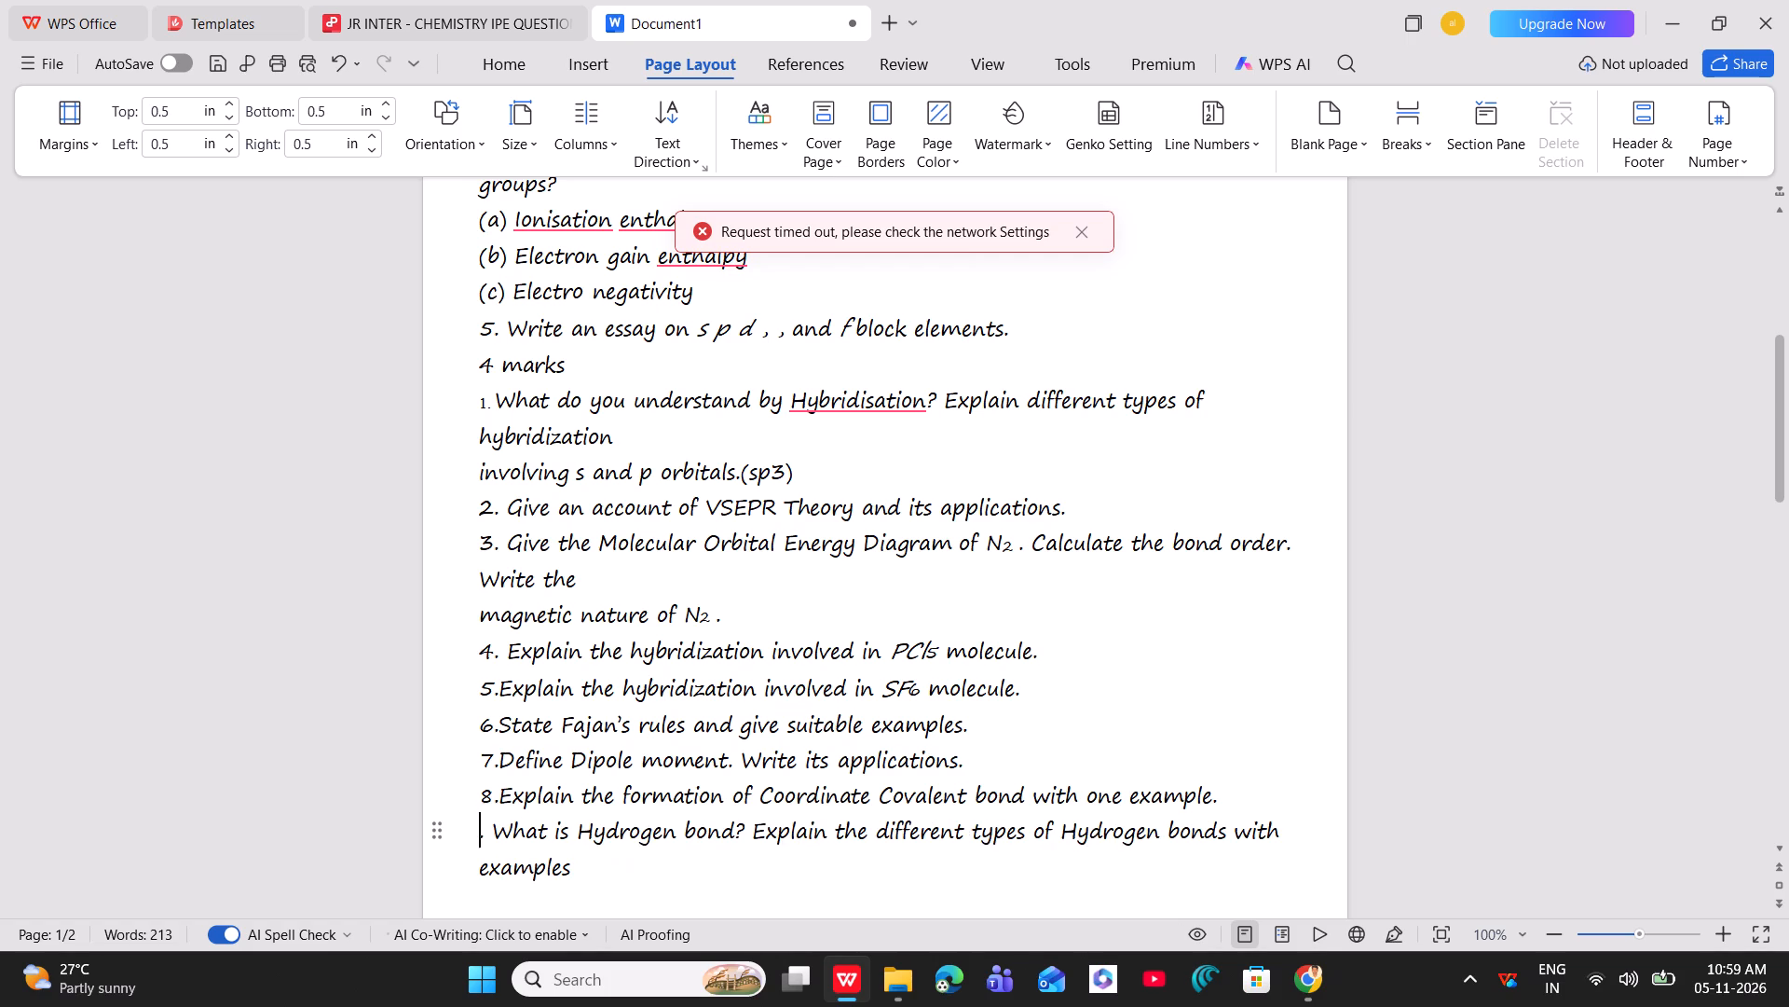
key(9)
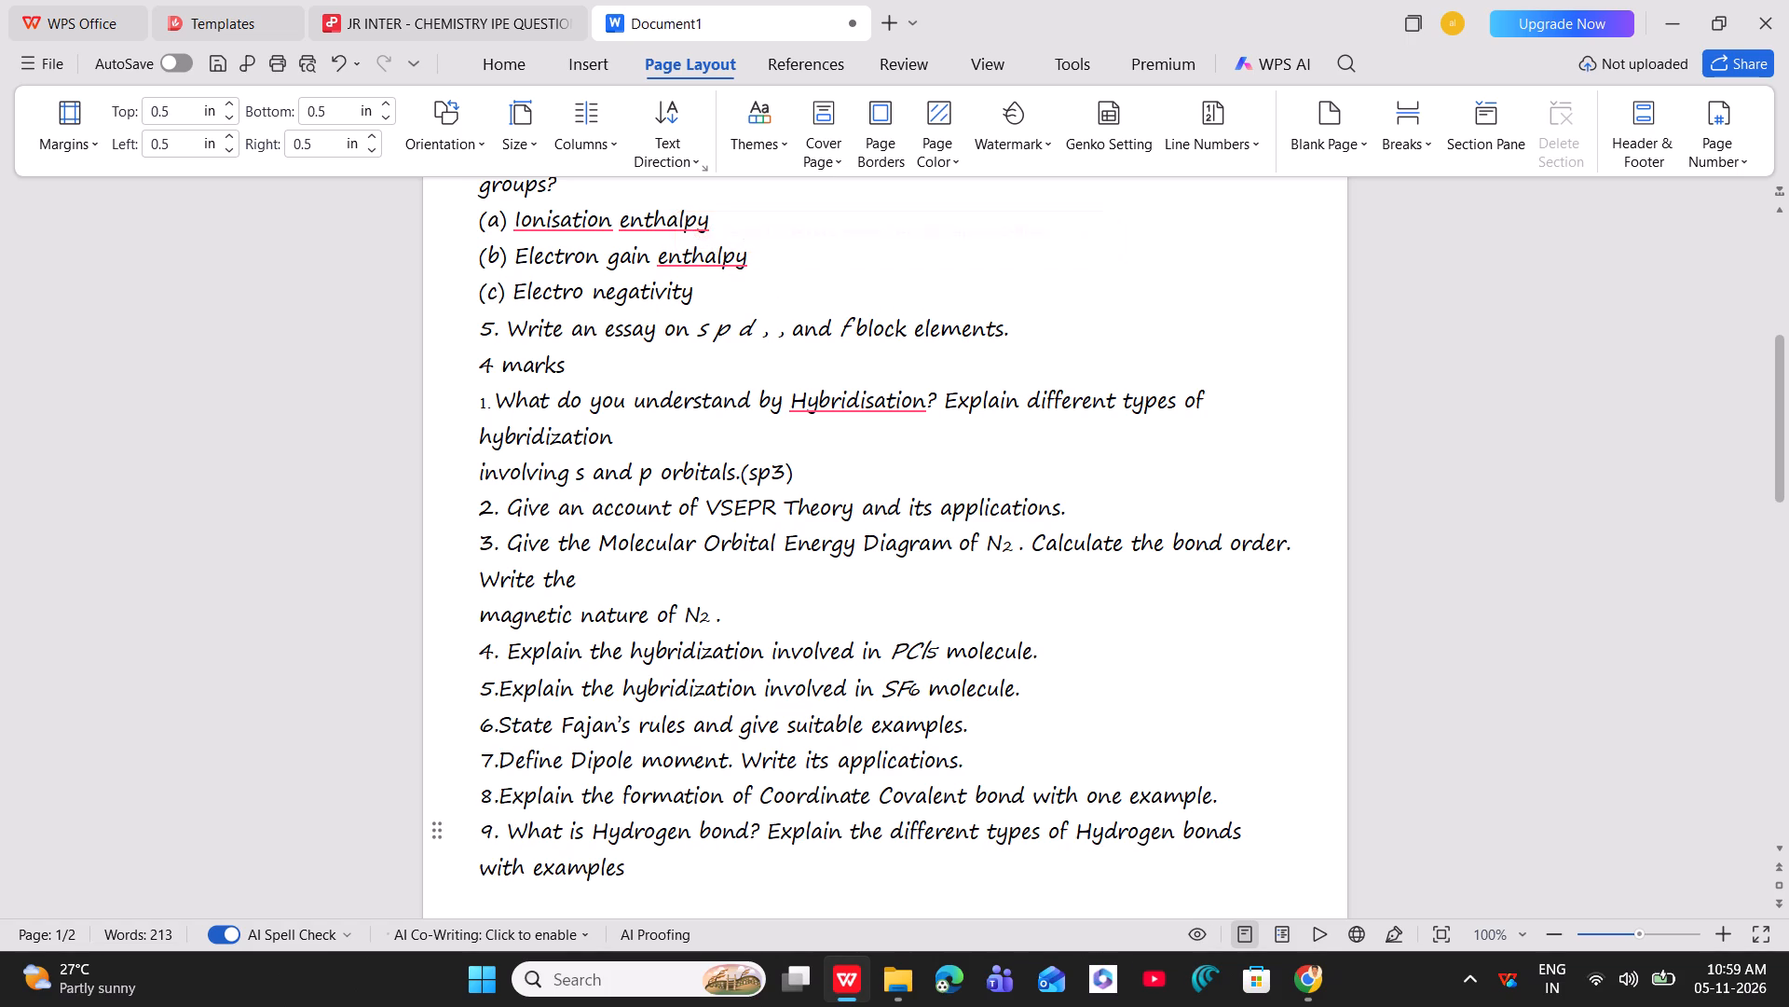
click(665, 862)
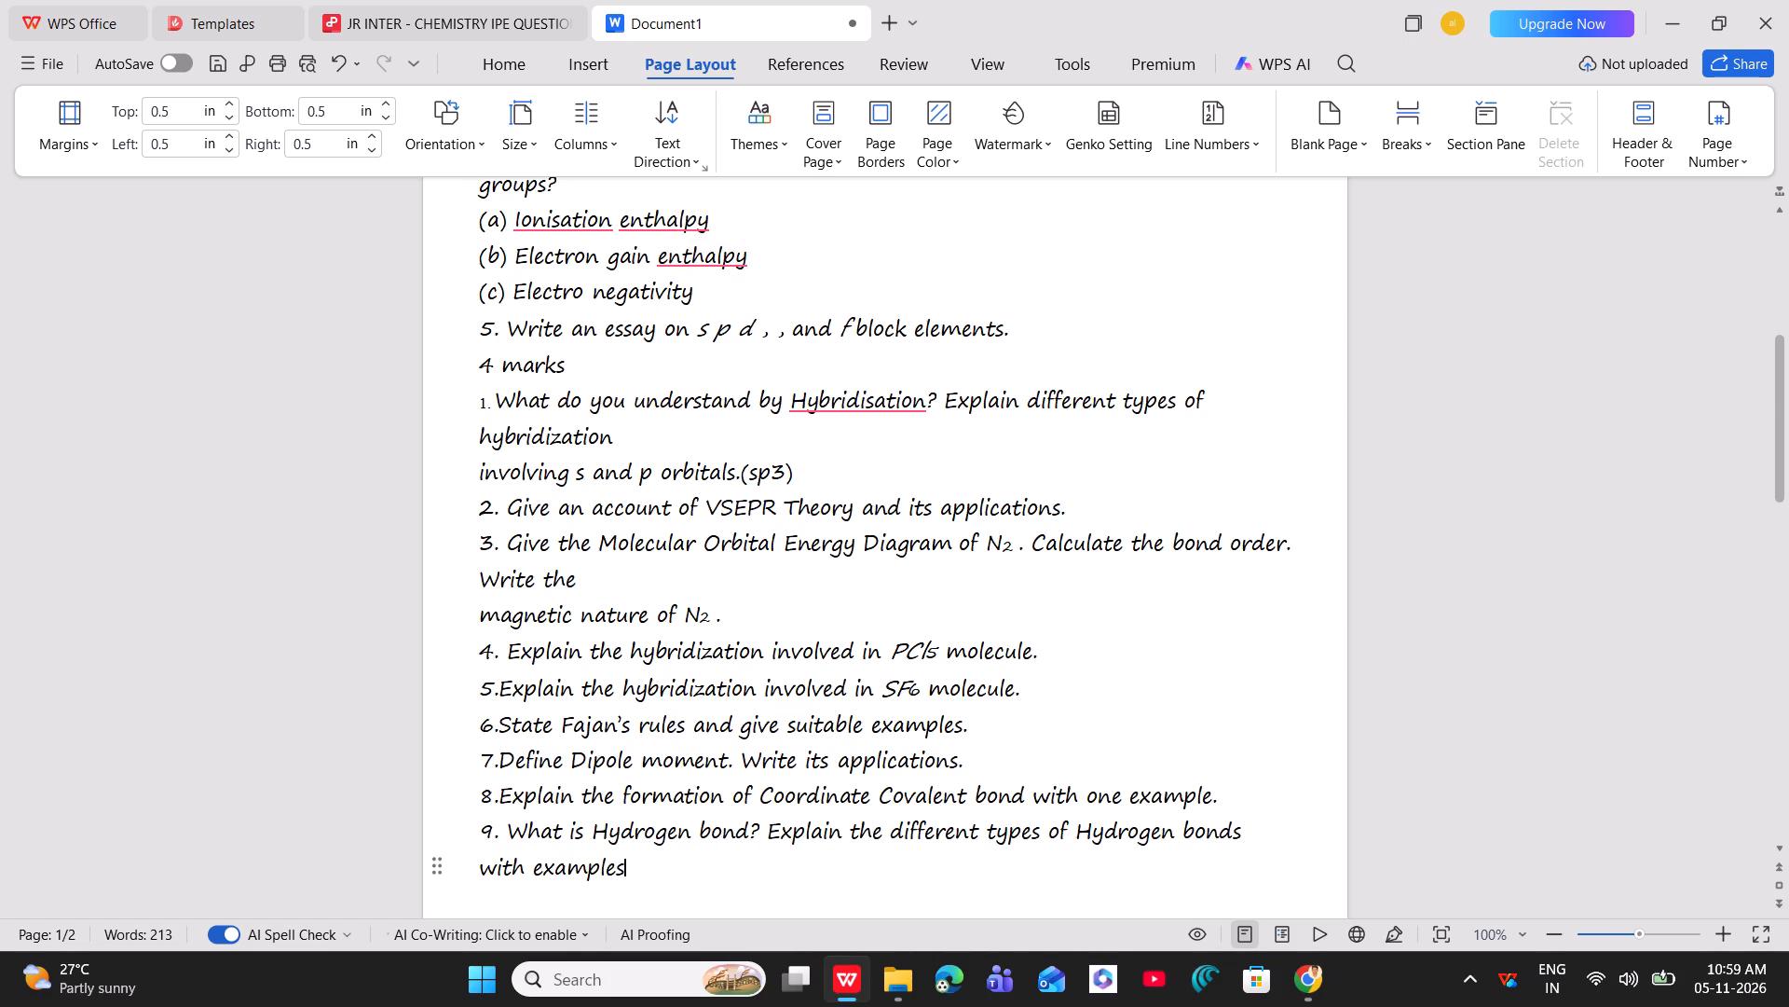
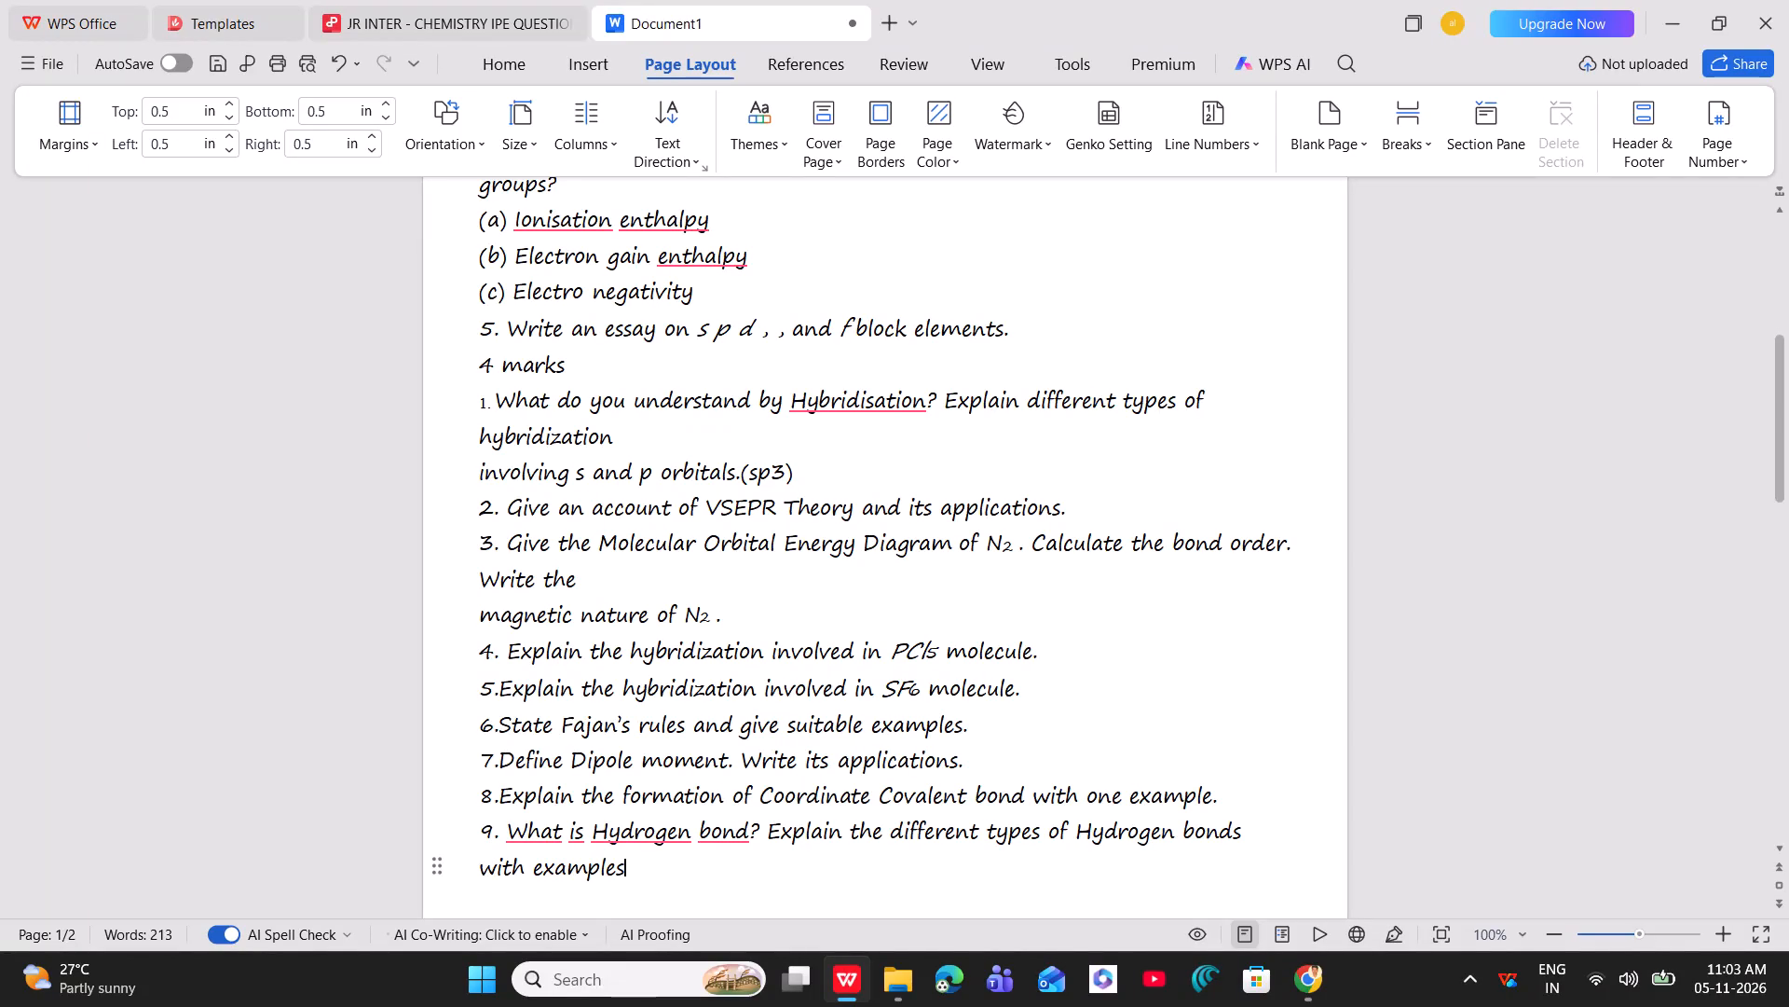
Look through the question bank PDF's Stoichiometry and Thermodynamics chapters for further 4-mark questions to include.
click(458, 0)
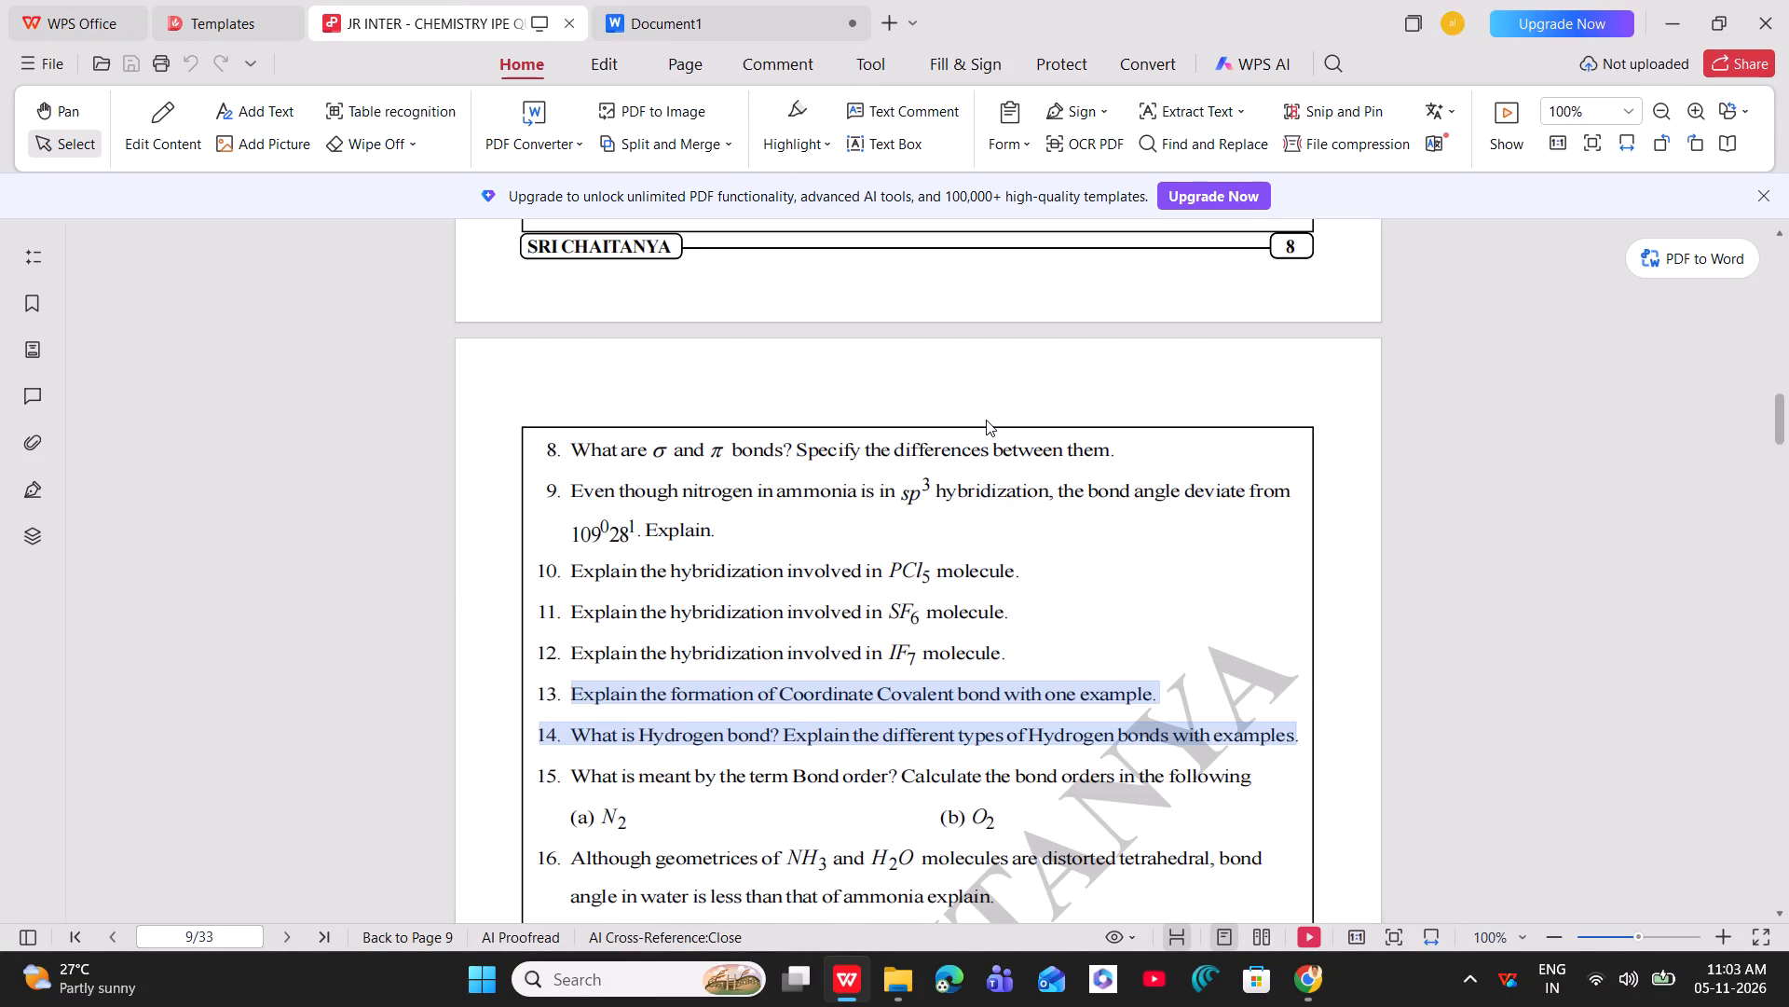
scroll(986, 420, down, 15)
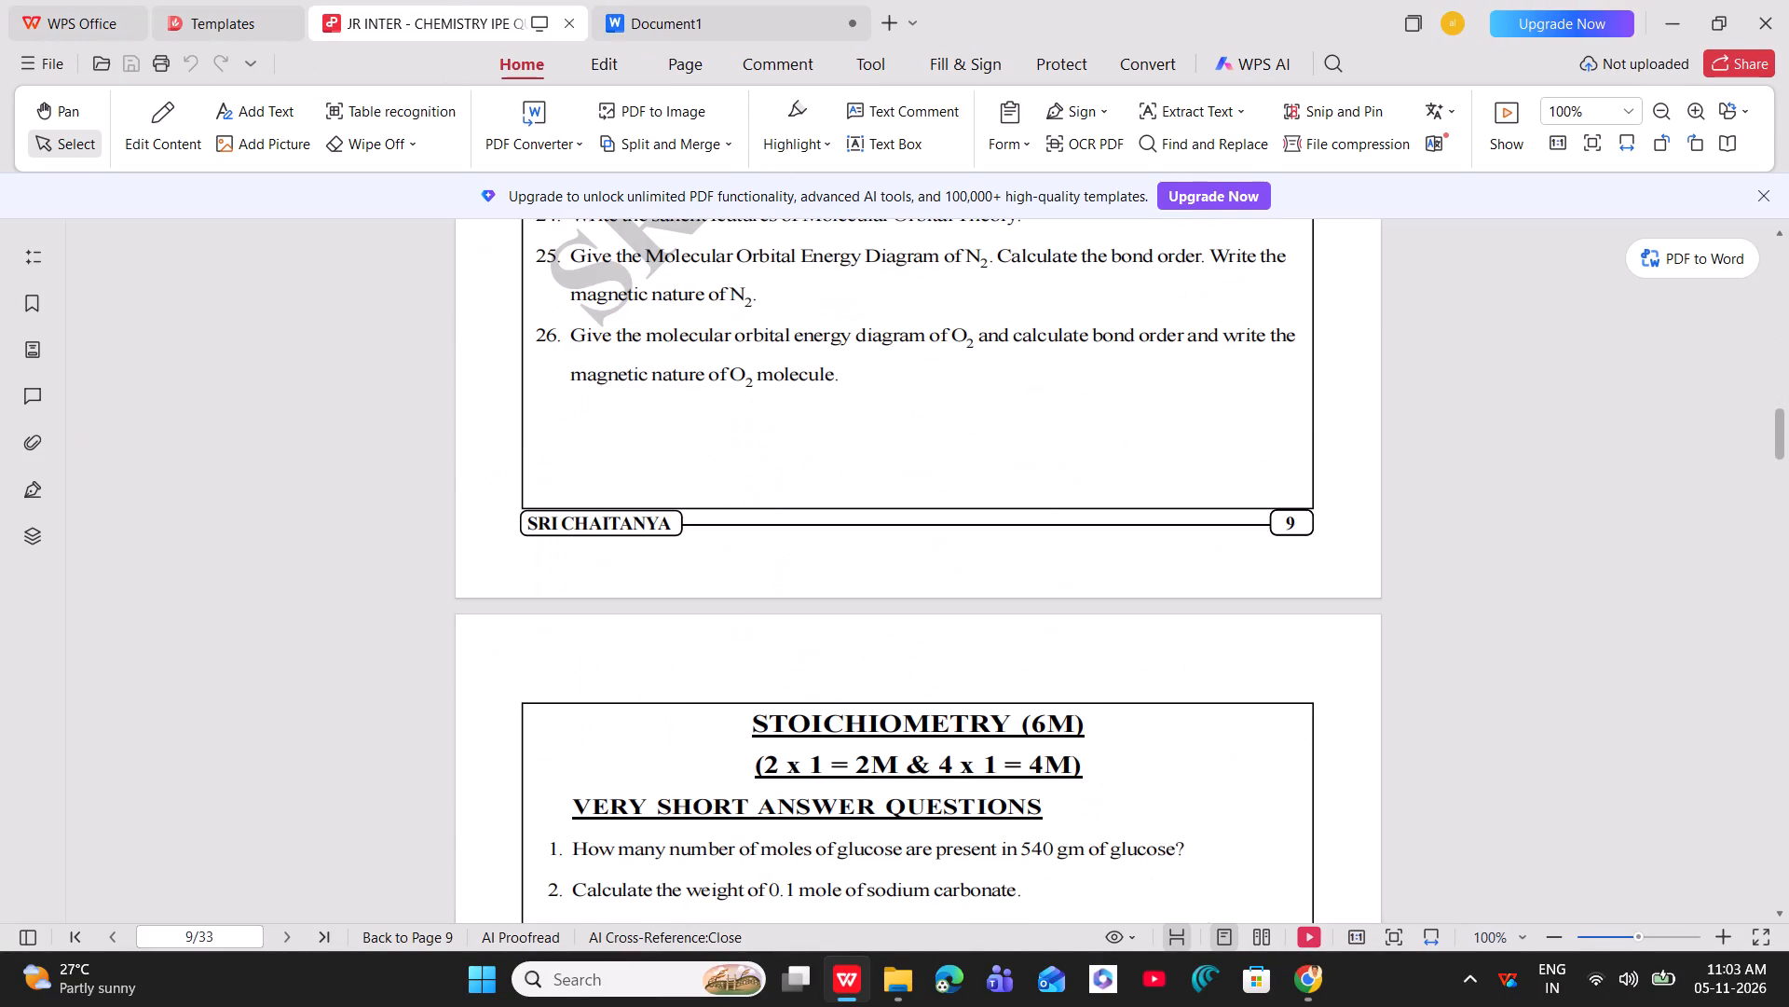
scroll(986, 420, down, 4)
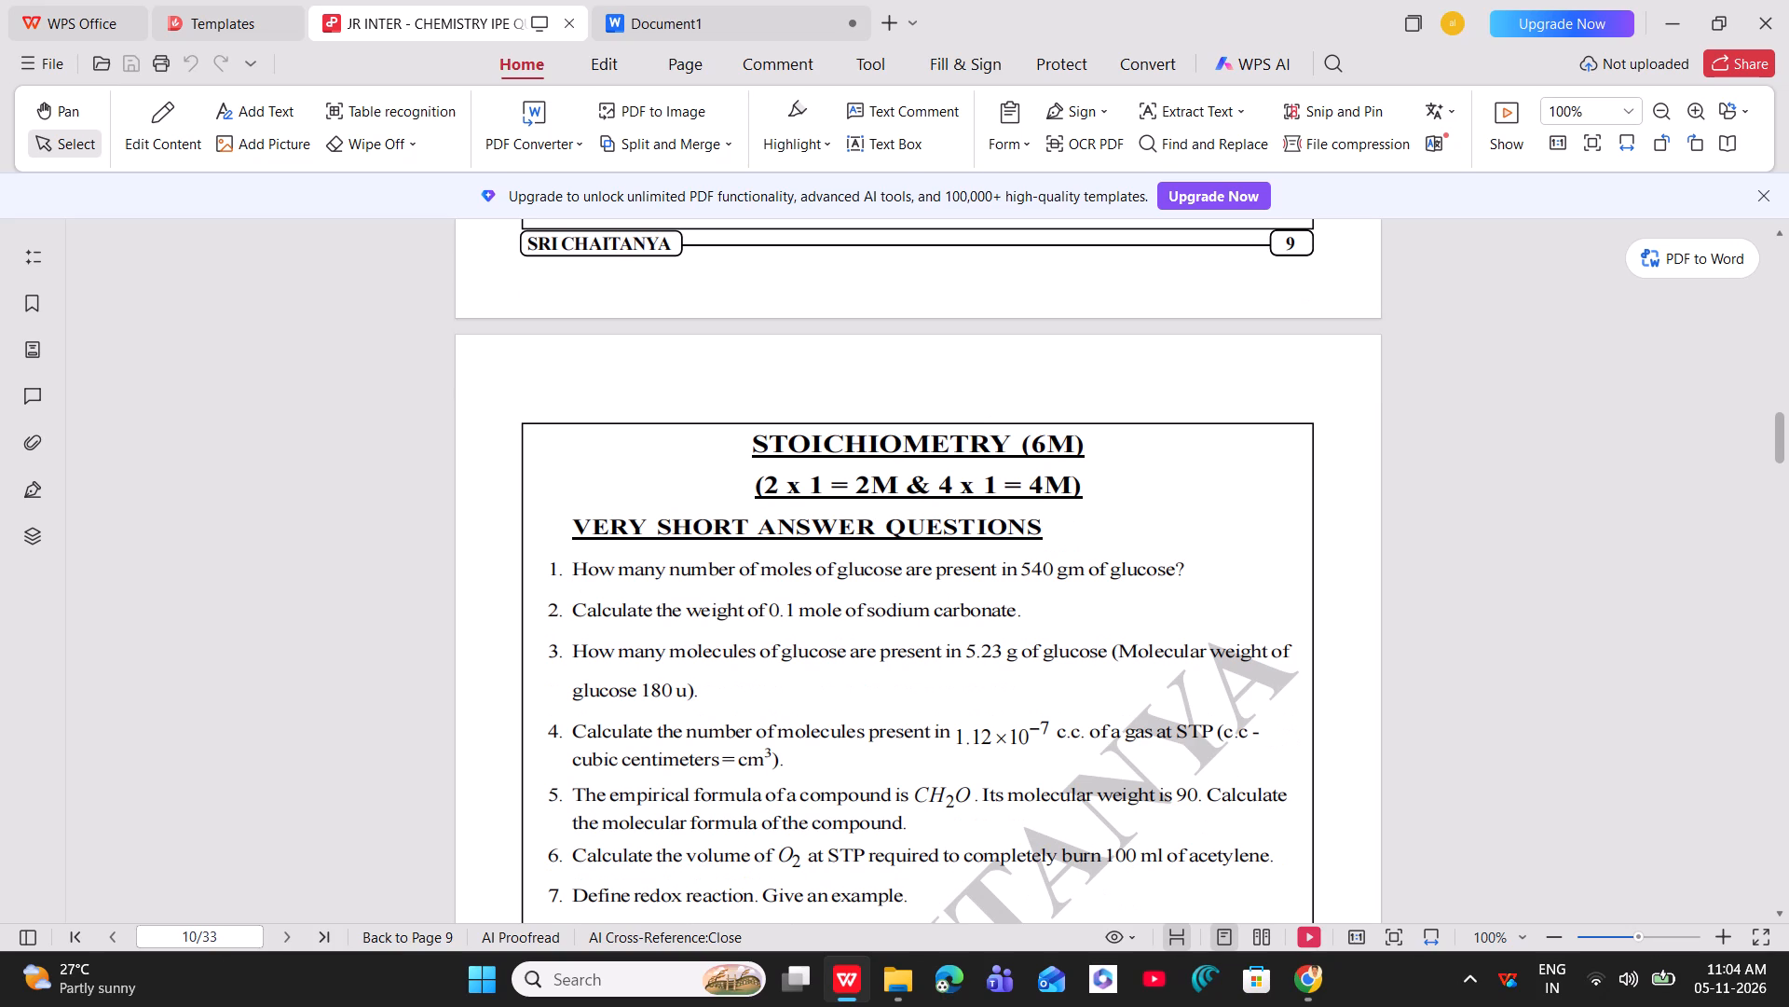
scroll(977, 593, down, 20)
scroll(977, 593, down, 3)
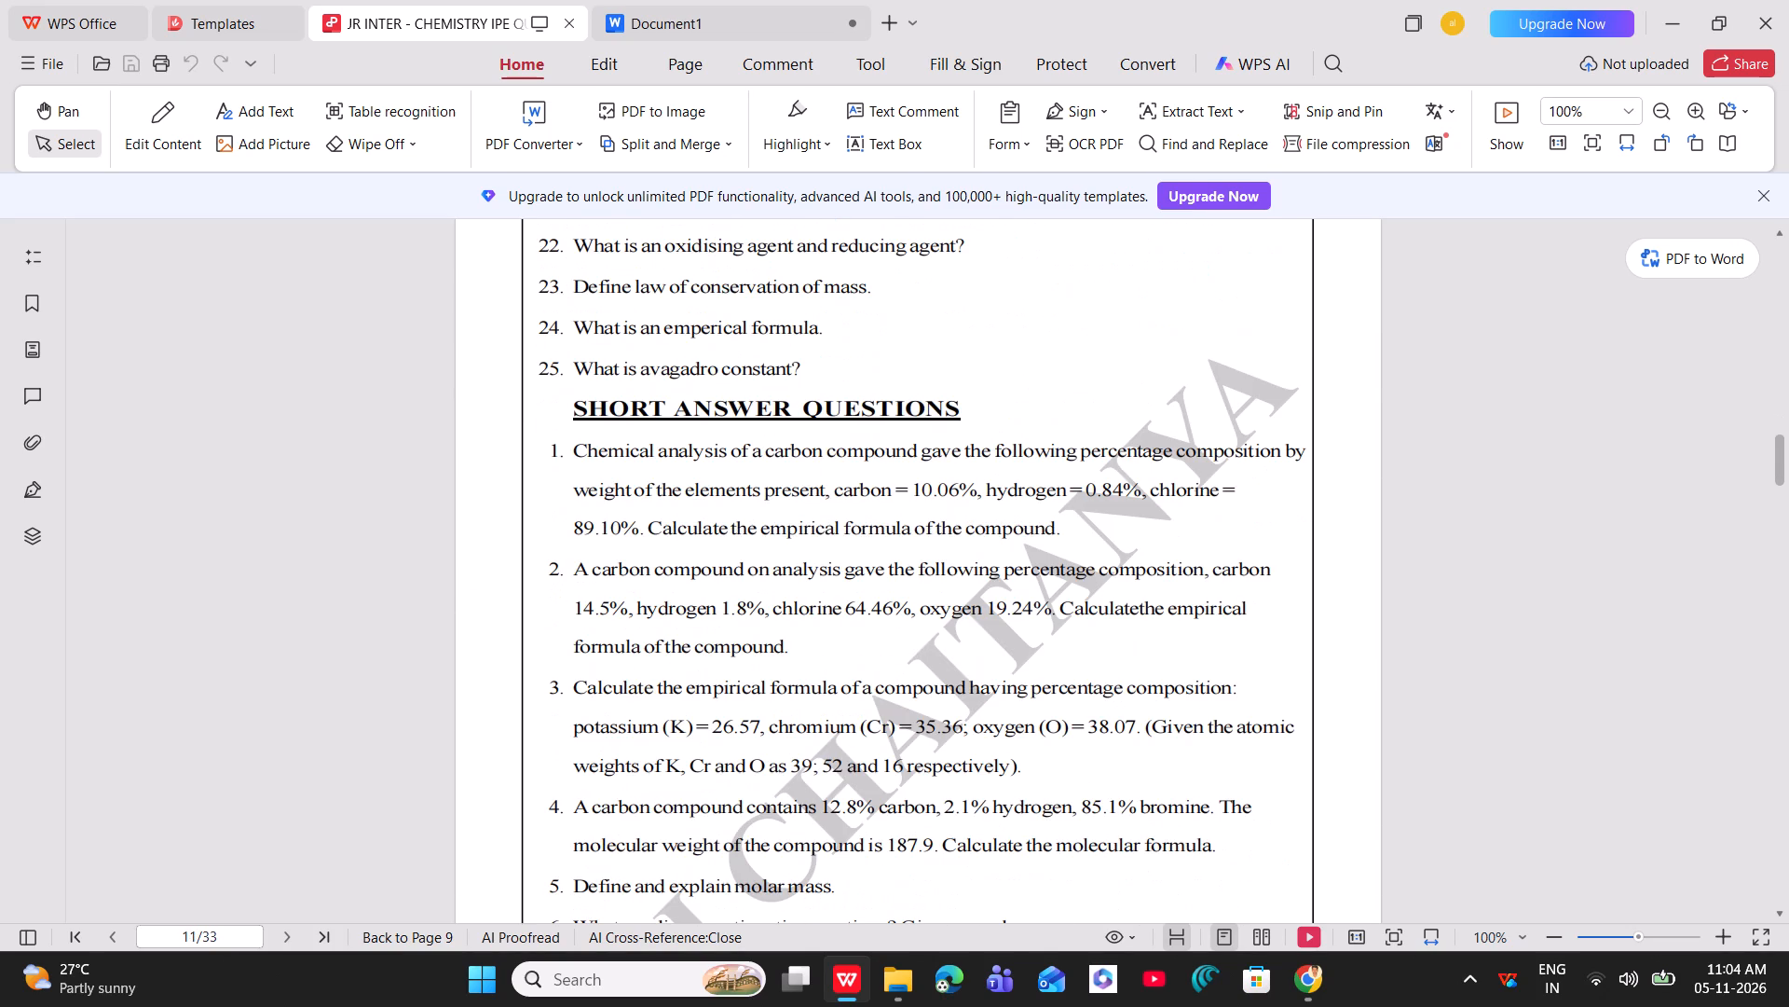
scroll(977, 593, down, 3)
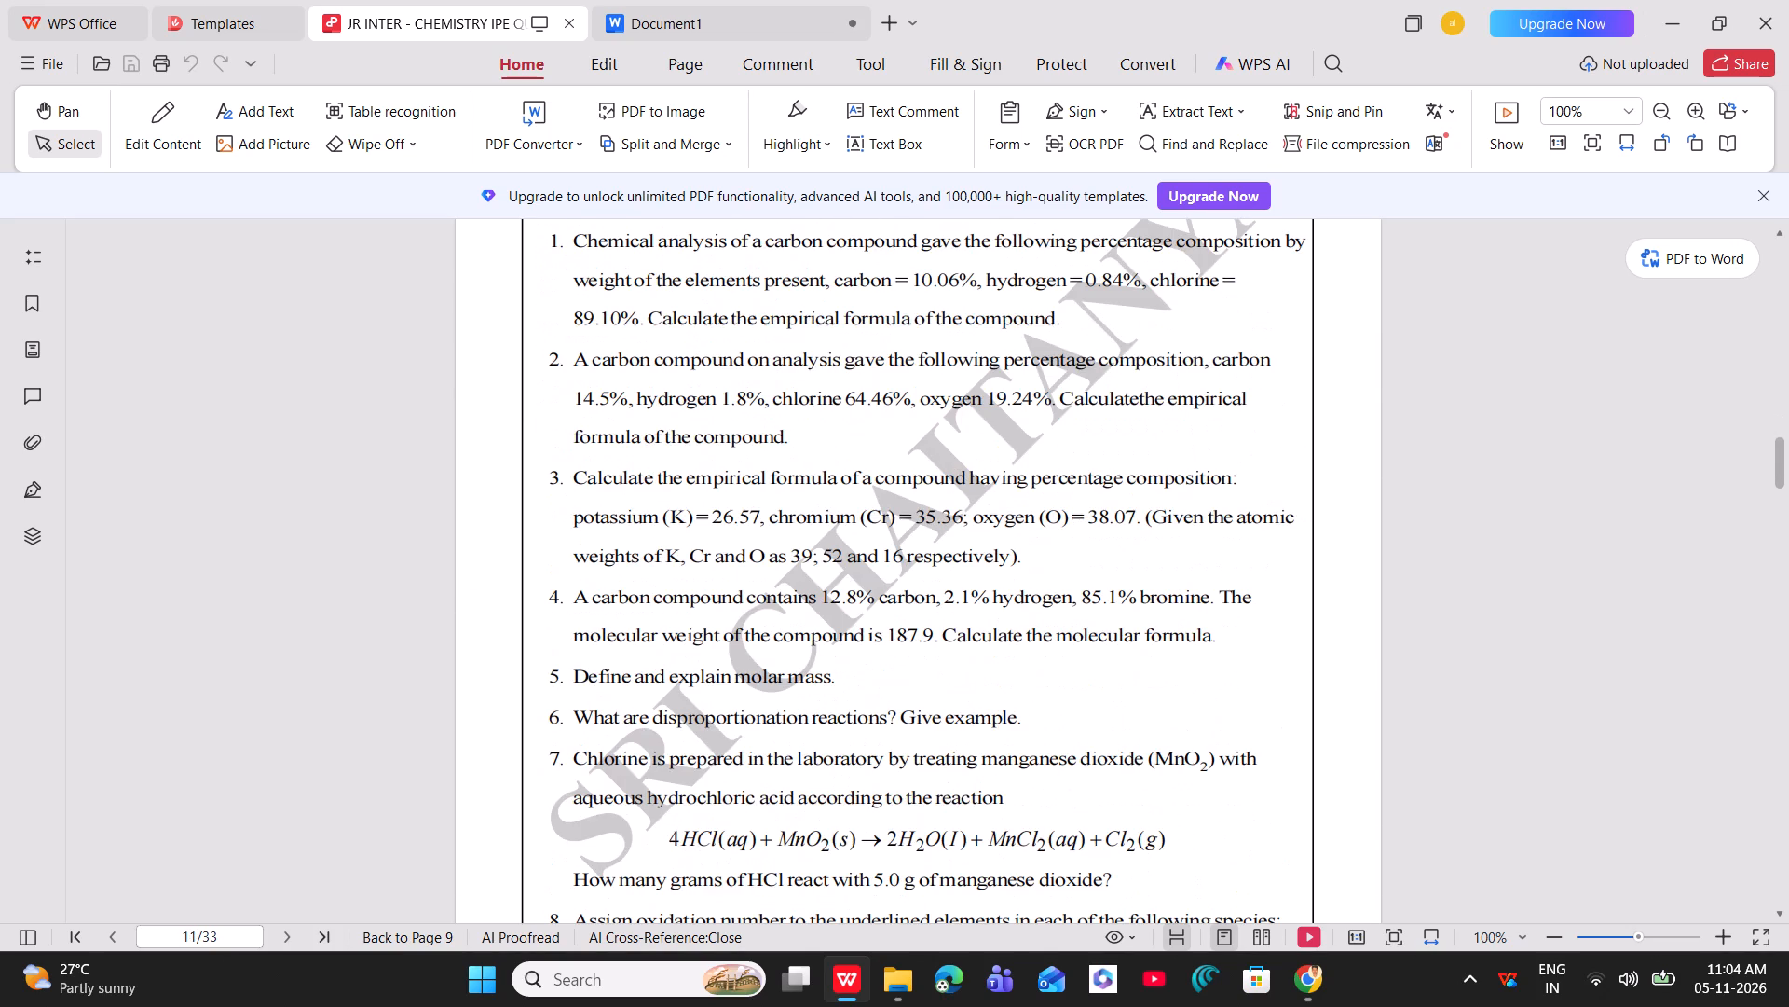
scroll(977, 593, down, 8)
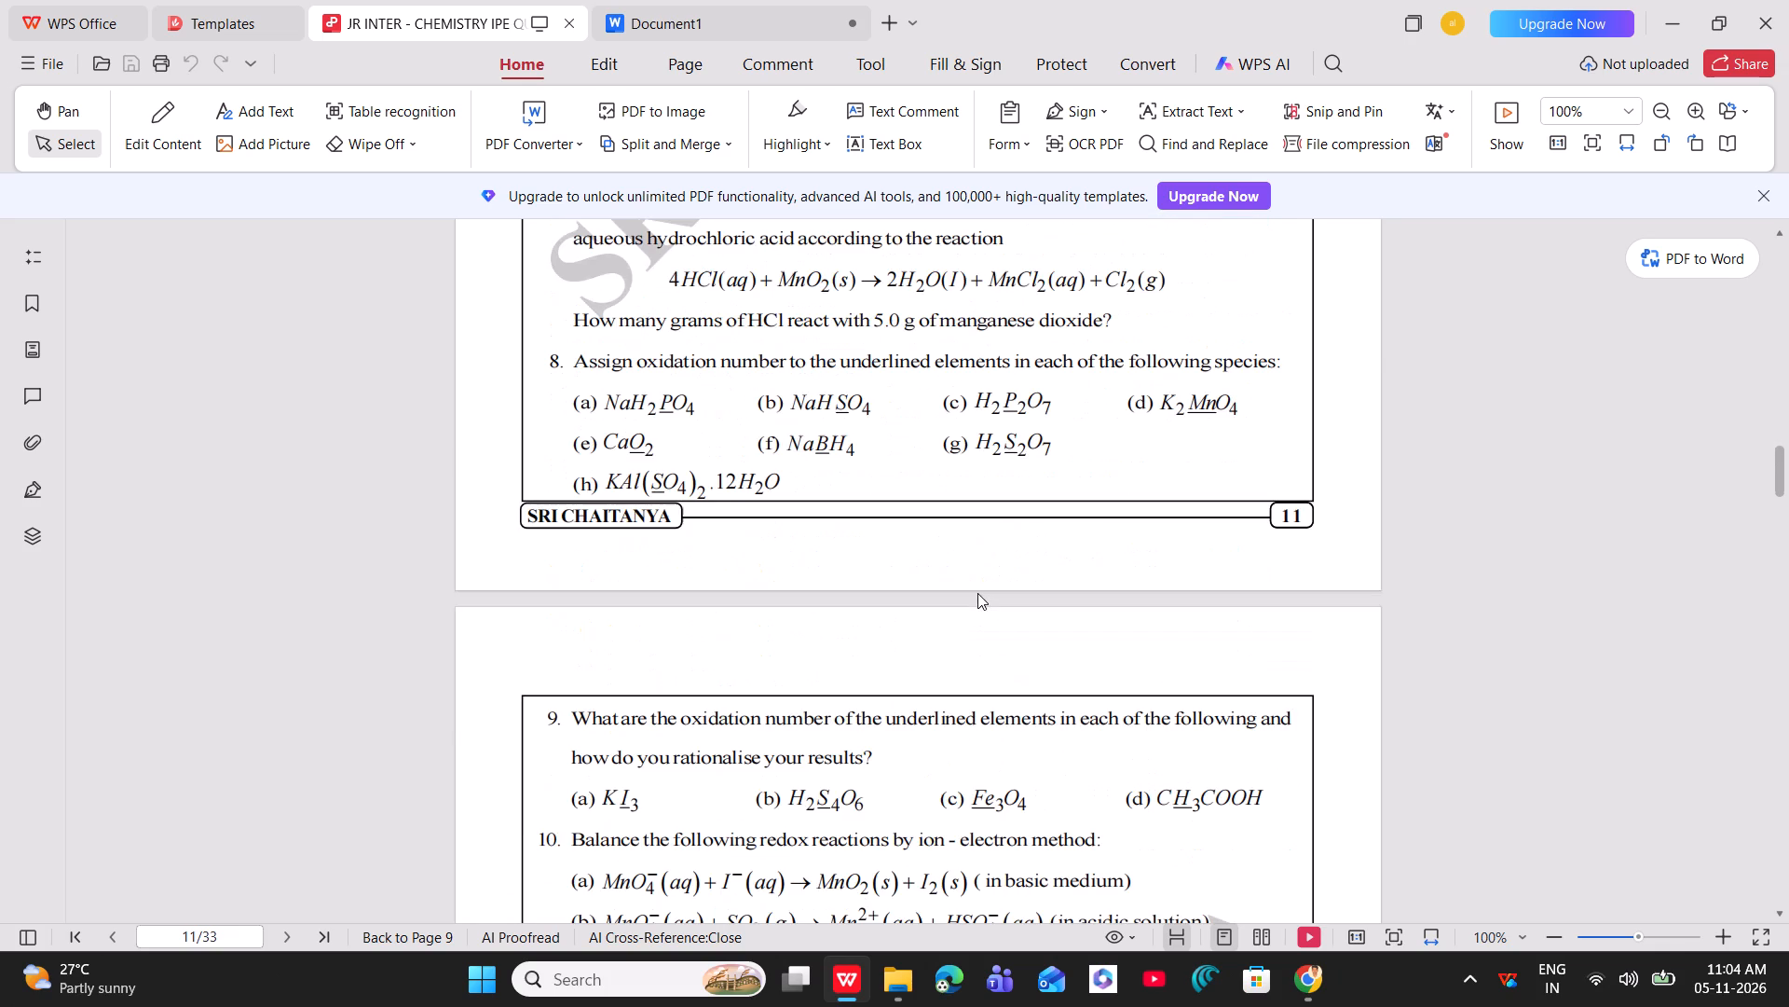
scroll(977, 593, down, 15)
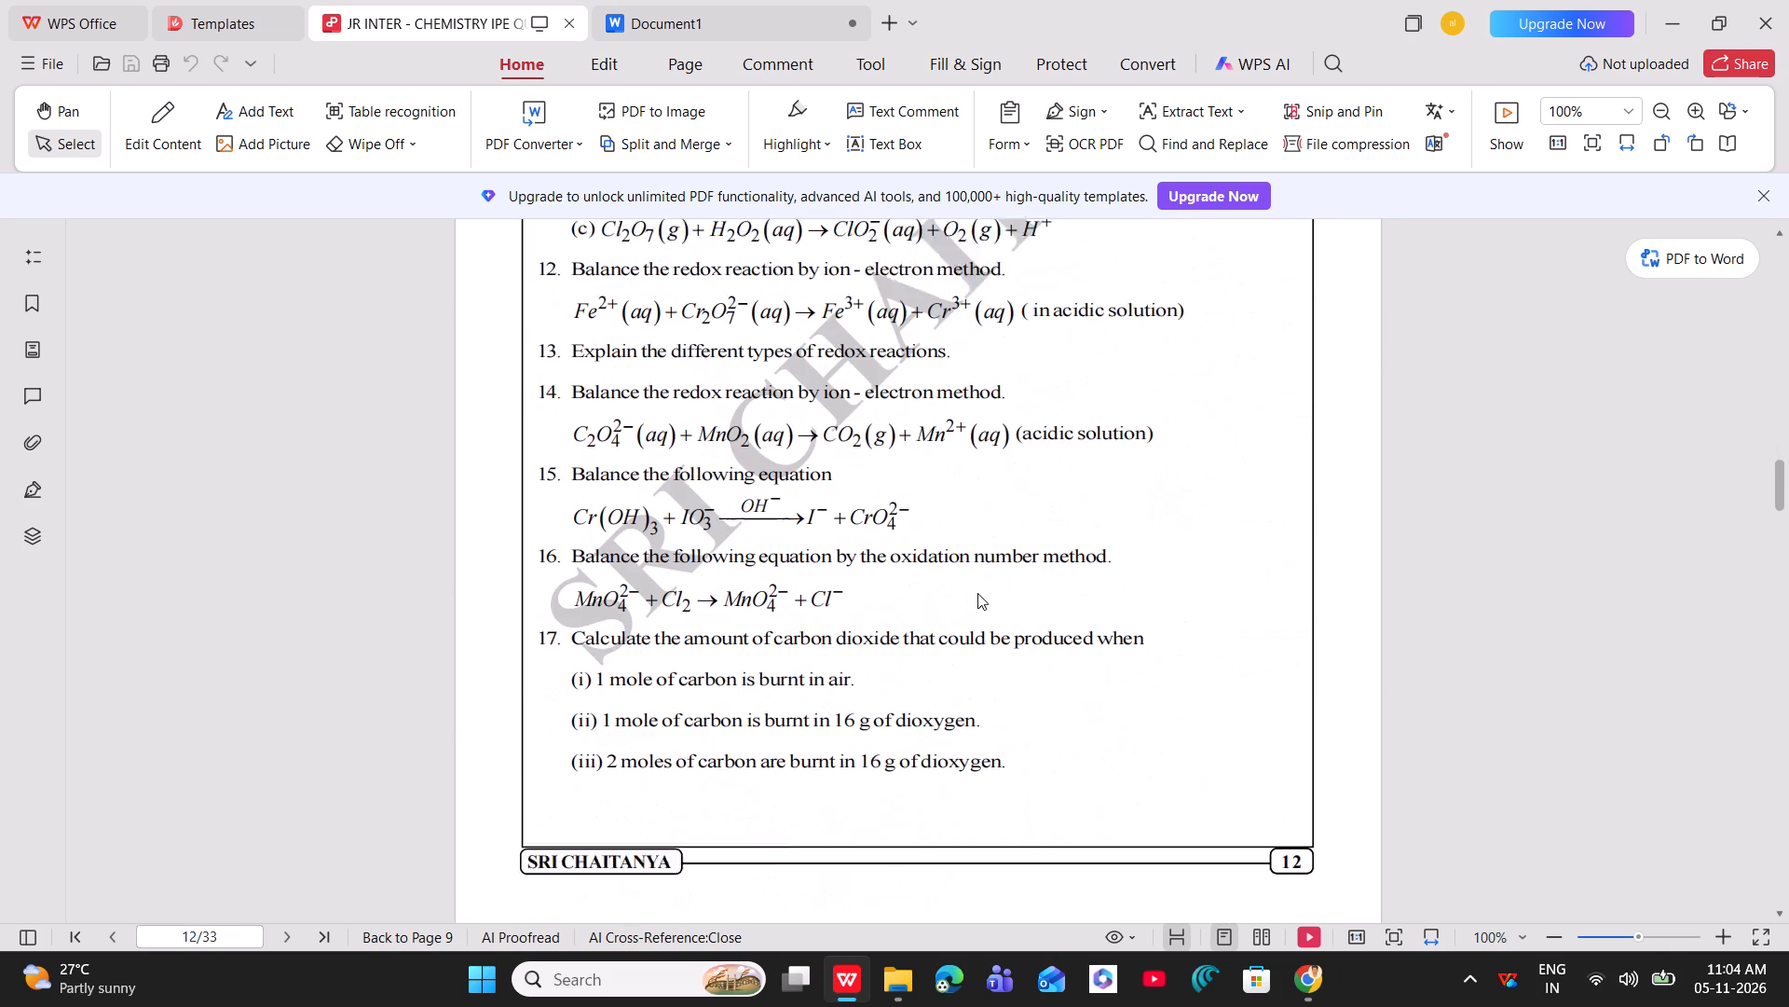
scroll(977, 593, down, 8)
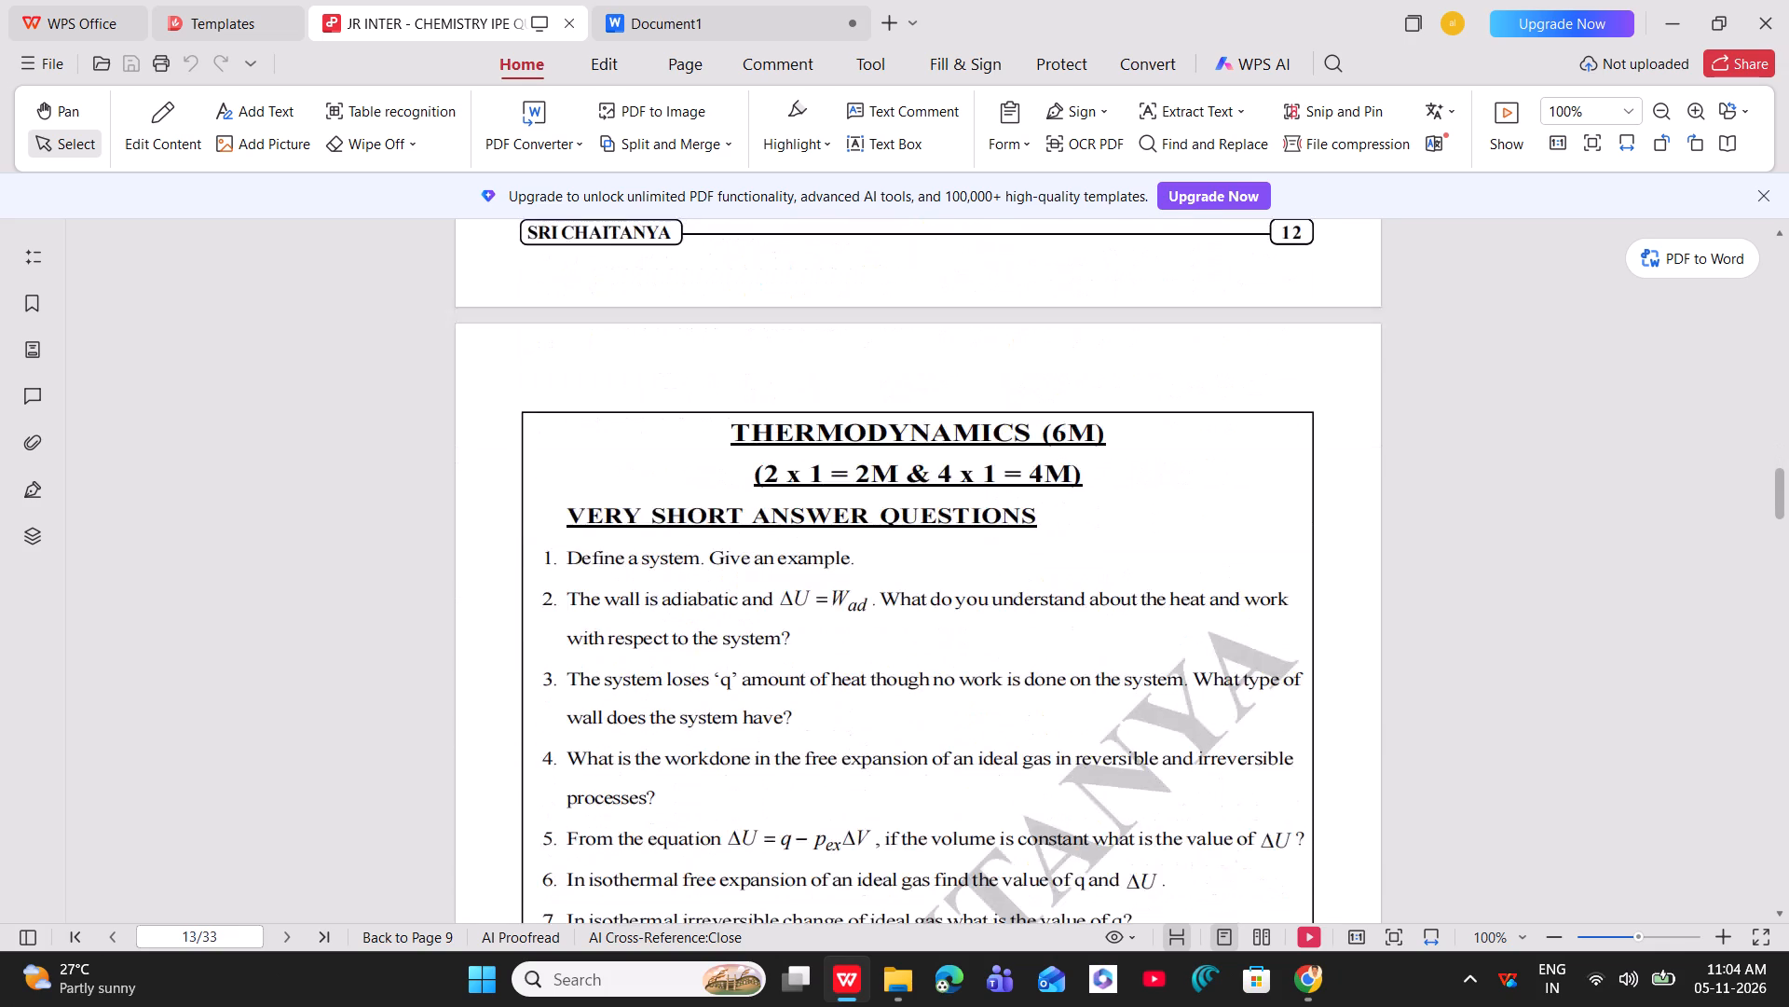
scroll(977, 593, down, 6)
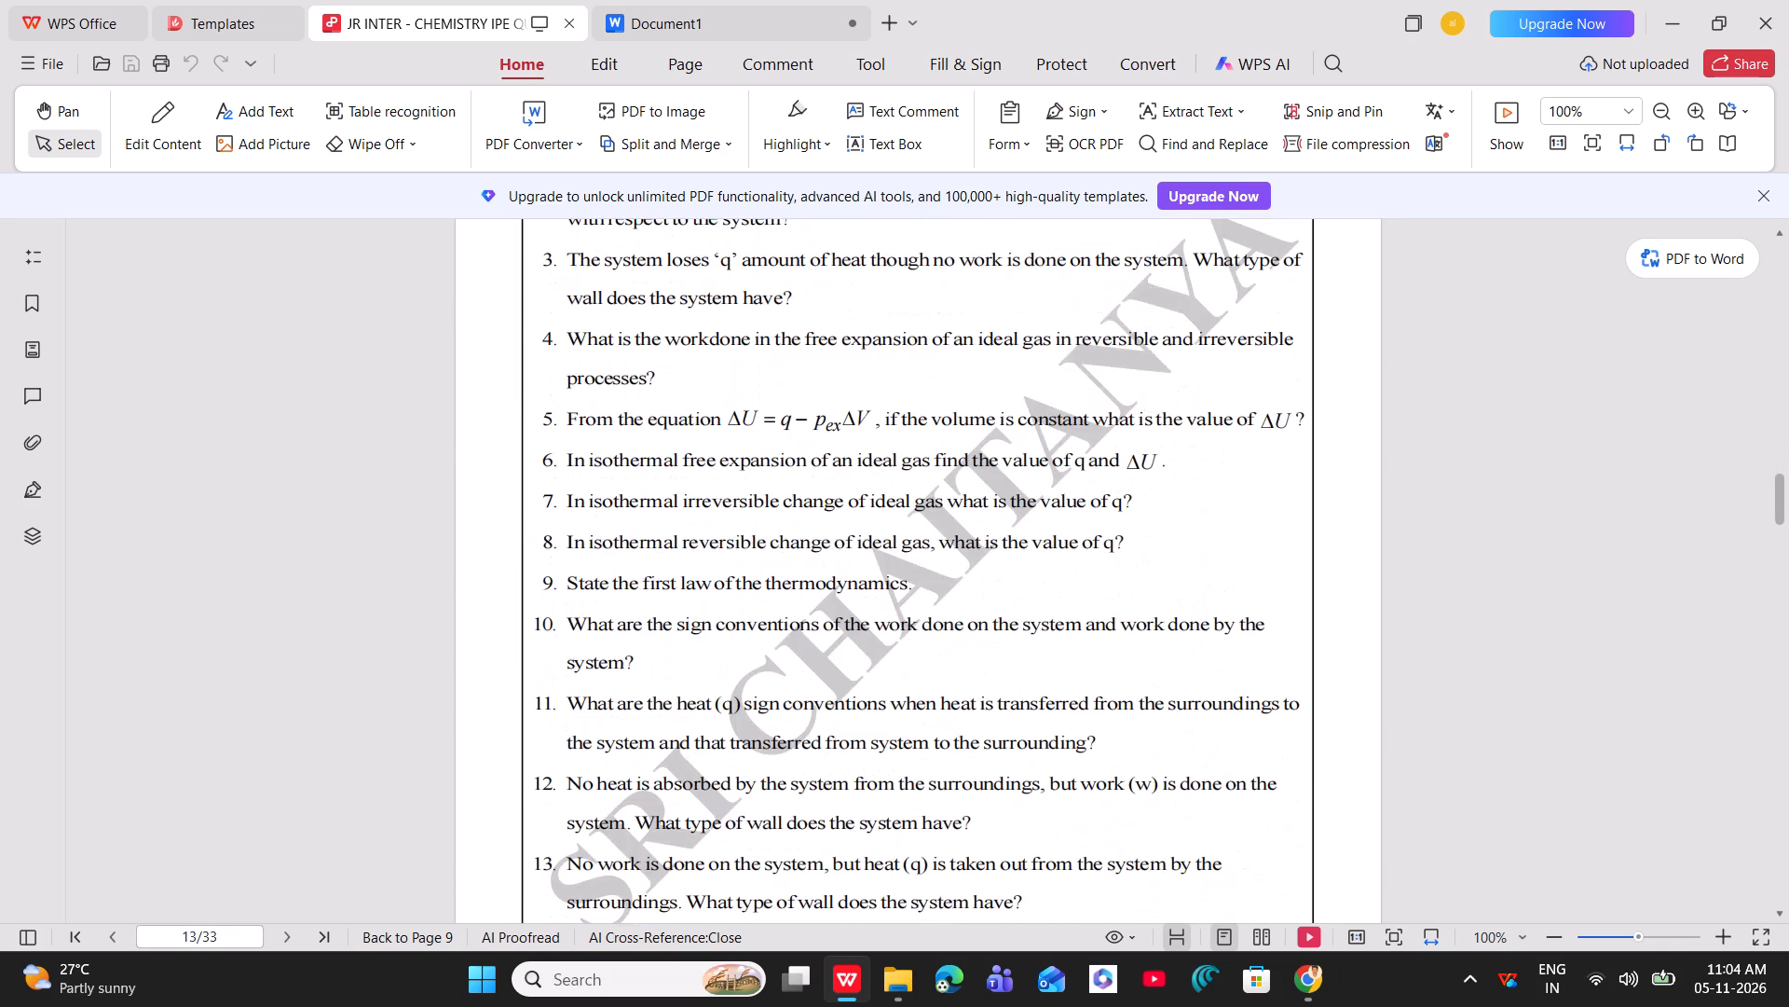
scroll(977, 593, down, 6)
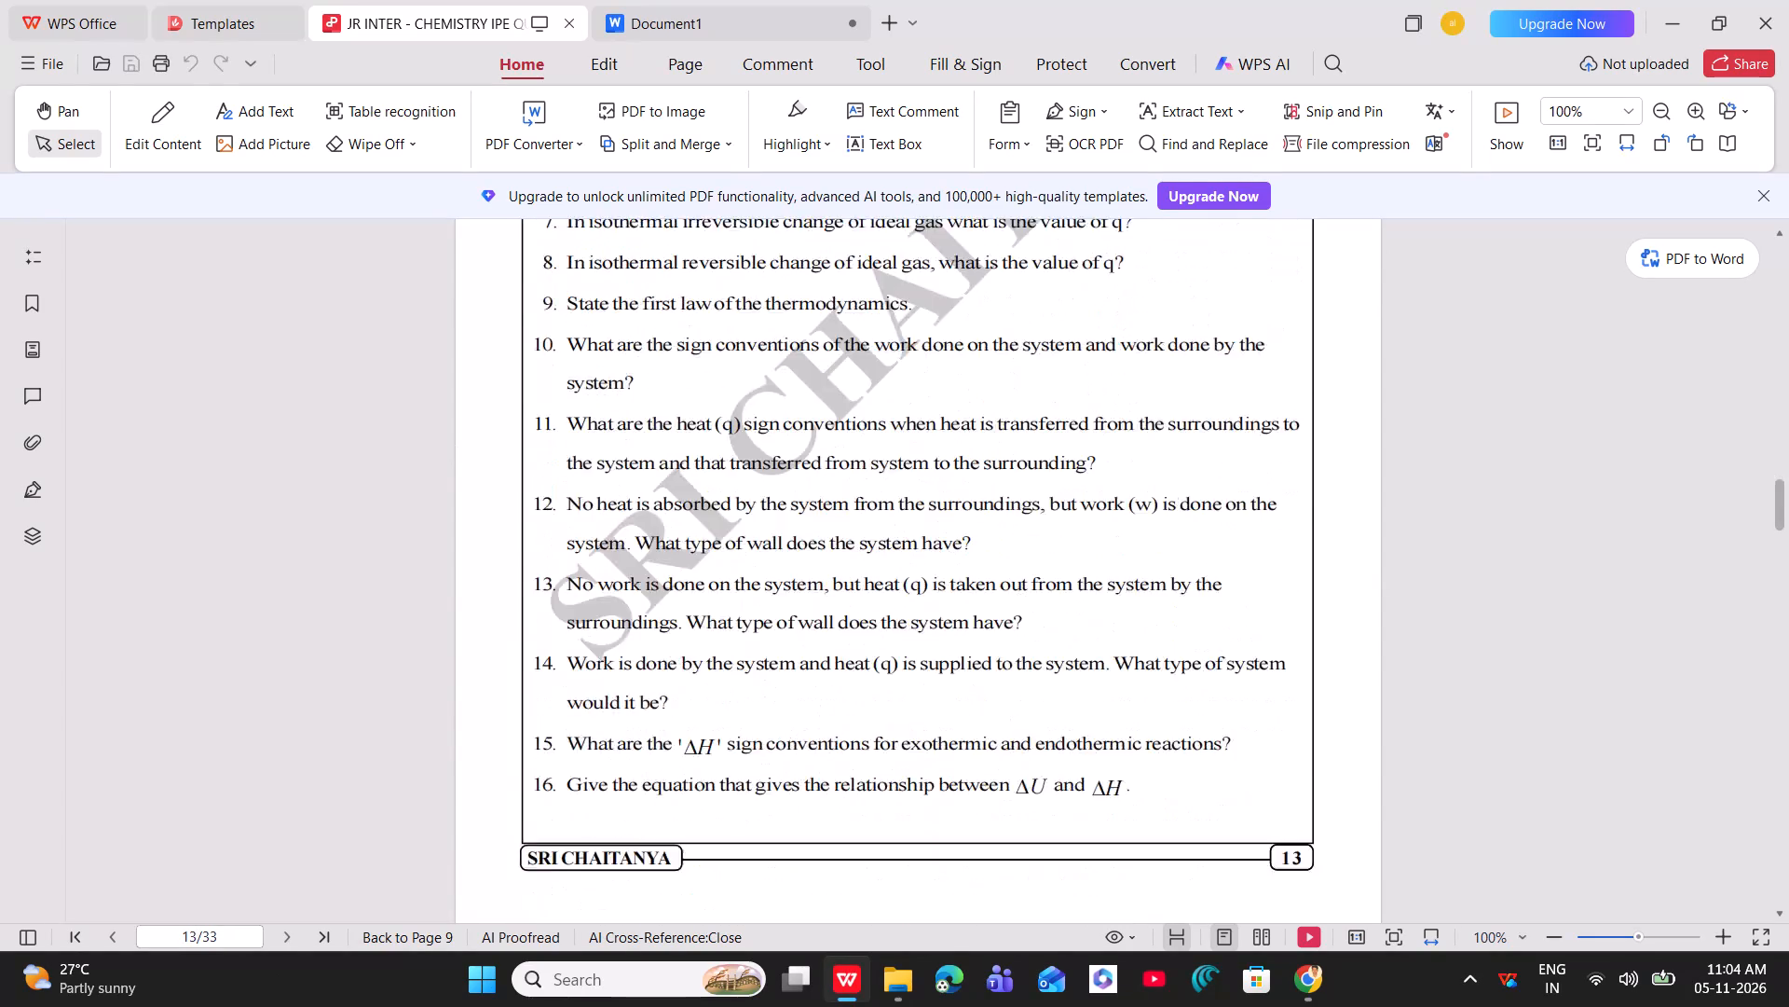
scroll(977, 593, down, 9)
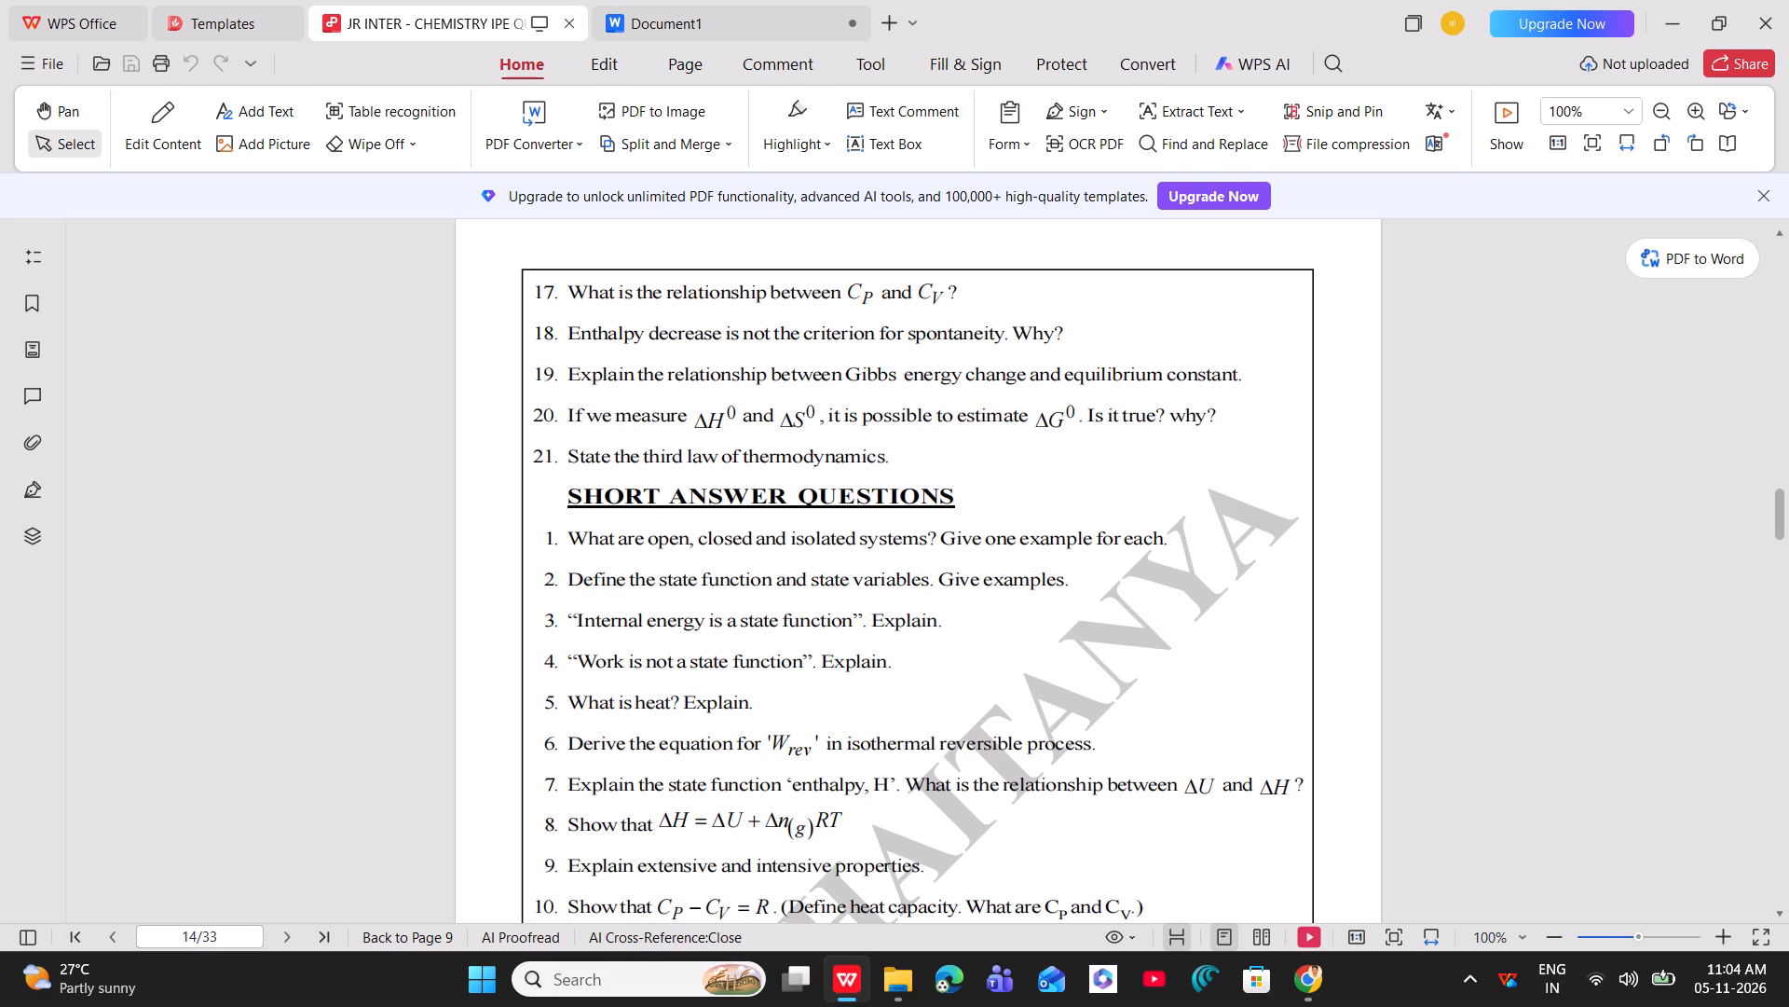
Go back through the PDF's Stoichiometry short answer questions, from question 17 to question 1, to choose one for the document.
scroll(957, 641, up, 20)
scroll(957, 641, up, 3)
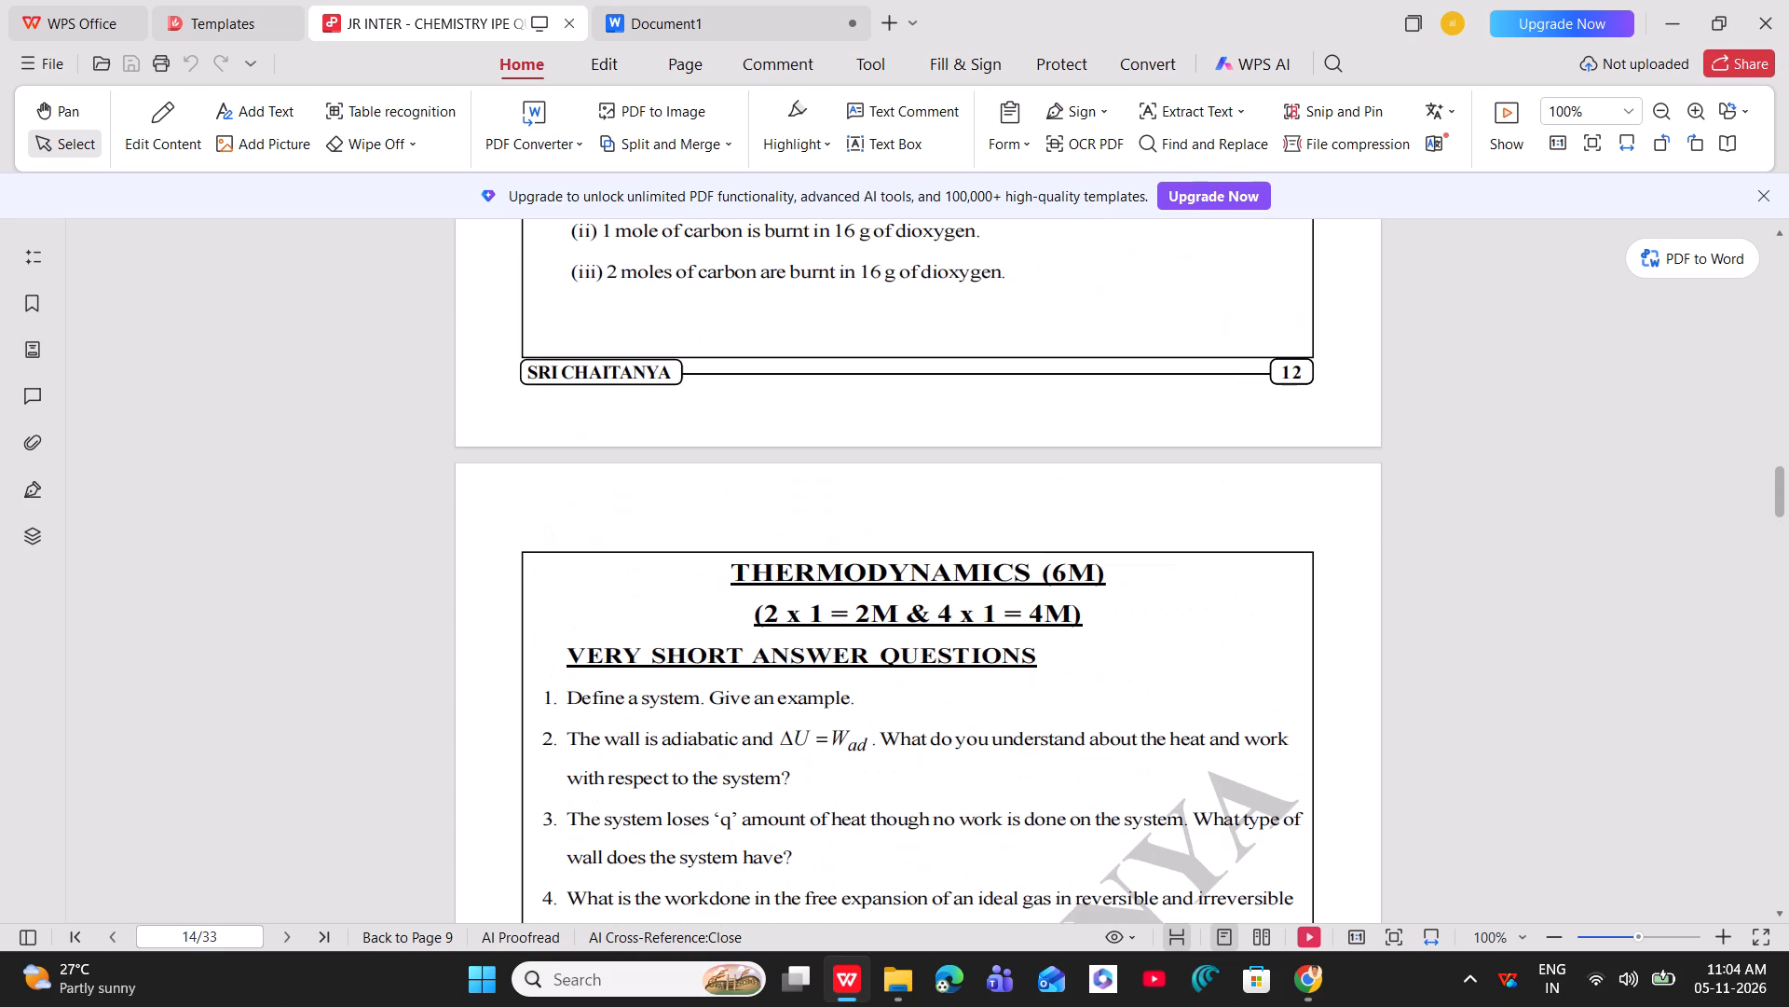
scroll(957, 641, up, 5)
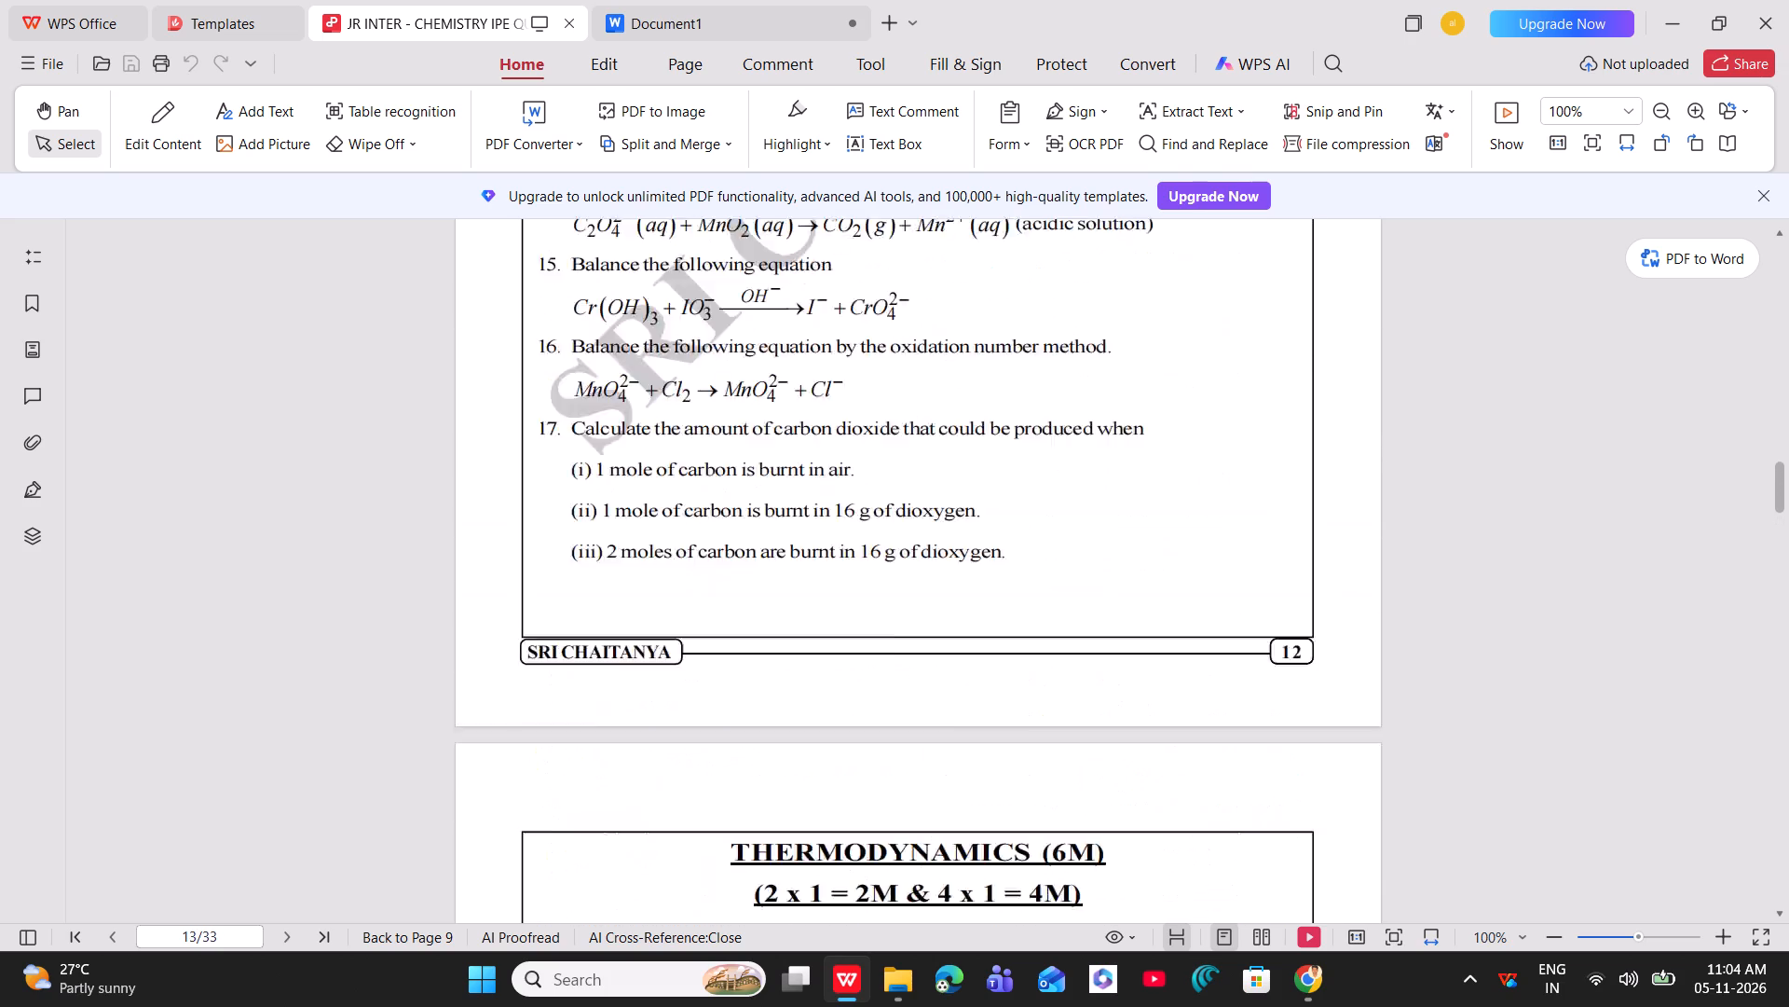
scroll(957, 641, up, 3)
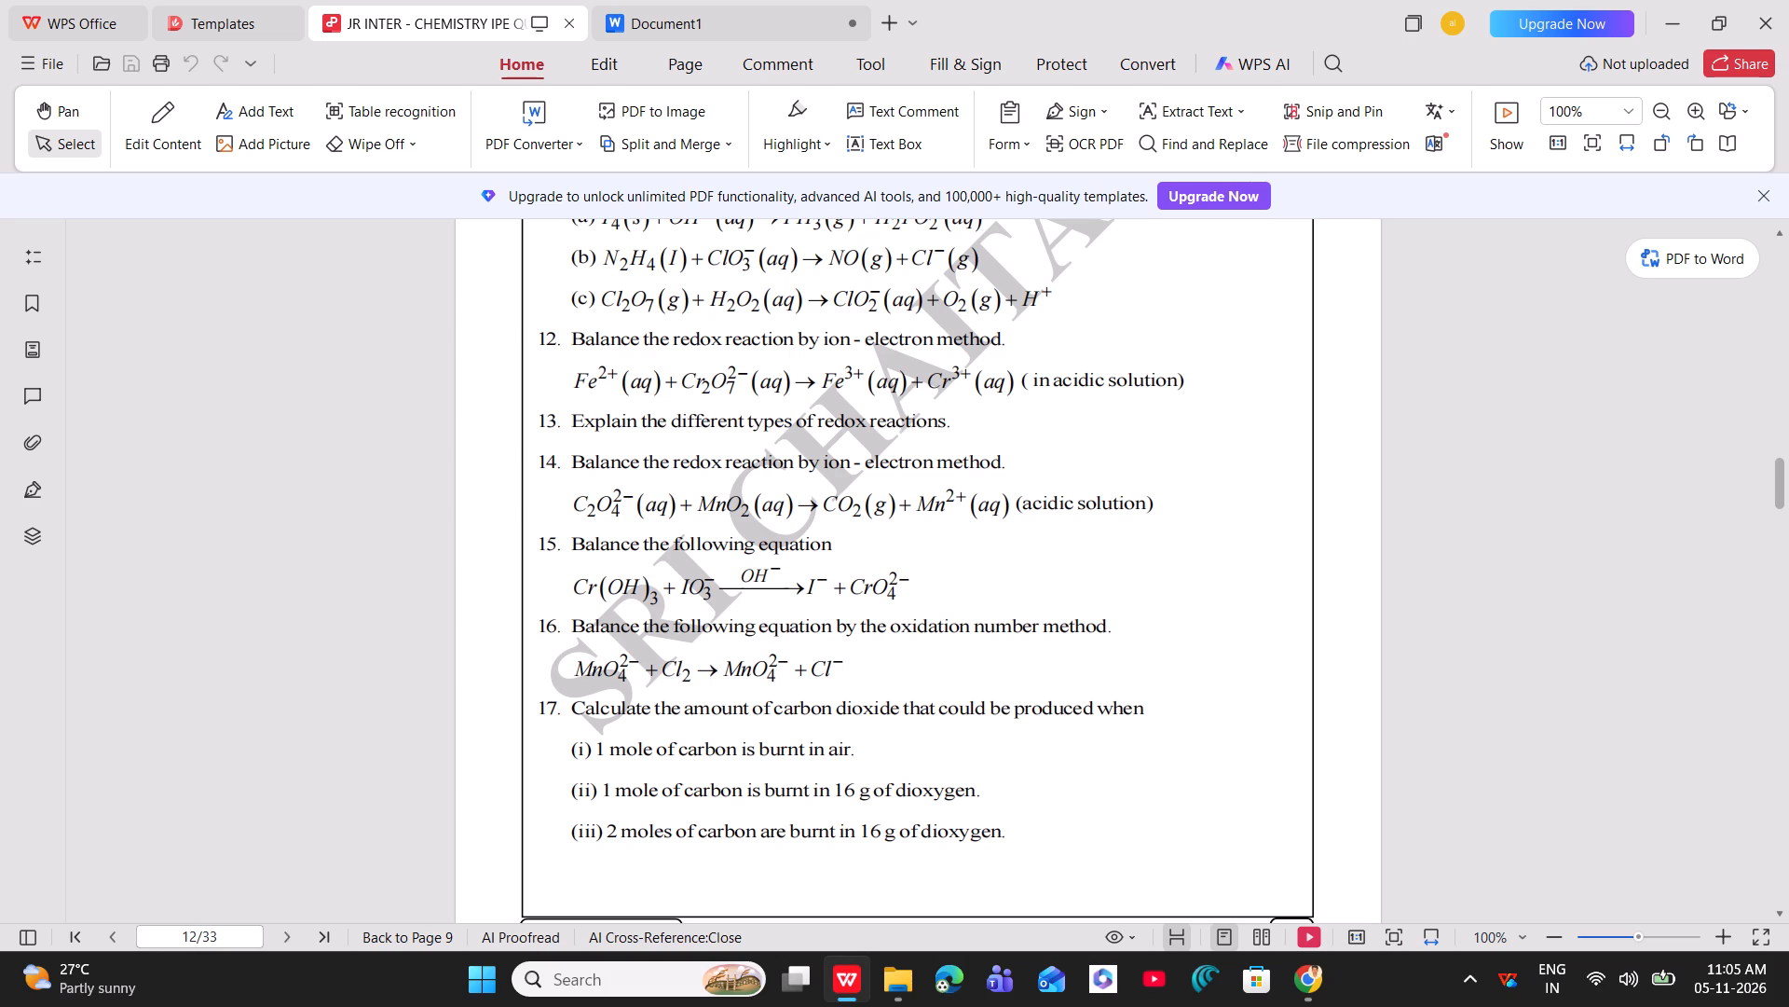
key(Up)
key(Up)
key(Up)
key(Up)
key(Up)
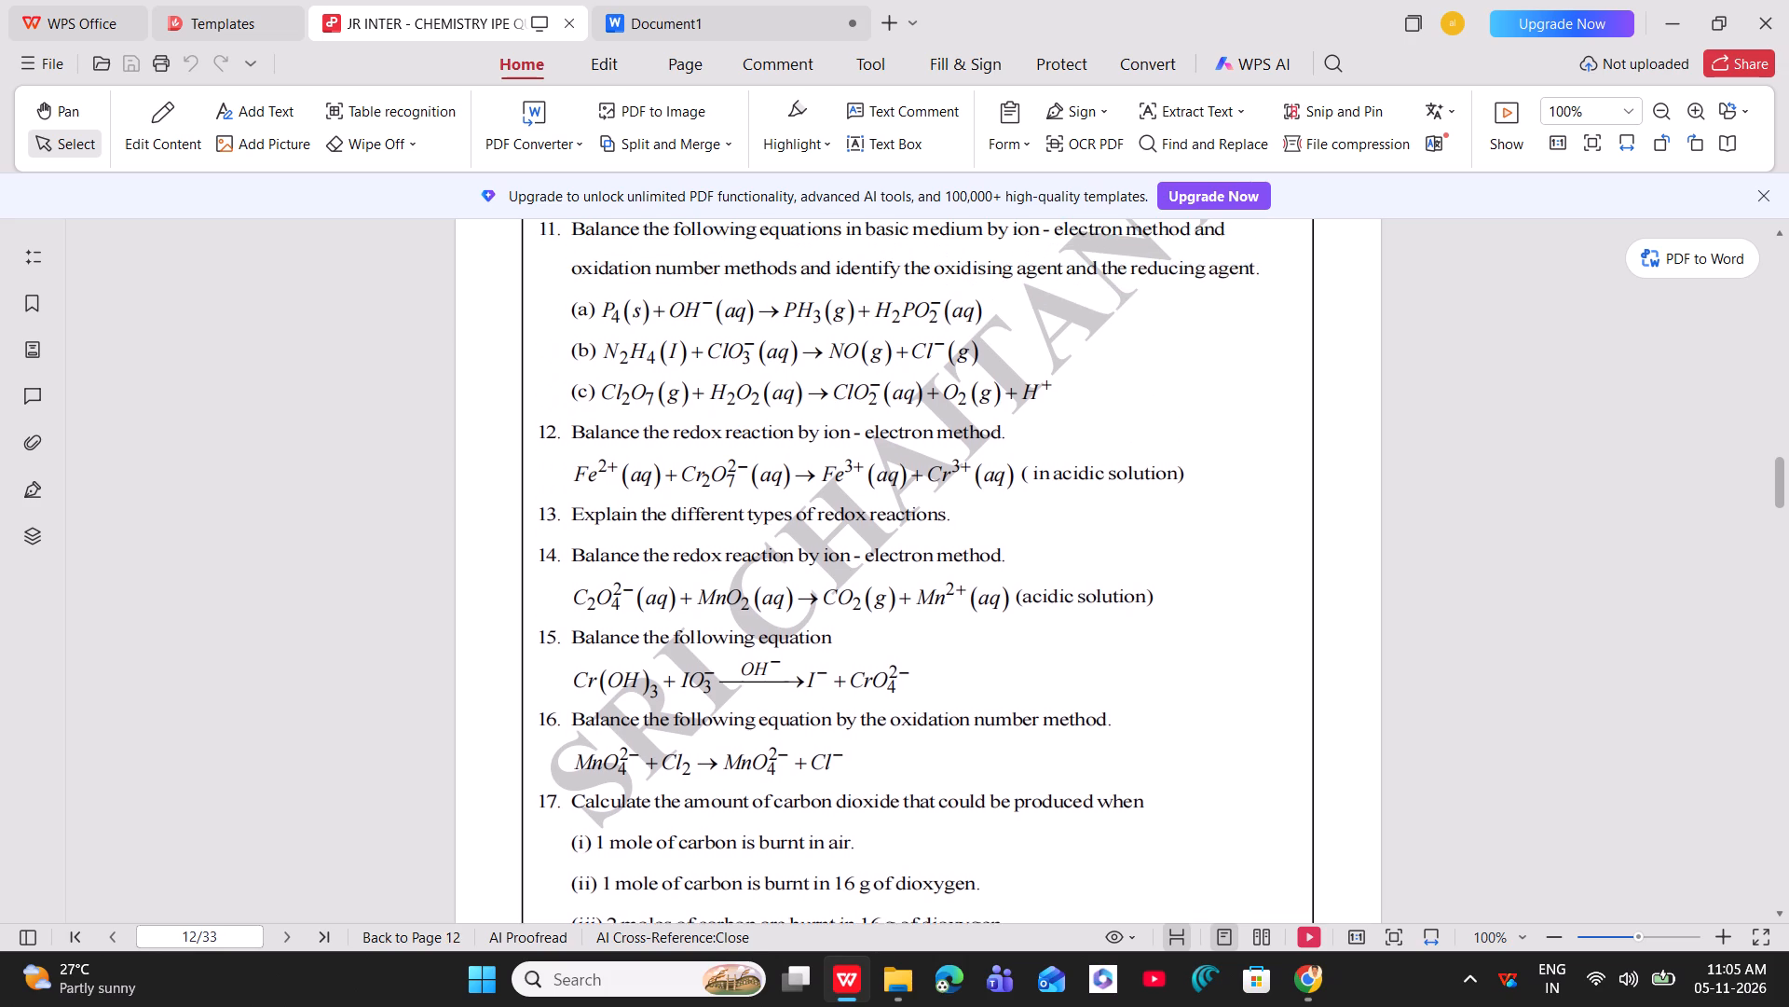
key(Up)
key(Up)
key(Up)
key(Up)
key(Up)
key(Up)
key(Up)
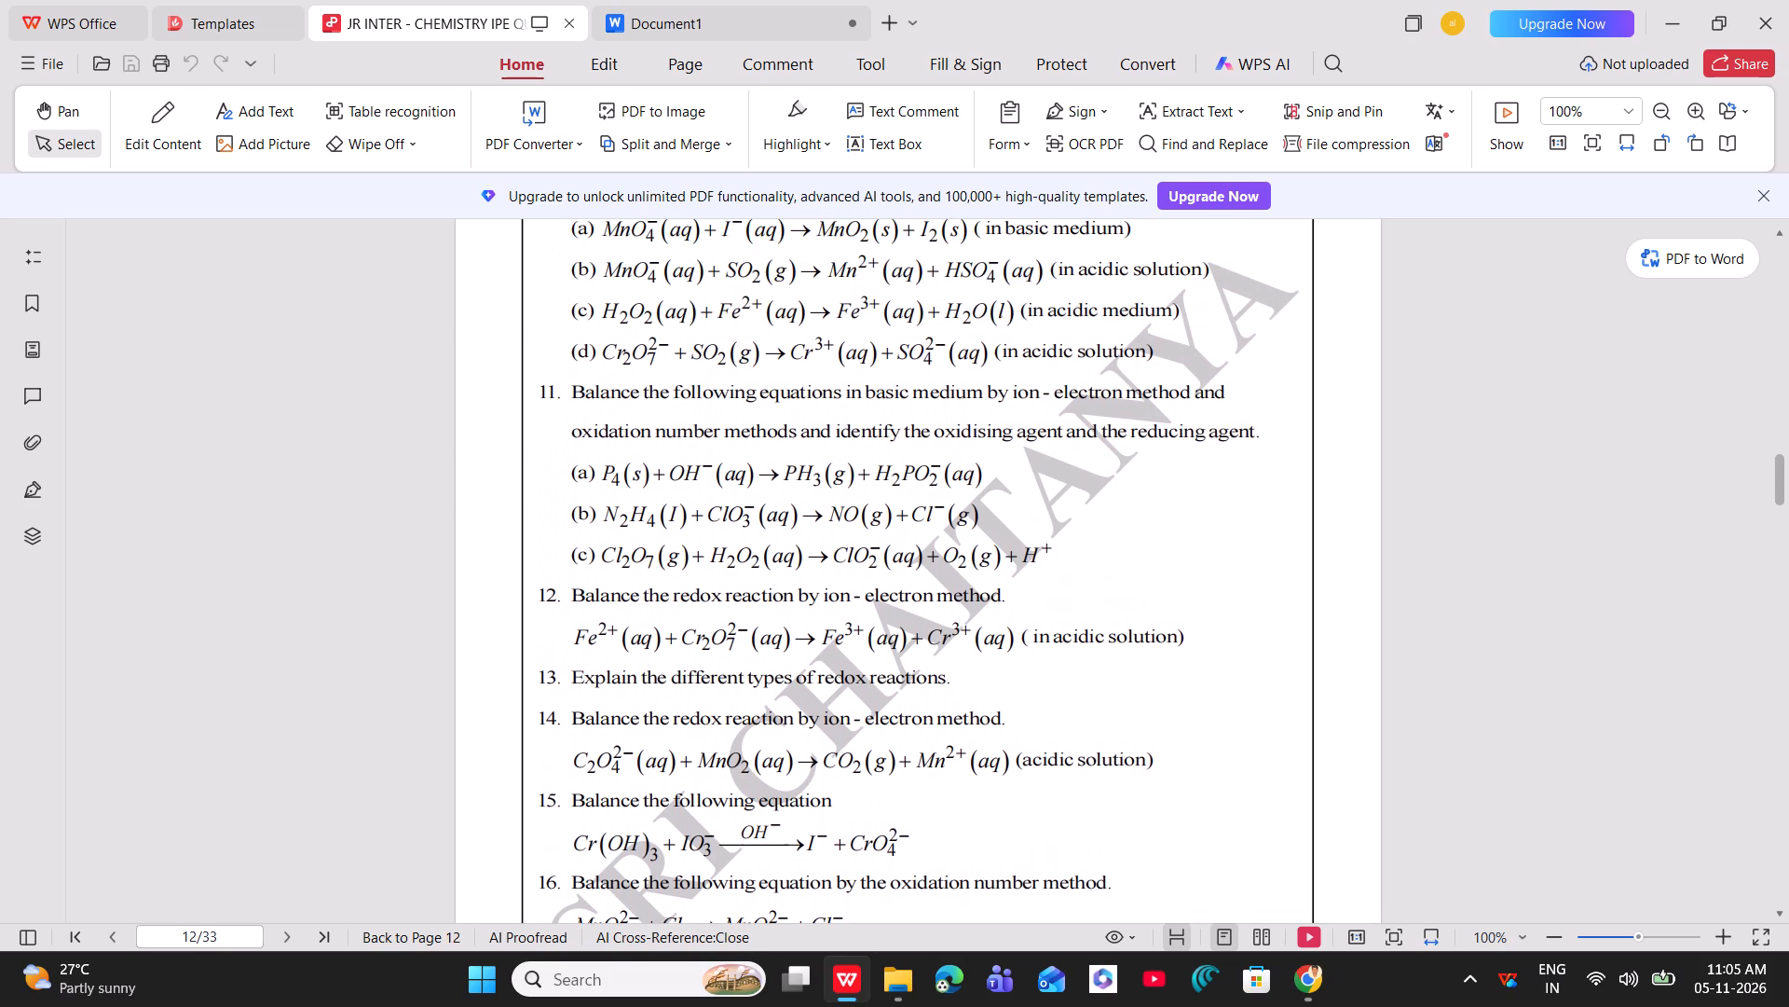
key(Up)
key(Up)
key(Up)
key(Up)
key(Up)
key(Up)
key(Up)
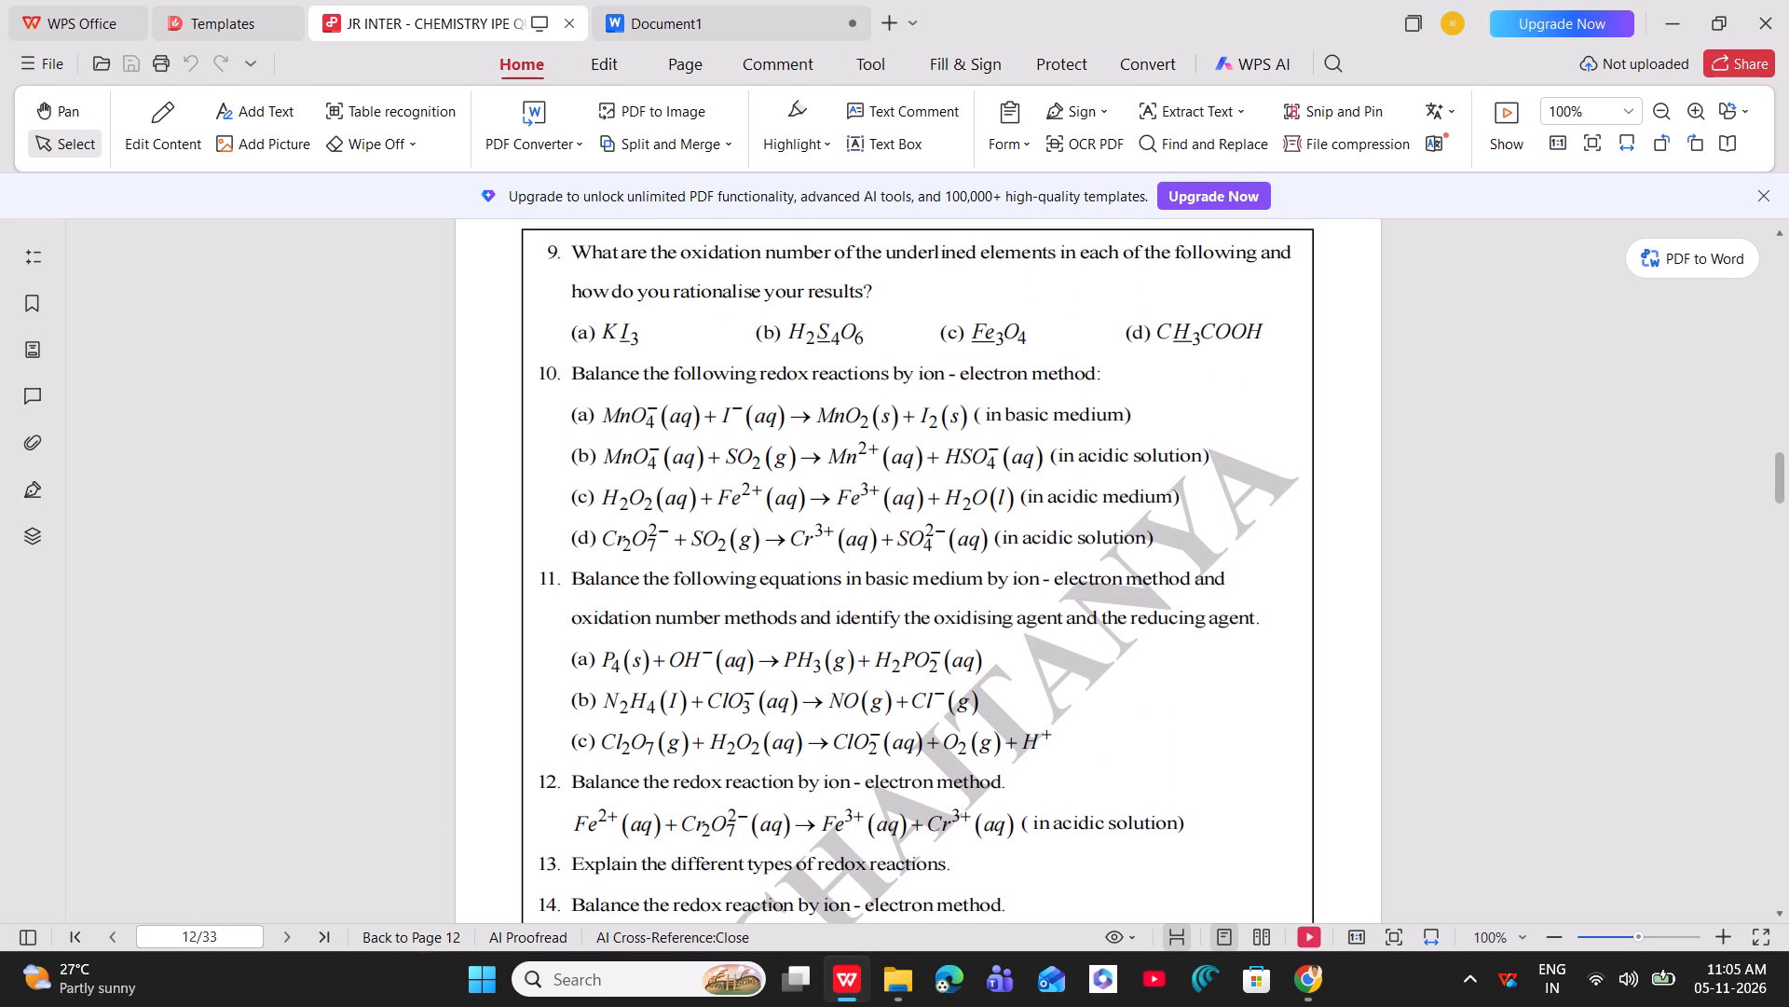
key(Up)
key(Up)
key(Up)
key(Up)
key(Up)
key(Up)
key(Up)
key(Up)
key(Up)
key(Up)
key(Up)
key(Up)
key(Up)
key(Up)
key(Up)
key(Up)
key(Up)
key(Up)
key(Up)
key(Up)
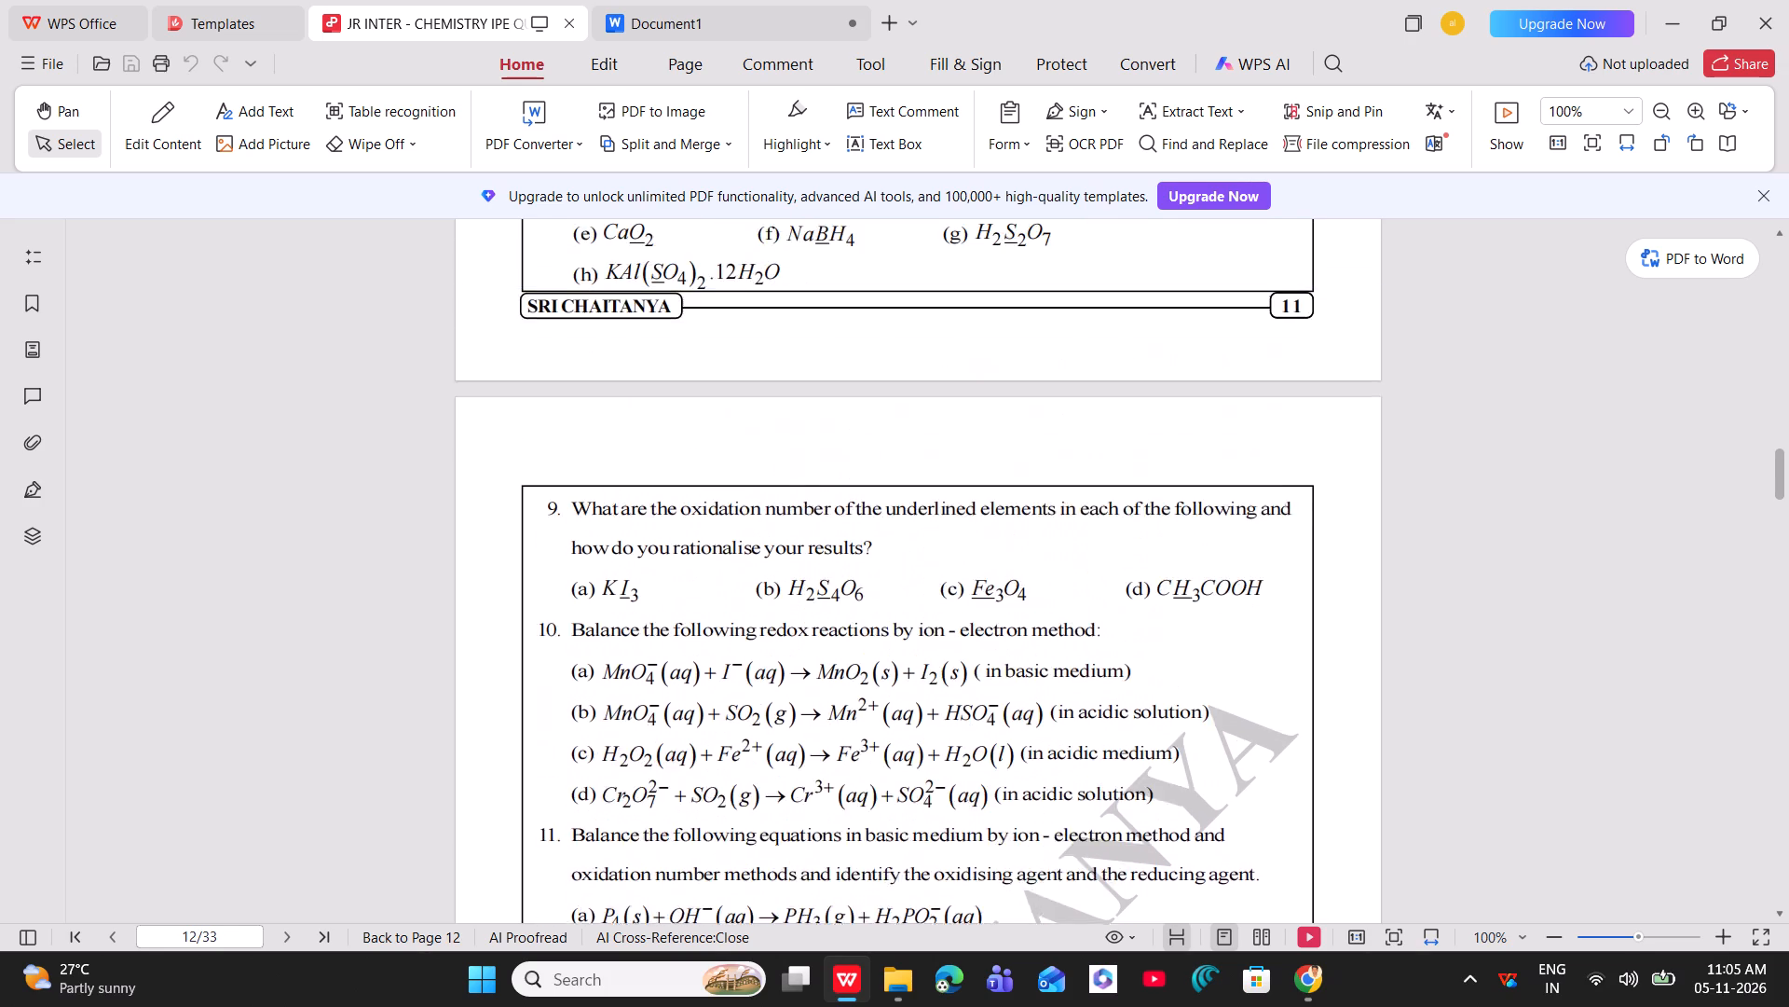
key(Up)
key(Up)
key(Up)
key(Up)
key(Up)
key(Up)
key(Up)
key(Up)
key(Up)
key(Up)
key(Up)
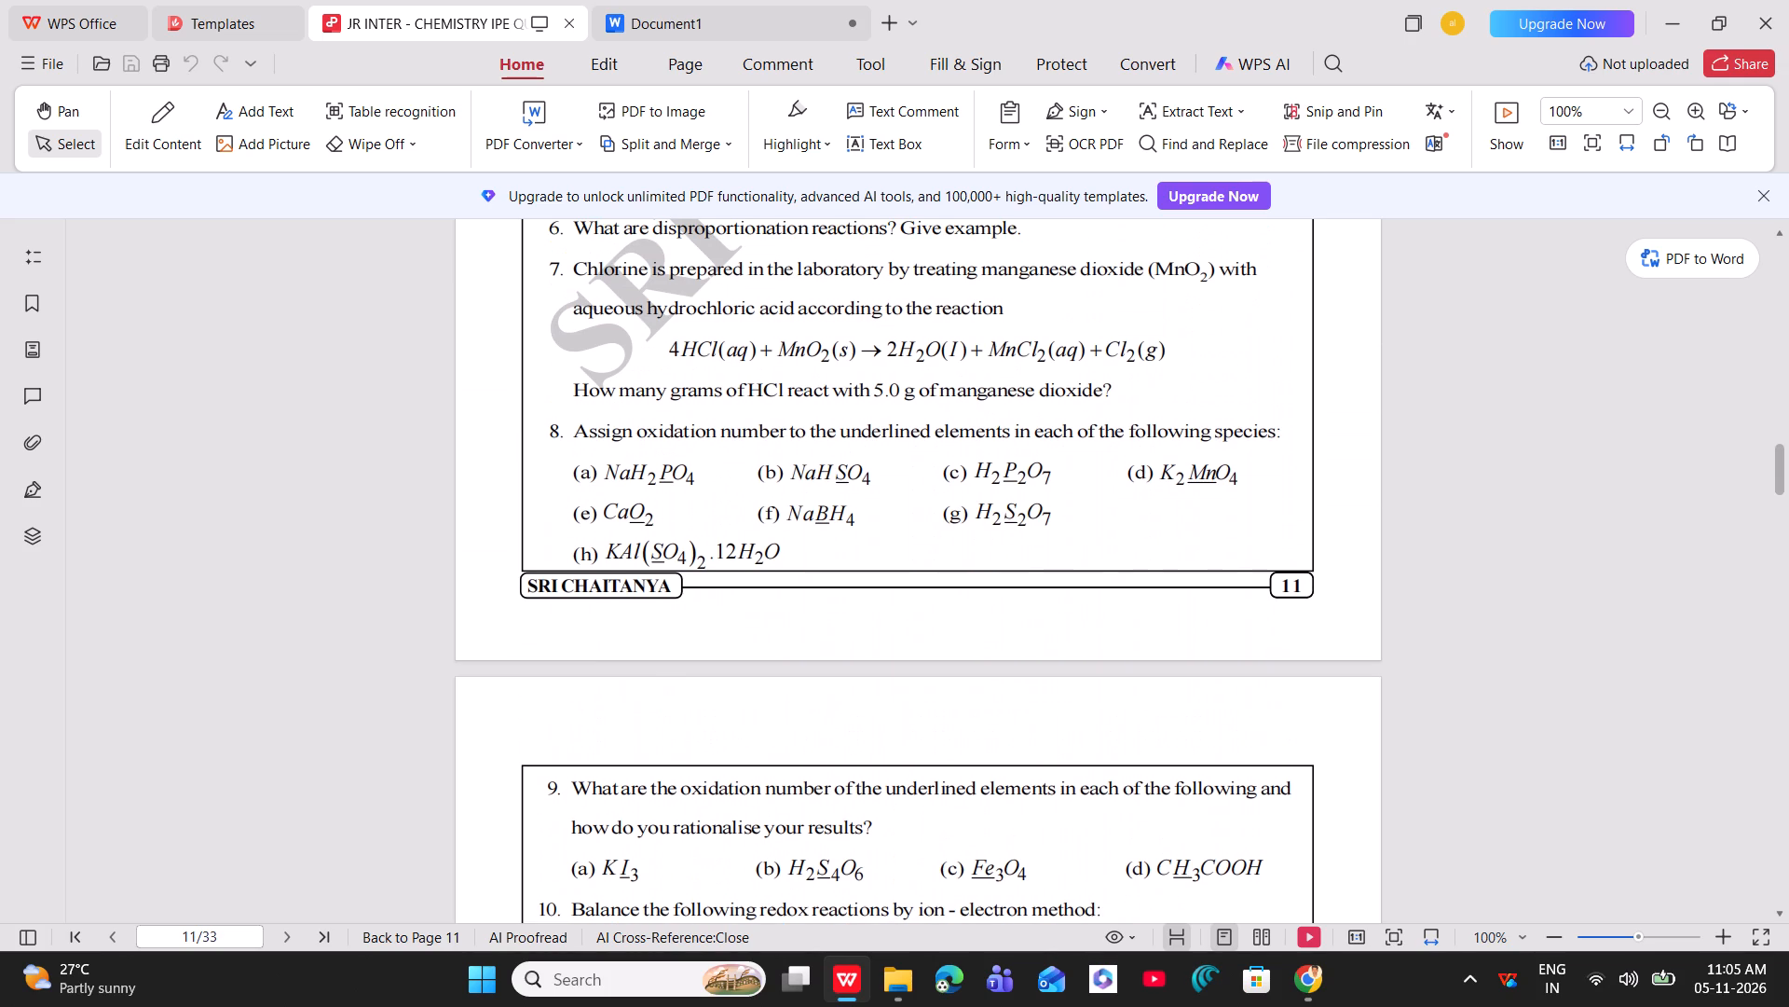
key(Up)
key(Up)
key(Up)
key(Up)
key(Up)
key(Up)
key(Up)
key(Up)
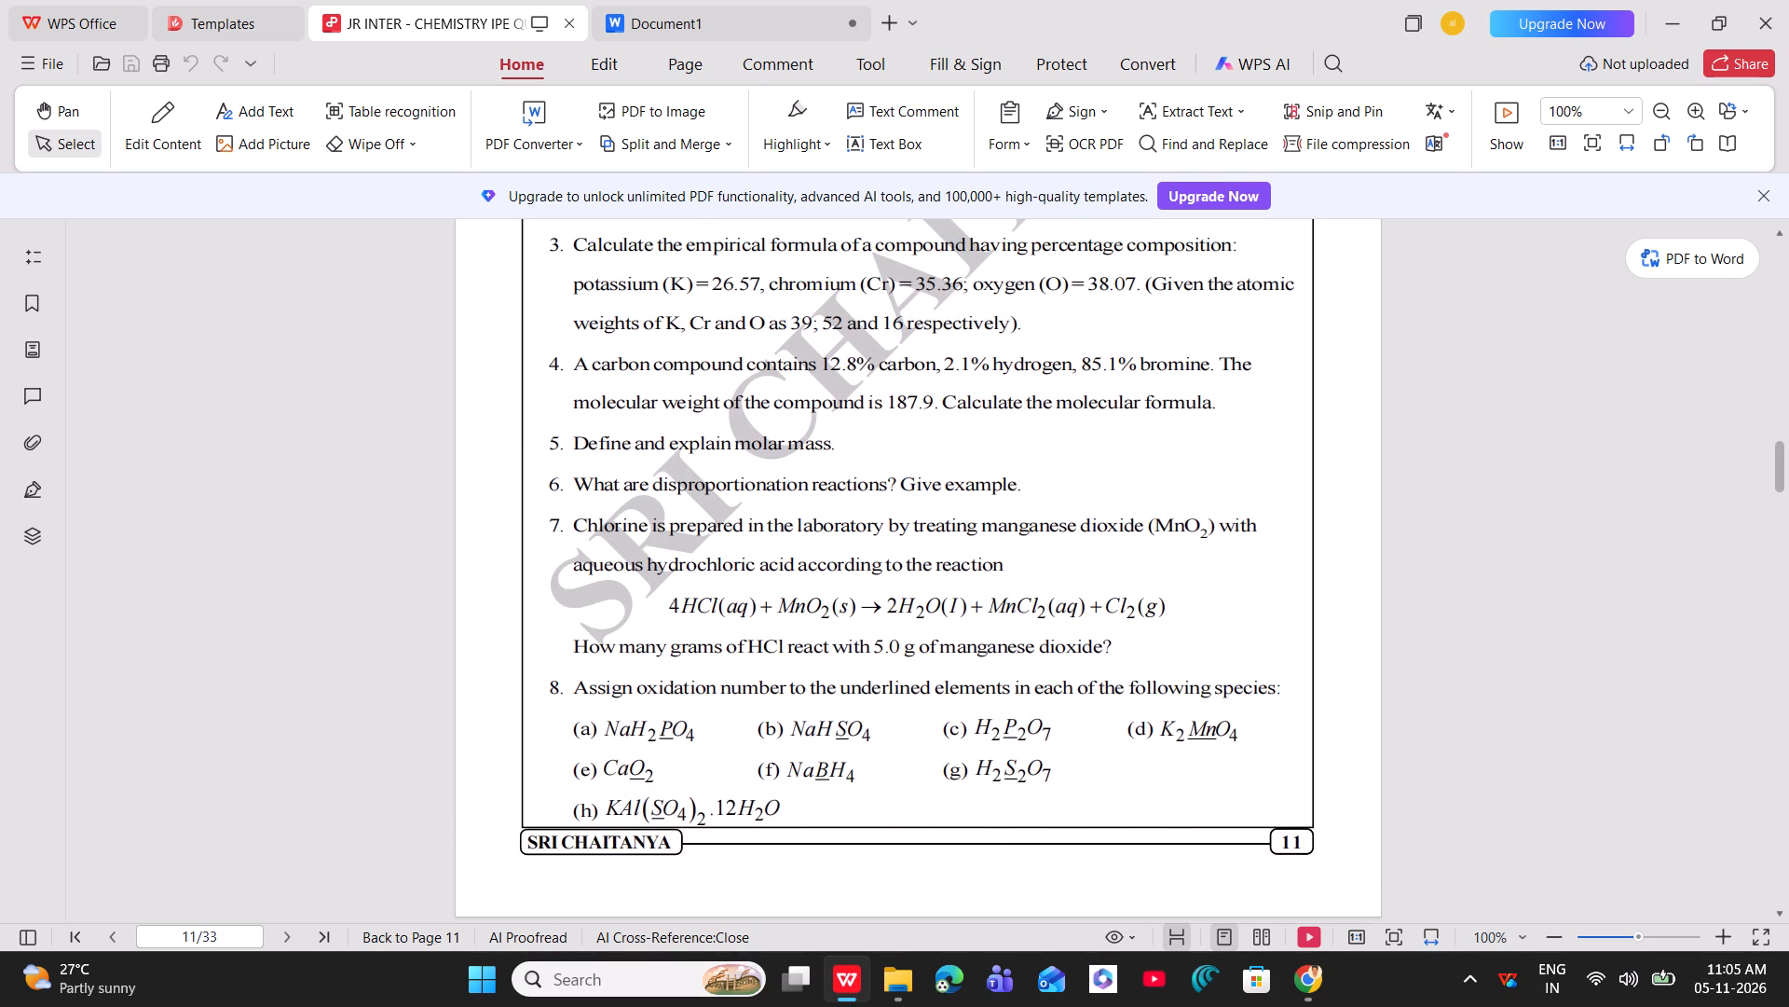
key(Up)
key(Up)
key(Up)
key(Up)
key(Up)
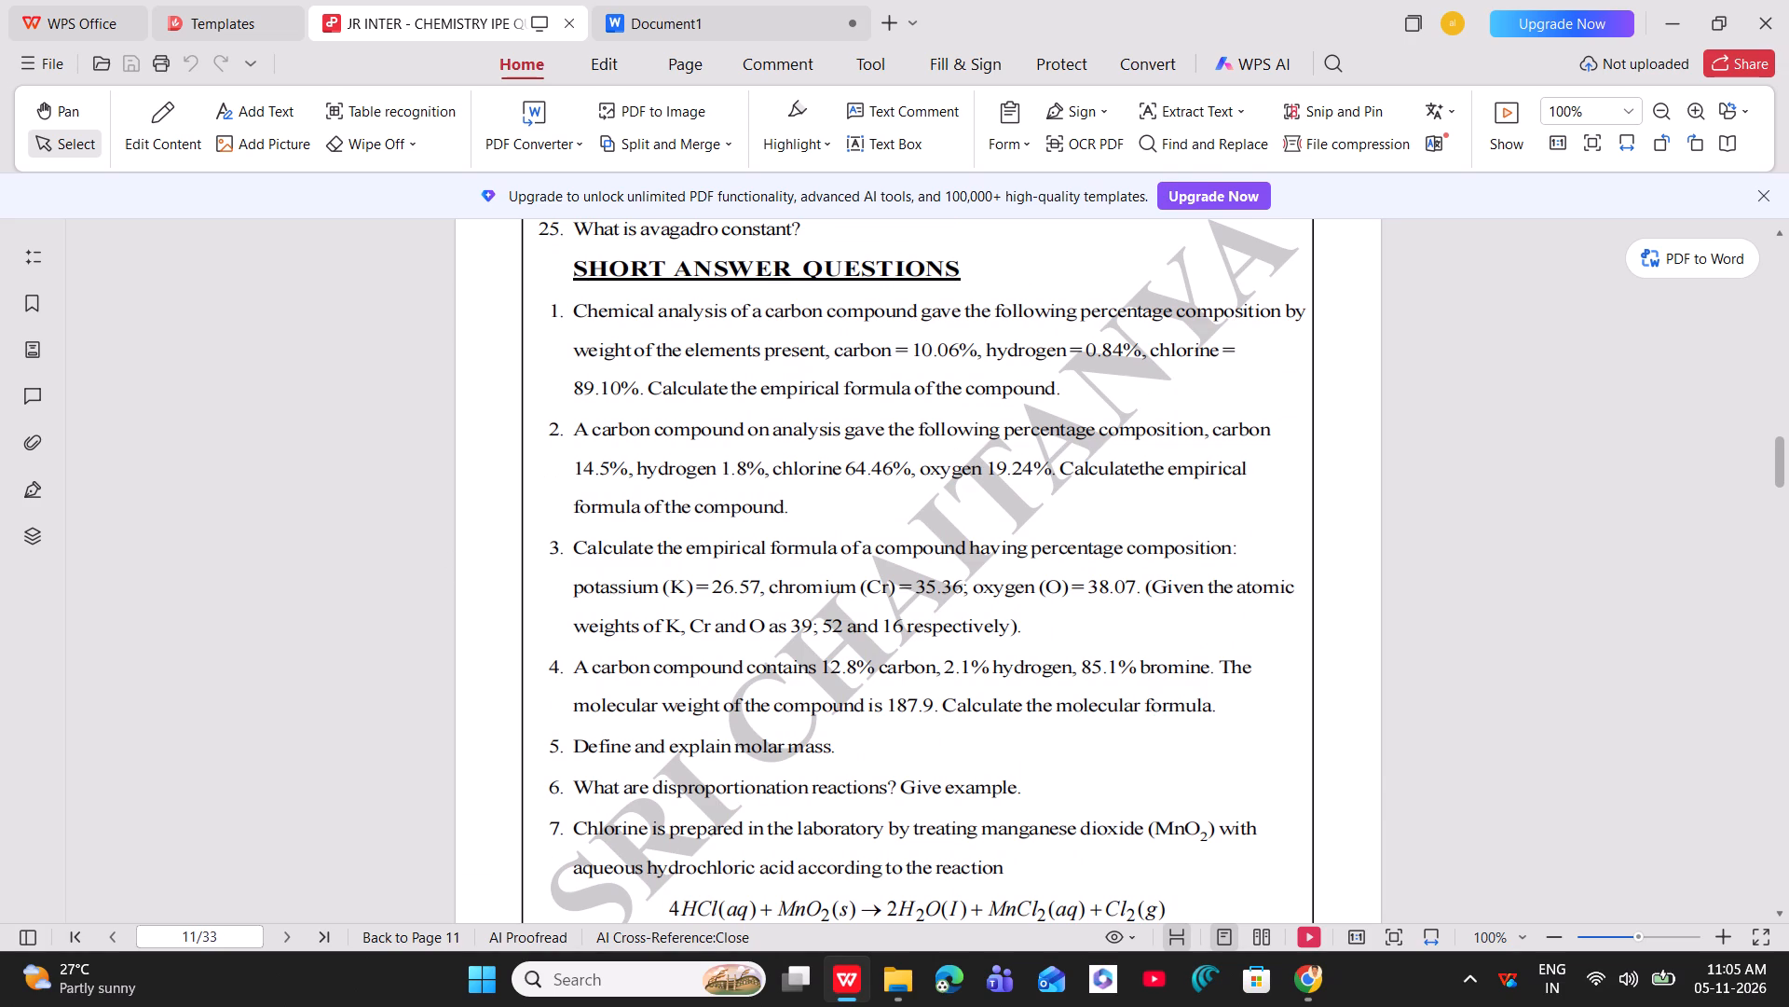
Add the PDF's Stoichiometry short answer question 4, on the carbon compound's molecular formula, as item "10." below the hydrogen bond question.
drag(576, 666, 1197, 697)
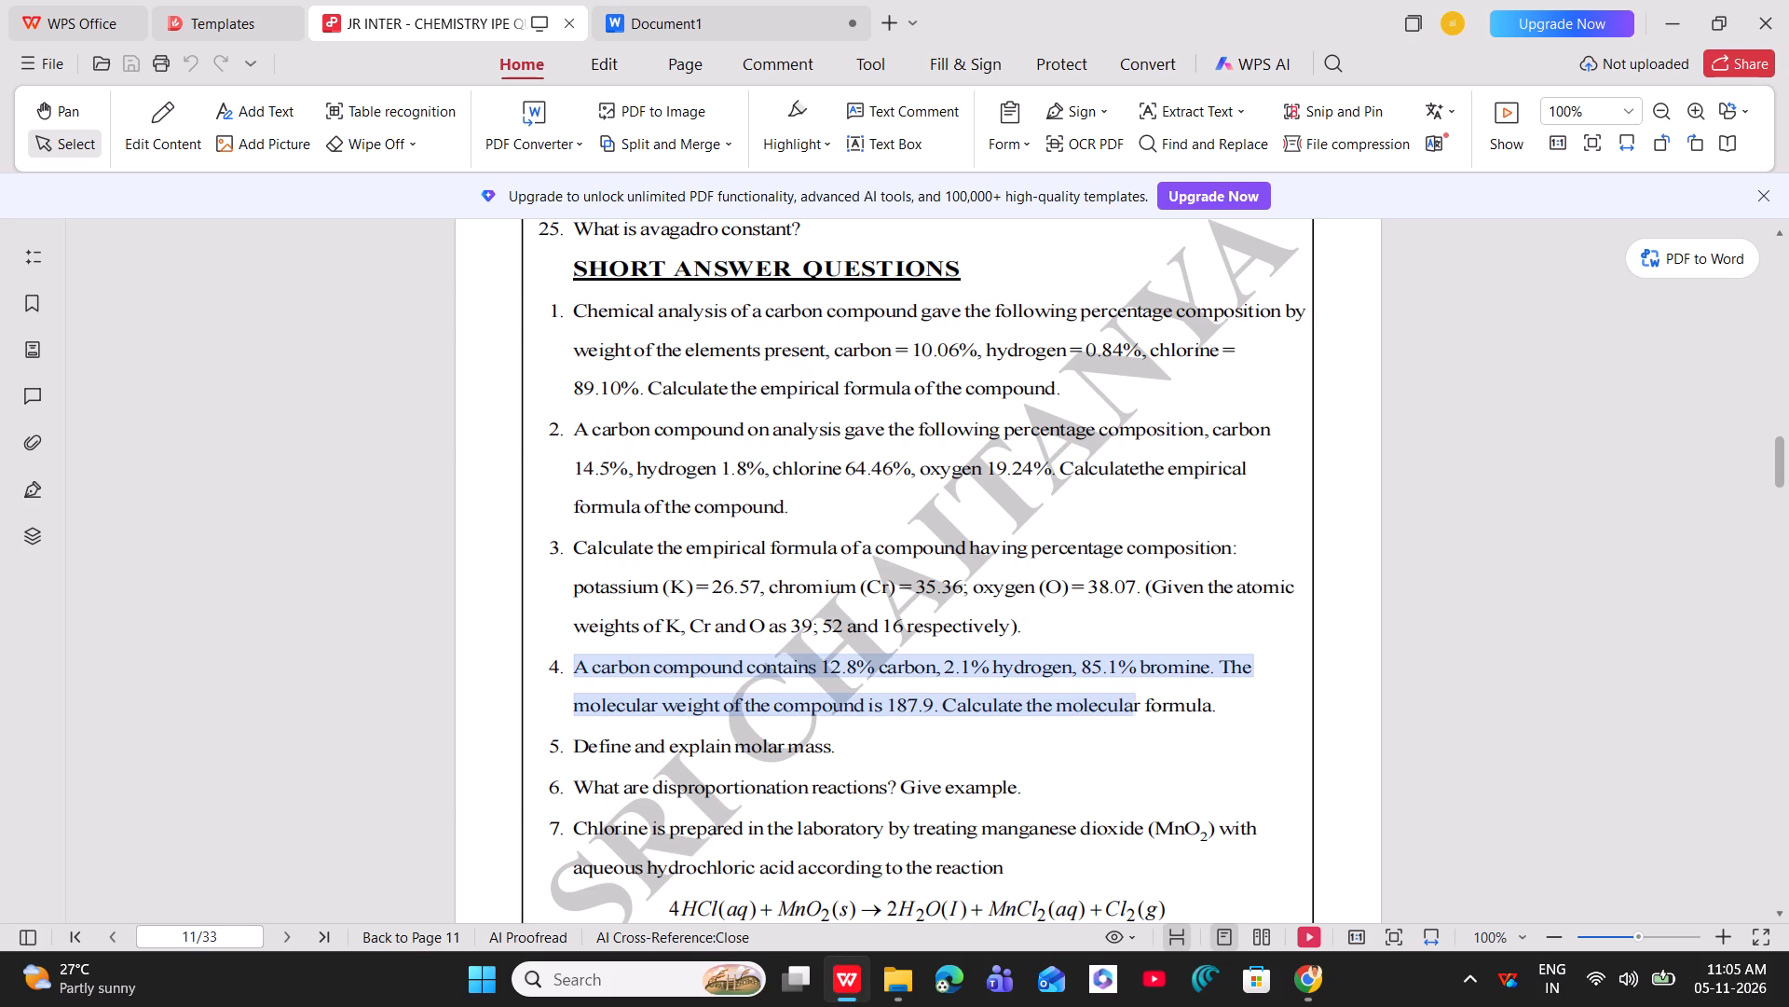
drag(1197, 697, 1232, 703)
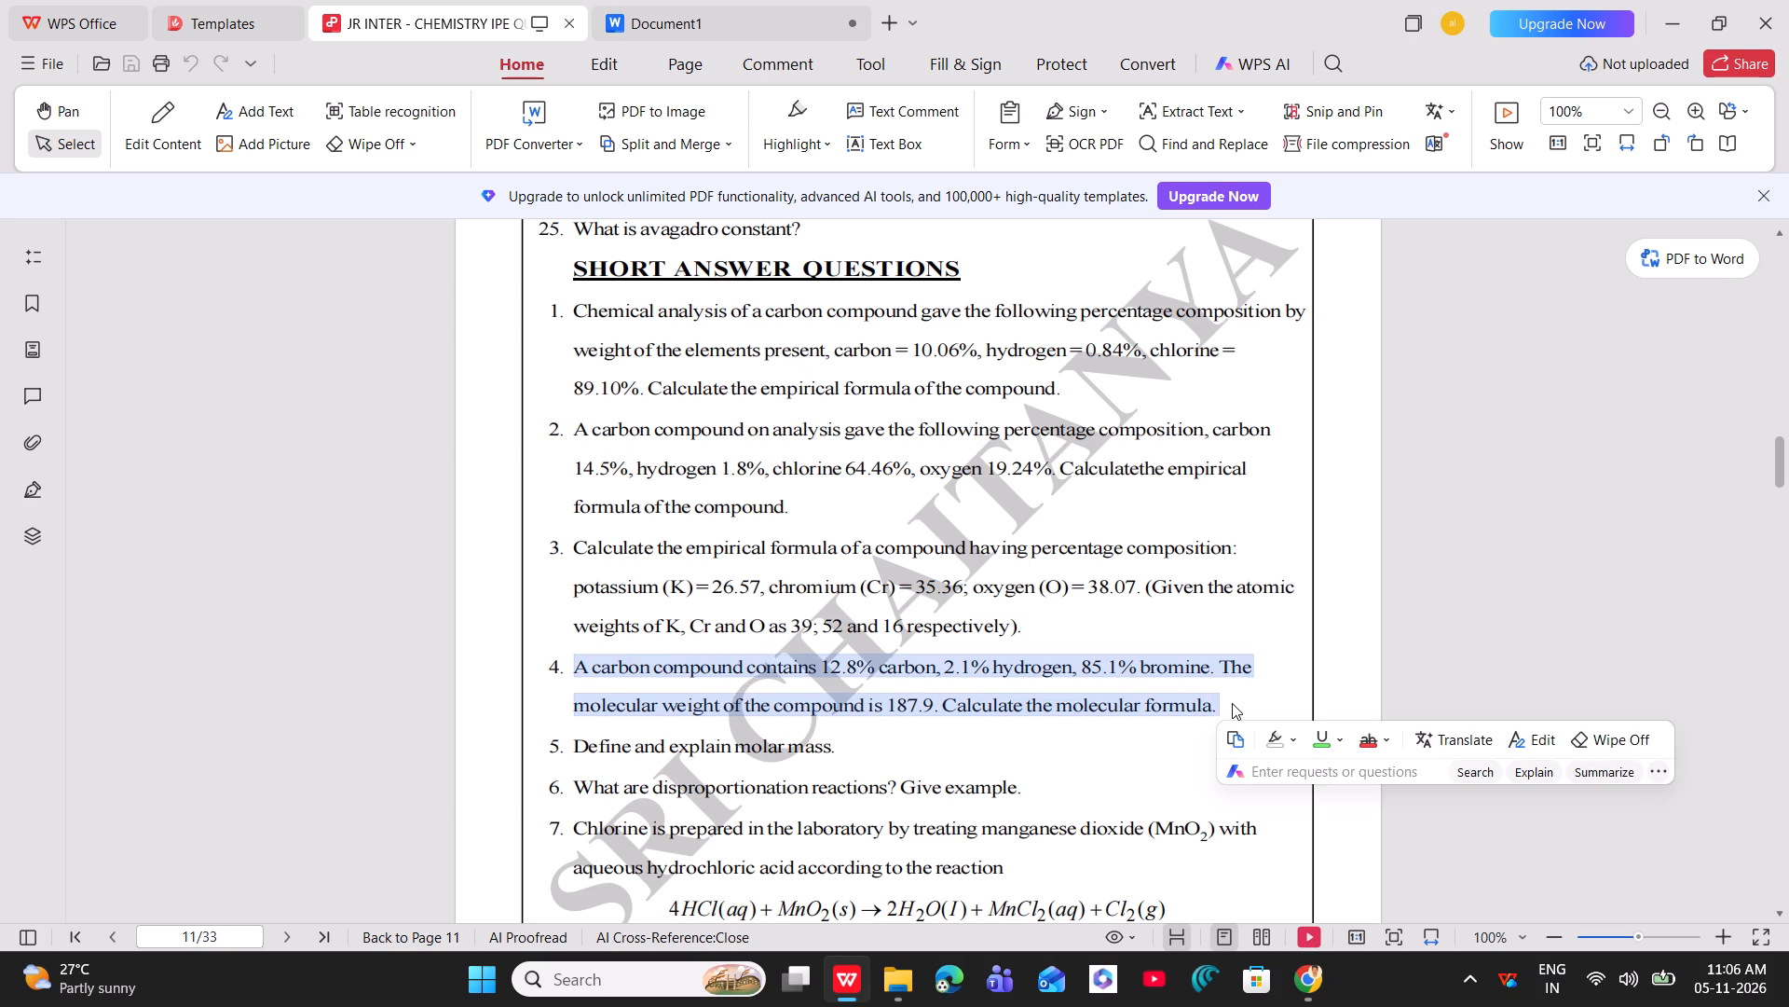
key(ctrl+c)
click(771, 34)
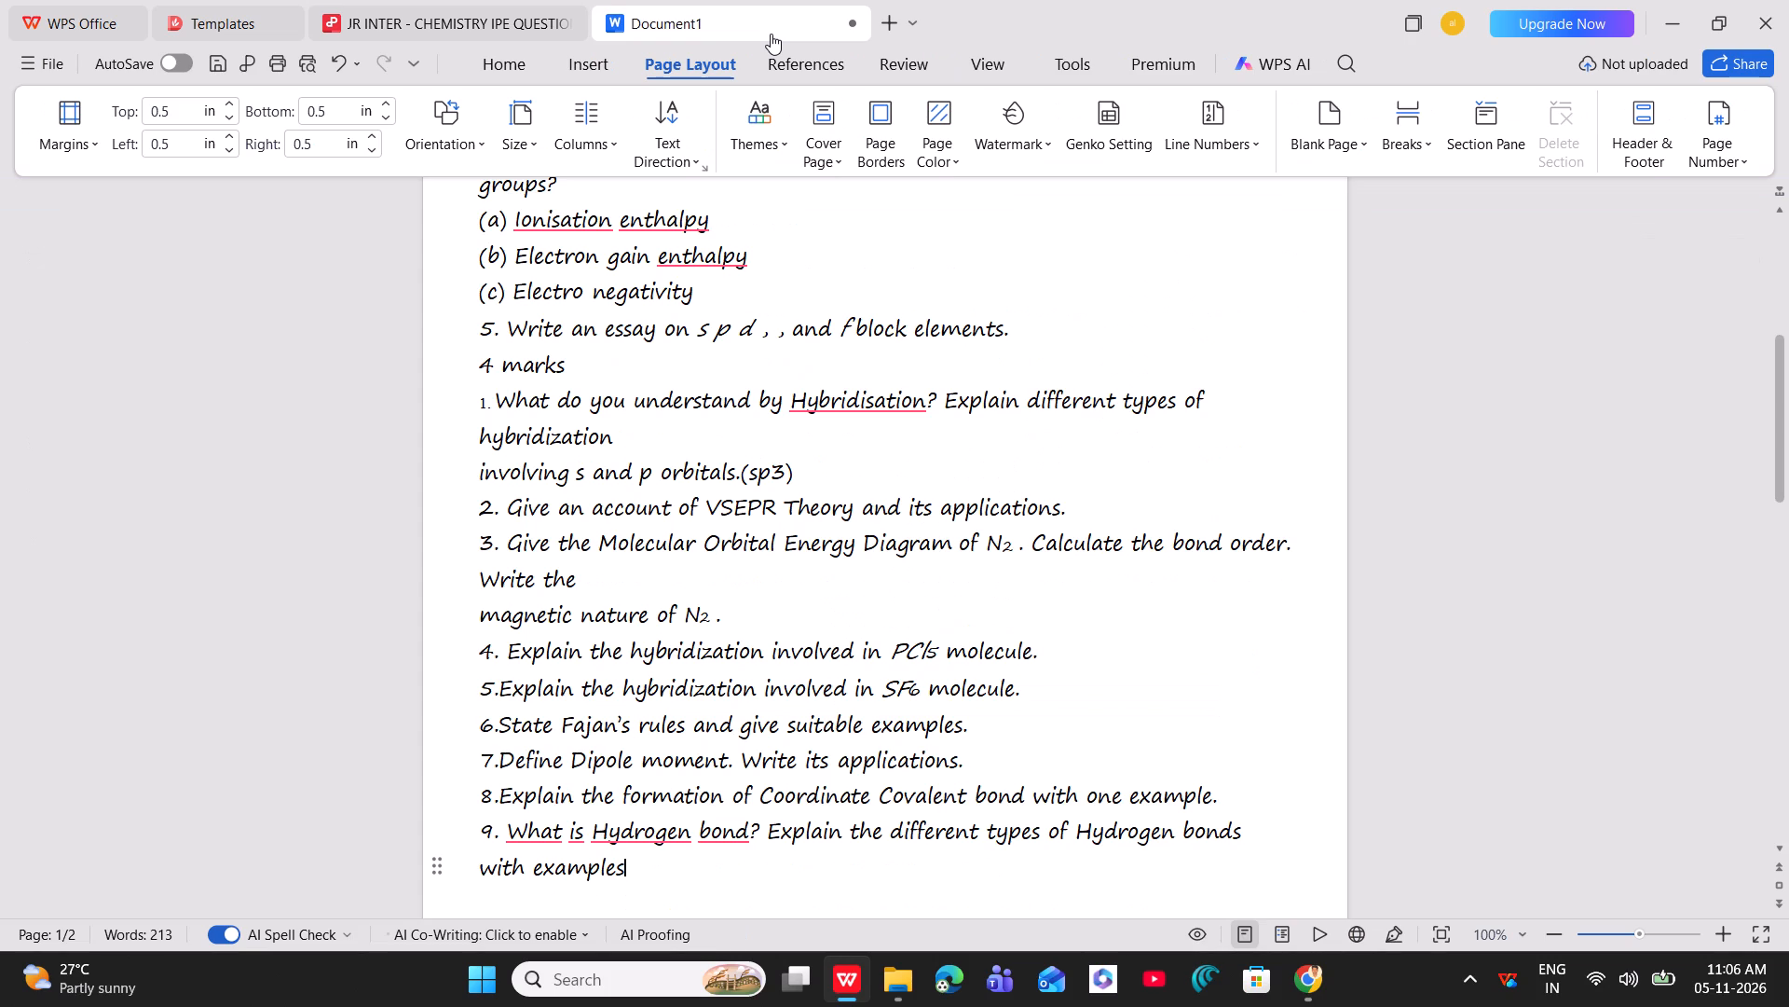
key(Return)
key(ctrl+v)
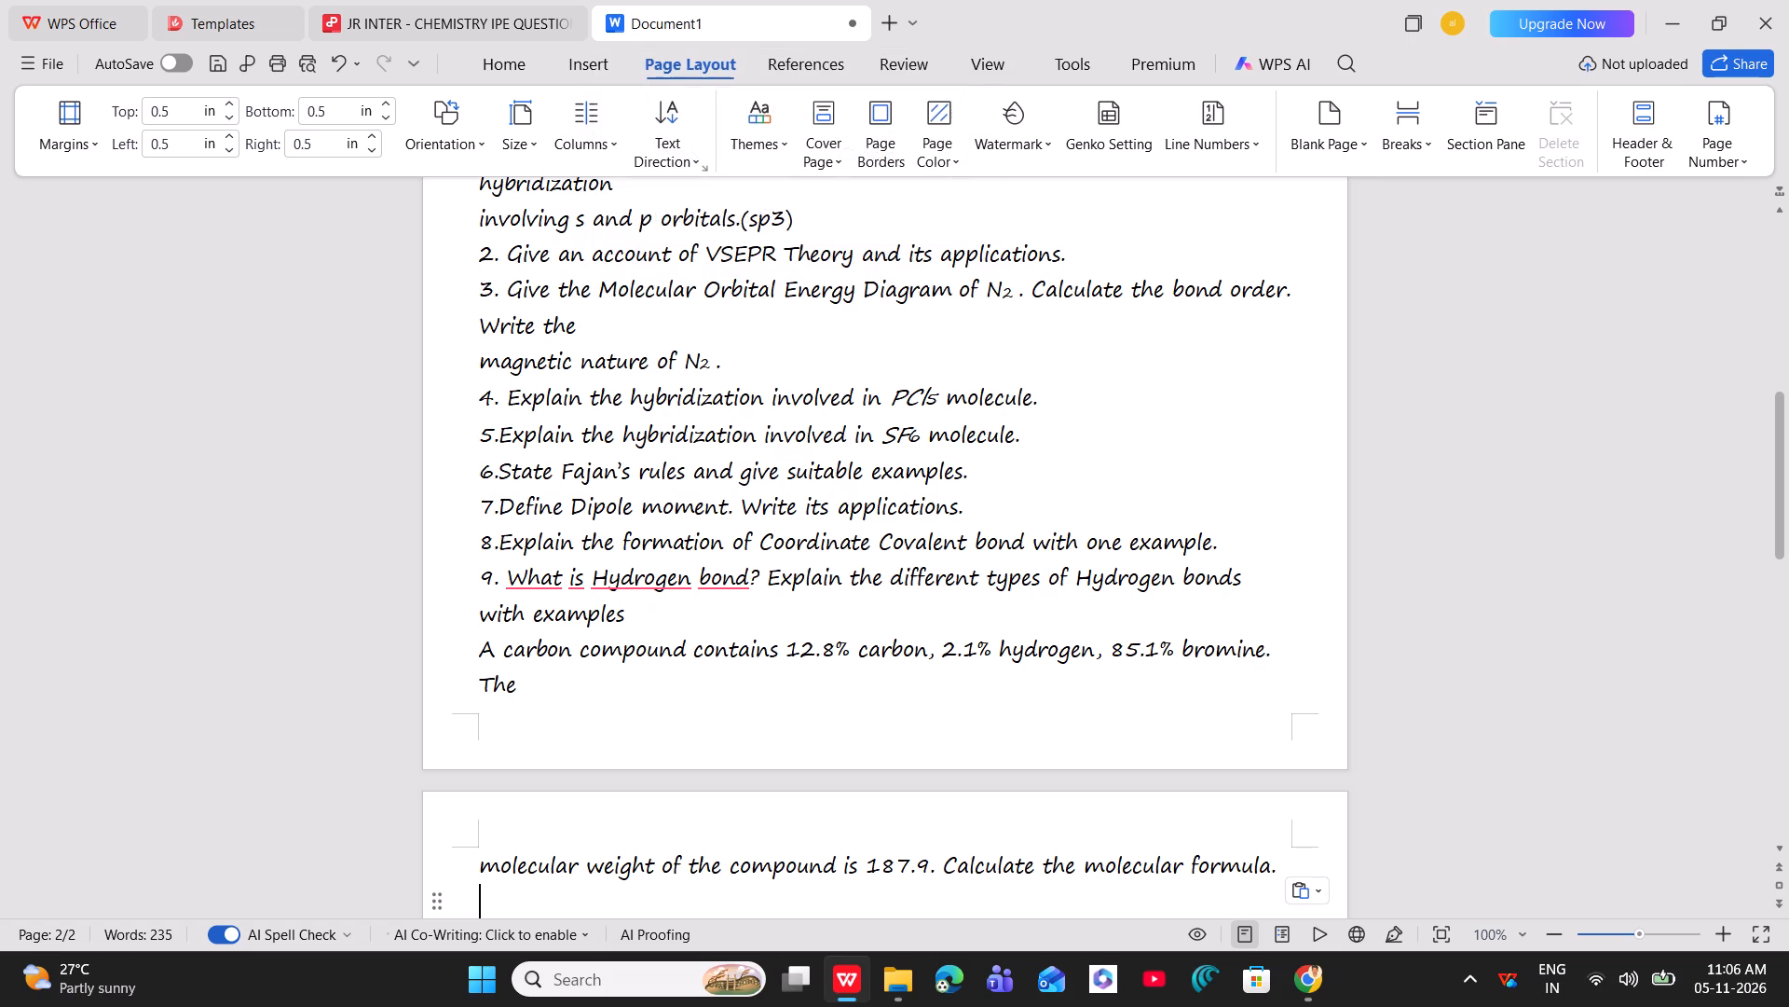
click(477, 646)
text(10)
key(period)
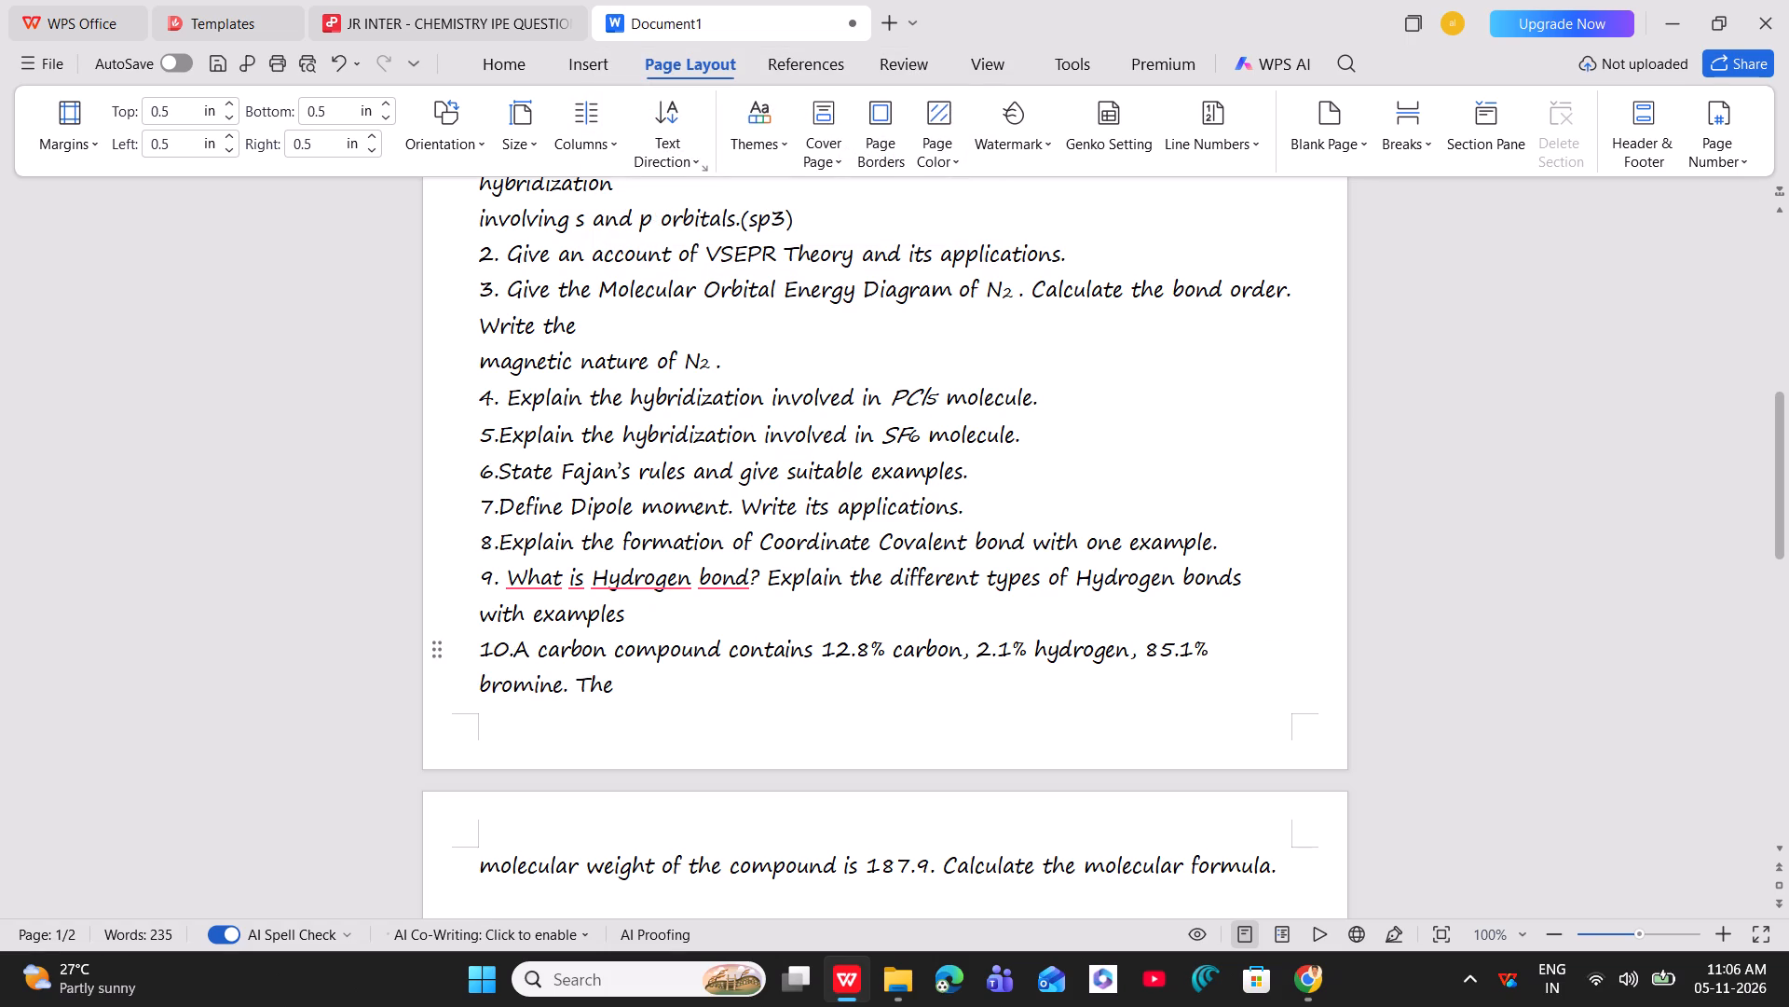
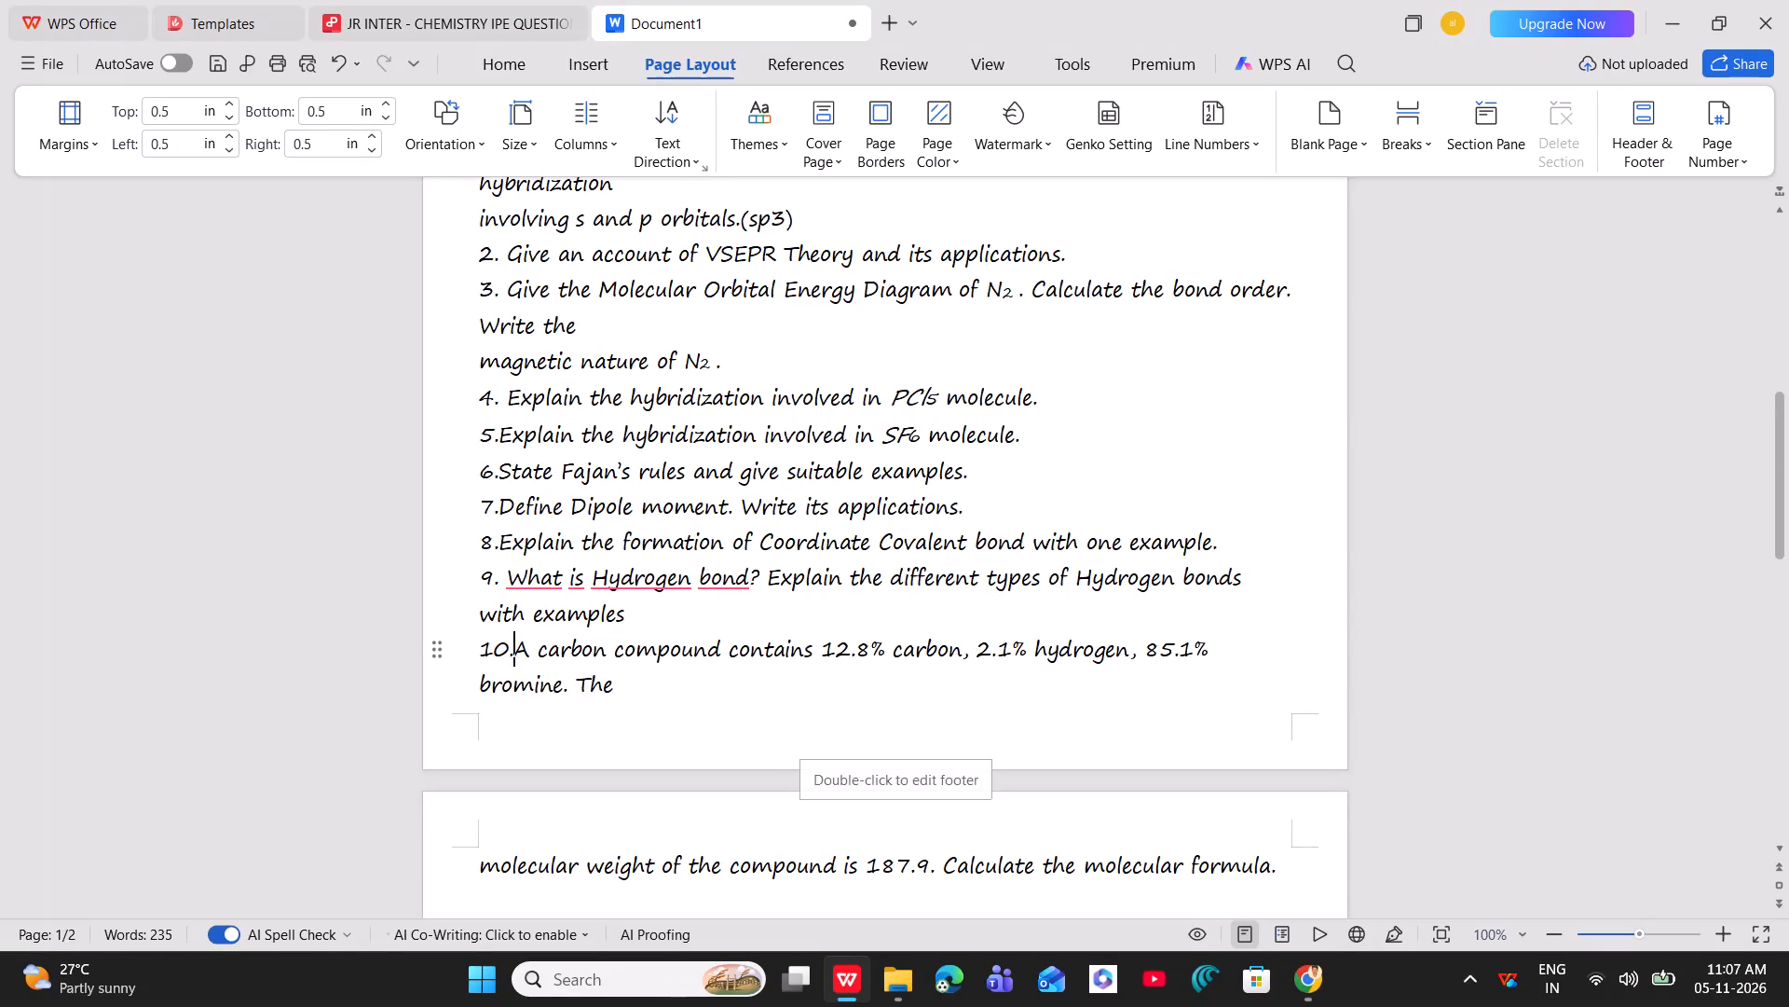
Add a "2marks" heading below question 10 and start its list with the number "1.".
click(1285, 860)
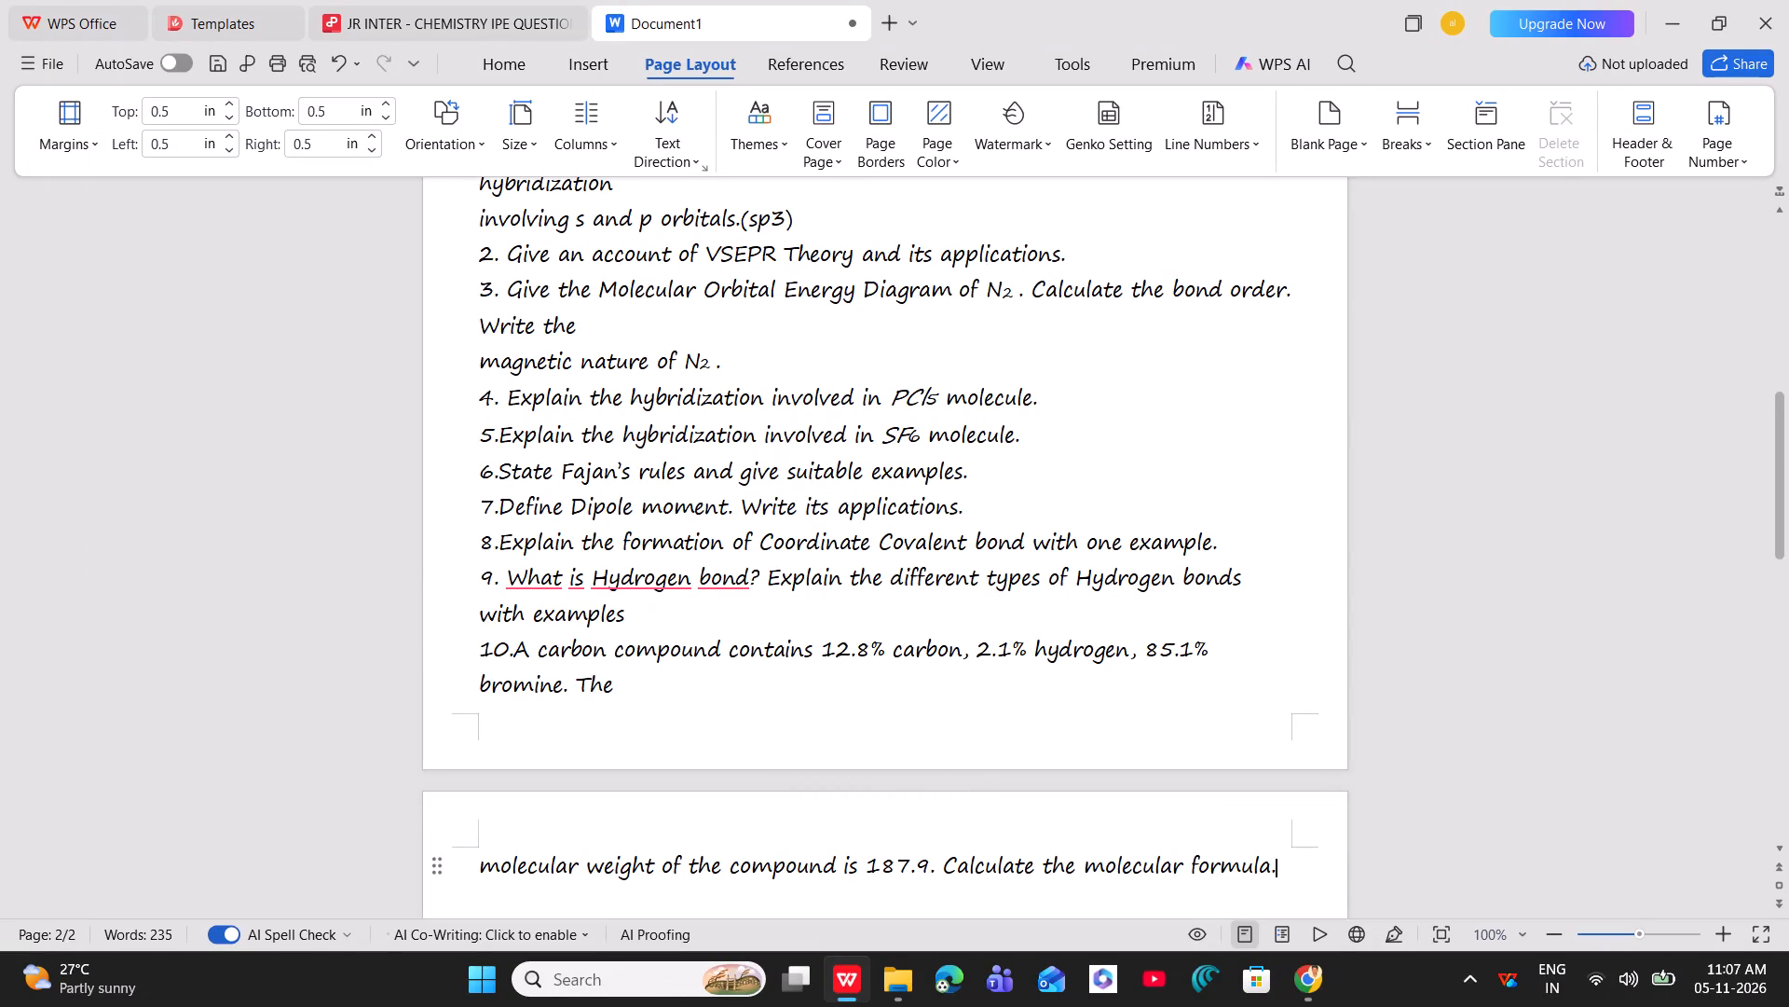
key(Return)
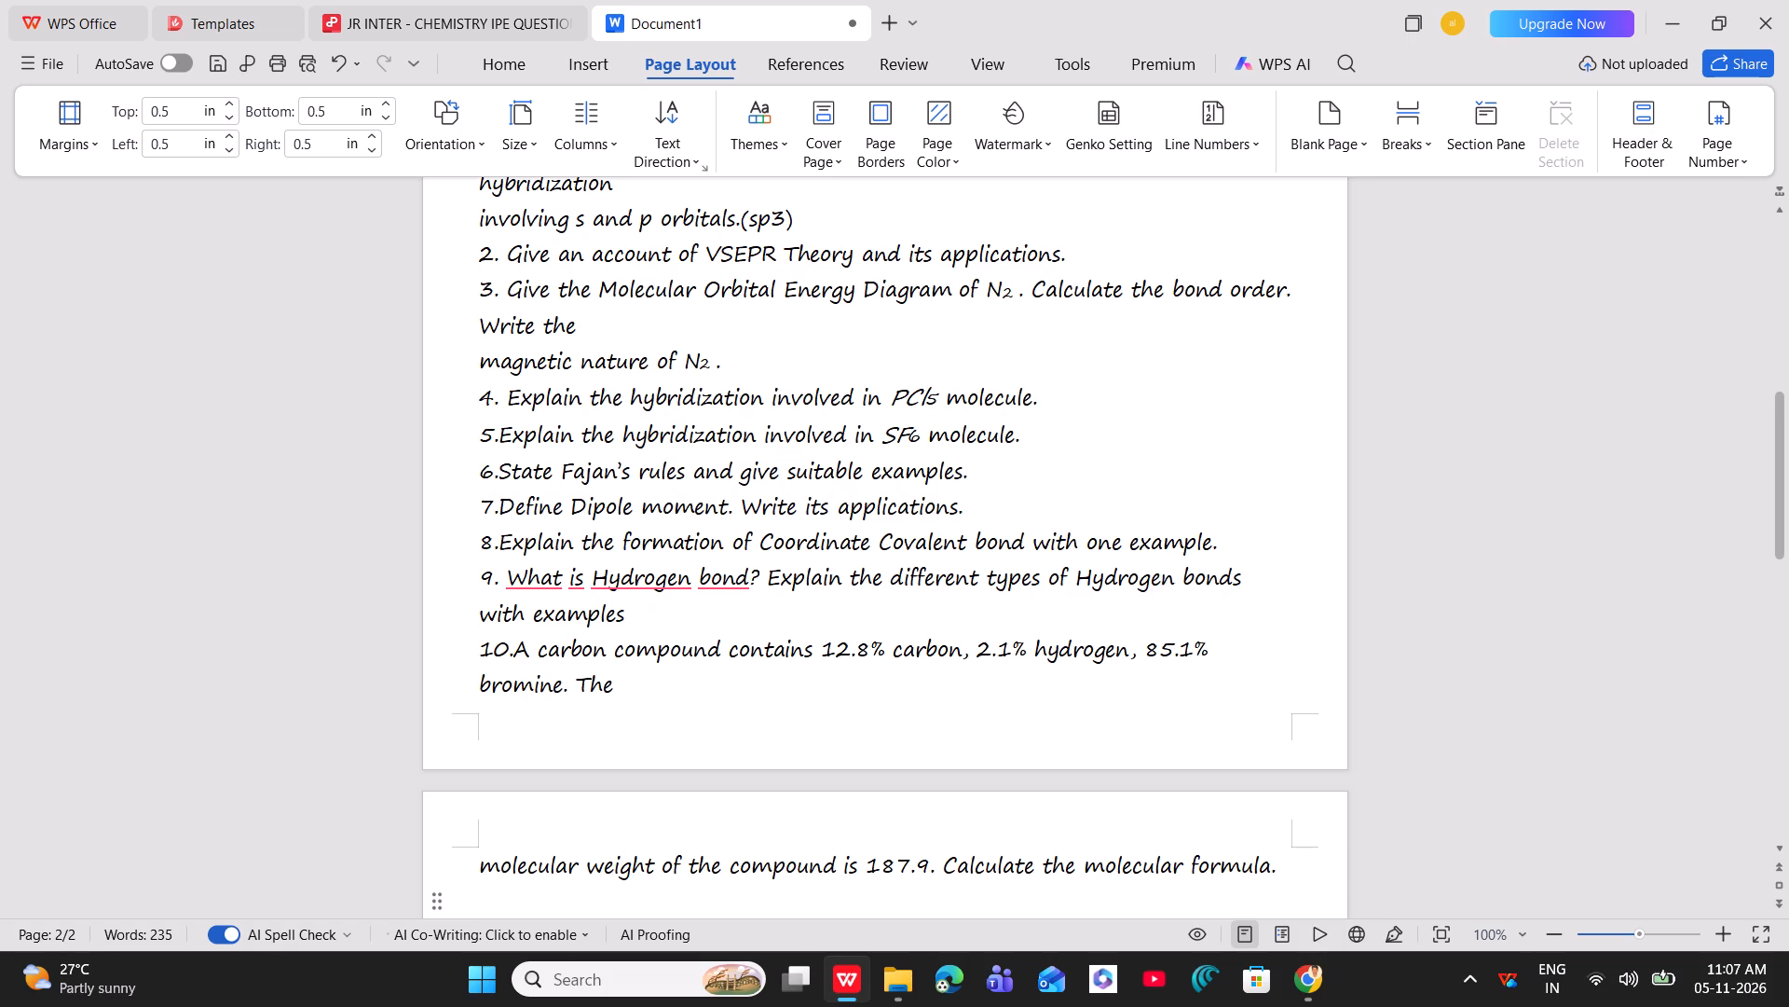
key(2)
text(ma)
text(rk)
key(space)
key(BackSpace)
key(s)
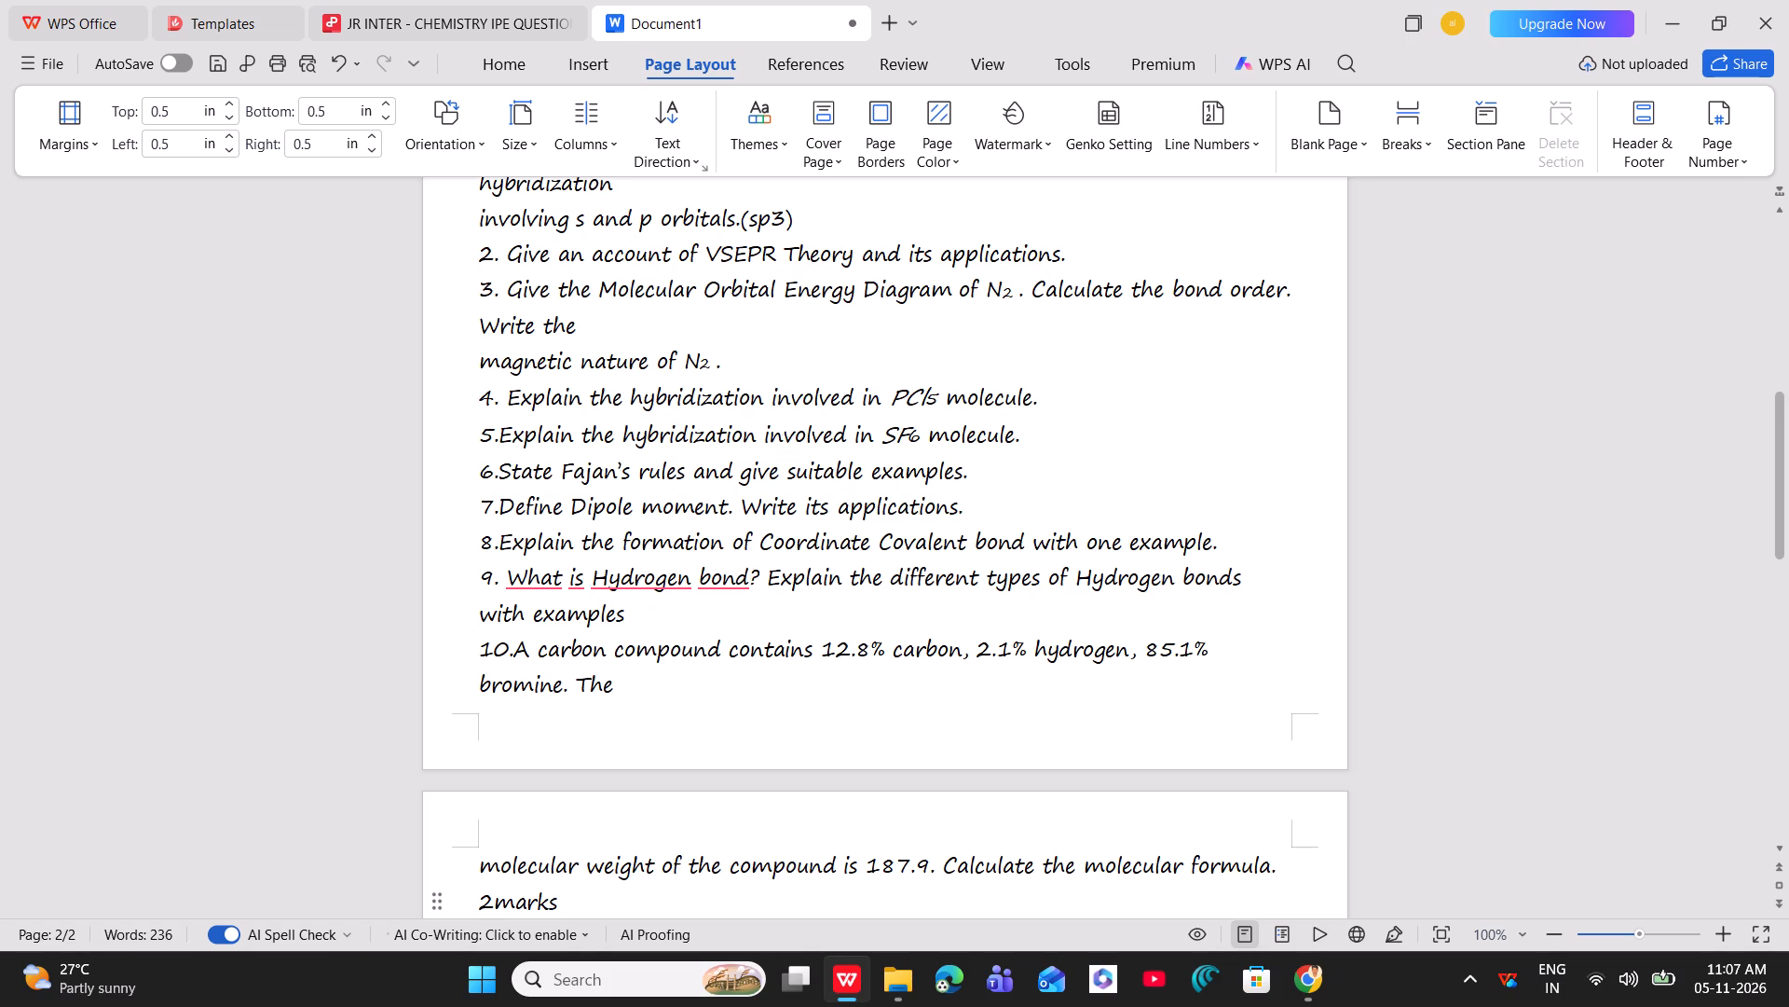
key(Return)
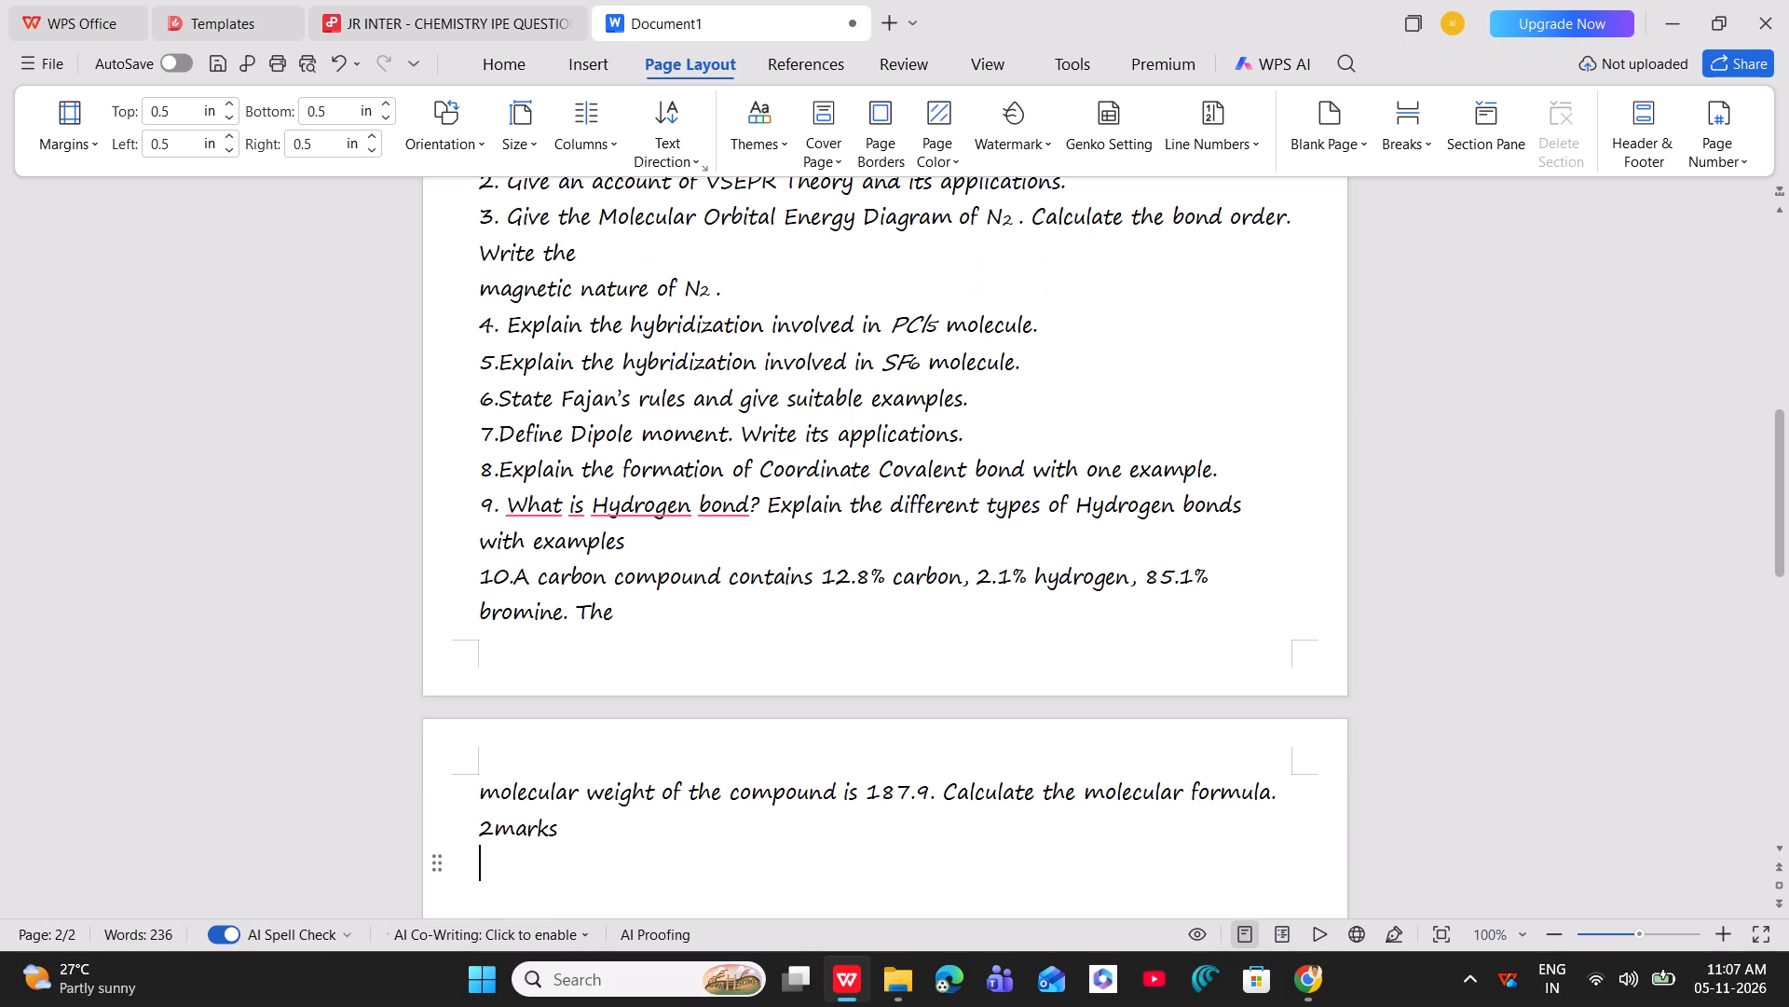
text(1.)
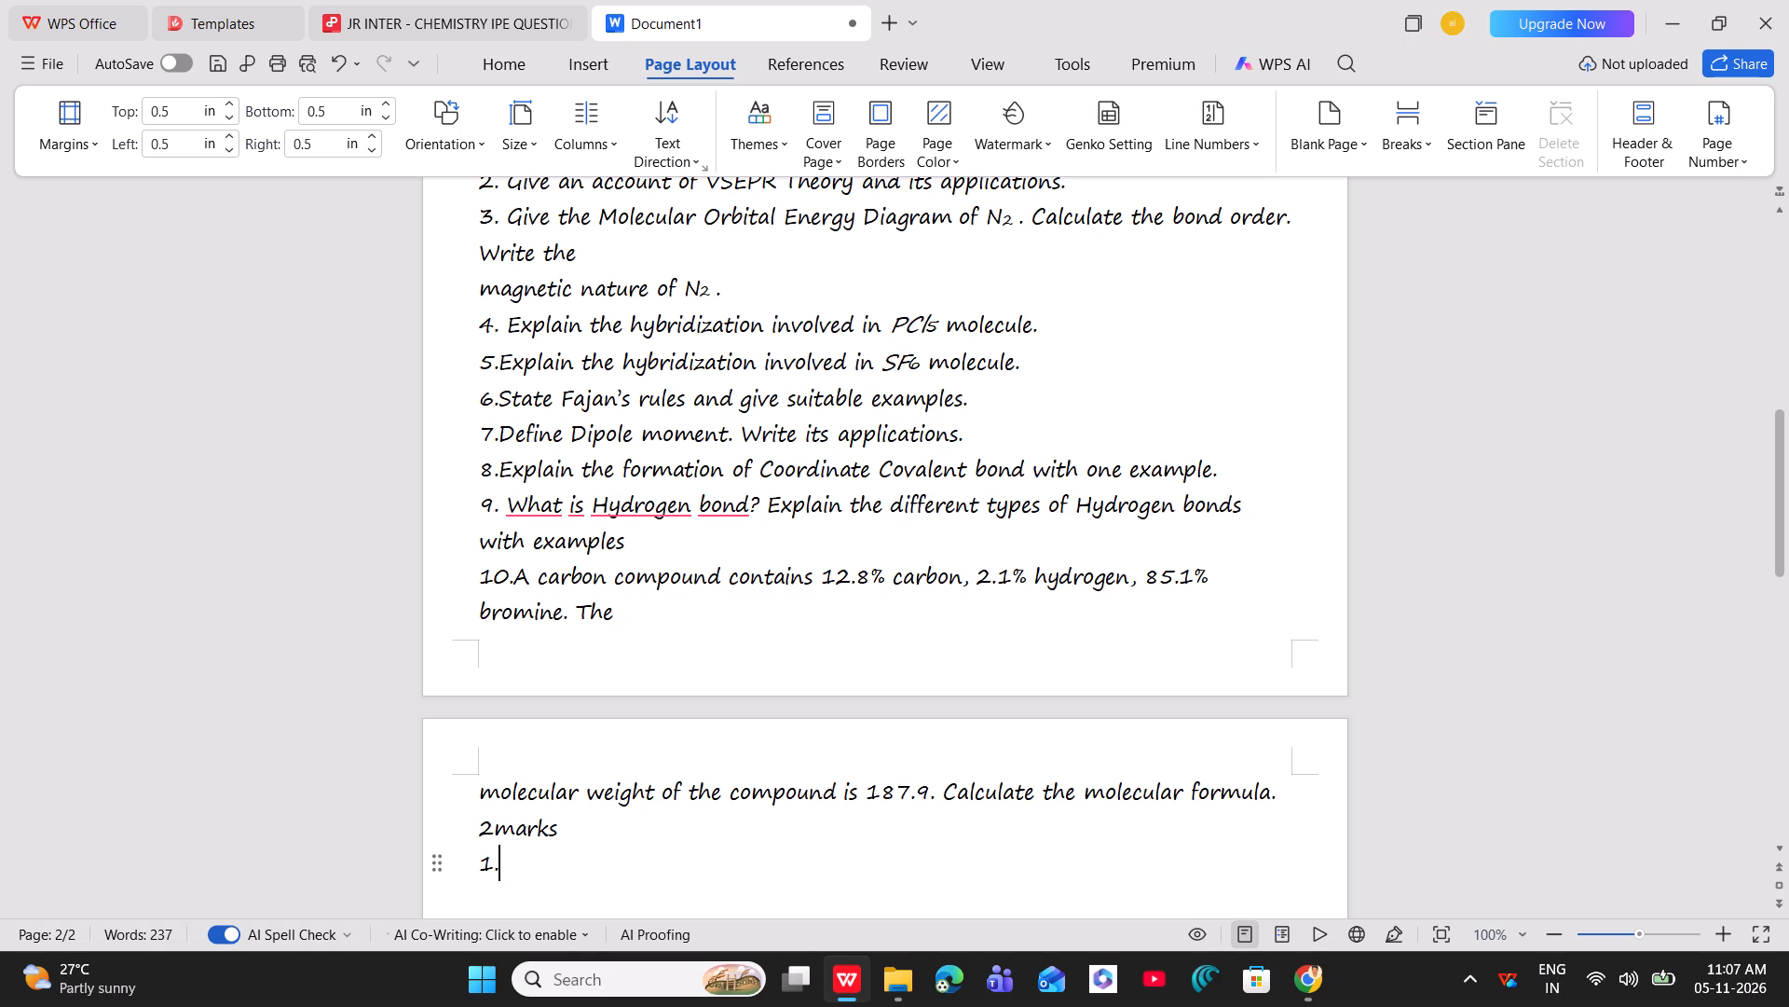
Look through the question bank PDF from Stoichiometry short answer question 4 to the start of Thermodynamics for a 2-mark question.
click(497, 6)
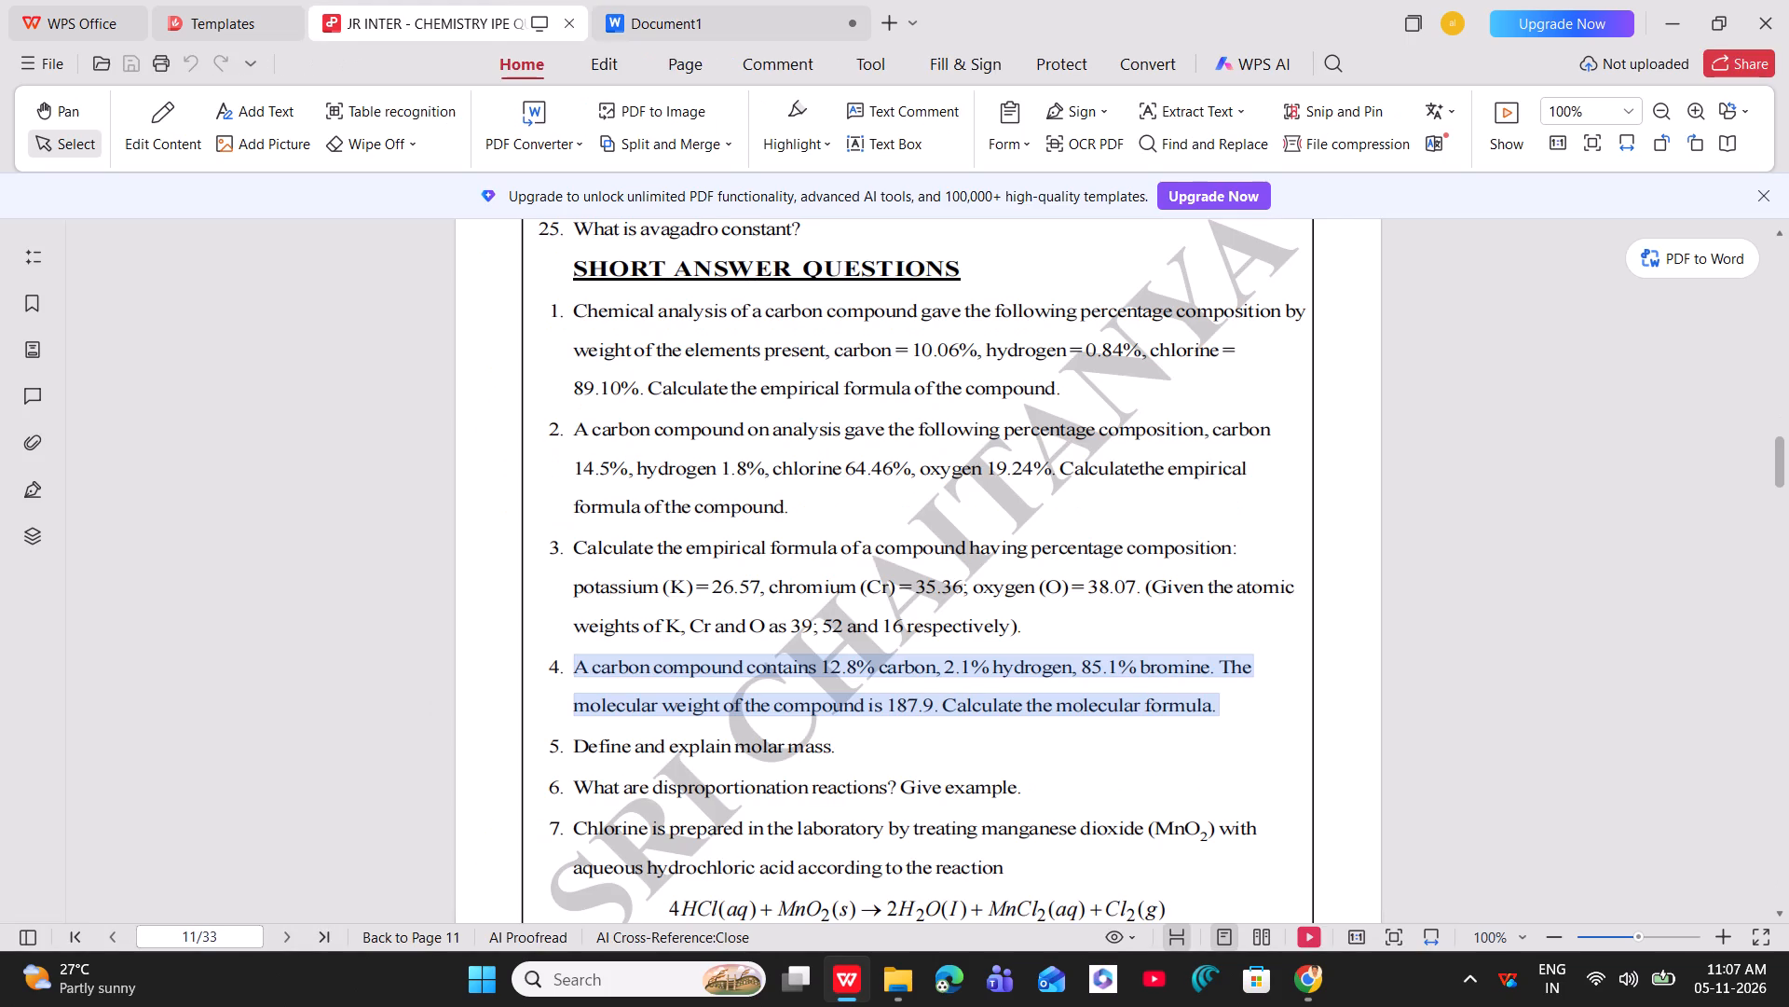
key(Down)
key(Down)
key(Down)
key(Down)
key(Down)
key(Down)
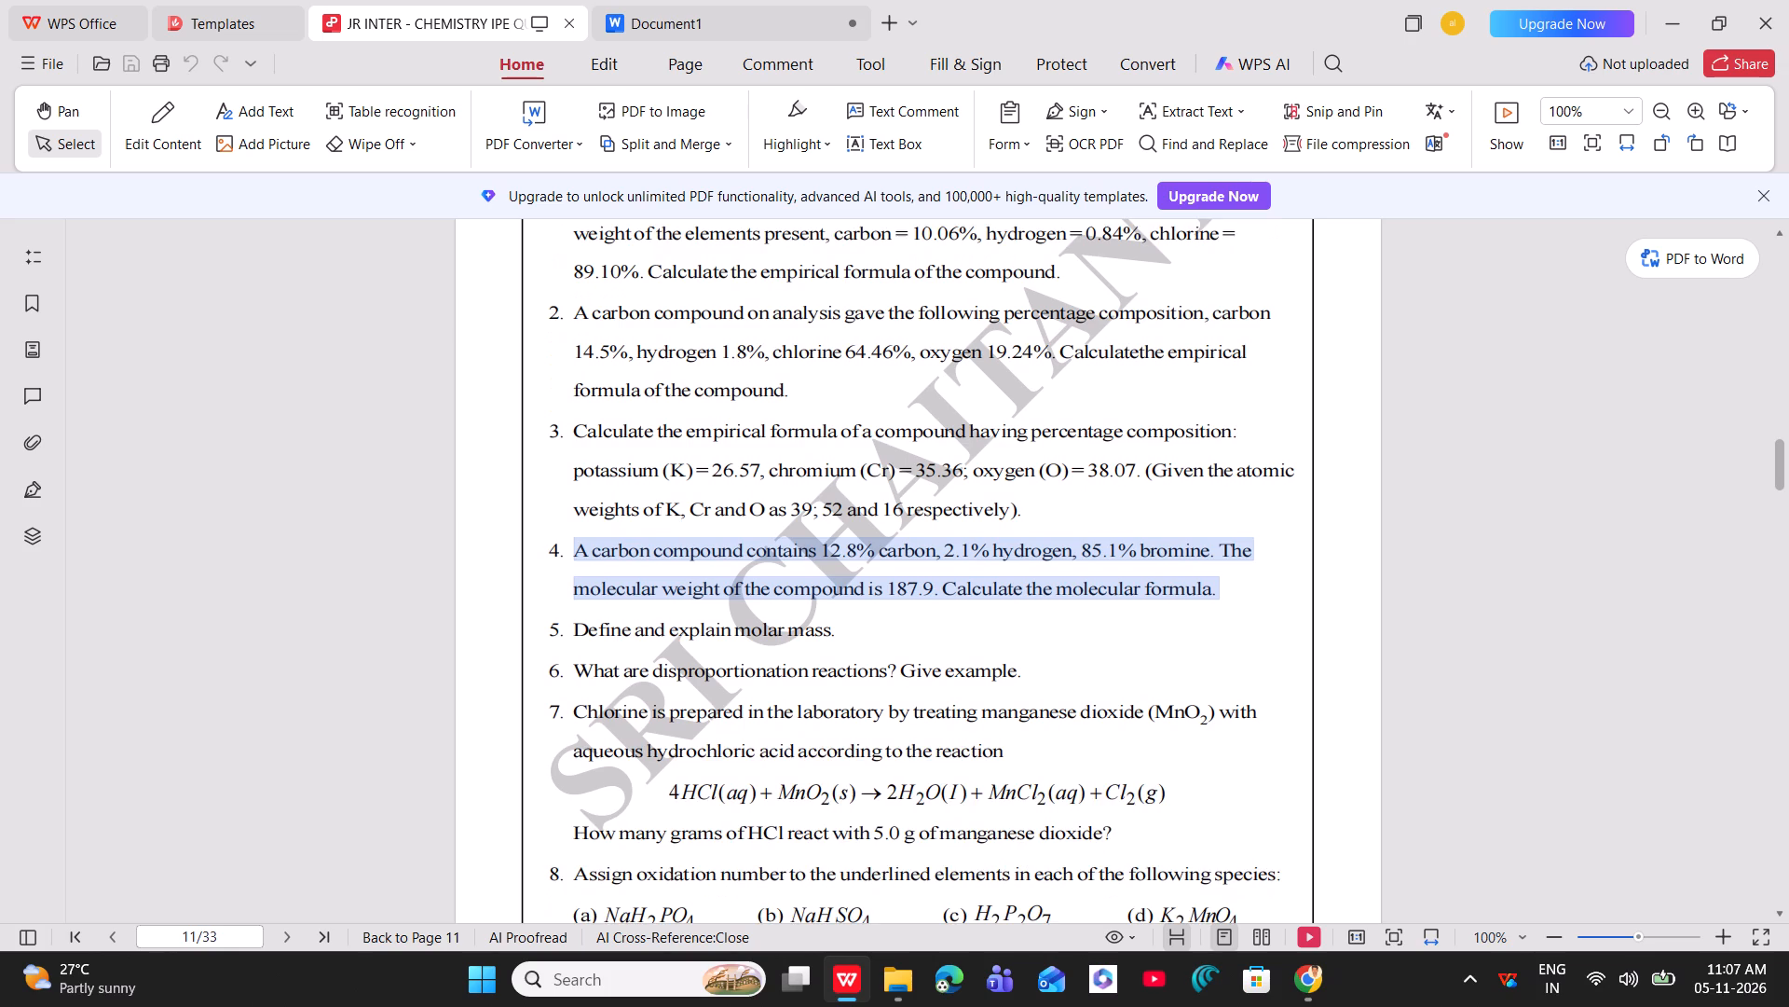
key(Down)
key(Down)
key(Down)
key(Down)
key(Down)
key(Down)
key(Down)
key(Down)
key(Down)
key(Down)
key(Down)
key(Down)
key(Down)
key(Down)
key(Down)
key(Down)
key(Down)
key(Down)
key(Down)
key(Down)
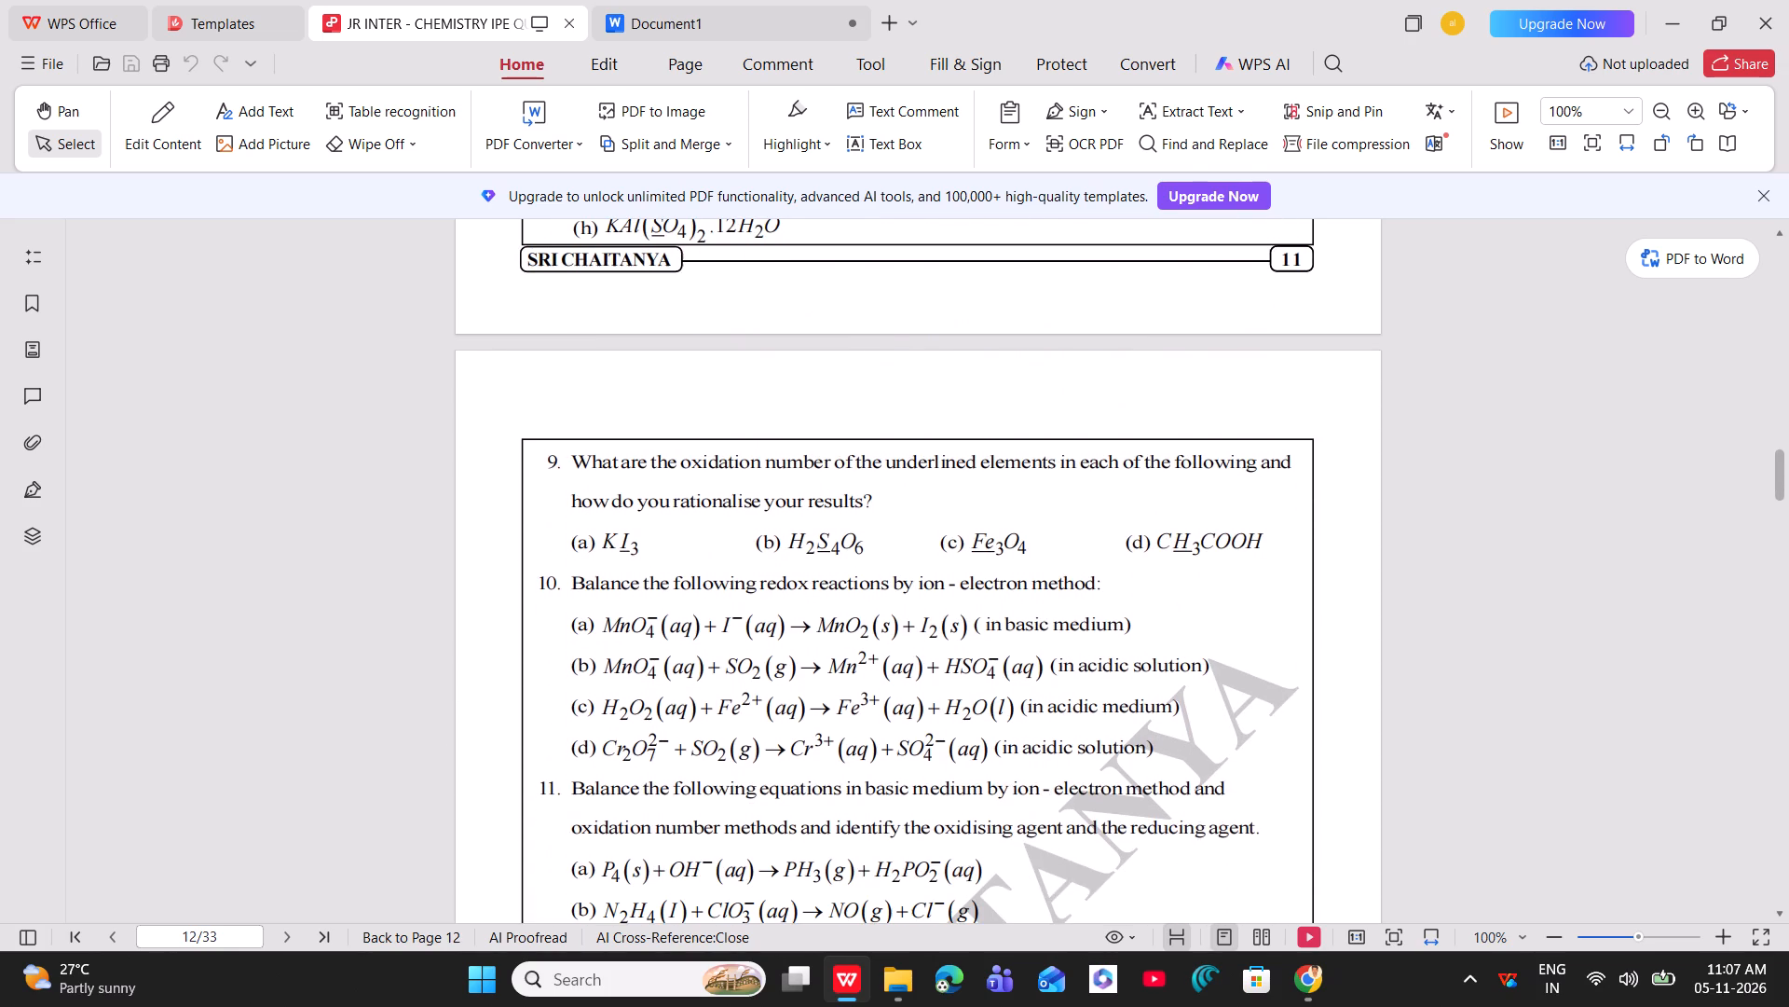
key(Down)
key(Down)
key(Down)
key(Down)
key(Down)
key(Down)
key(Down)
key(Down)
key(Down)
key(Down)
key(Down)
key(Down)
key(Down)
key(Down)
key(Down)
key(Down)
key(Down)
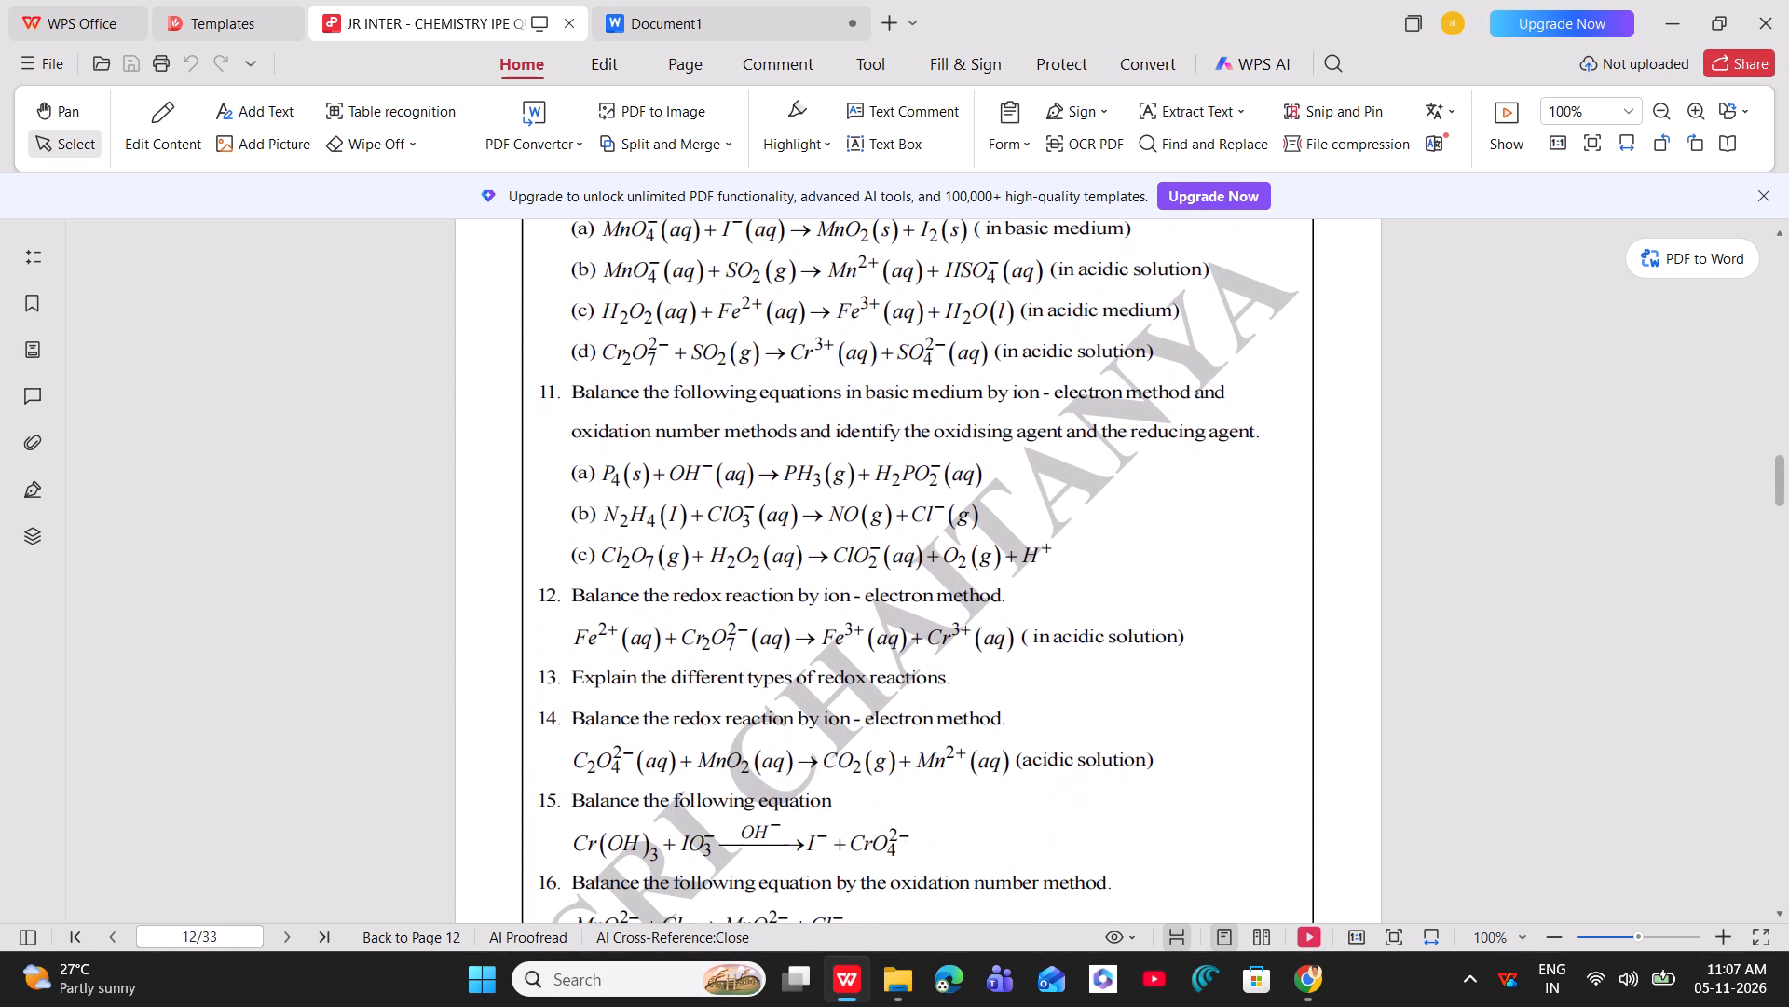
key(Down)
key(Down)
key(Down)
key(Down)
key(Down)
key(Down)
key(Down)
key(Down)
key(Down)
key(Down)
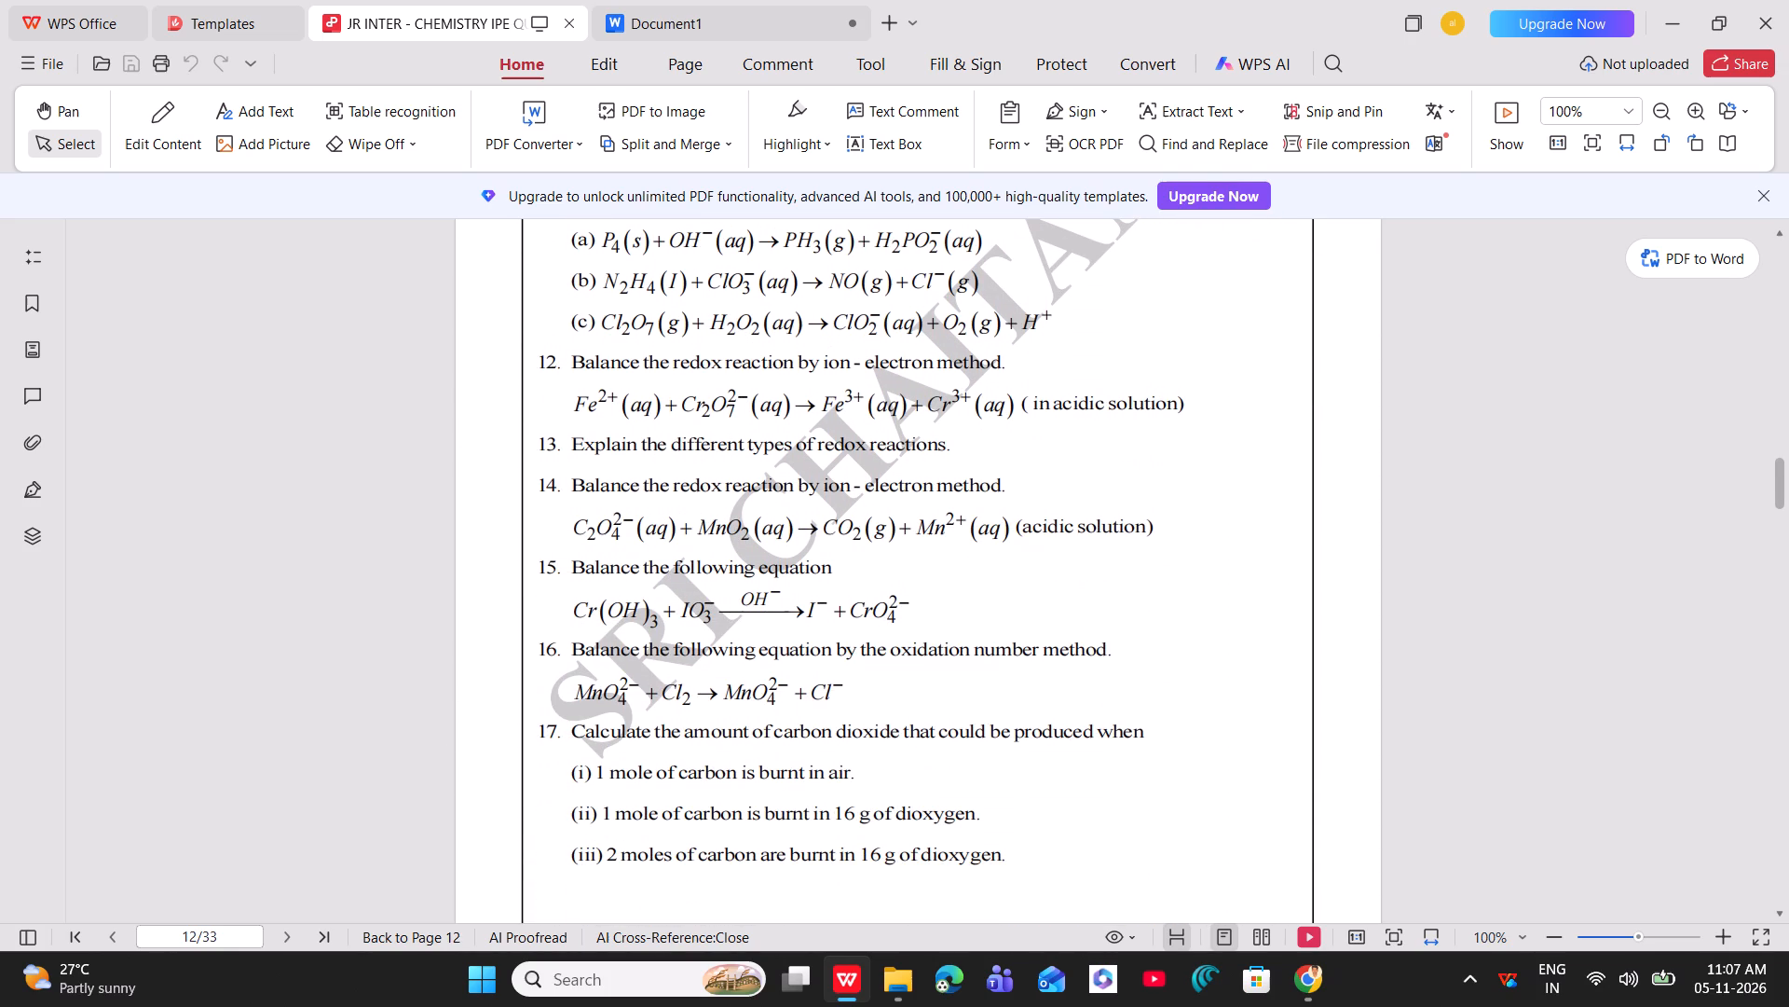
key(Down)
key(Down)
key(Down)
key(Down)
key(Down)
key(Down)
key(Down)
key(Down)
key(Down)
key(Down)
key(Down)
key(Down)
key(Down)
key(Down)
key(Down)
key(Down)
key(Down)
key(Down)
key(Down)
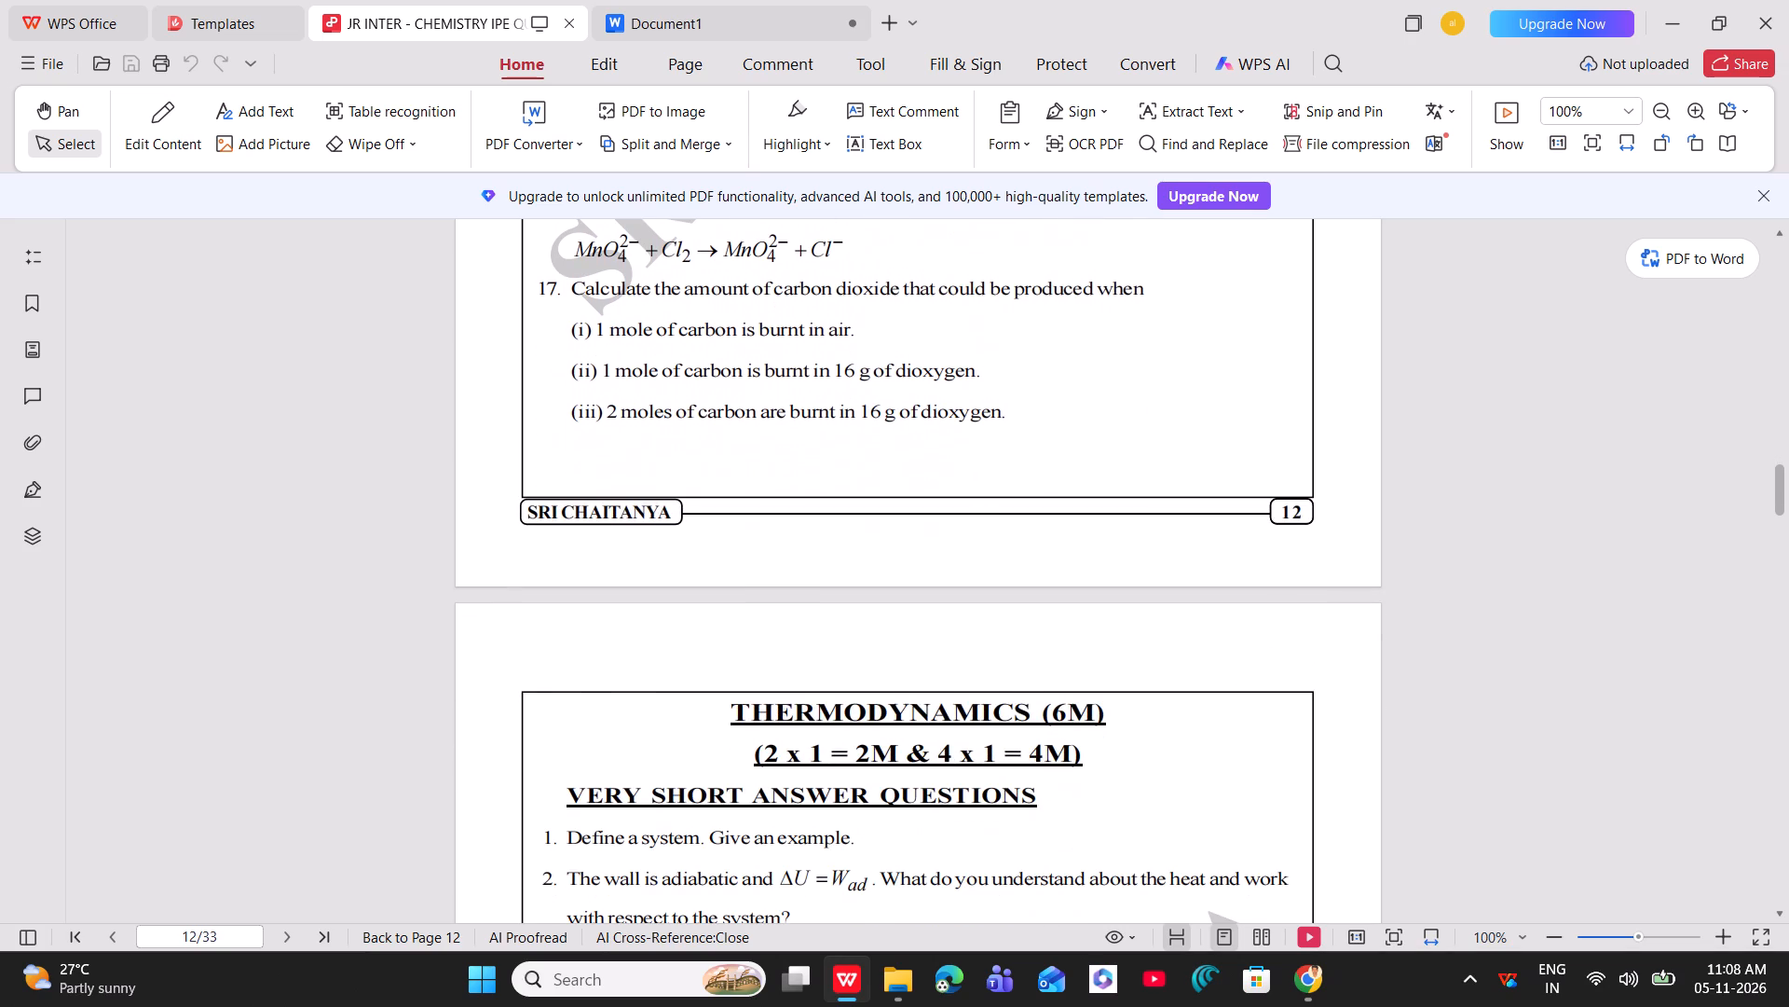
key(Down)
key(Down)
key(Down)
key(Down)
key(Down)
key(Down)
key(Down)
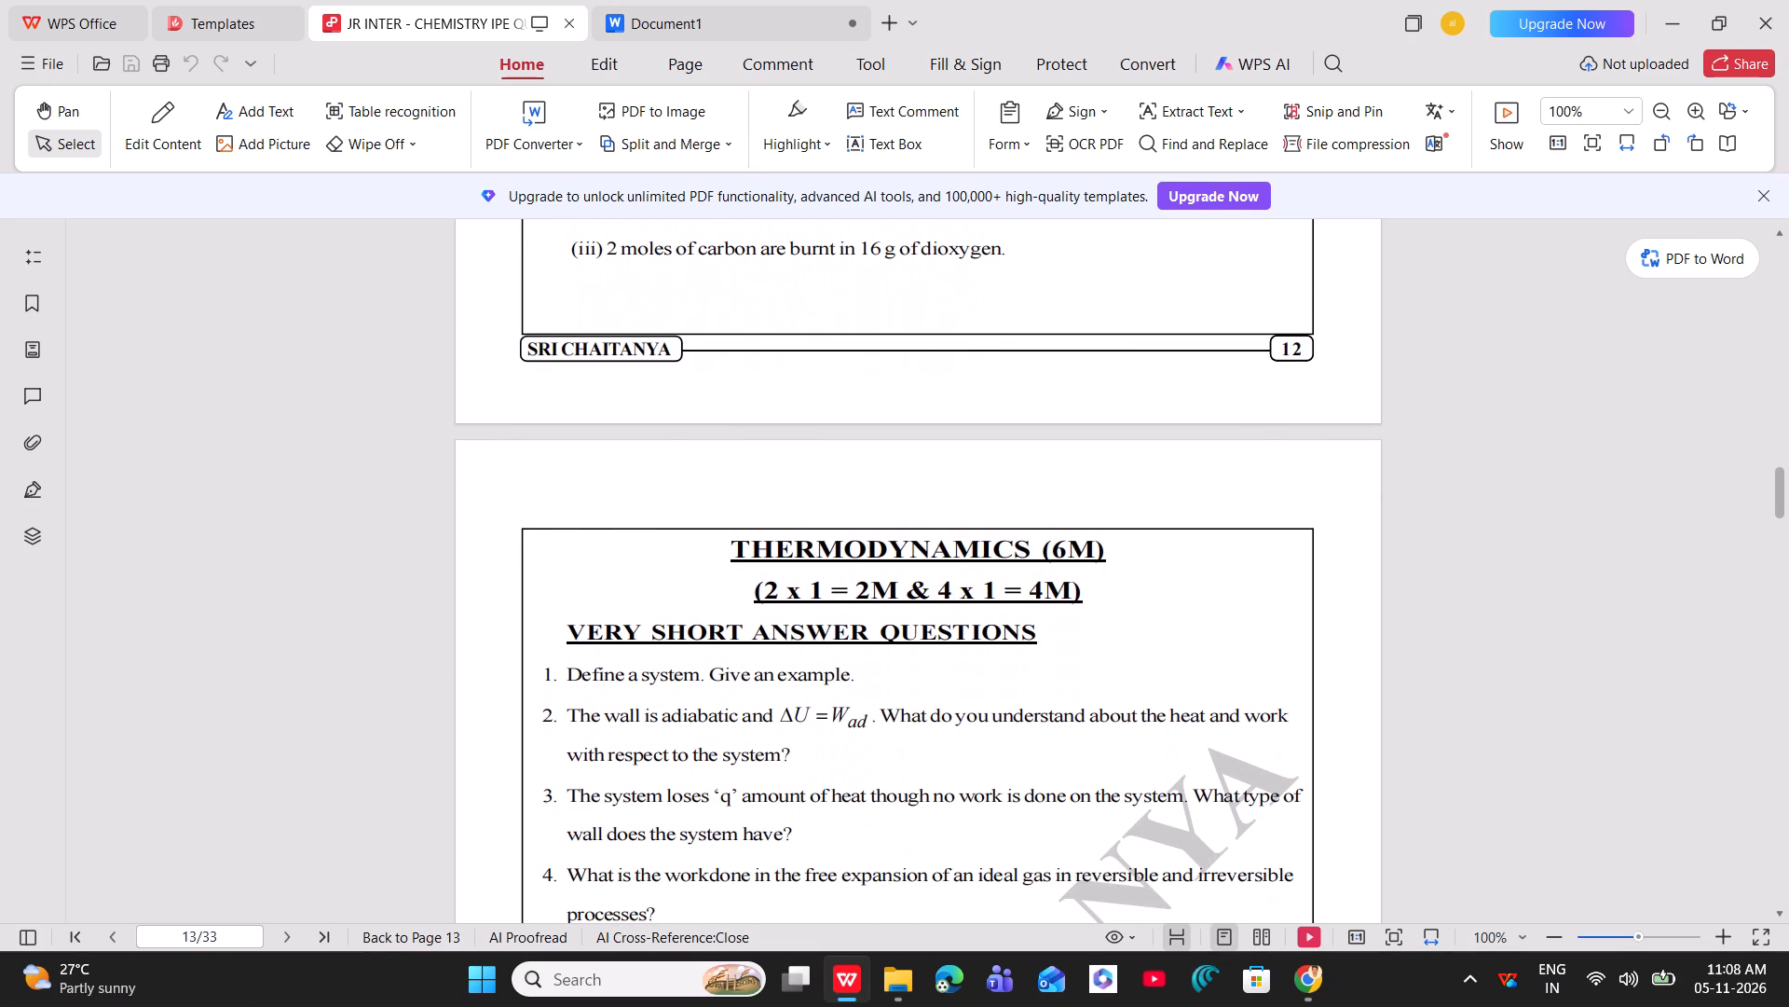
Go back through the PDF from the start of Thermodynamics to the Stoichiometry very short answer questions, looking for a 2-mark question.
key(Up)
key(Up)
key(Up)
key(Up)
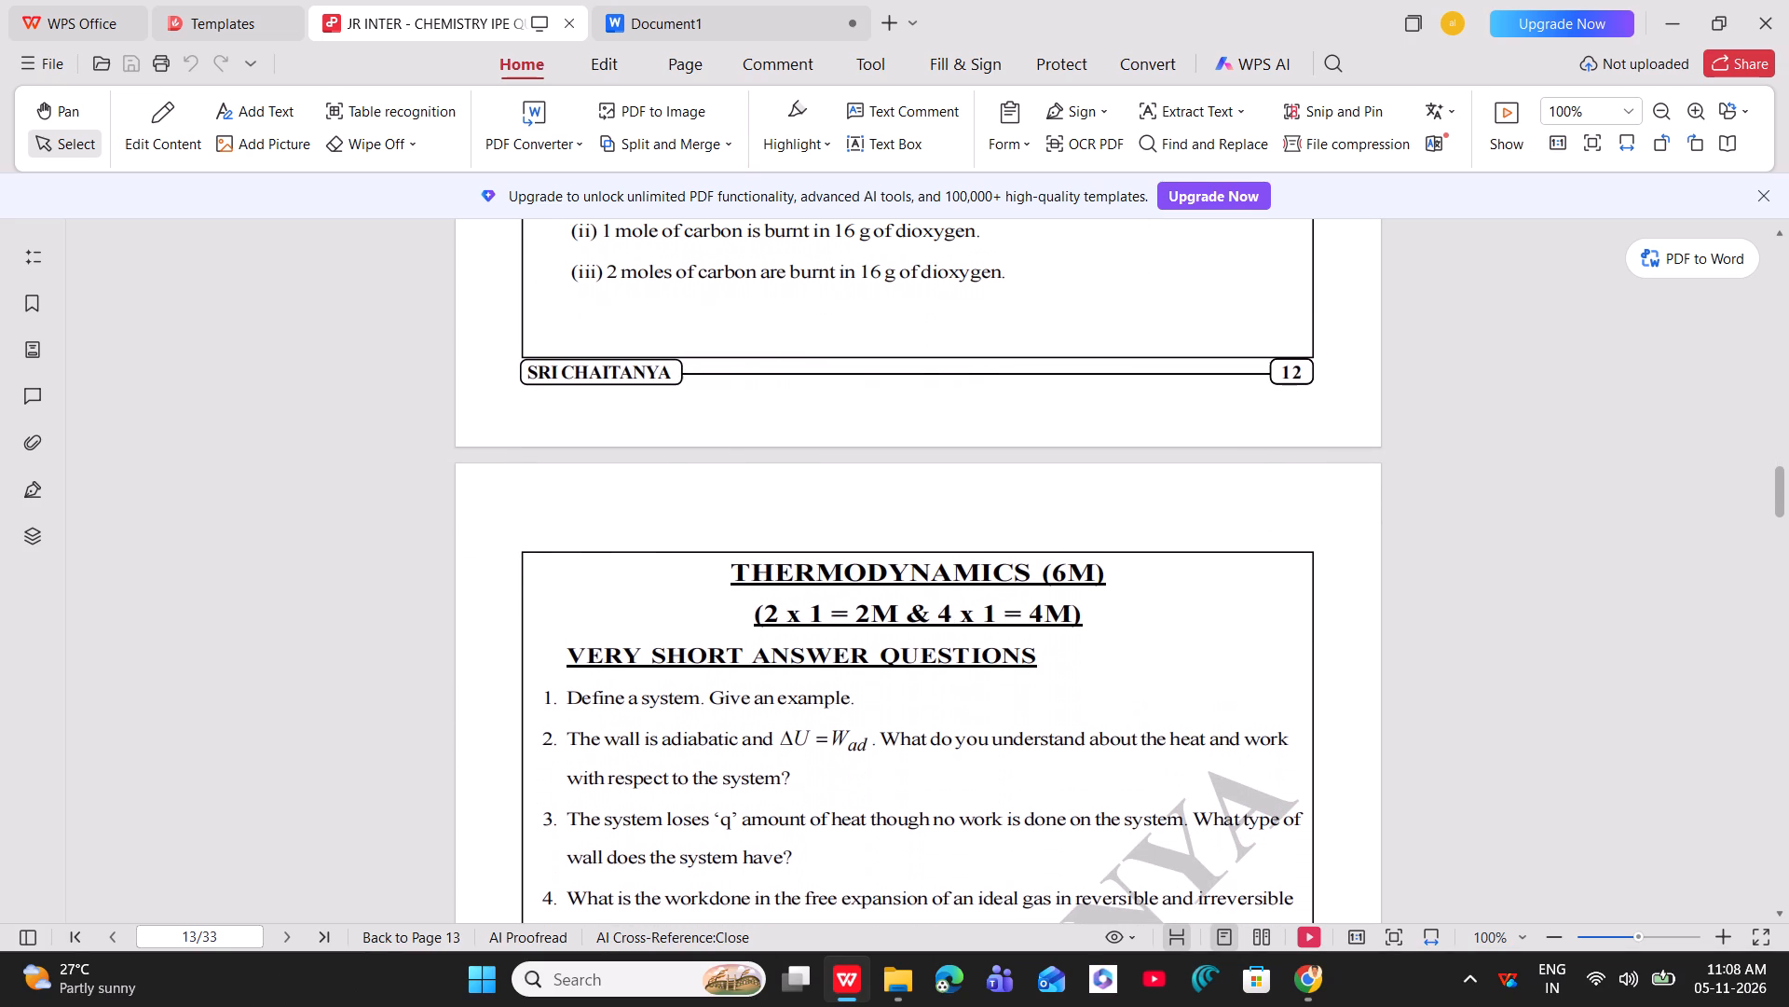
key(Up)
key(Up)
key(Up)
key(Up)
key(Up)
key(Up)
key(Up)
key(Up)
key(Up)
key(Up)
key(Up)
key(Up)
key(Up)
key(Up)
key(Up)
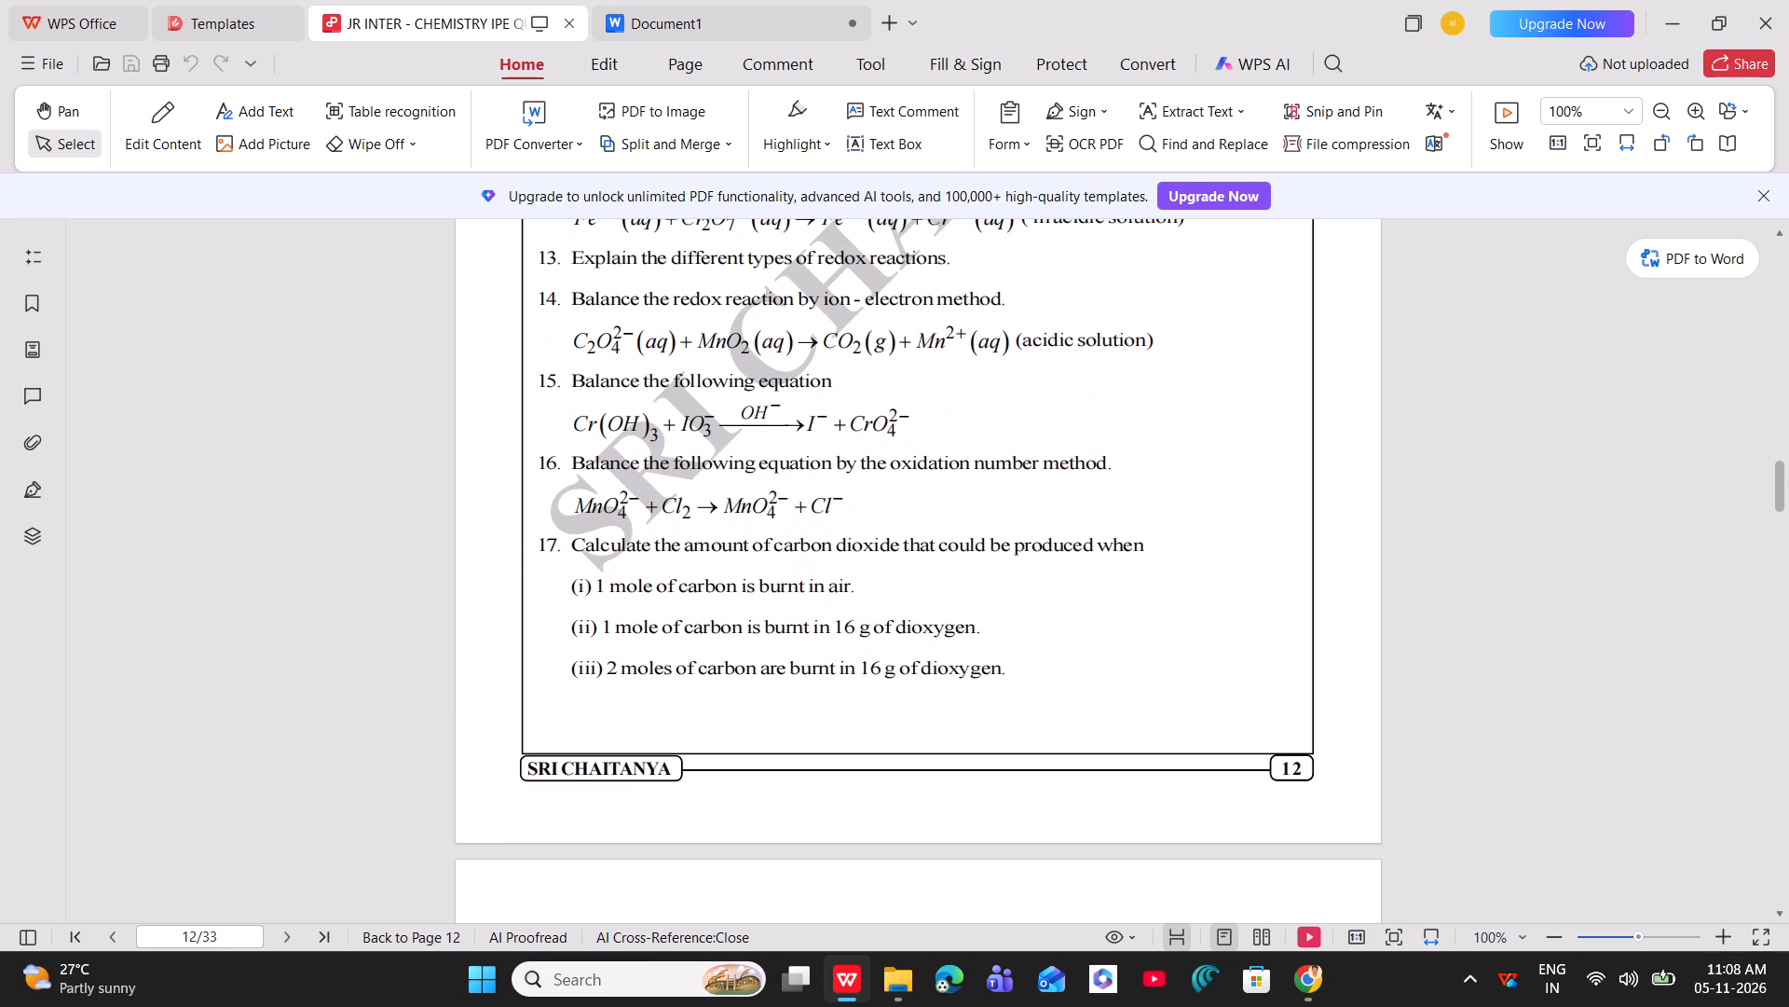
key(Up)
key(Up)
key(Up)
key(Up)
key(Up)
key(Up)
key(Up)
key(Up)
key(Up)
key(Up)
key(Up)
key(Up)
key(Up)
key(Up)
key(Up)
key(Up)
key(Up)
key(Up)
key(Up)
key(Up)
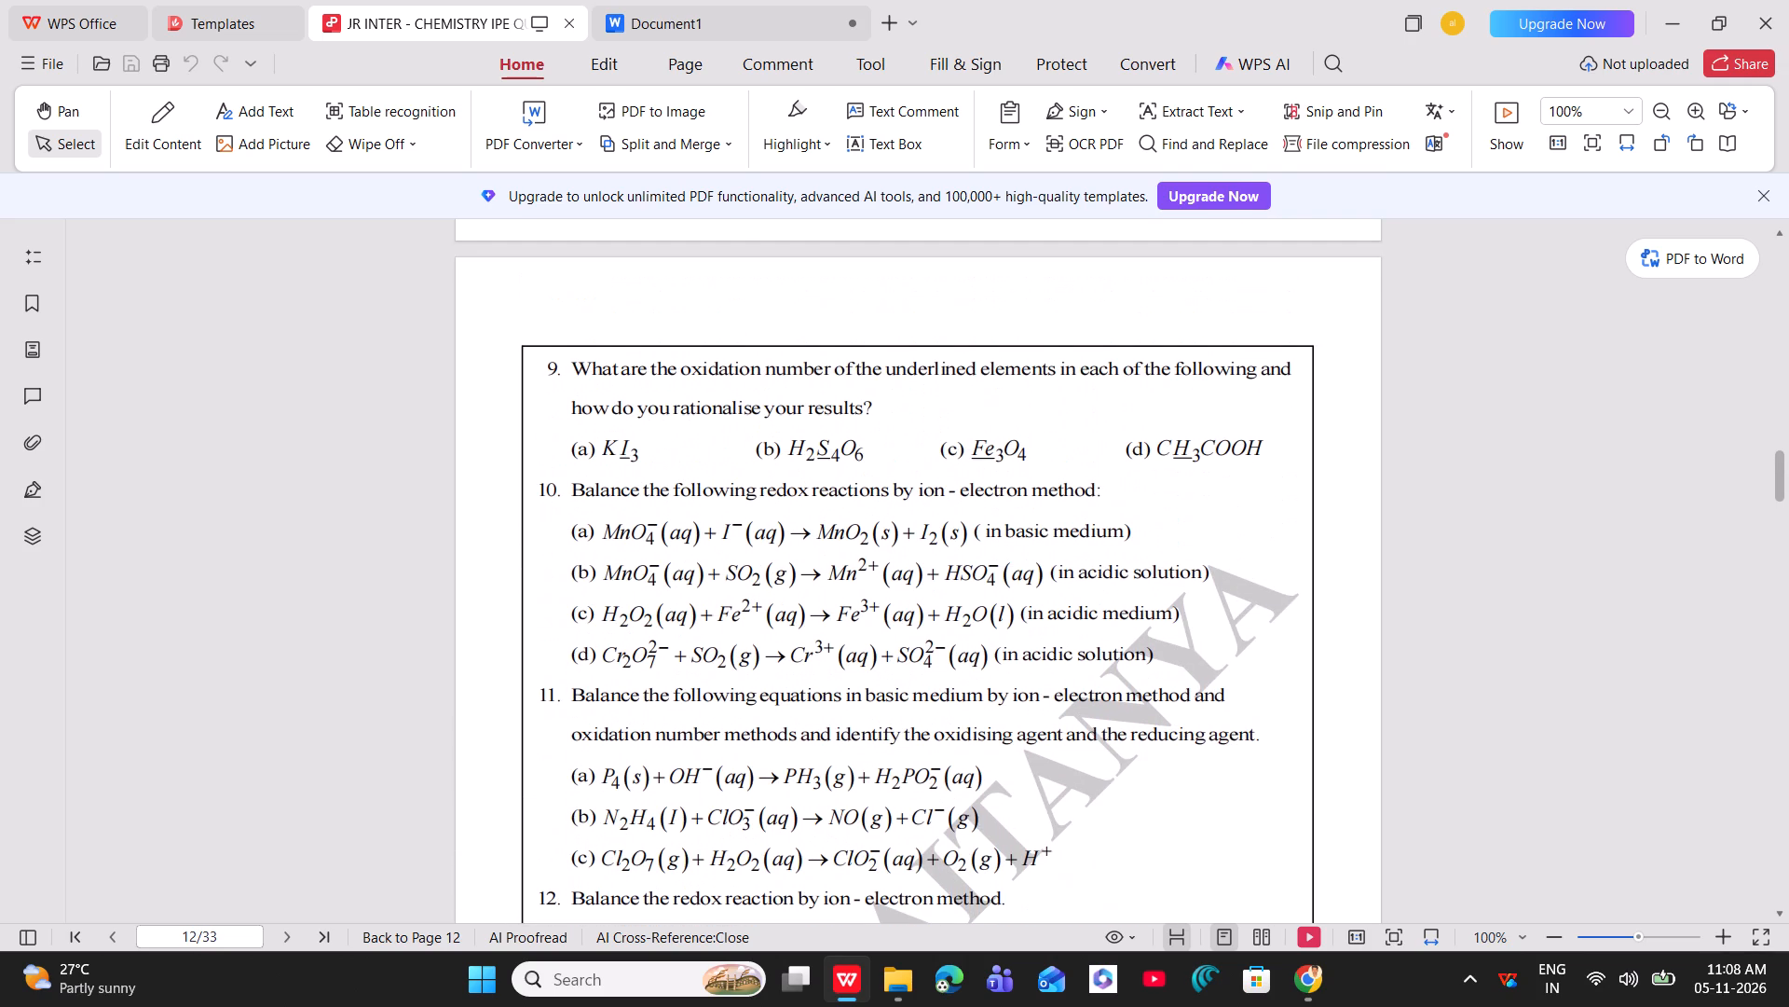
key(Up)
key(Up)
key(Up)
key(Up)
key(Up)
key(Up)
key(Up)
key(Up)
key(Up)
key(Up)
key(Up)
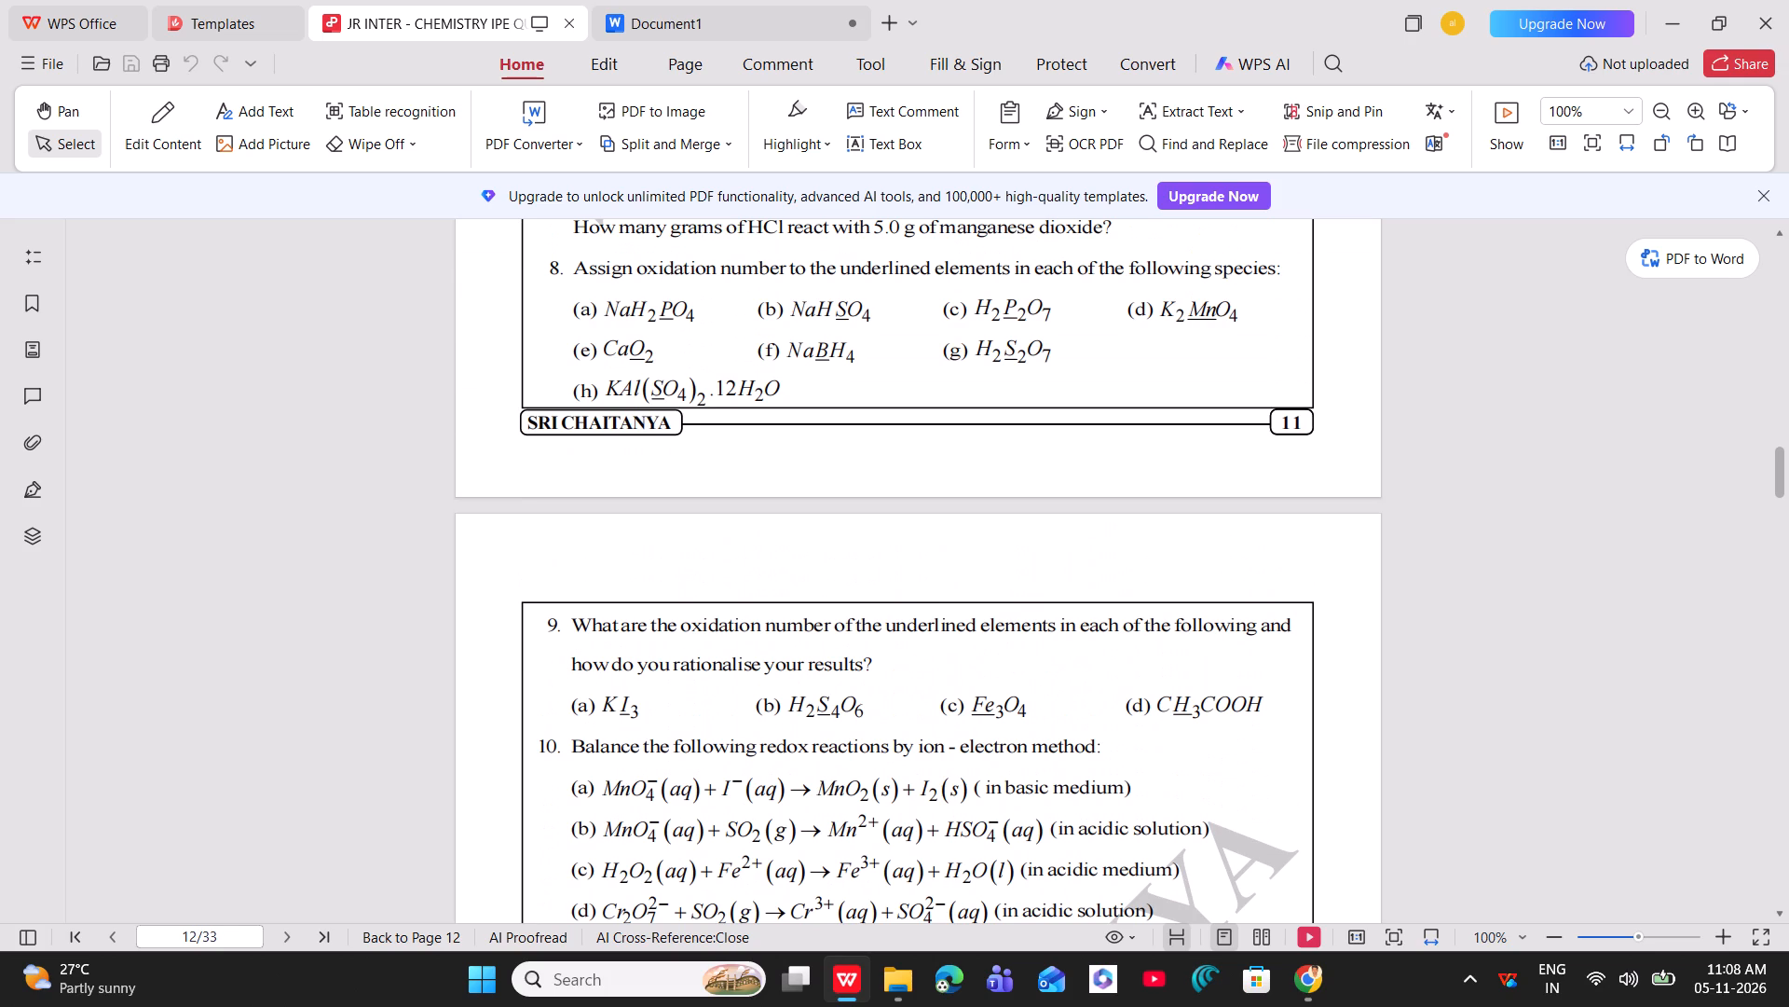
key(Up)
key(Up)
key(Up)
key(Up)
key(Up)
key(Up)
key(Up)
key(Up)
key(Up)
key(Up)
key(Up)
key(Up)
key(Up)
key(Up)
key(Up)
key(Up)
key(Up)
key(Up)
key(Up)
key(Up)
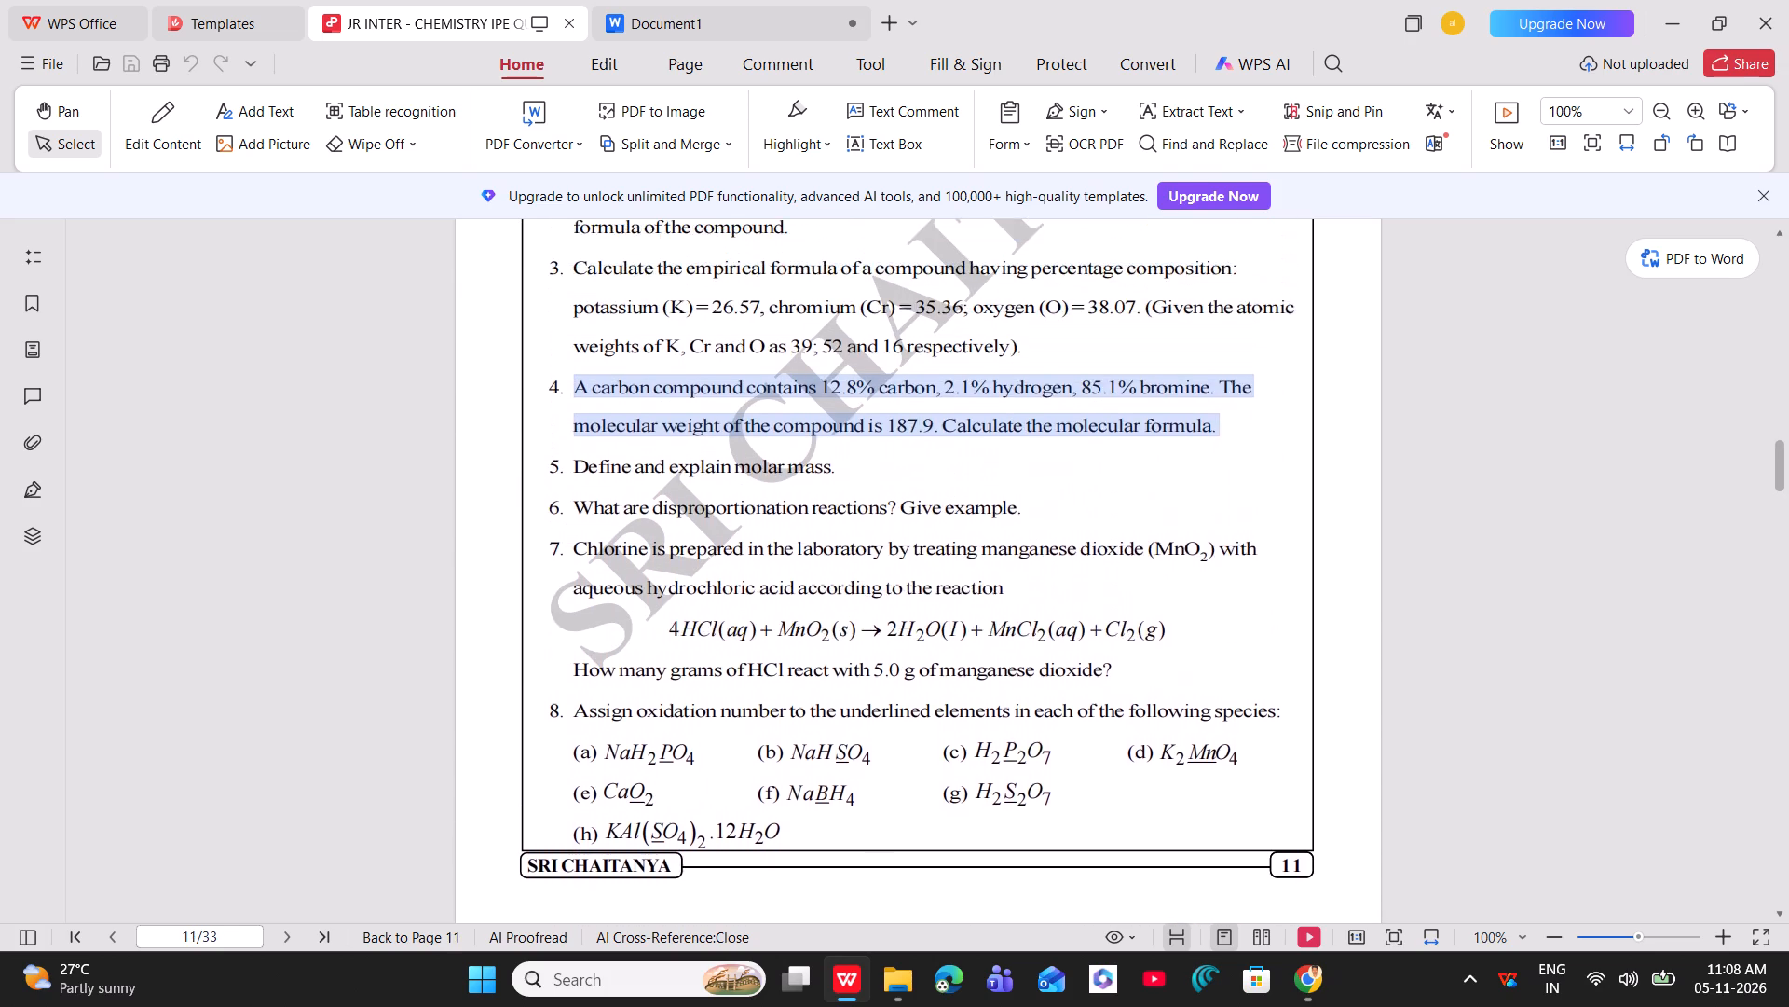
key(Up)
key(Up)
key(Up)
key(Up)
key(Up)
key(Up)
key(Up)
key(Up)
key(Up)
key(Up)
key(Up)
key(Up)
key(Up)
key(Up)
key(Up)
key(Up)
key(Up)
key(Up)
key(Up)
key(Up)
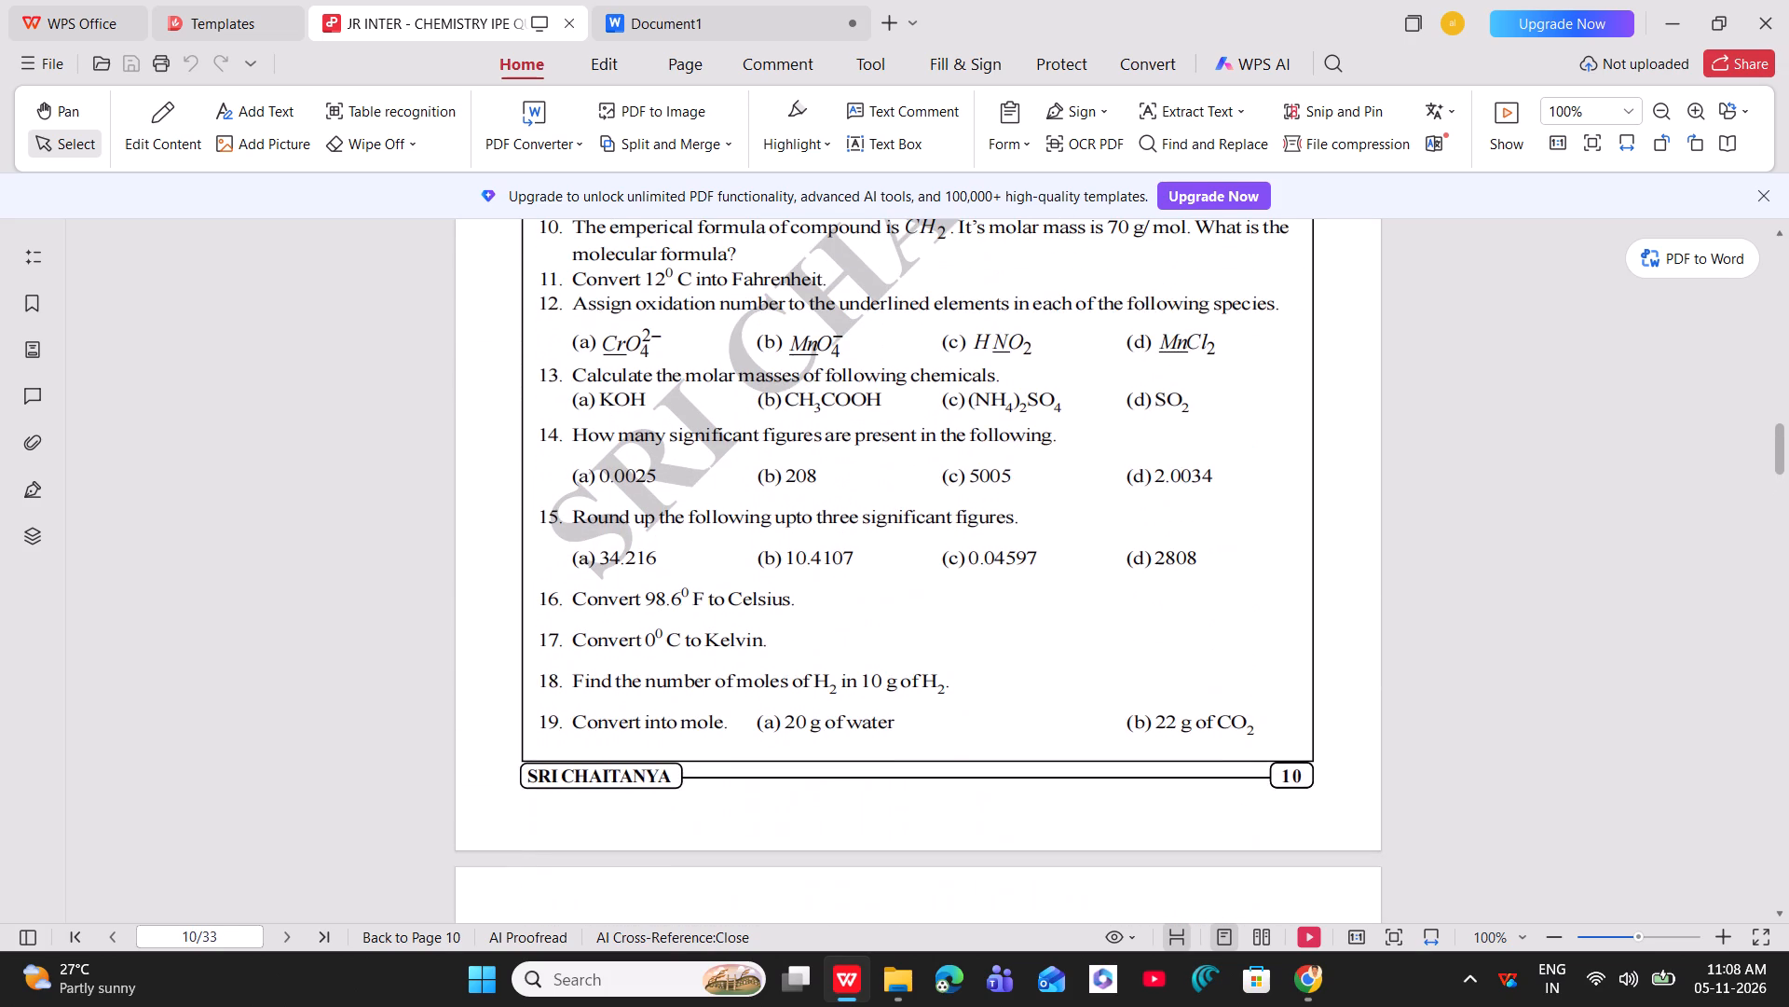
key(Up)
key(Up)
key(Up)
key(Up)
key(Up)
key(Up)
key(Up)
key(Up)
key(Up)
key(Up)
key(Up)
key(Up)
key(Up)
key(Up)
key(Up)
key(Up)
key(Up)
key(Up)
key(Up)
key(Up)
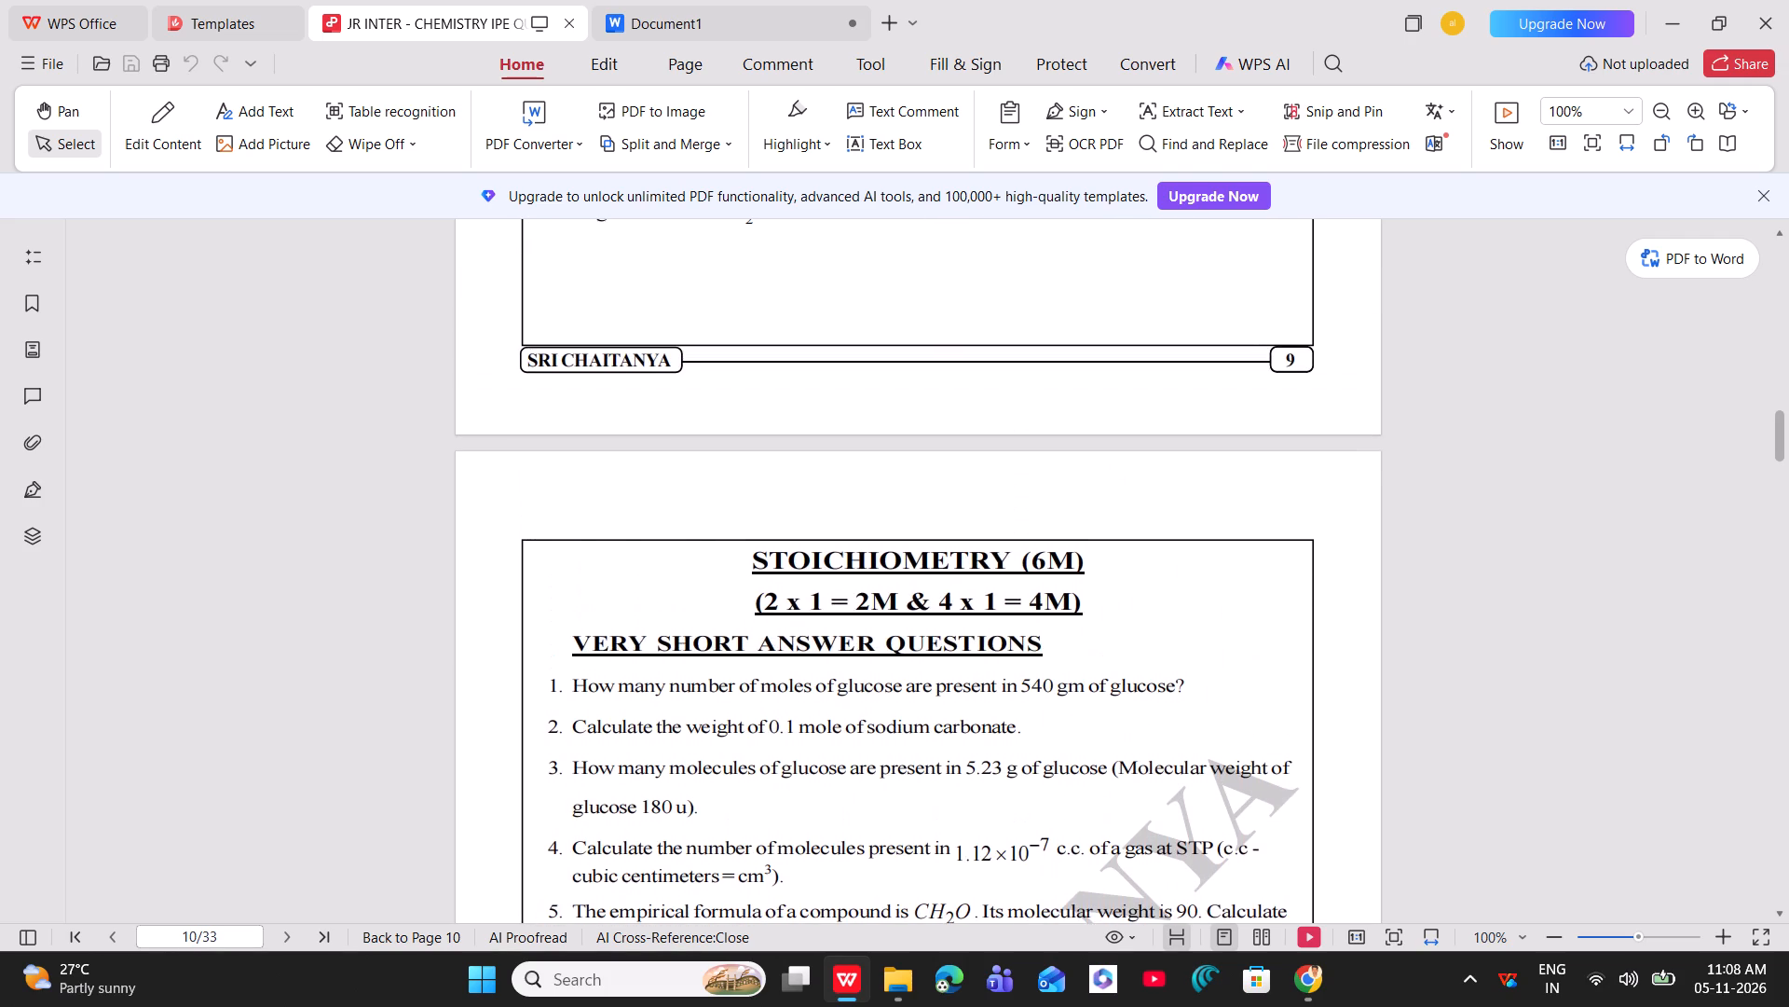
Look back through the Chemical Bonding and Molecular Structure chapter to its very short answer questions for a 2-mark question.
key(Up)
key(Up)
key(Up)
key(Up)
key(Up)
key(Up)
key(Up)
key(Up)
key(Up)
key(Up)
key(Up)
key(Up)
key(Up)
key(Up)
key(Up)
key(Up)
key(Up)
key(Up)
key(Up)
key(Up)
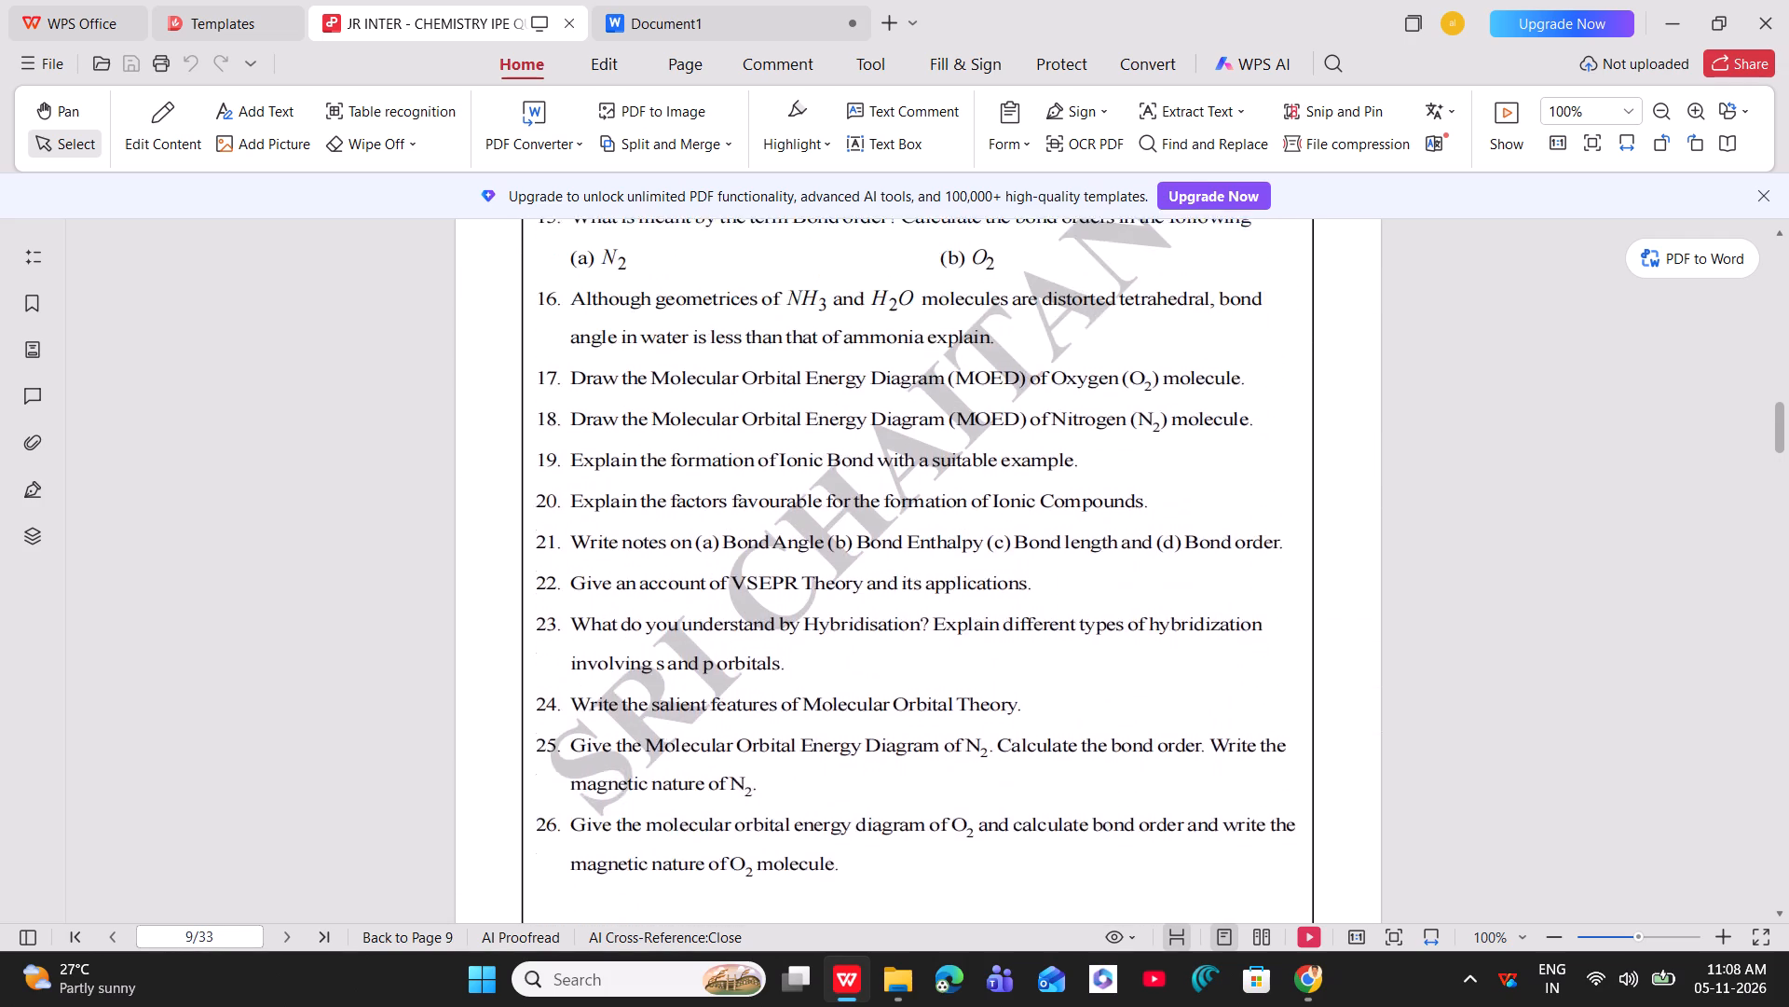
key(Up)
key(Up)
key(Up)
key(Up)
key(Up)
key(Up)
key(Up)
key(Up)
key(Up)
key(Up)
key(Up)
key(Up)
key(Up)
key(Up)
key(Up)
key(Up)
key(Up)
key(Up)
key(Up)
key(Up)
key(Up)
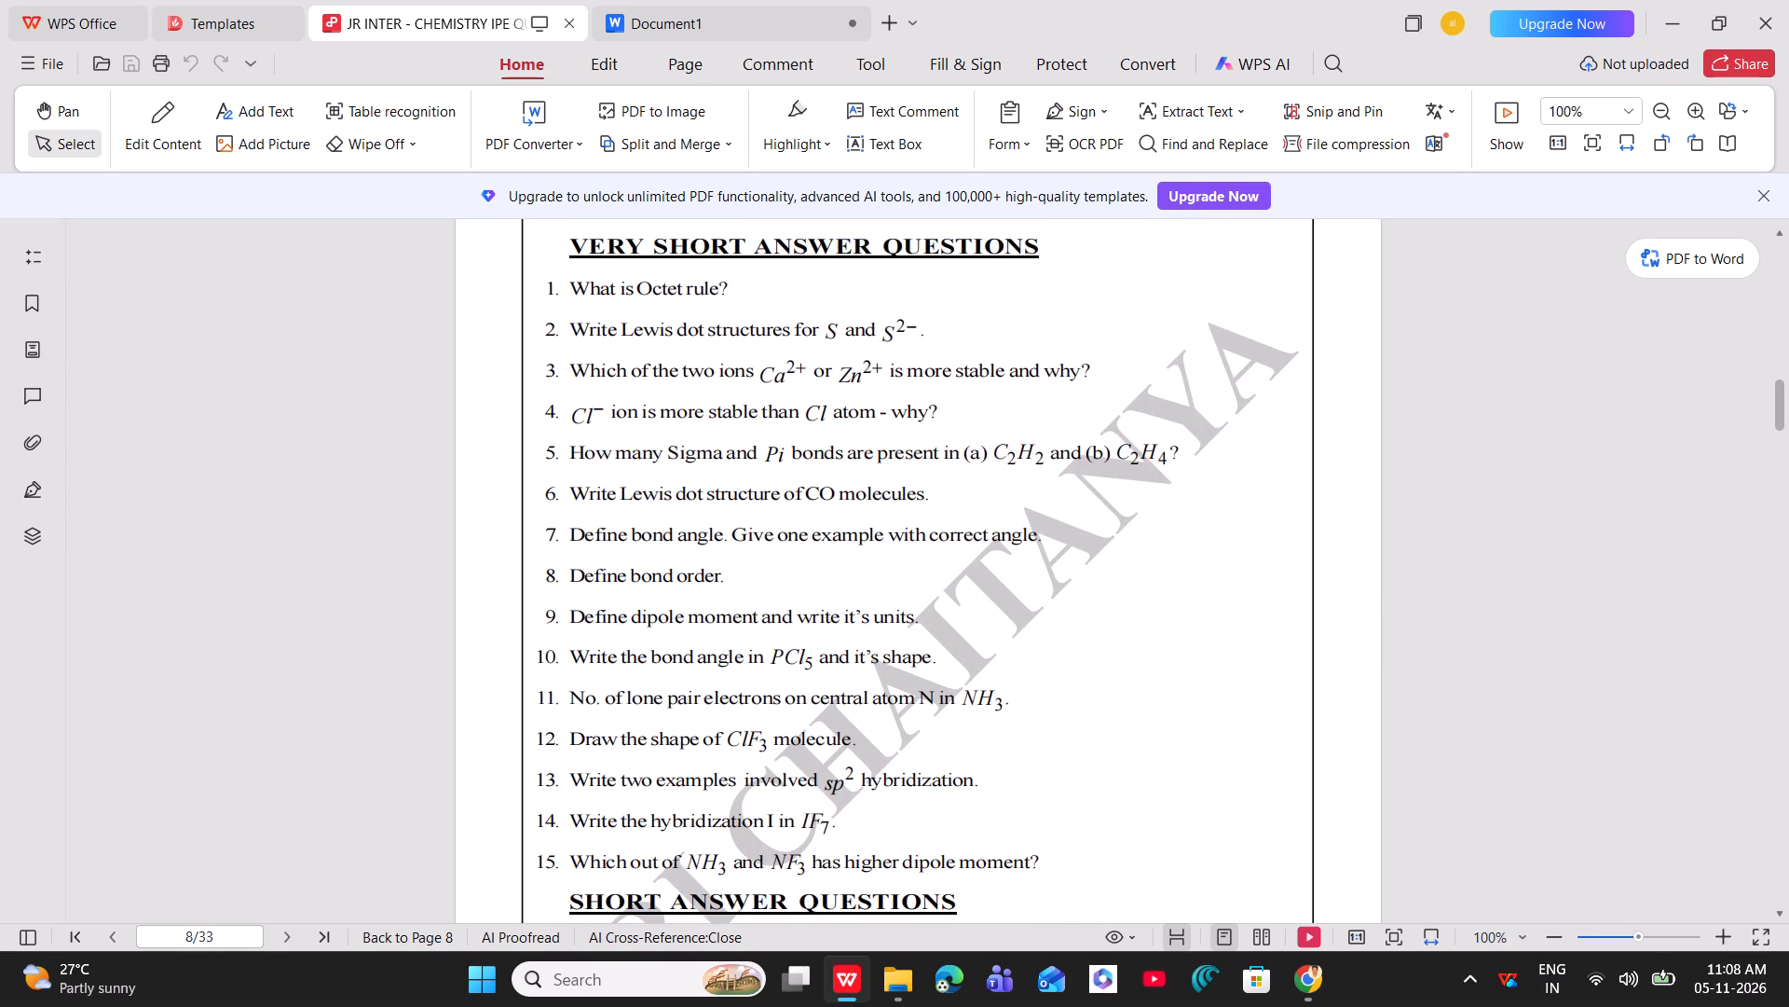
key(Up)
key(Up)
key(Up)
key(Up)
key(Up)
key(Up)
key(Up)
key(Up)
key(Up)
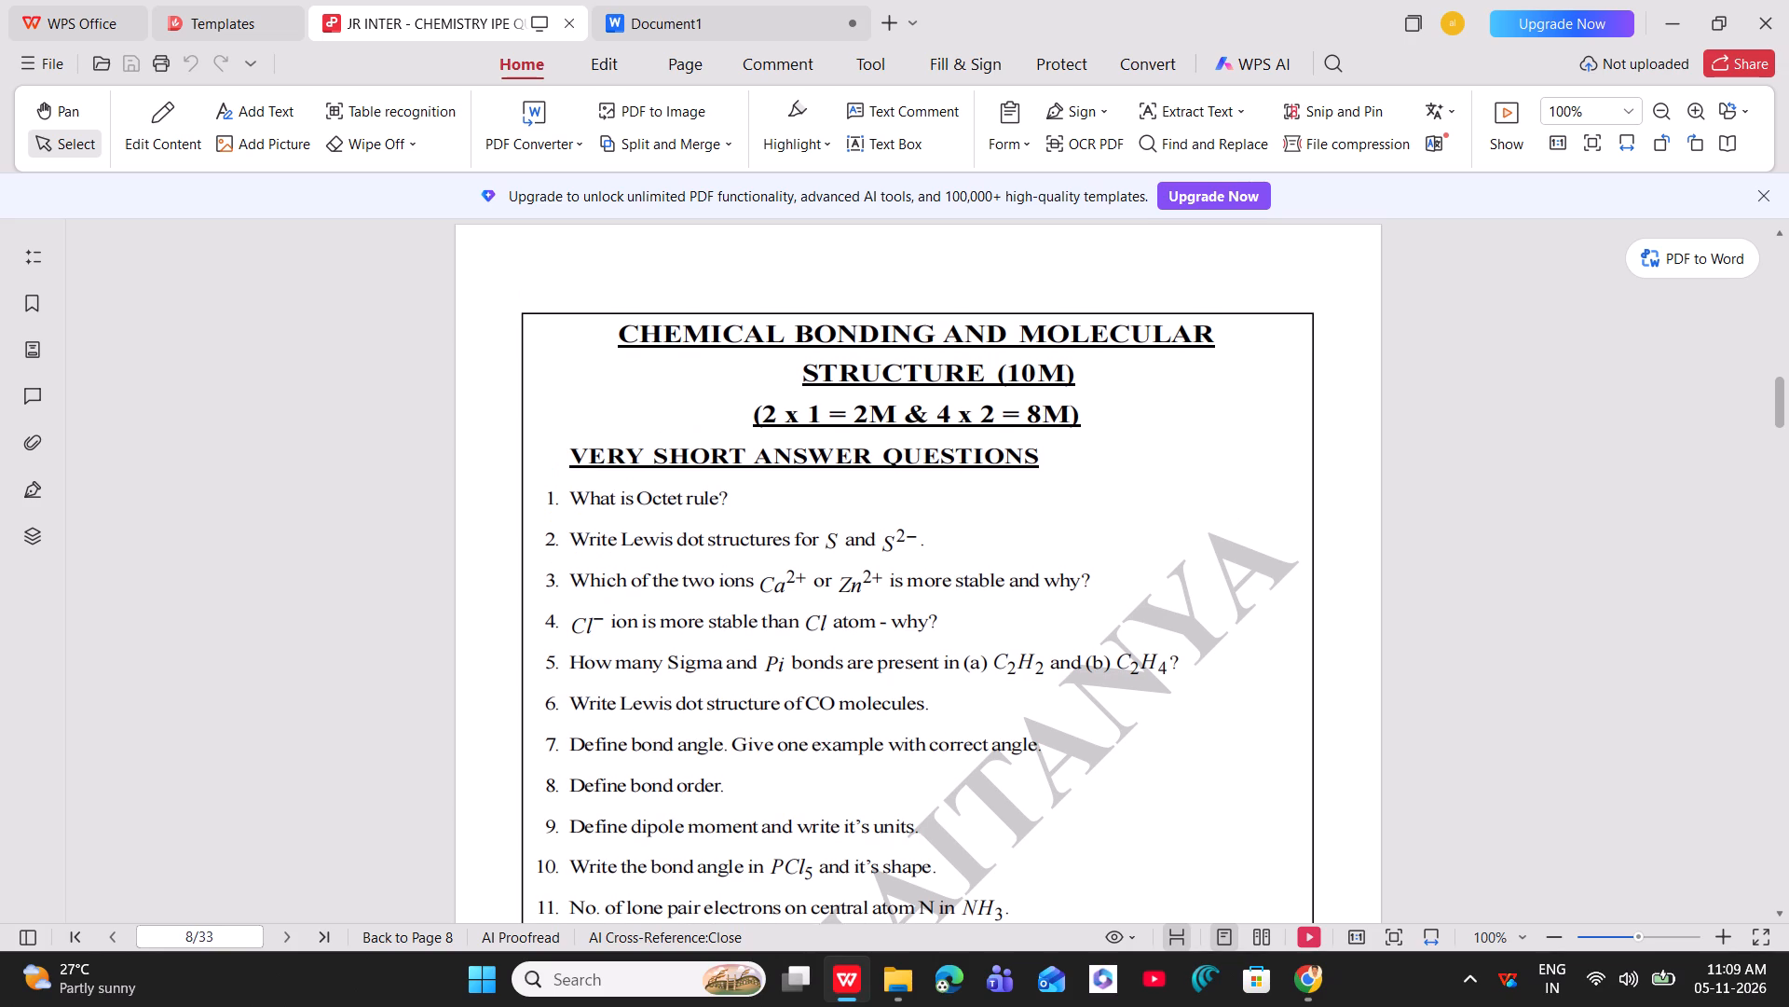
Look through the PDF from the Chemical Bonding very short answer questions to the Stoichiometry ones for a 2-mark question.
key(Down)
key(Down)
key(Down)
key(Down)
key(Down)
key(Down)
key(Down)
key(Down)
key(Down)
key(Down)
key(Down)
key(Down)
key(Down)
key(Down)
key(Down)
key(Down)
key(Down)
key(Down)
key(Down)
key(Down)
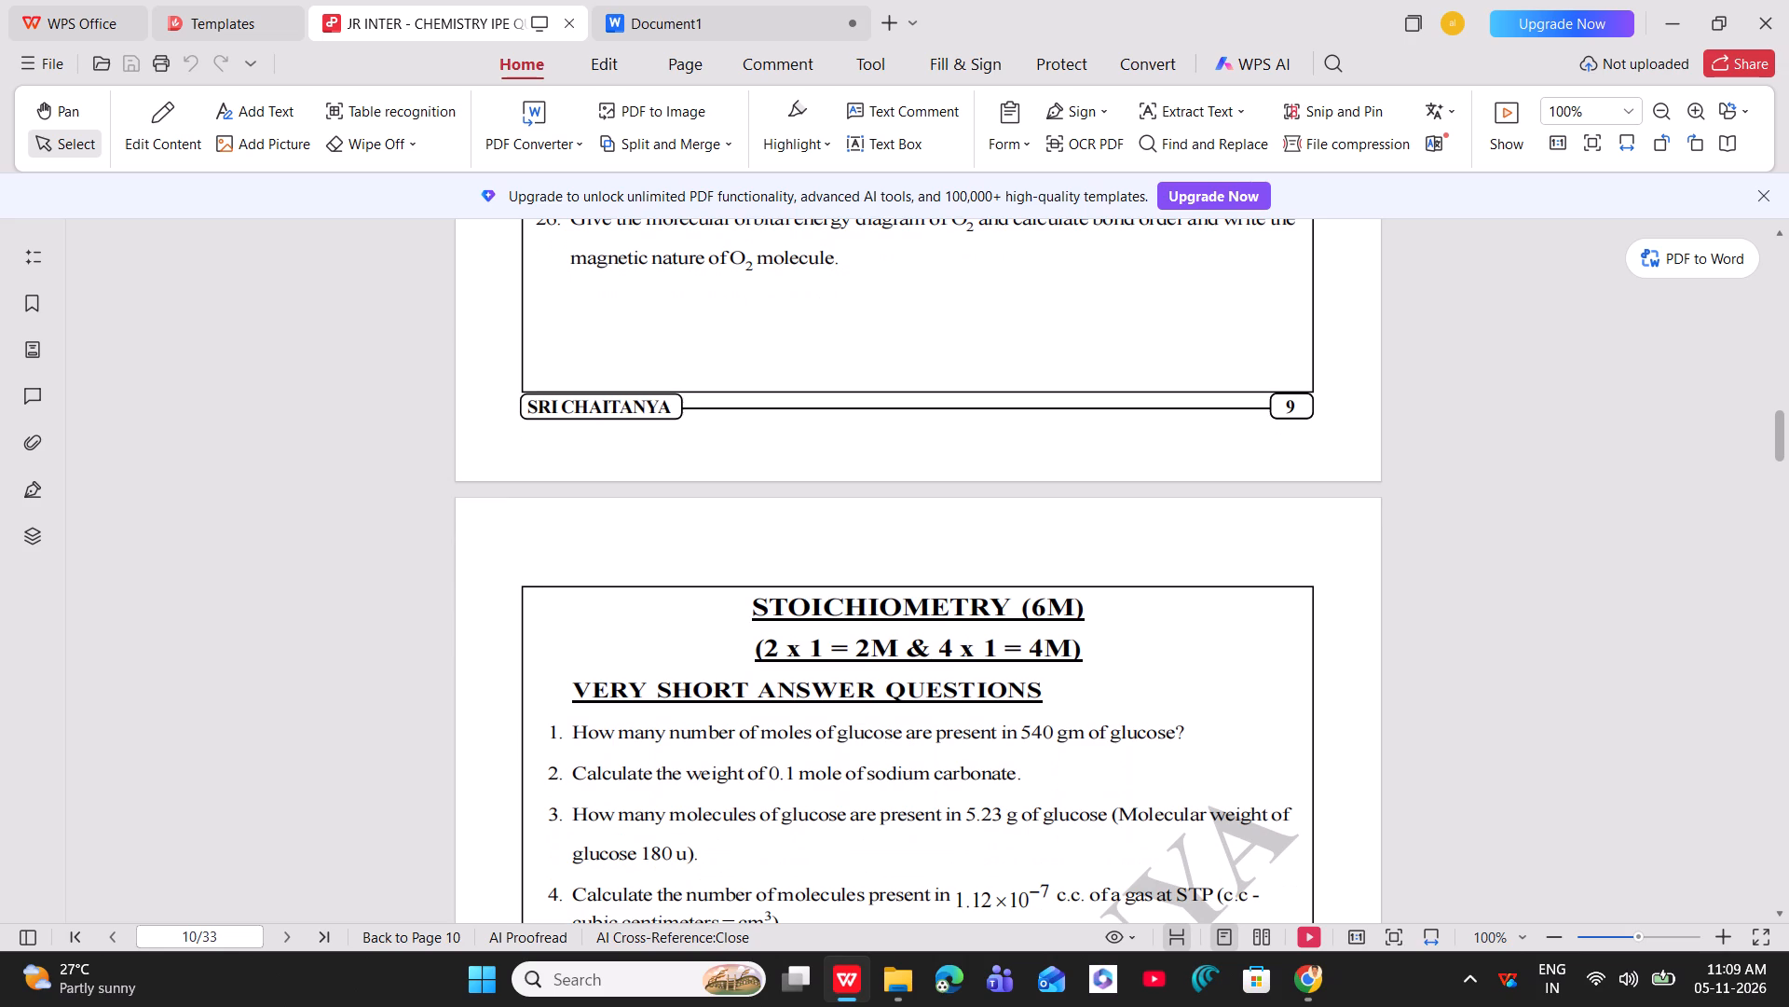
key(Down)
key(Down)
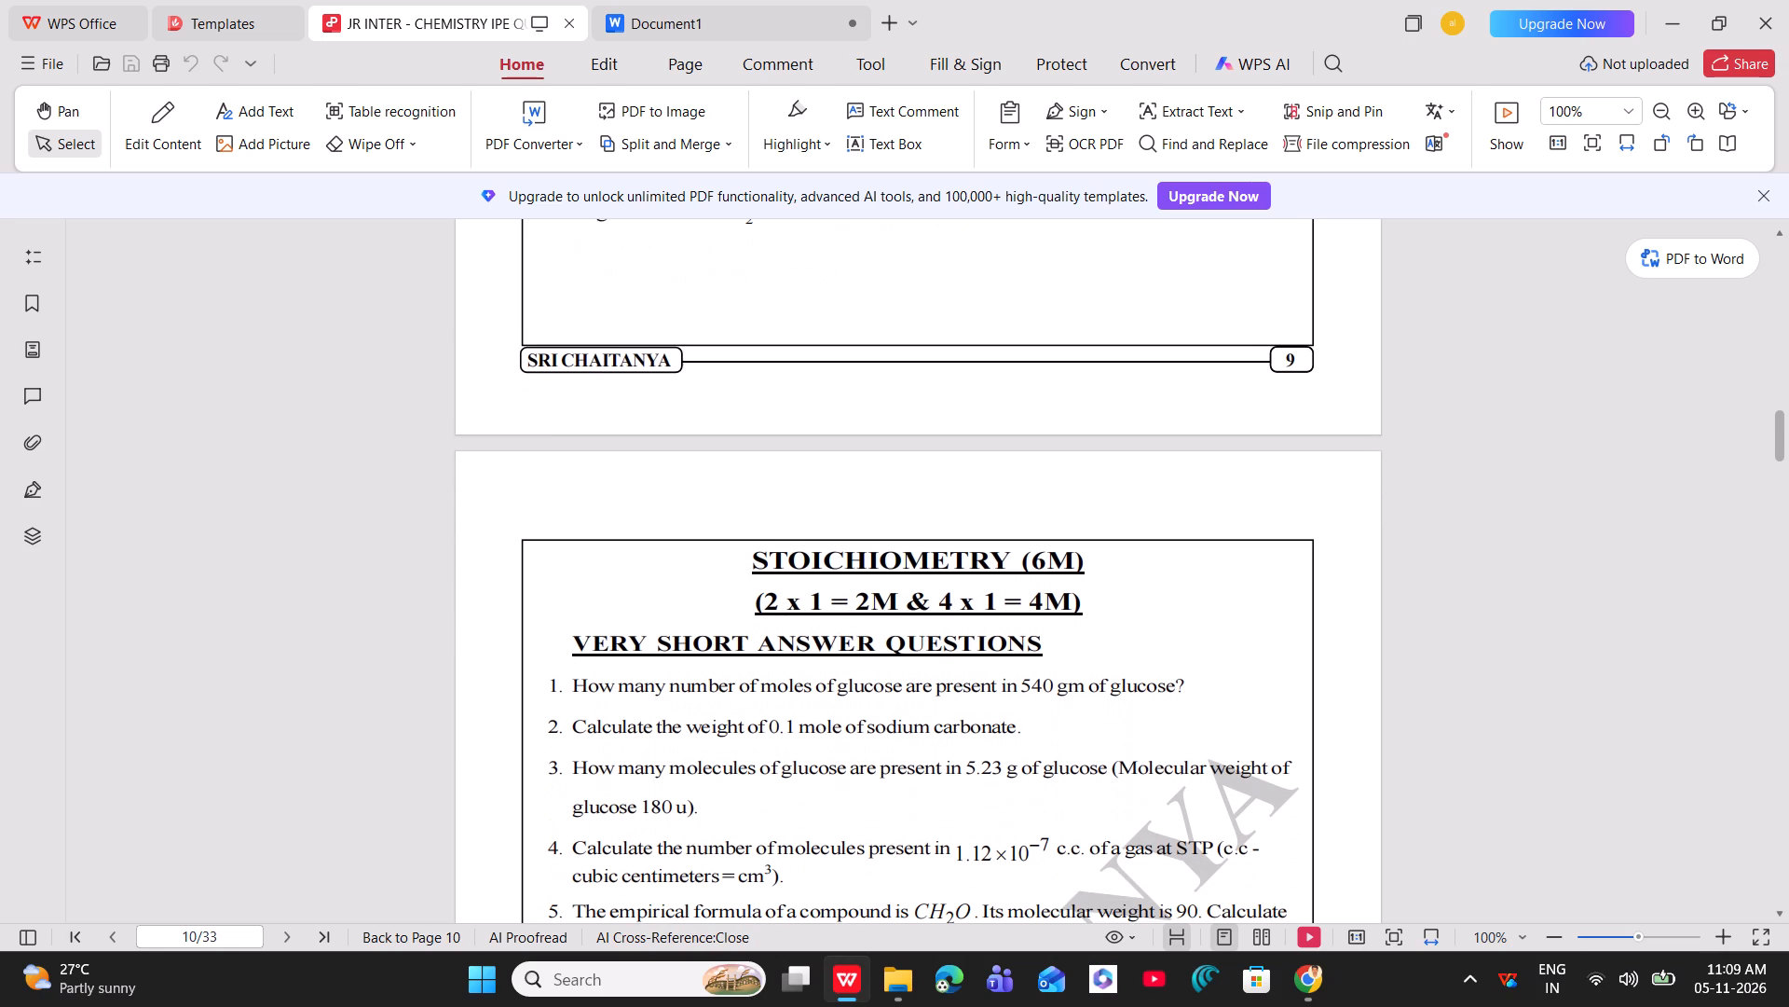
key(Down)
key(Down)
key(Down)
key(Down)
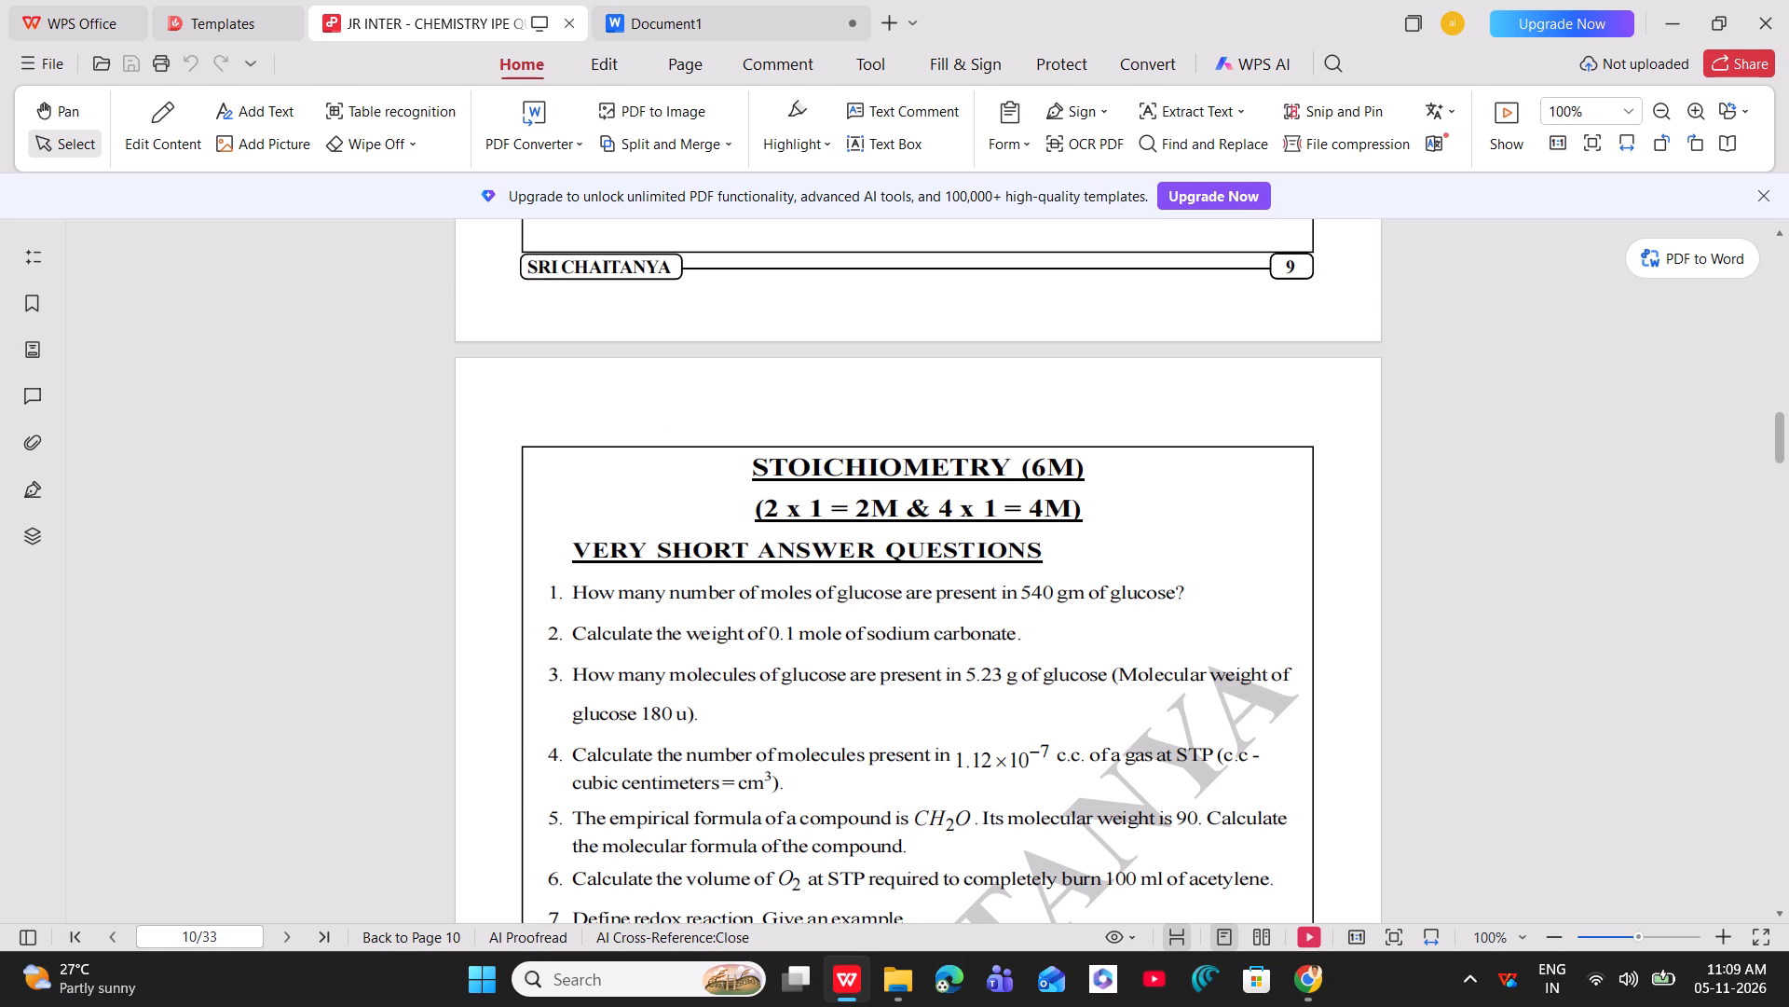
Copy Stoichiometry very short answer question 1, on moles in 540 gm of glucose, into Document1 as 2-mark question 1.
drag(573, 593, 622, 588)
drag(622, 588, 1216, 605)
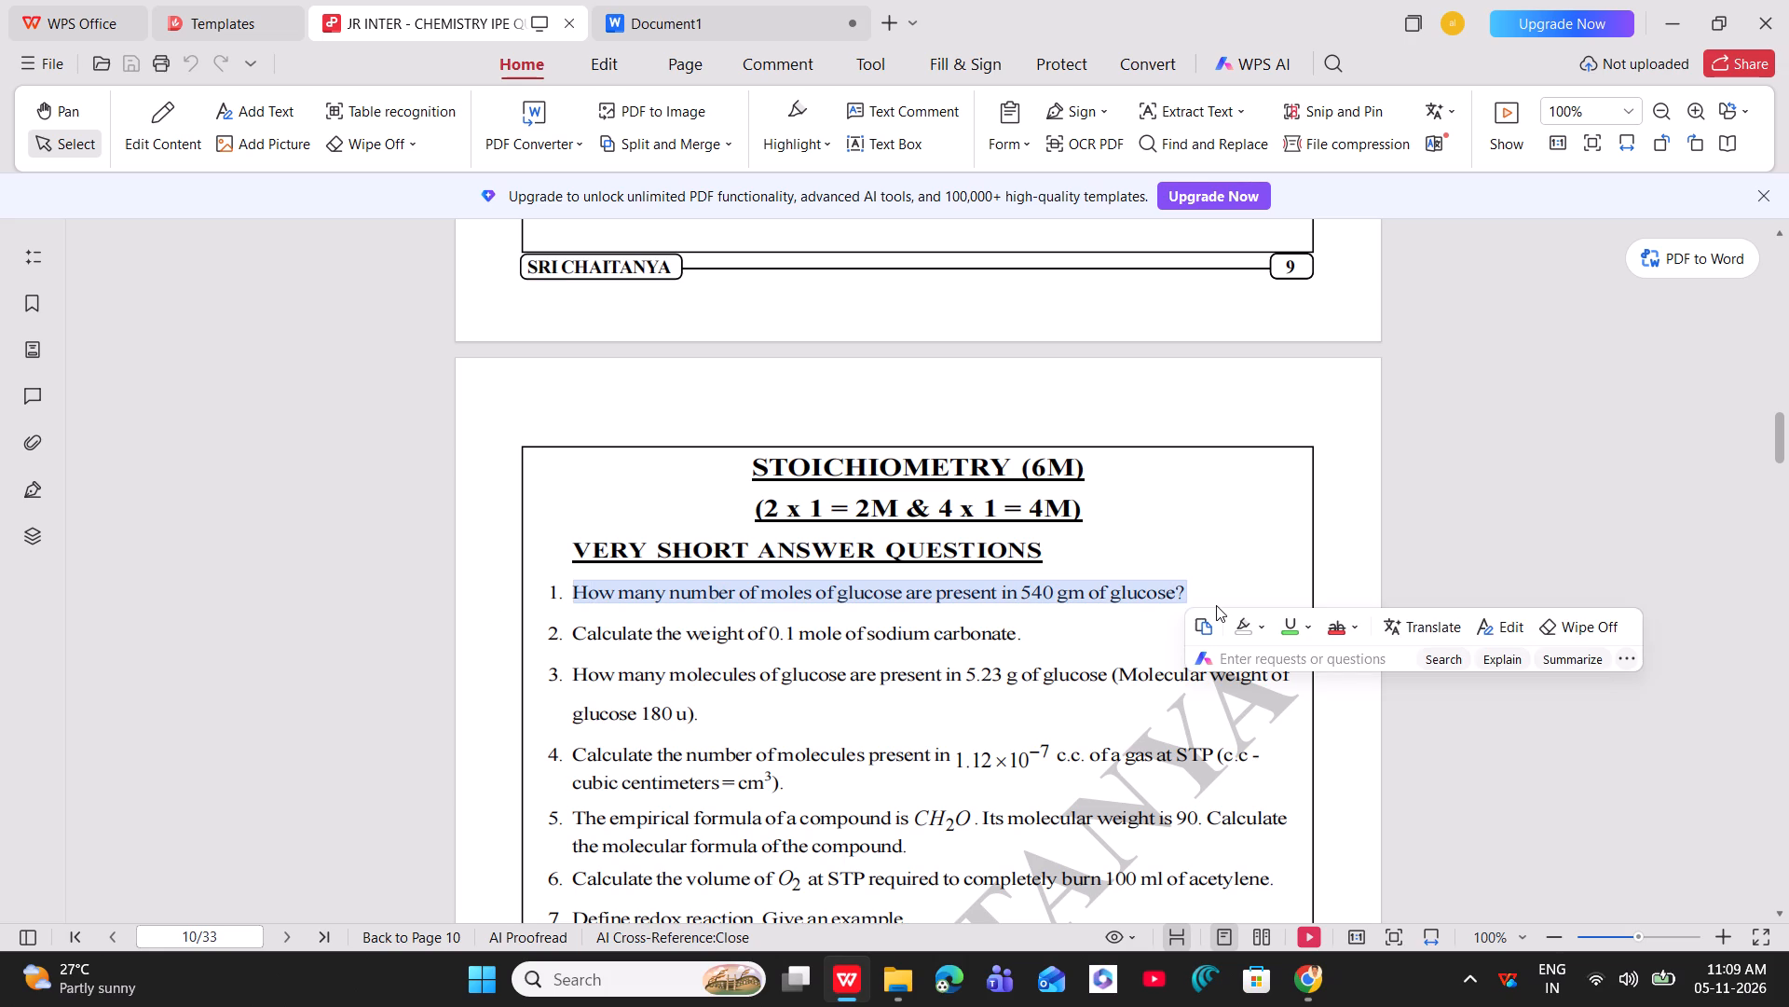
key(ctrl+c)
click(783, 0)
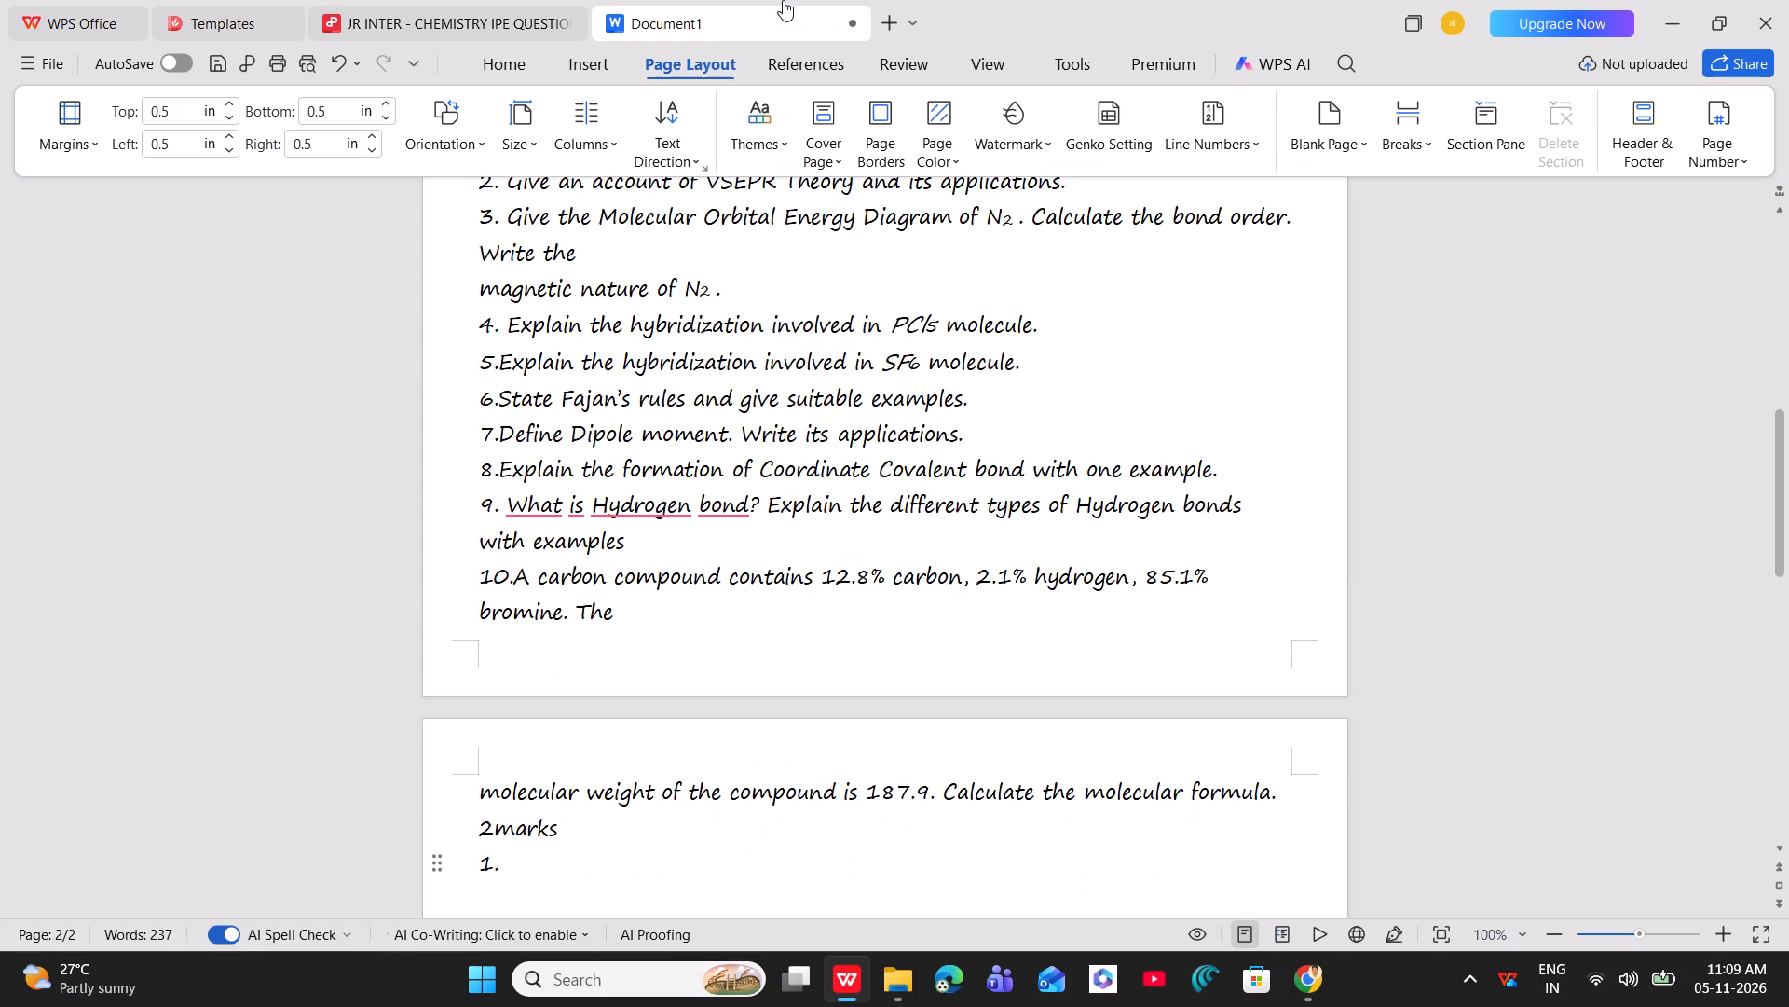
key(ctrl+v)
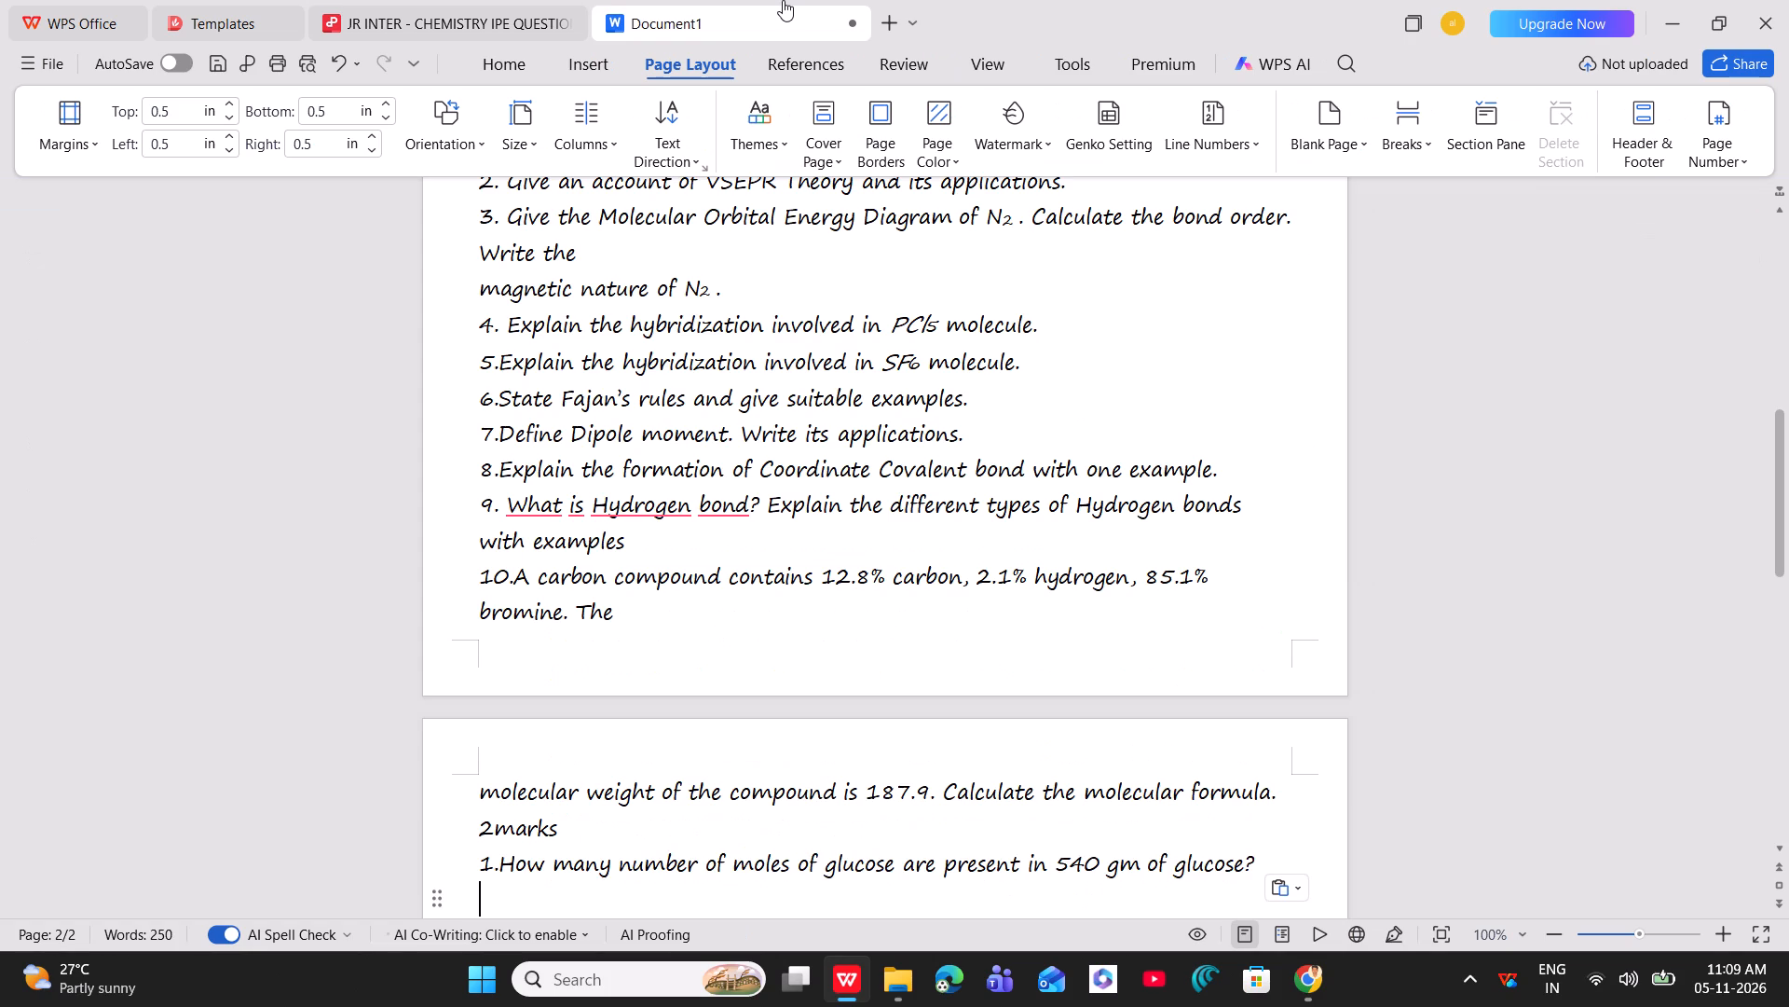
Add "2." to the 2marks list with the Stoichiometry question "Calculate the weight of 0.1 mole of sodium carbonate." copied from the PDF.
click(465, 1)
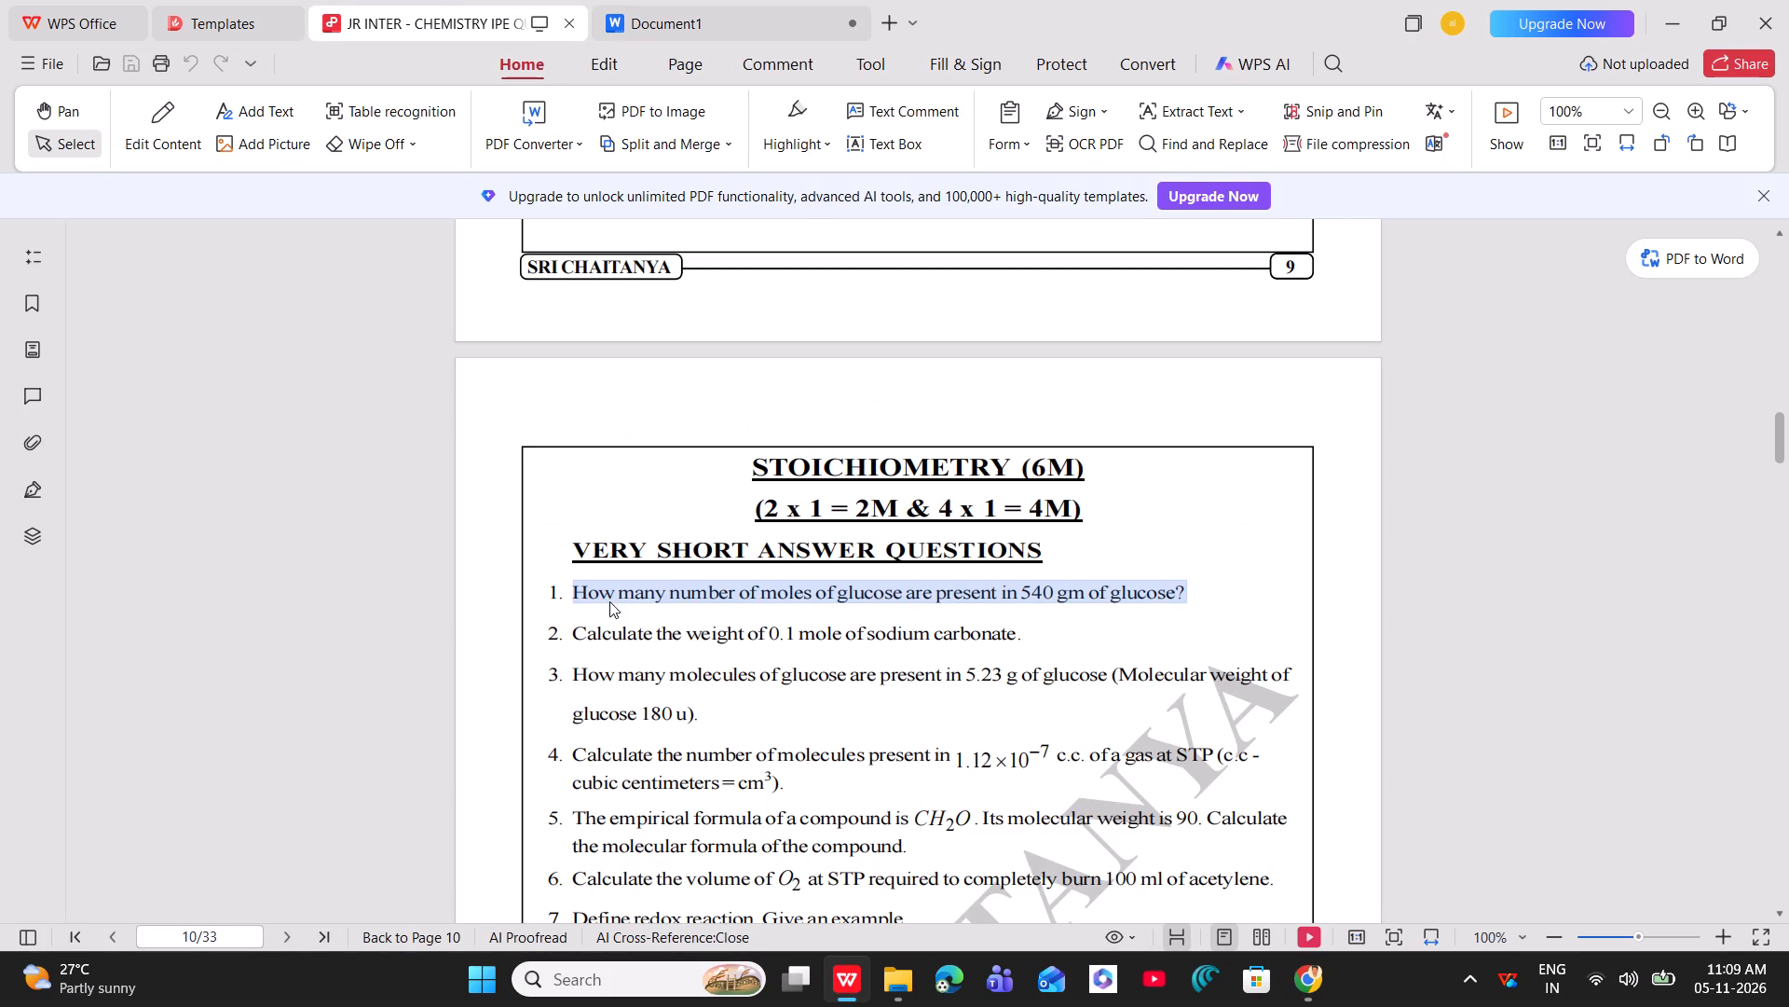
drag(571, 636, 721, 647)
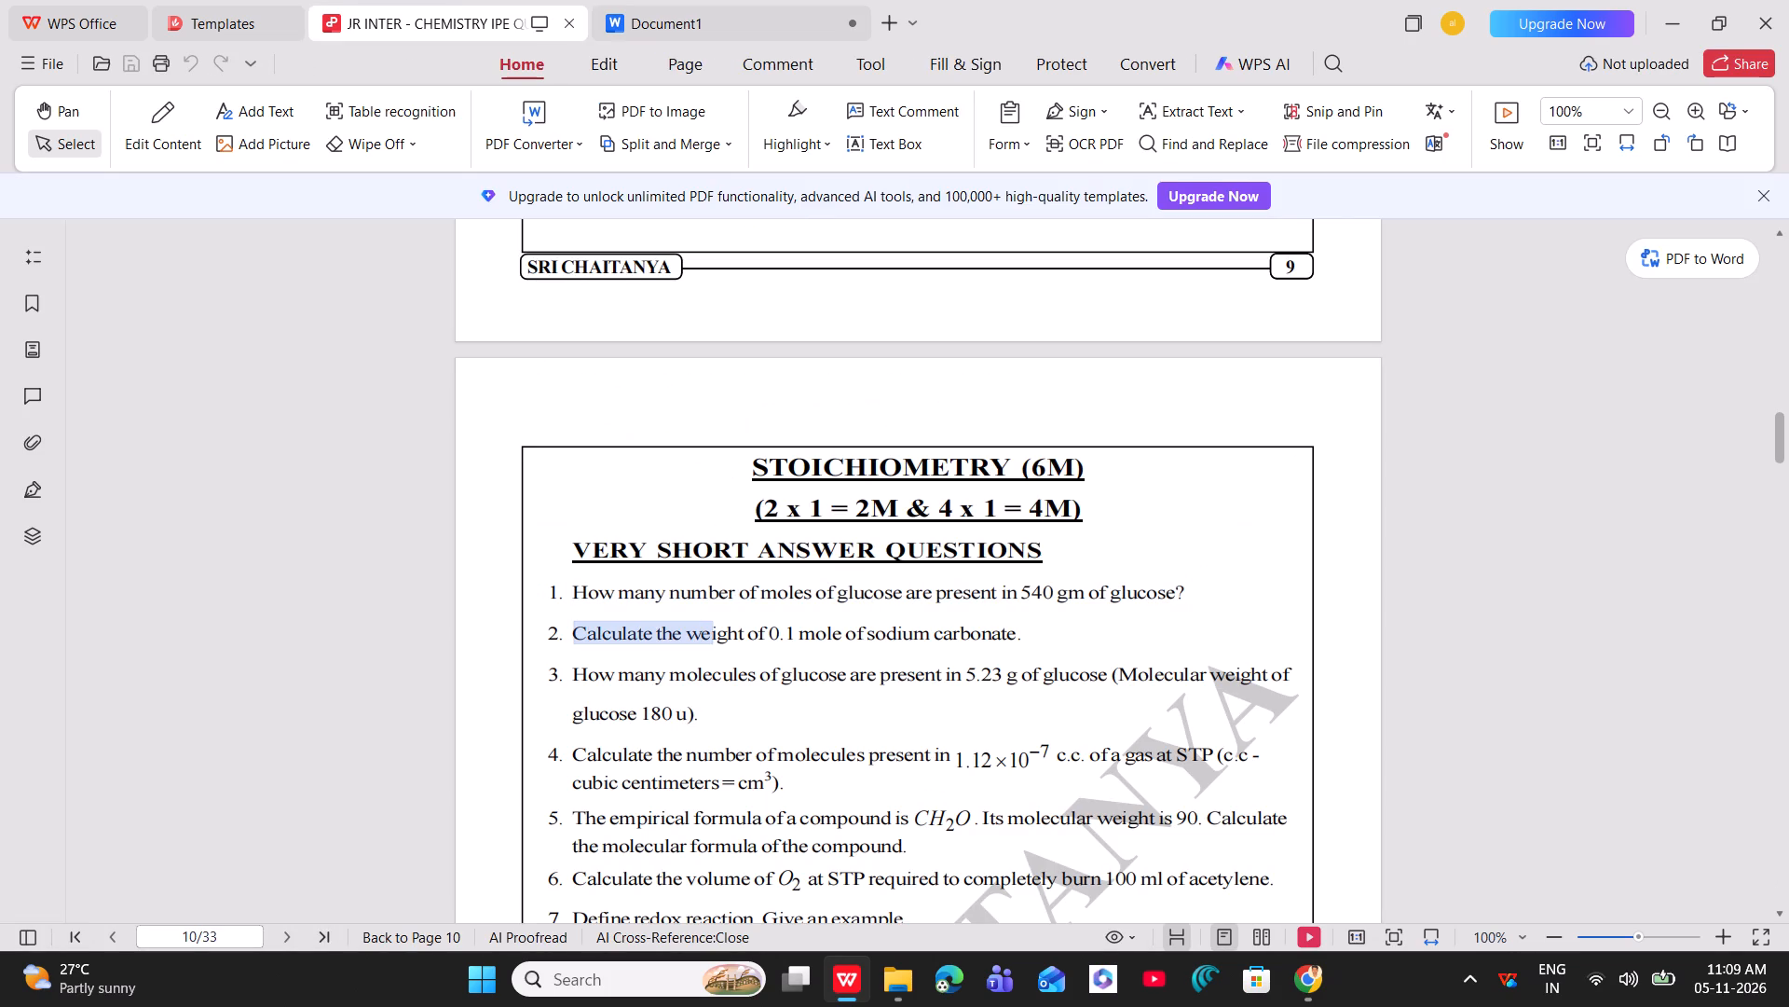
drag(721, 647, 1035, 635)
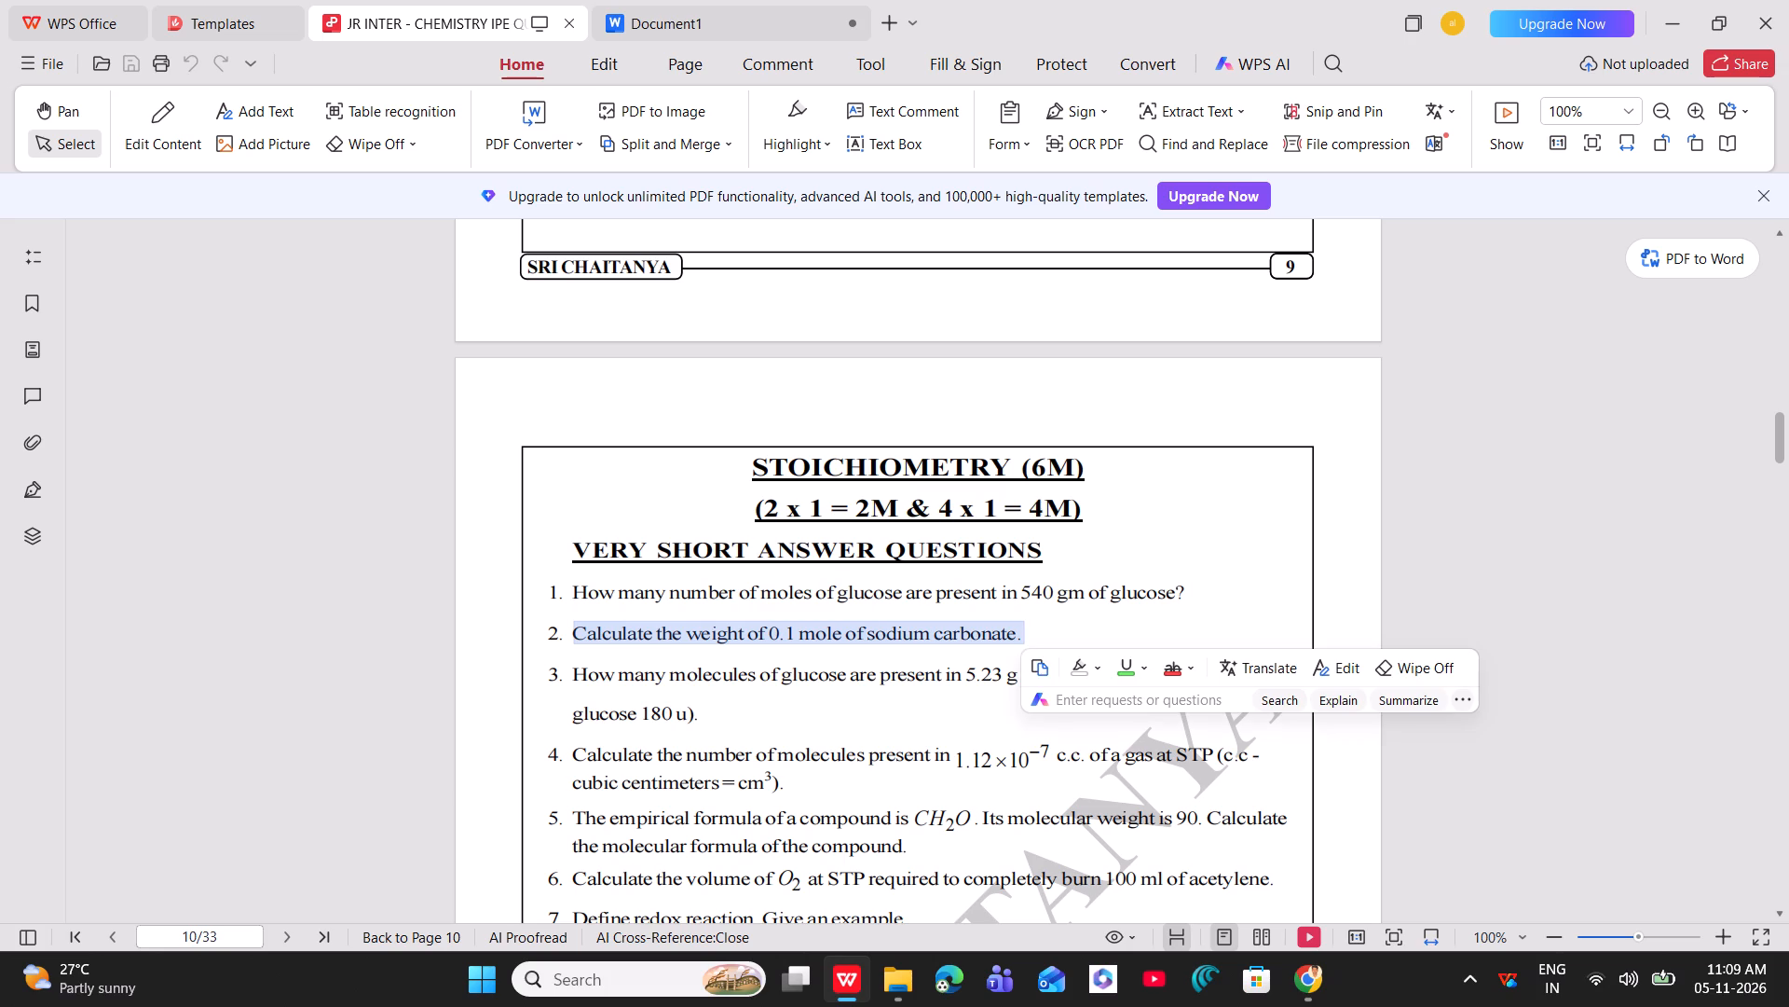
key(ctrl+c)
click(676, 35)
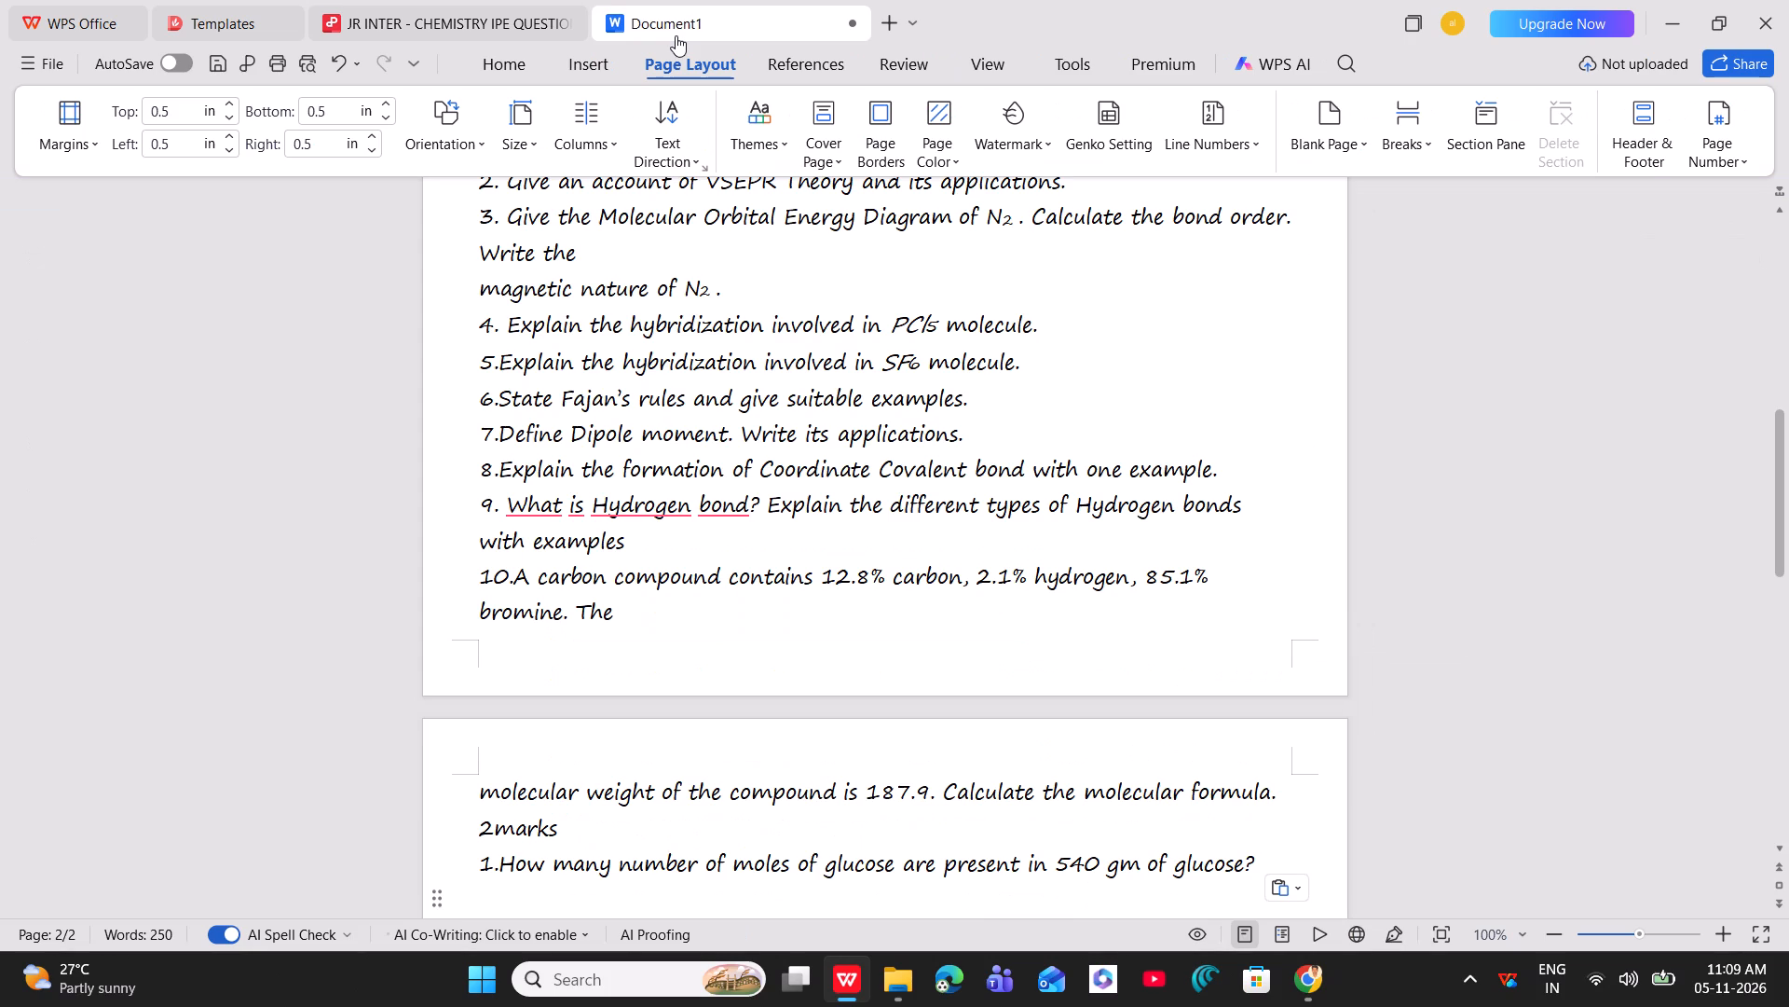
key(2)
key(period)
key(ctrl+v)
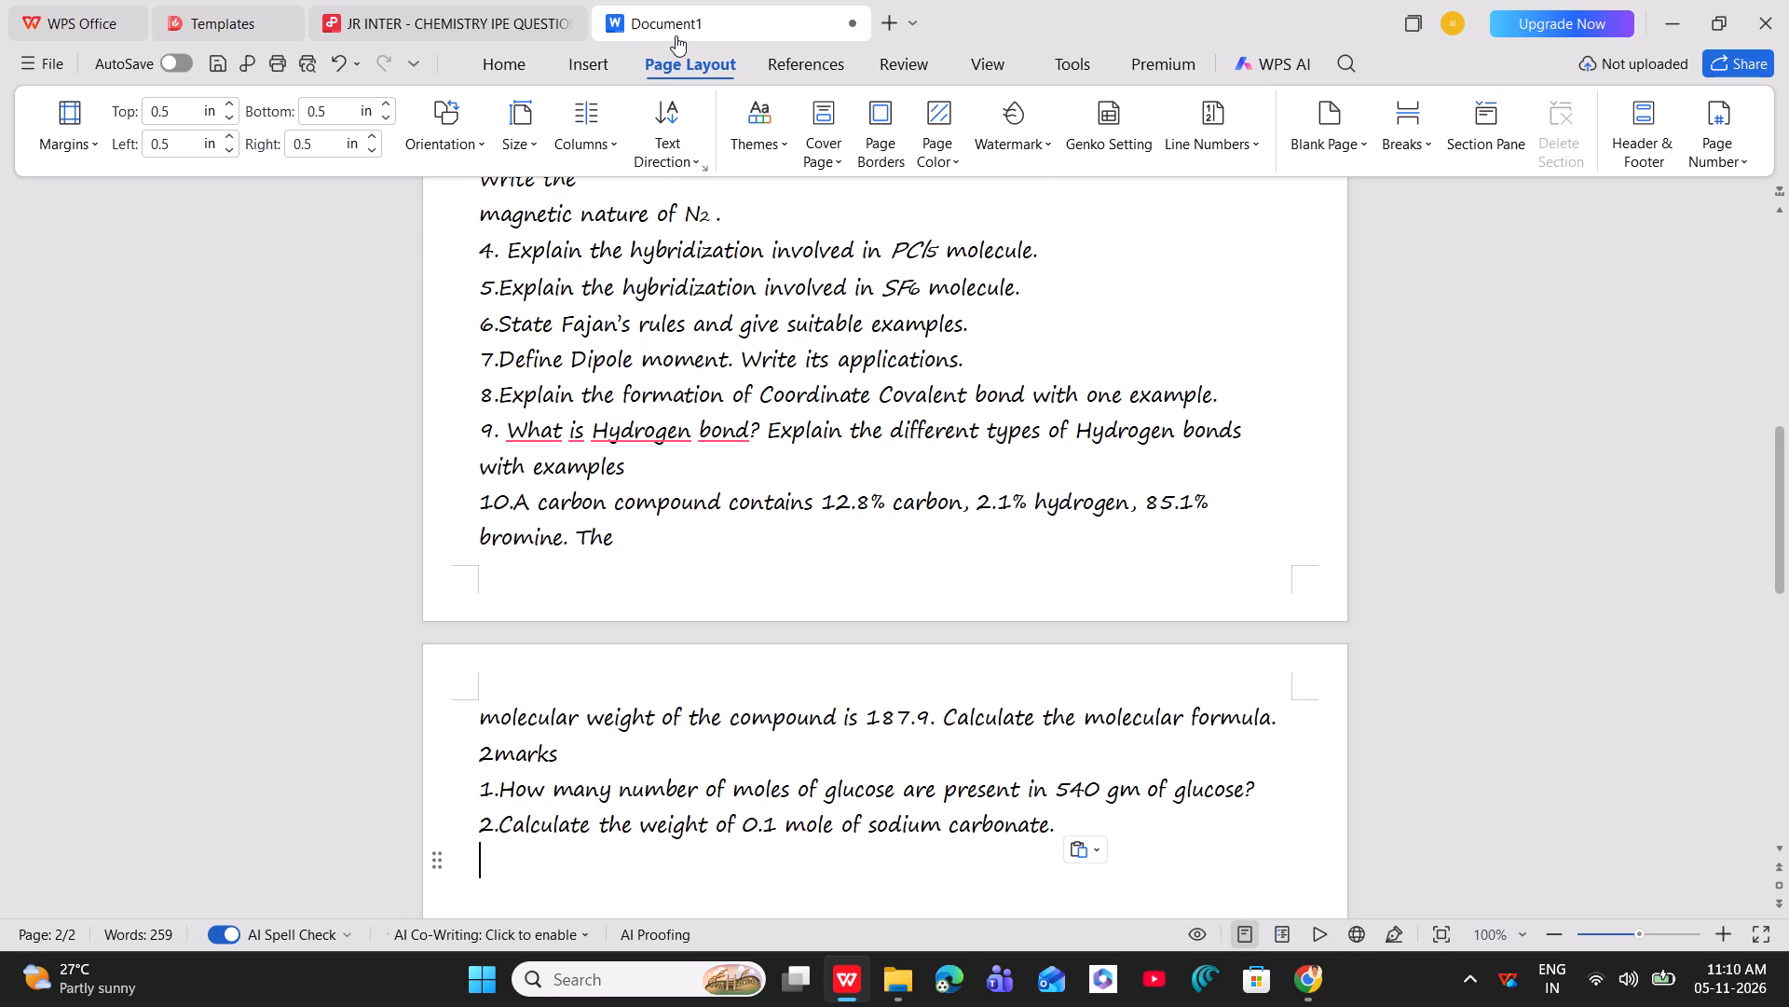
Add "3." to the 2marks list with the Stoichiometry question "Define redox reaction. Give an example." copied from the PDF.
scroll(676, 35, down, 11)
scroll(676, 35, down, 19)
click(475, 1)
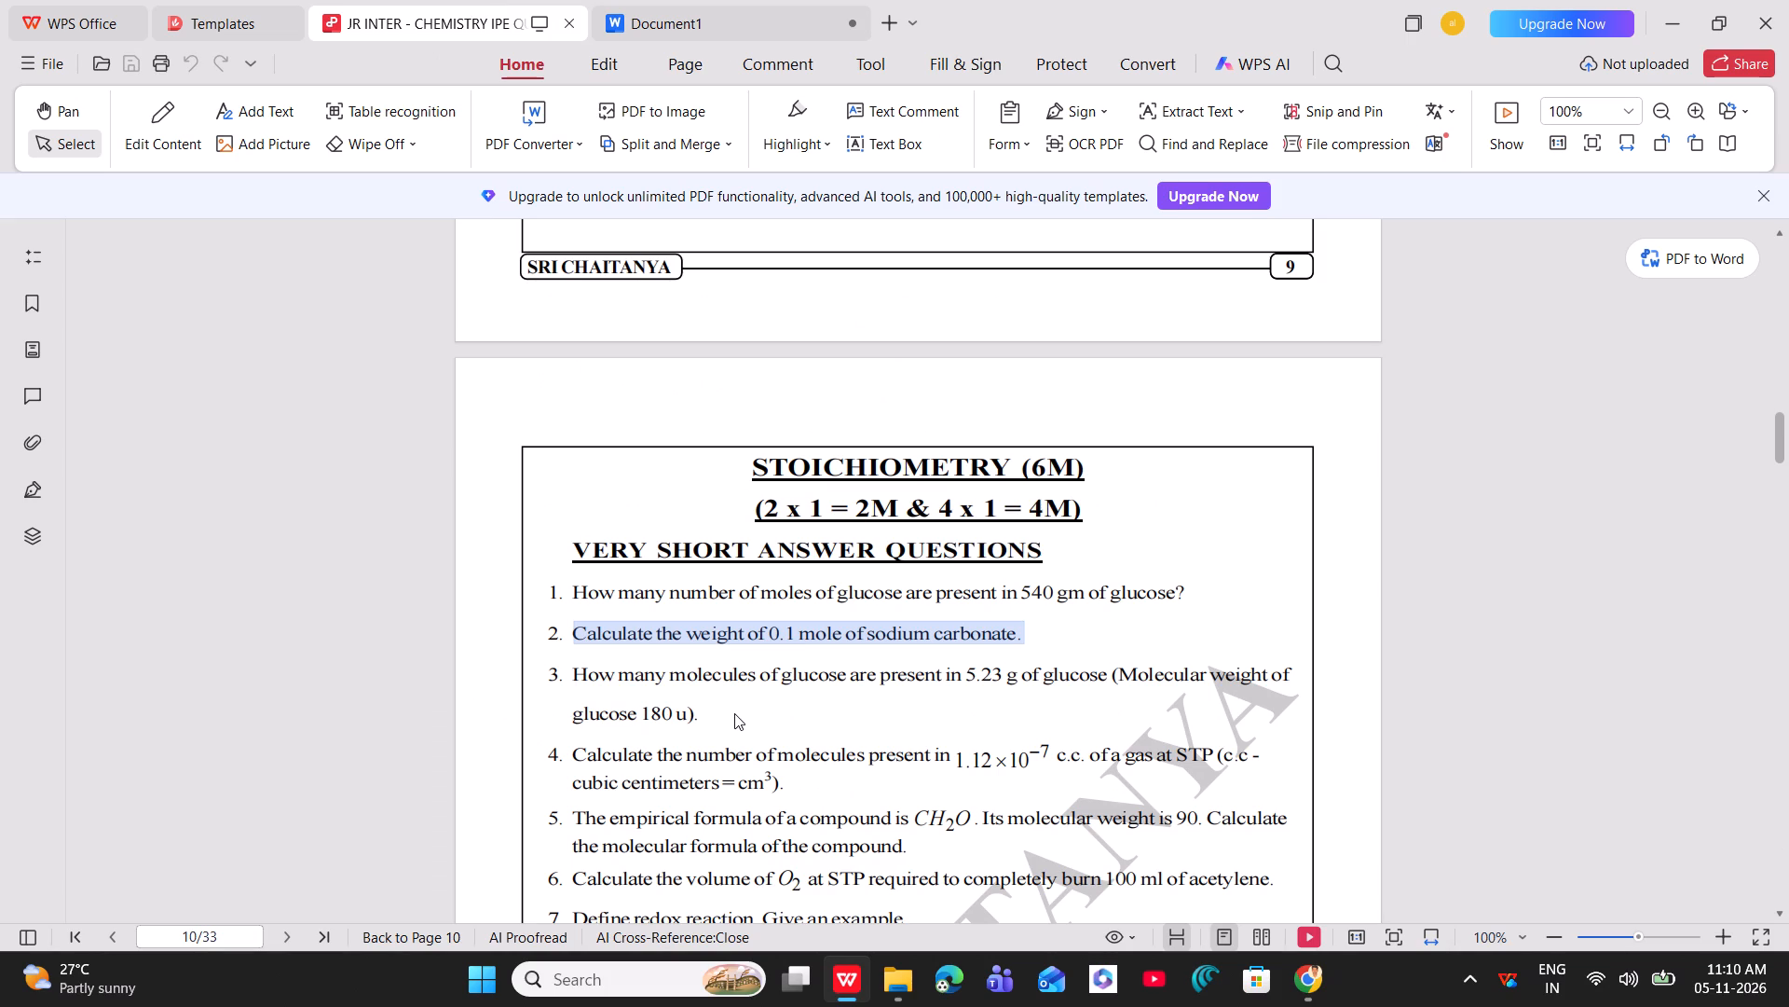
scroll(734, 713, down, 7)
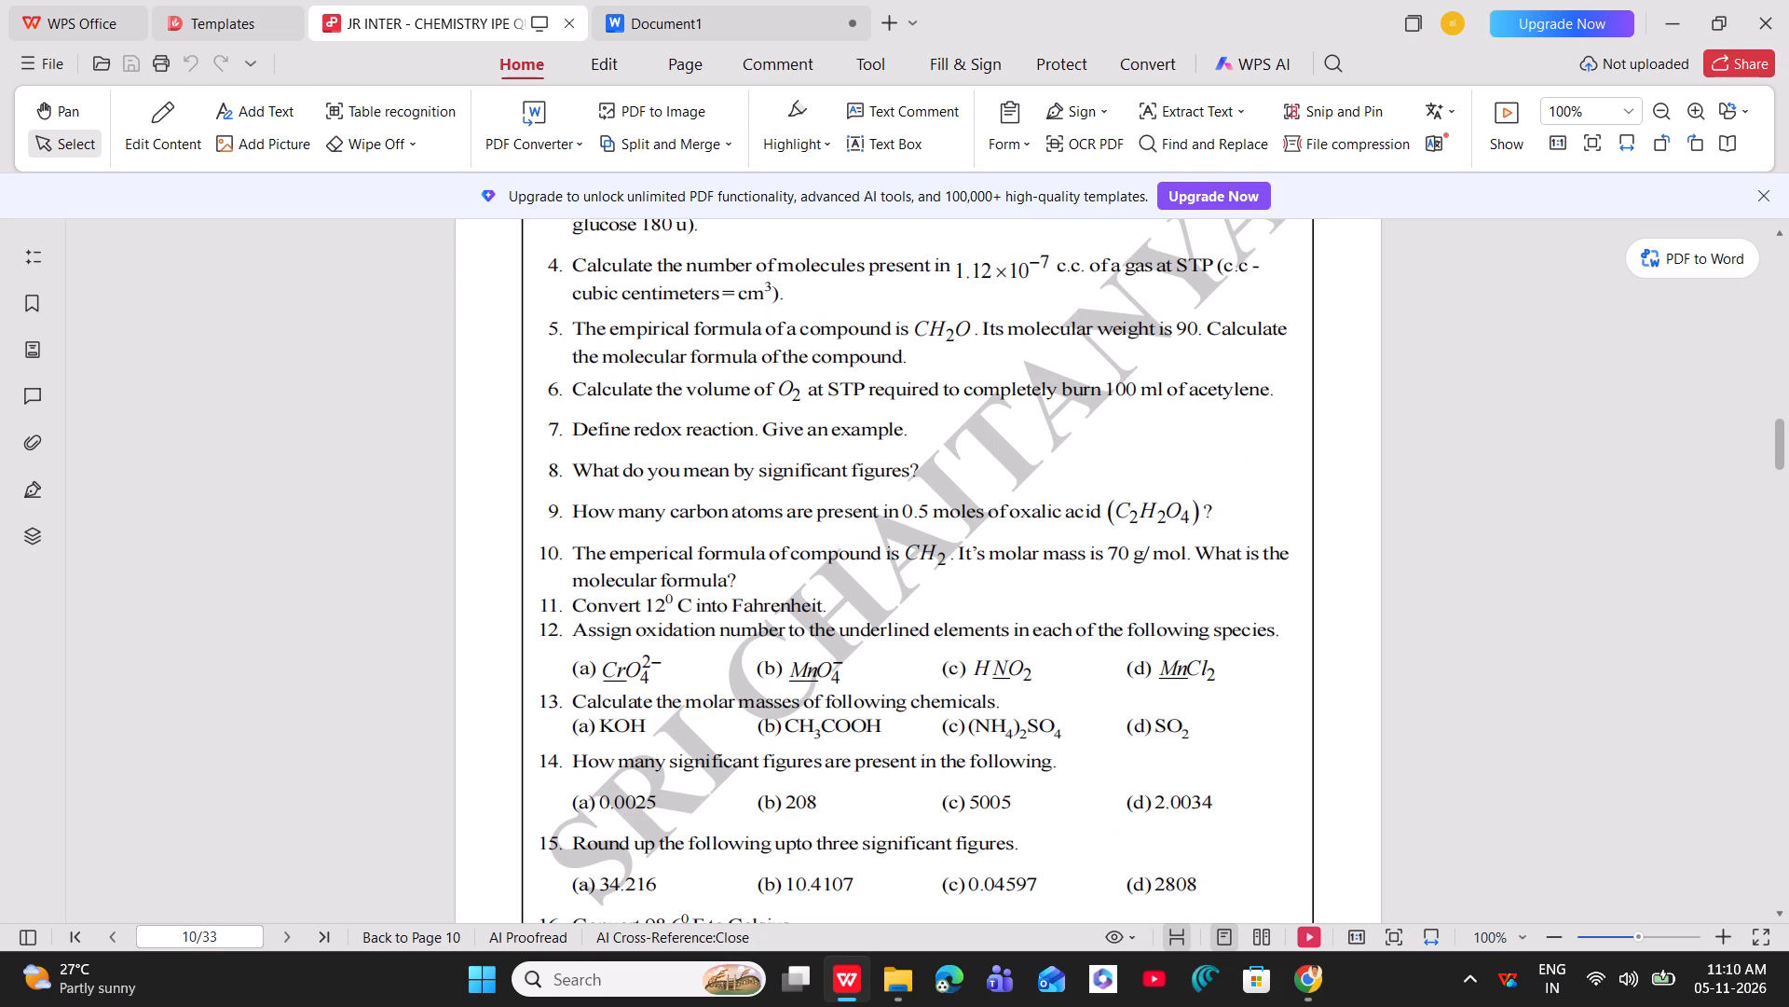
drag(575, 431, 697, 437)
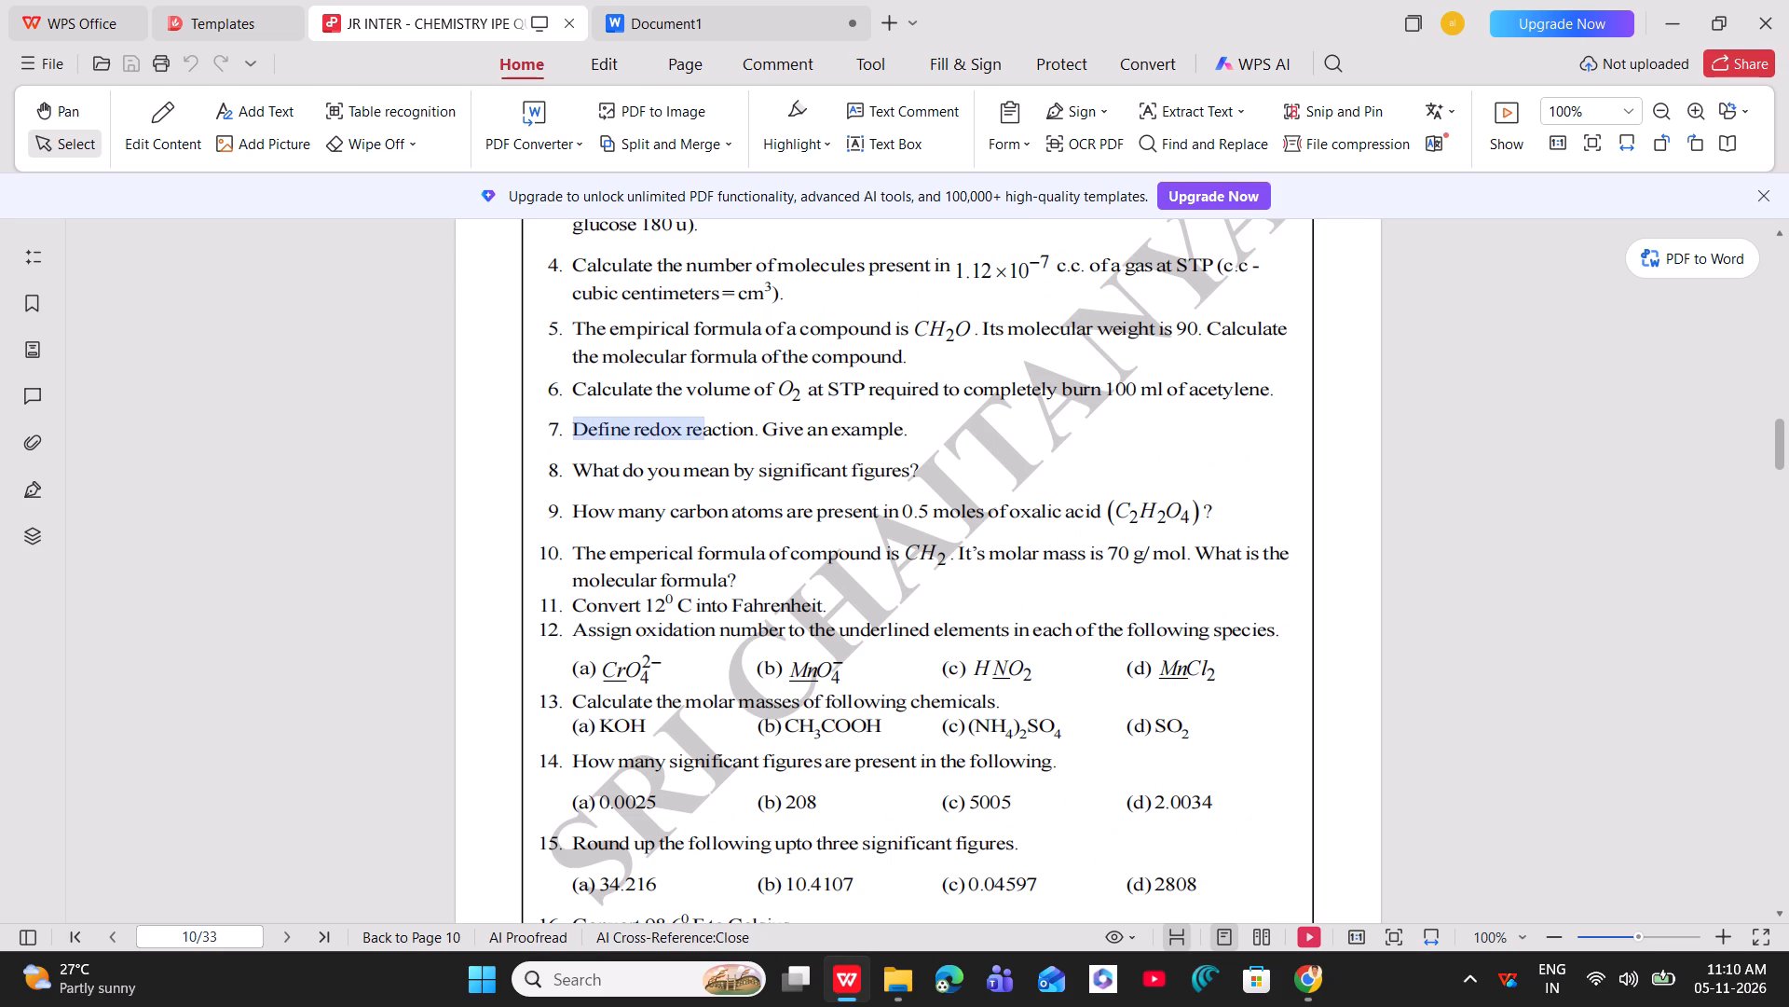
drag(697, 437, 910, 438)
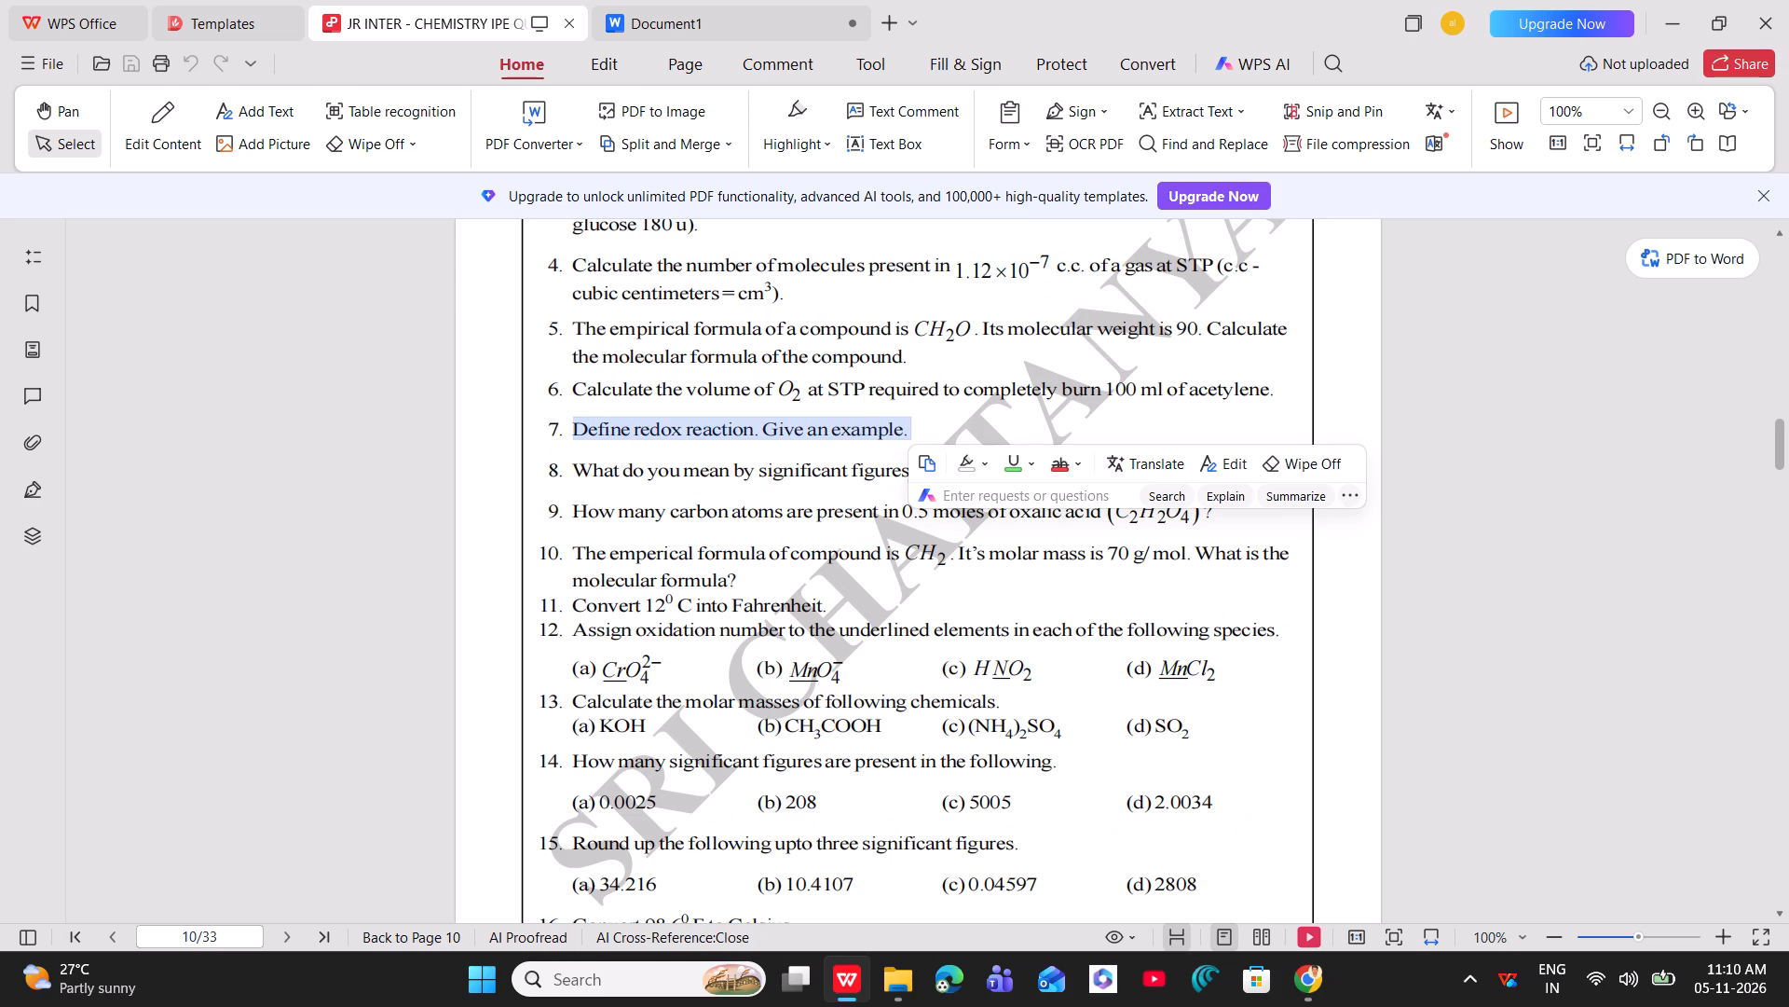
key(ctrl+c)
click(757, 0)
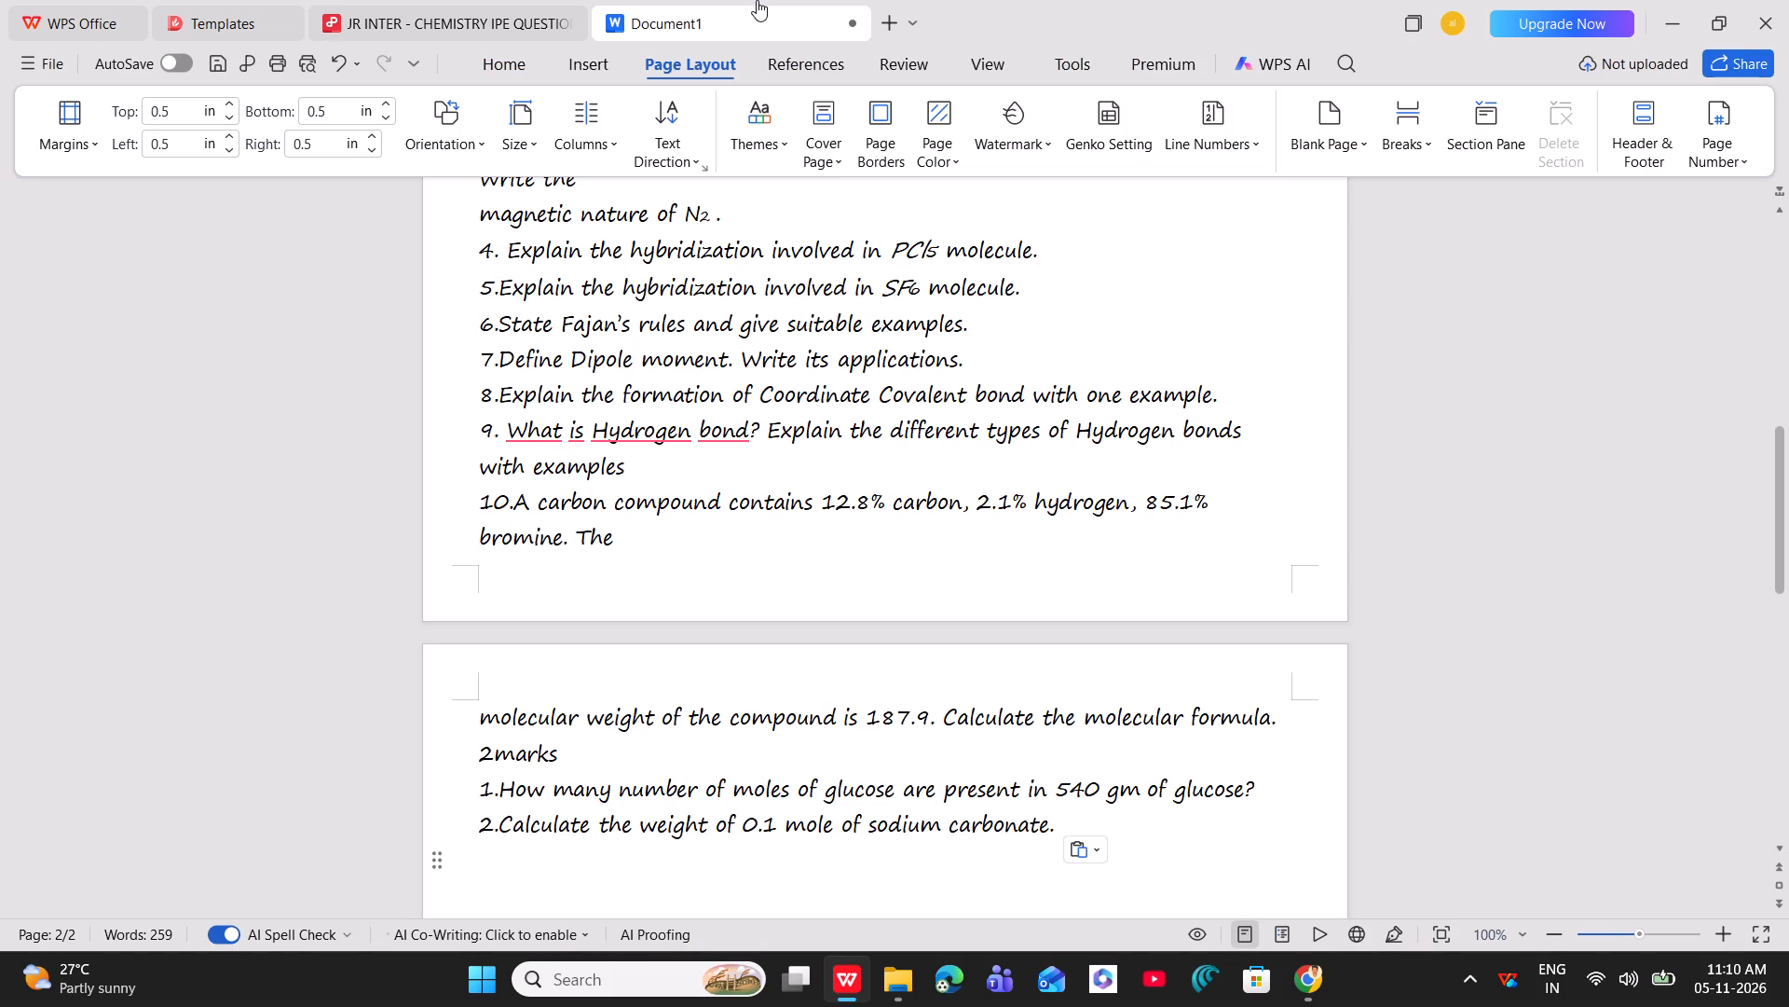
text(3.)
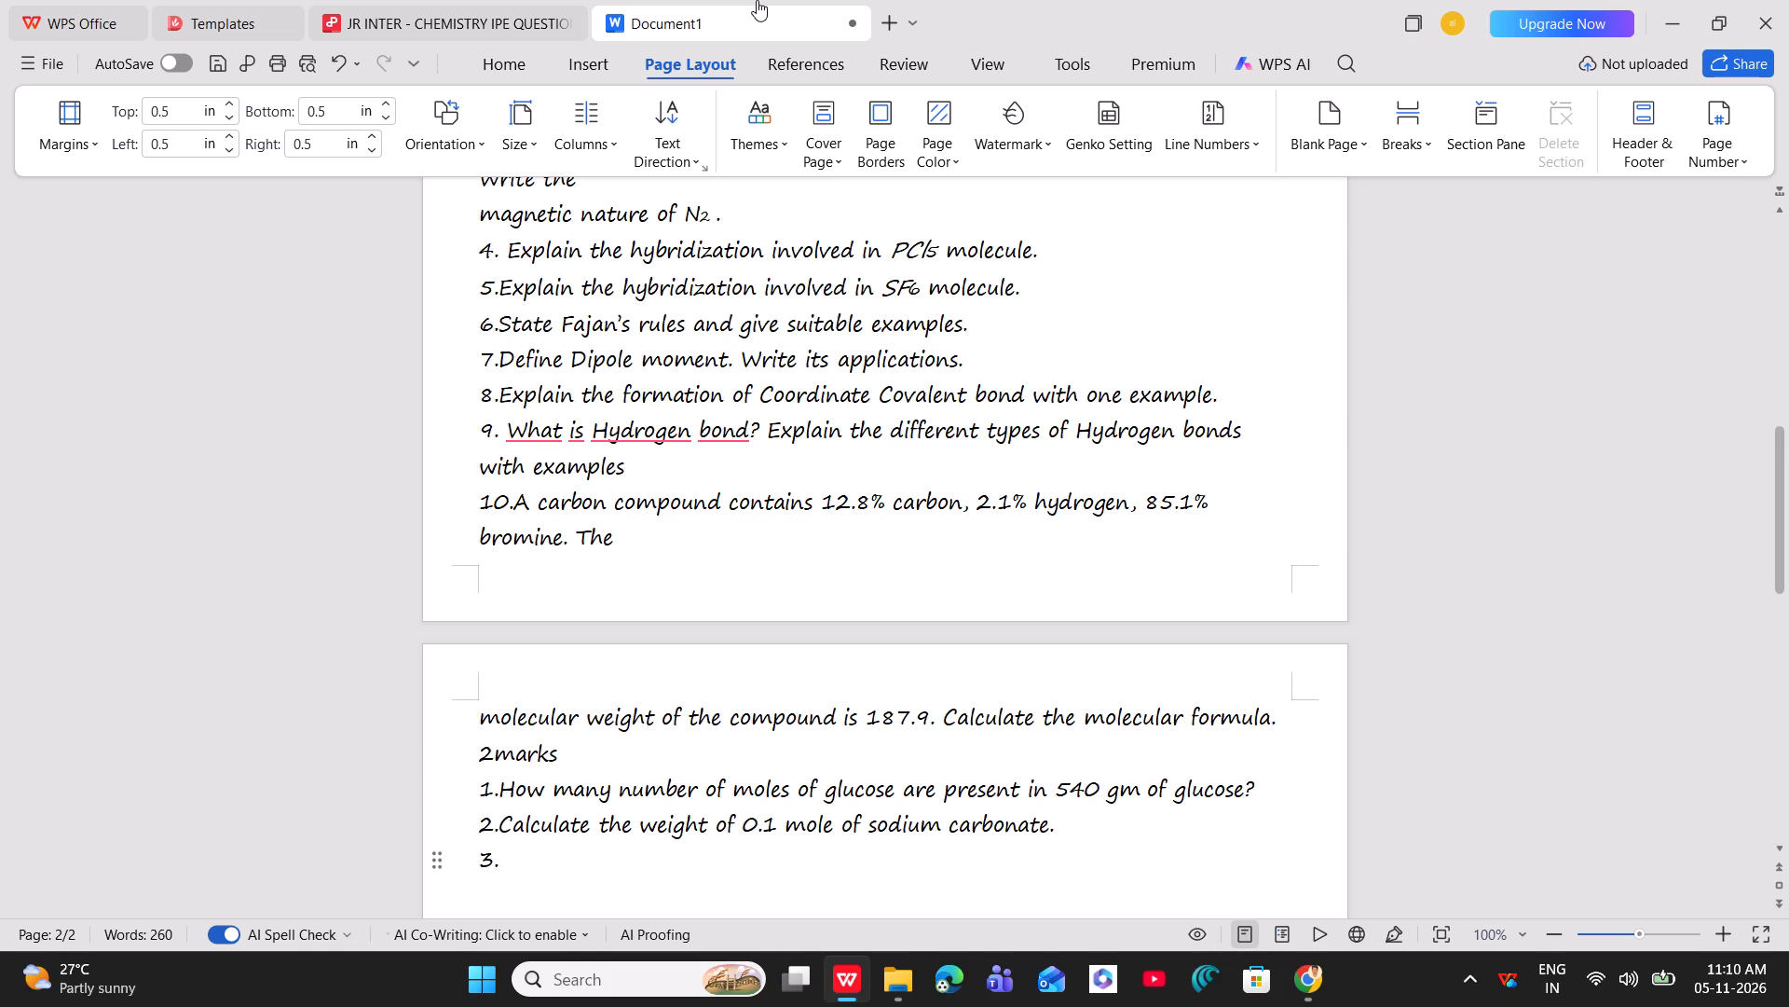
key(ctrl+v)
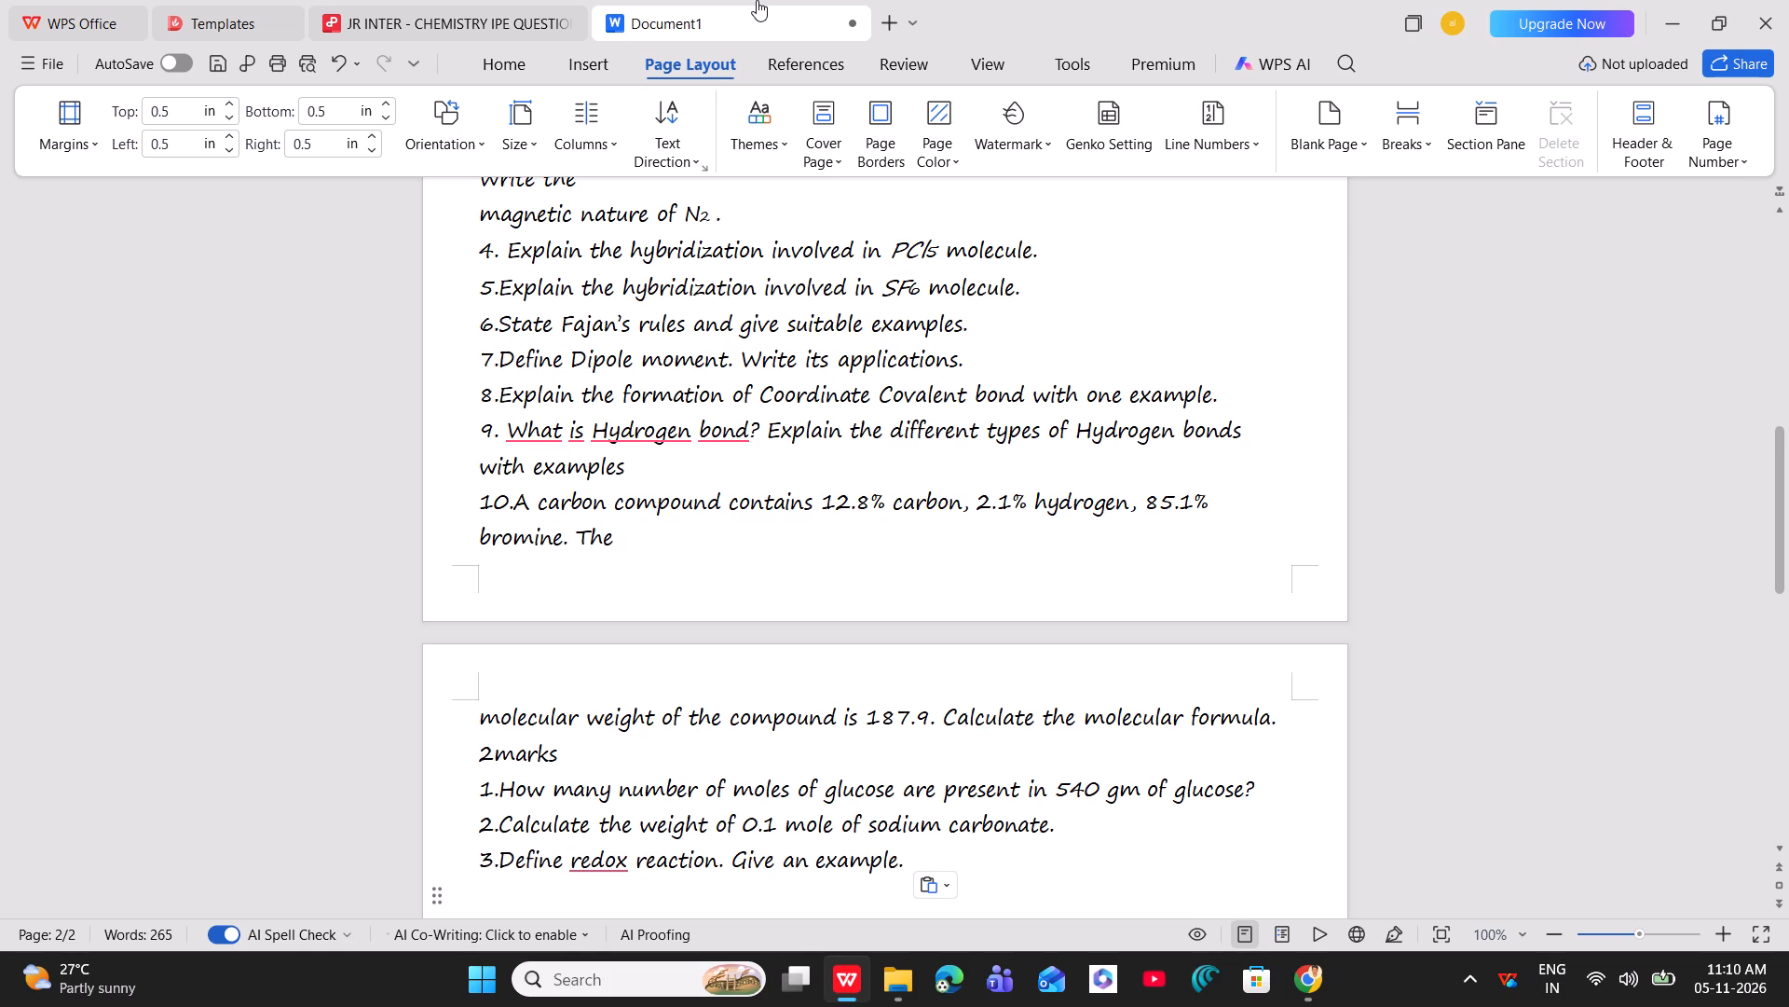
Add "4." to the 2marks list with Stoichiometry very short answer question 5, on the compound with empirical formula CH2O, copied from the PDF.
text(4.)
click(447, 12)
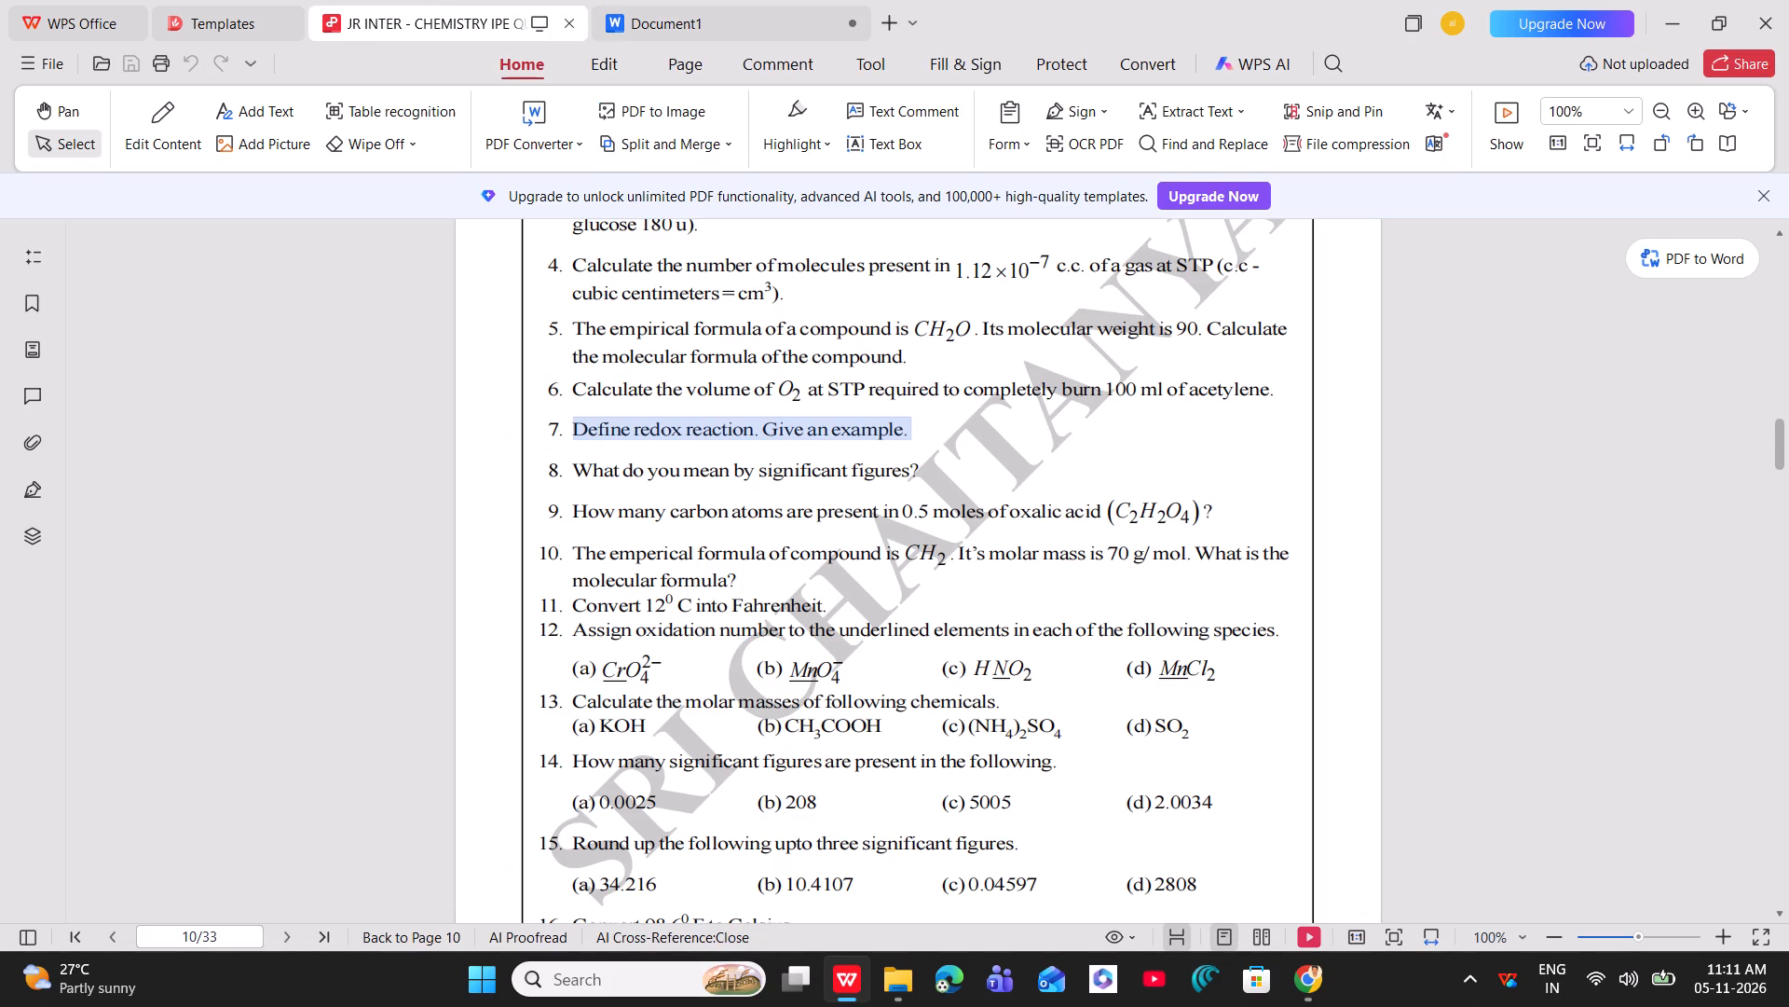
drag(574, 324, 838, 364)
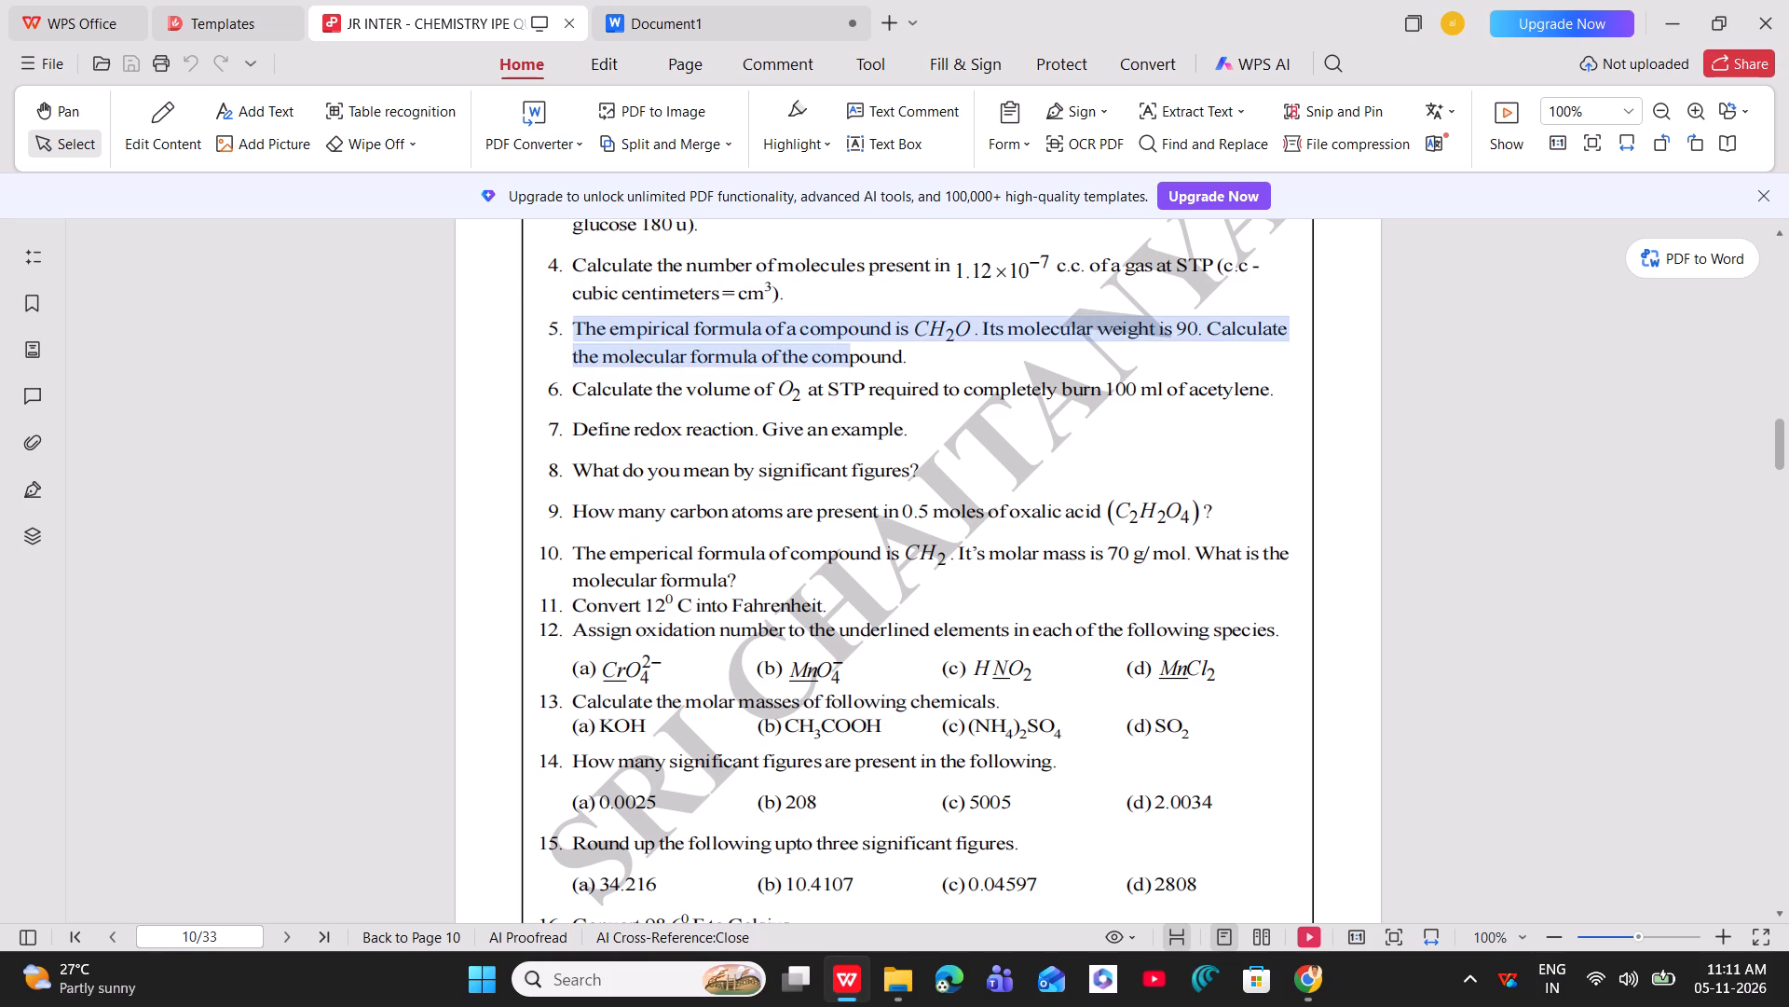
drag(838, 364, 935, 363)
key(ctrl+c)
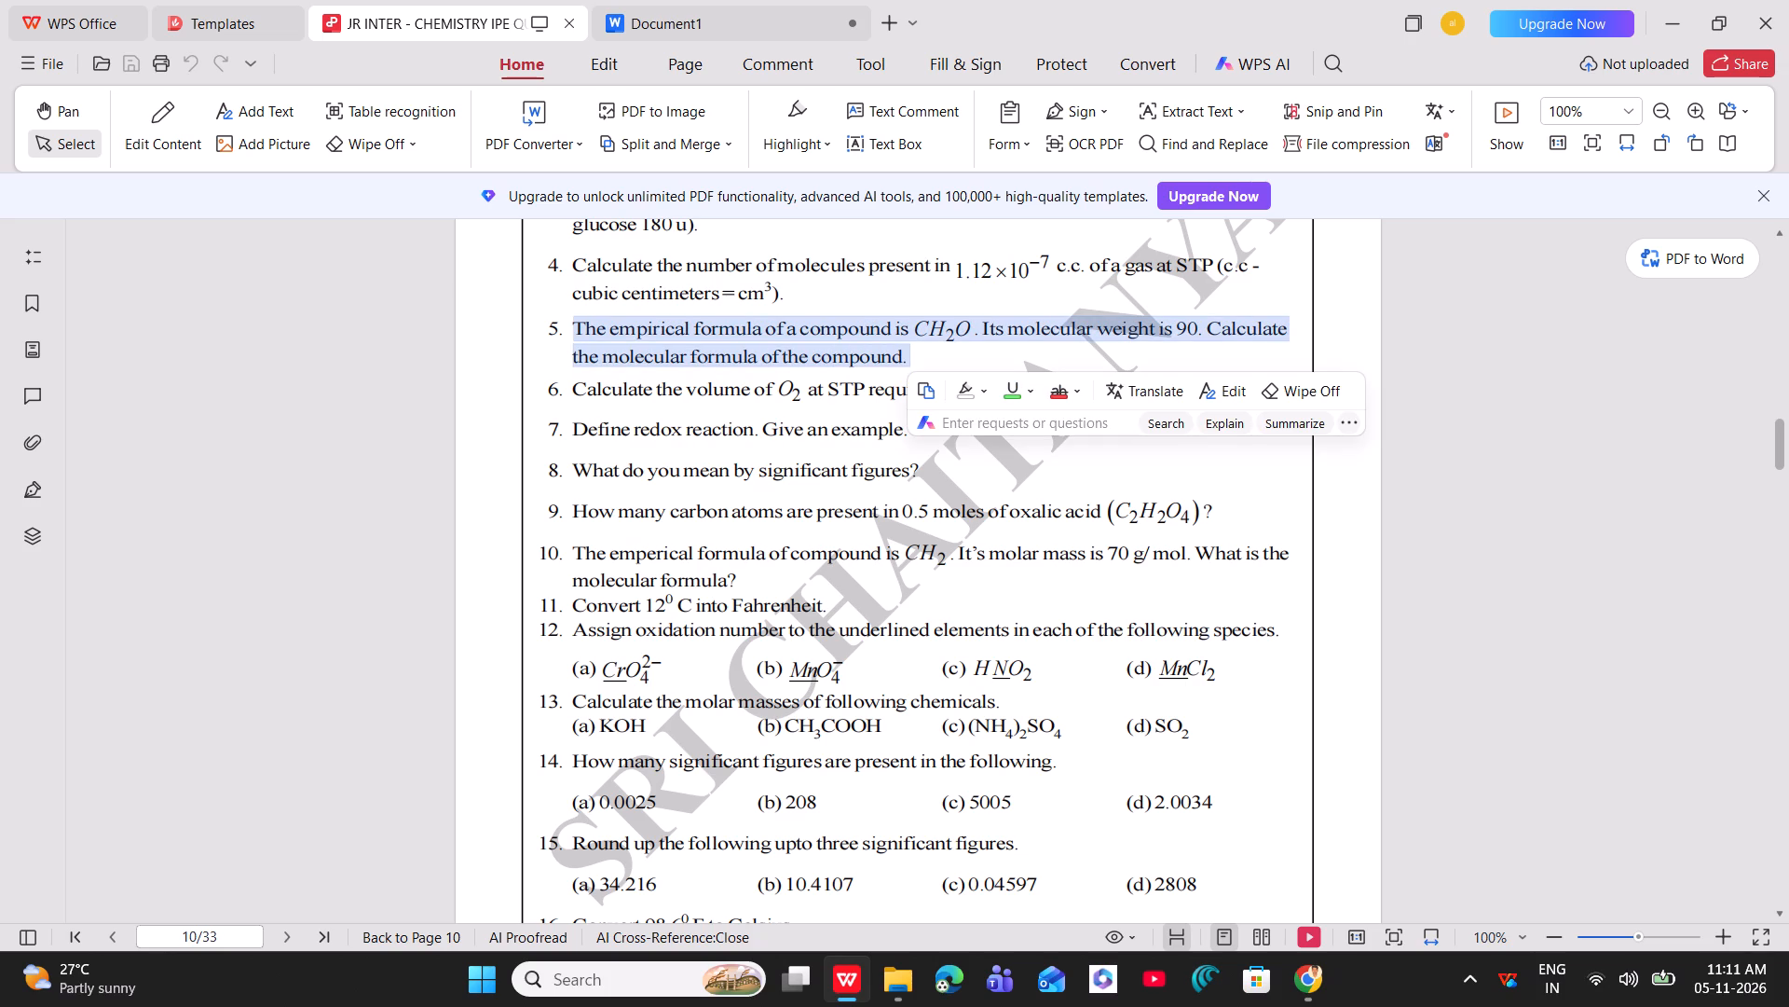
click(685, 3)
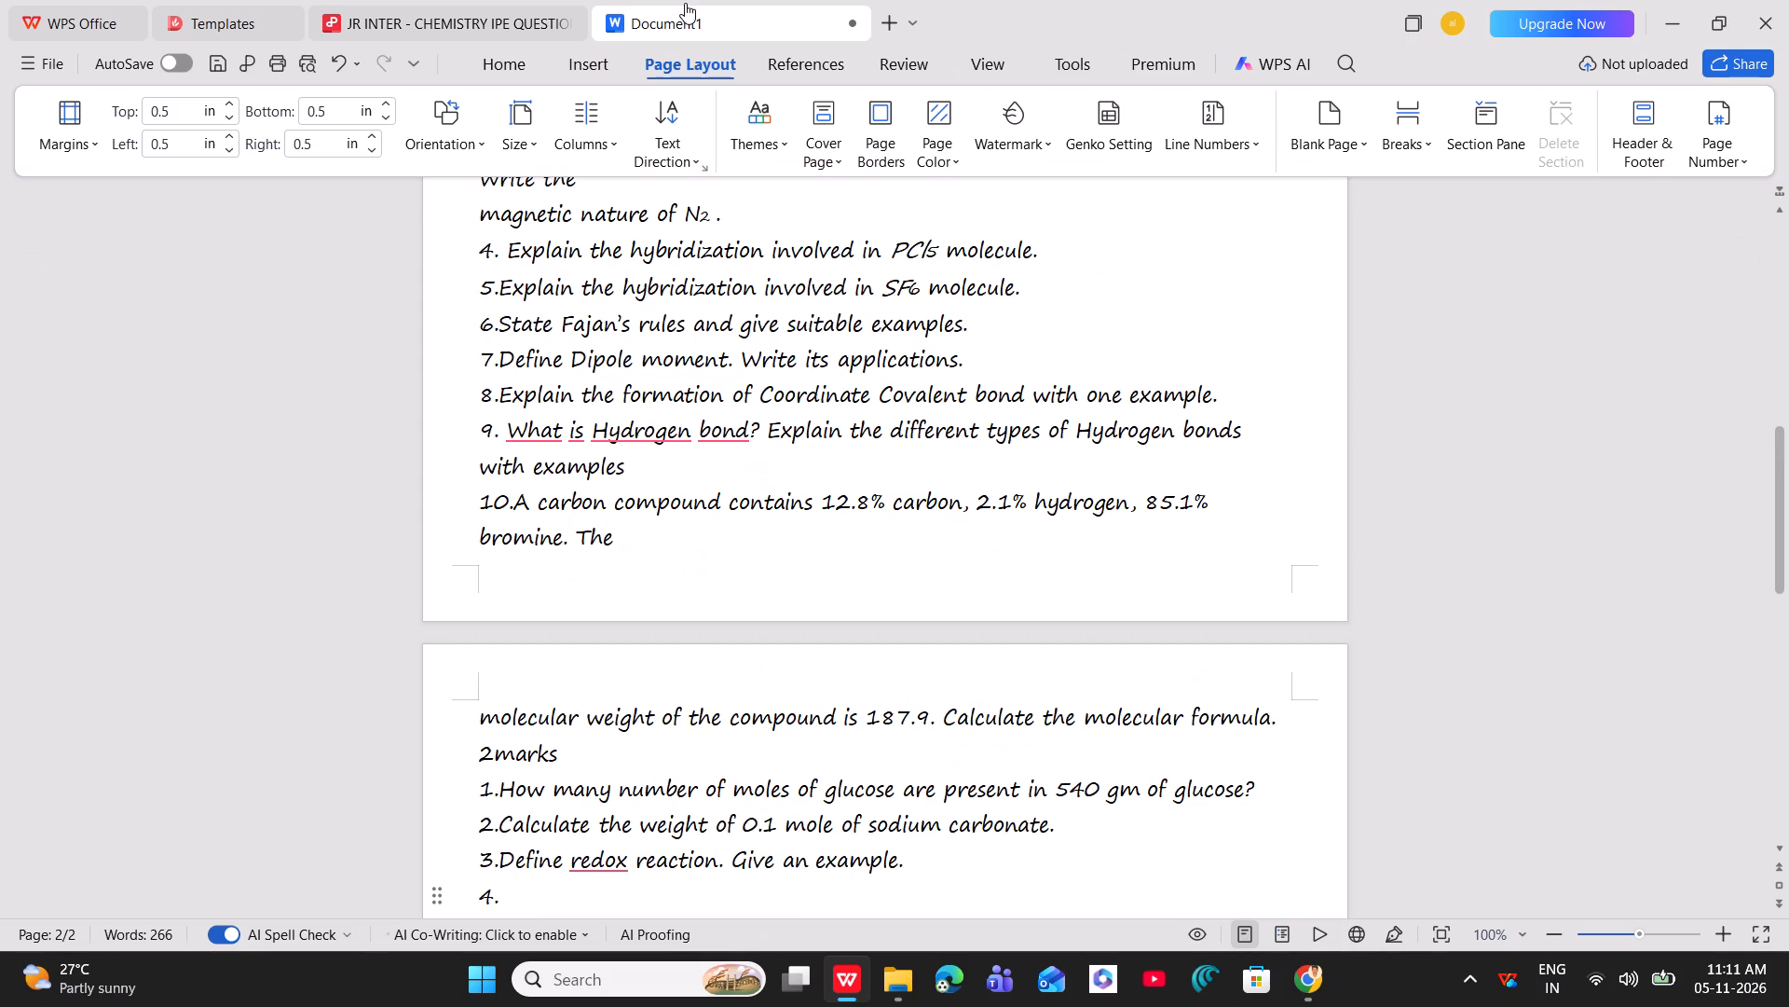
key(ctrl+v)
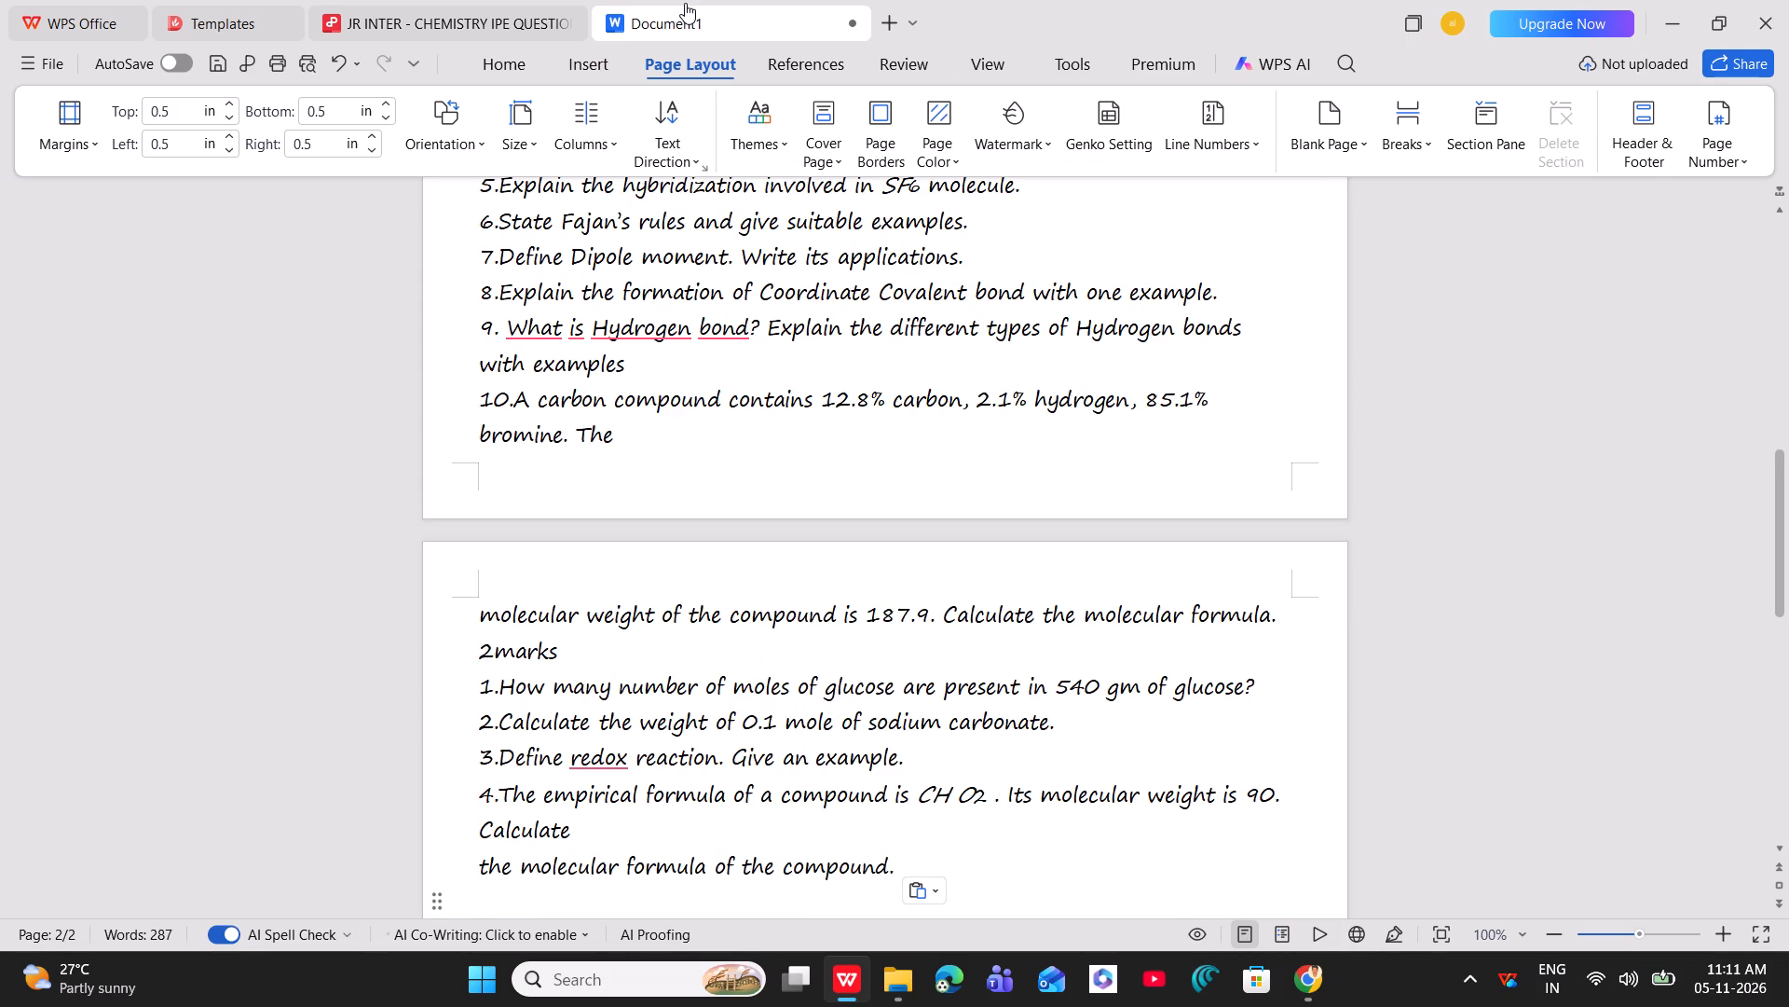
Add "5." to the 2marks list with the Stoichiometry question "What are disproportionation reactions? Give example." copied from the PDF.
click(435, 0)
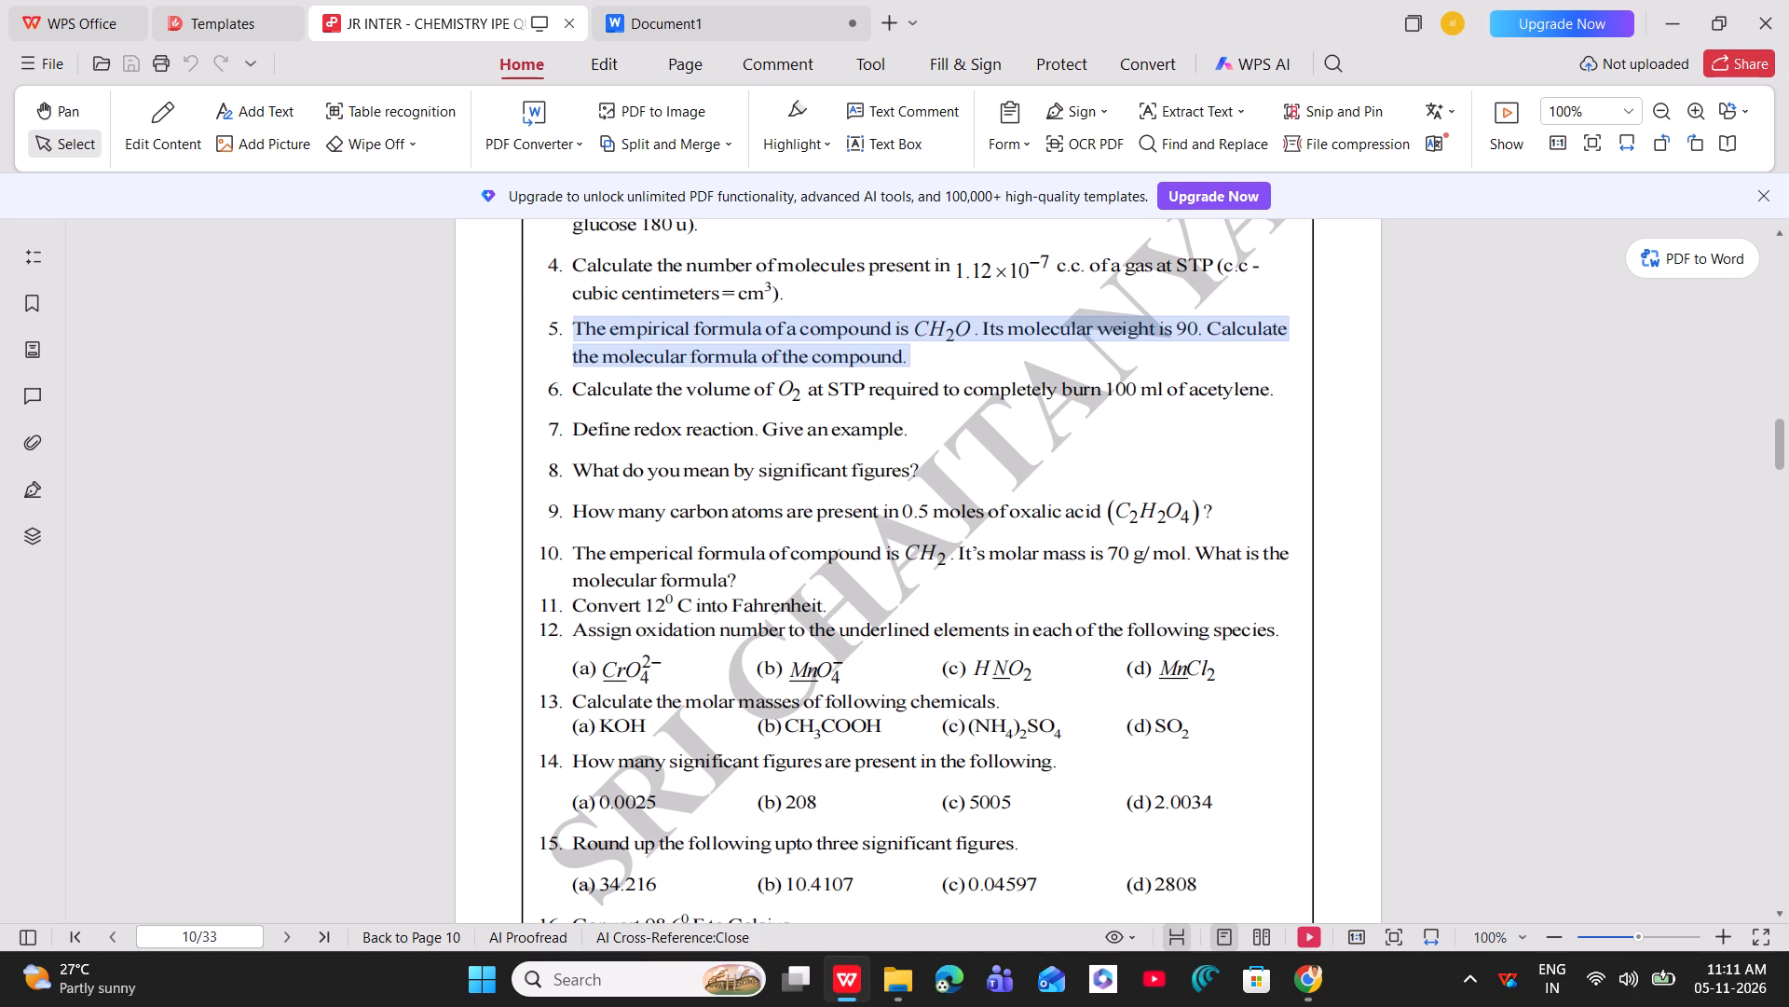
scroll(808, 535, down, 13)
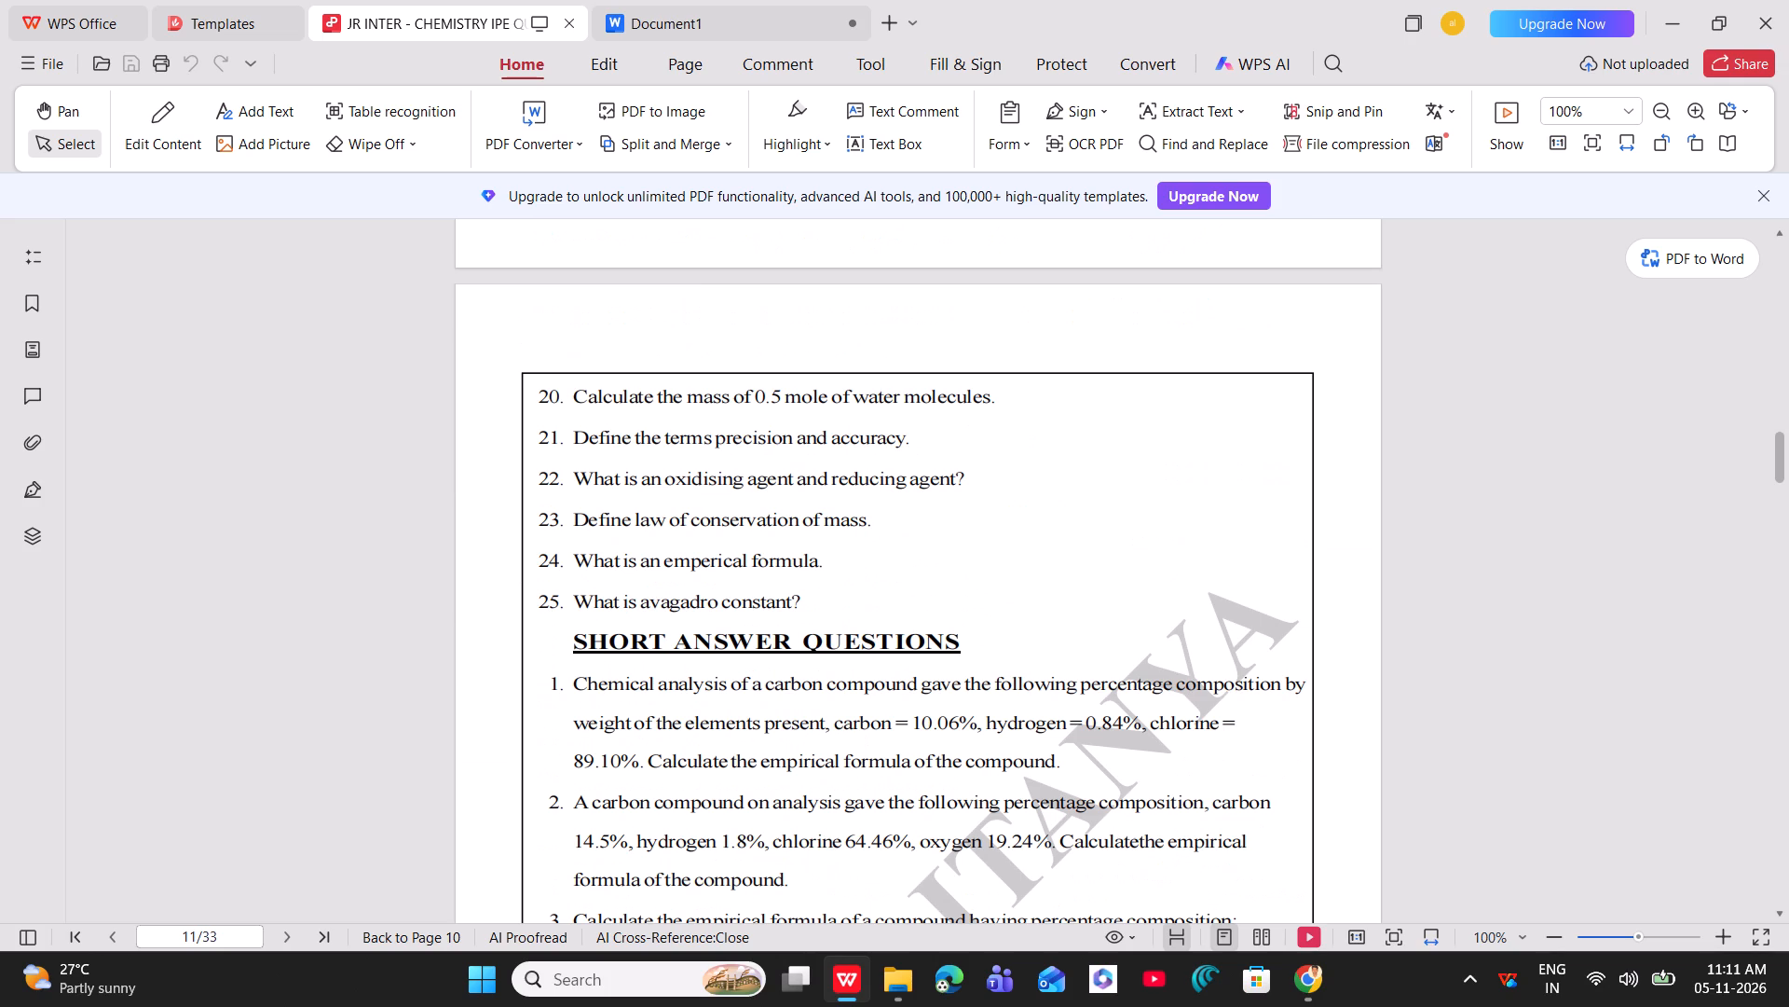
scroll(808, 535, down, 7)
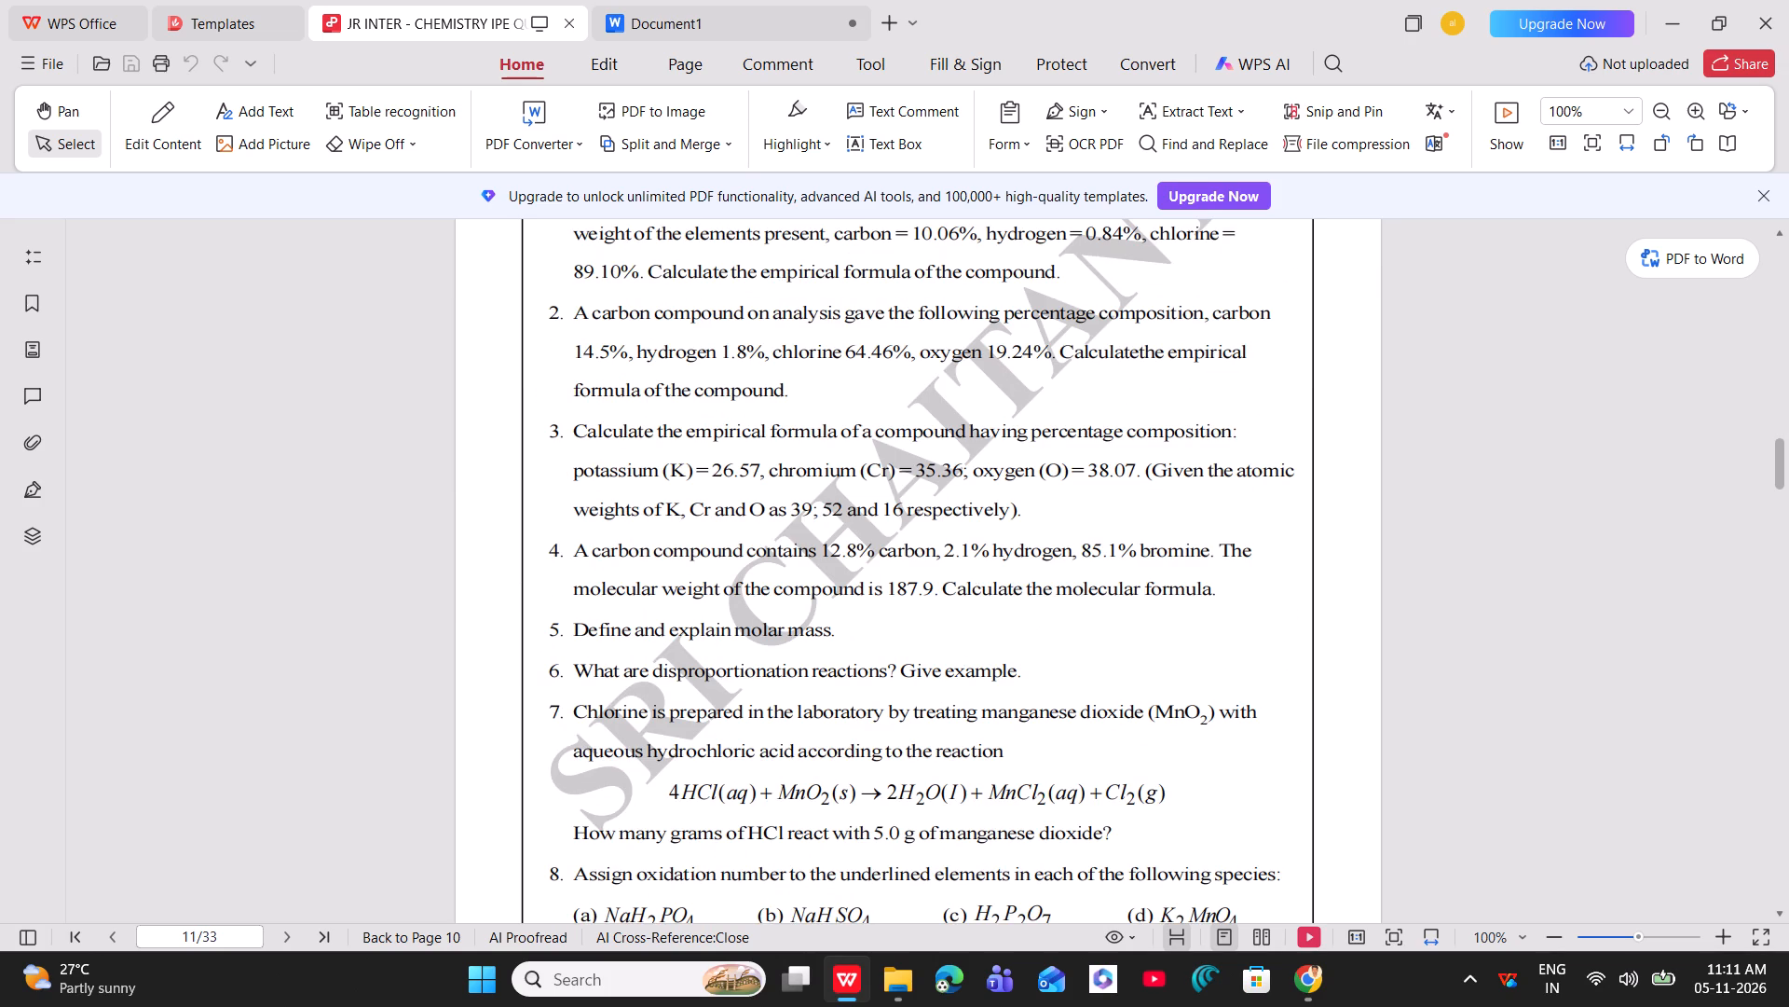
drag(577, 664, 938, 687)
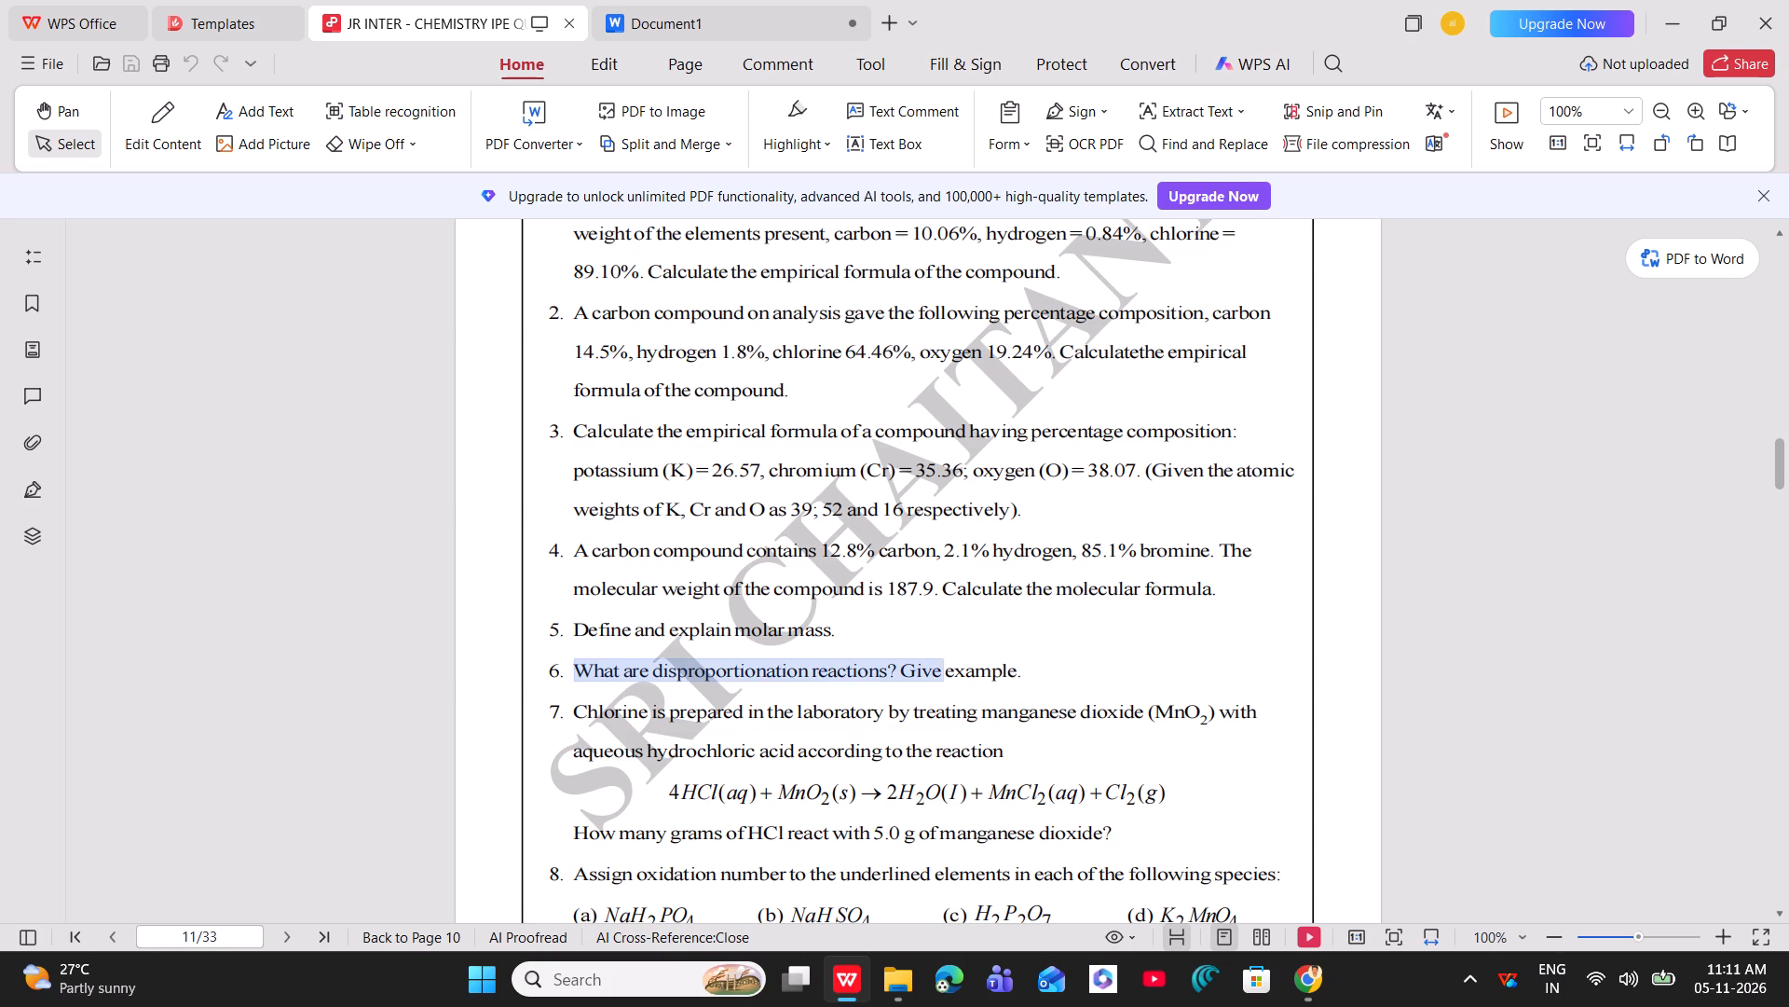
drag(938, 687, 1045, 683)
key(ctrl+c)
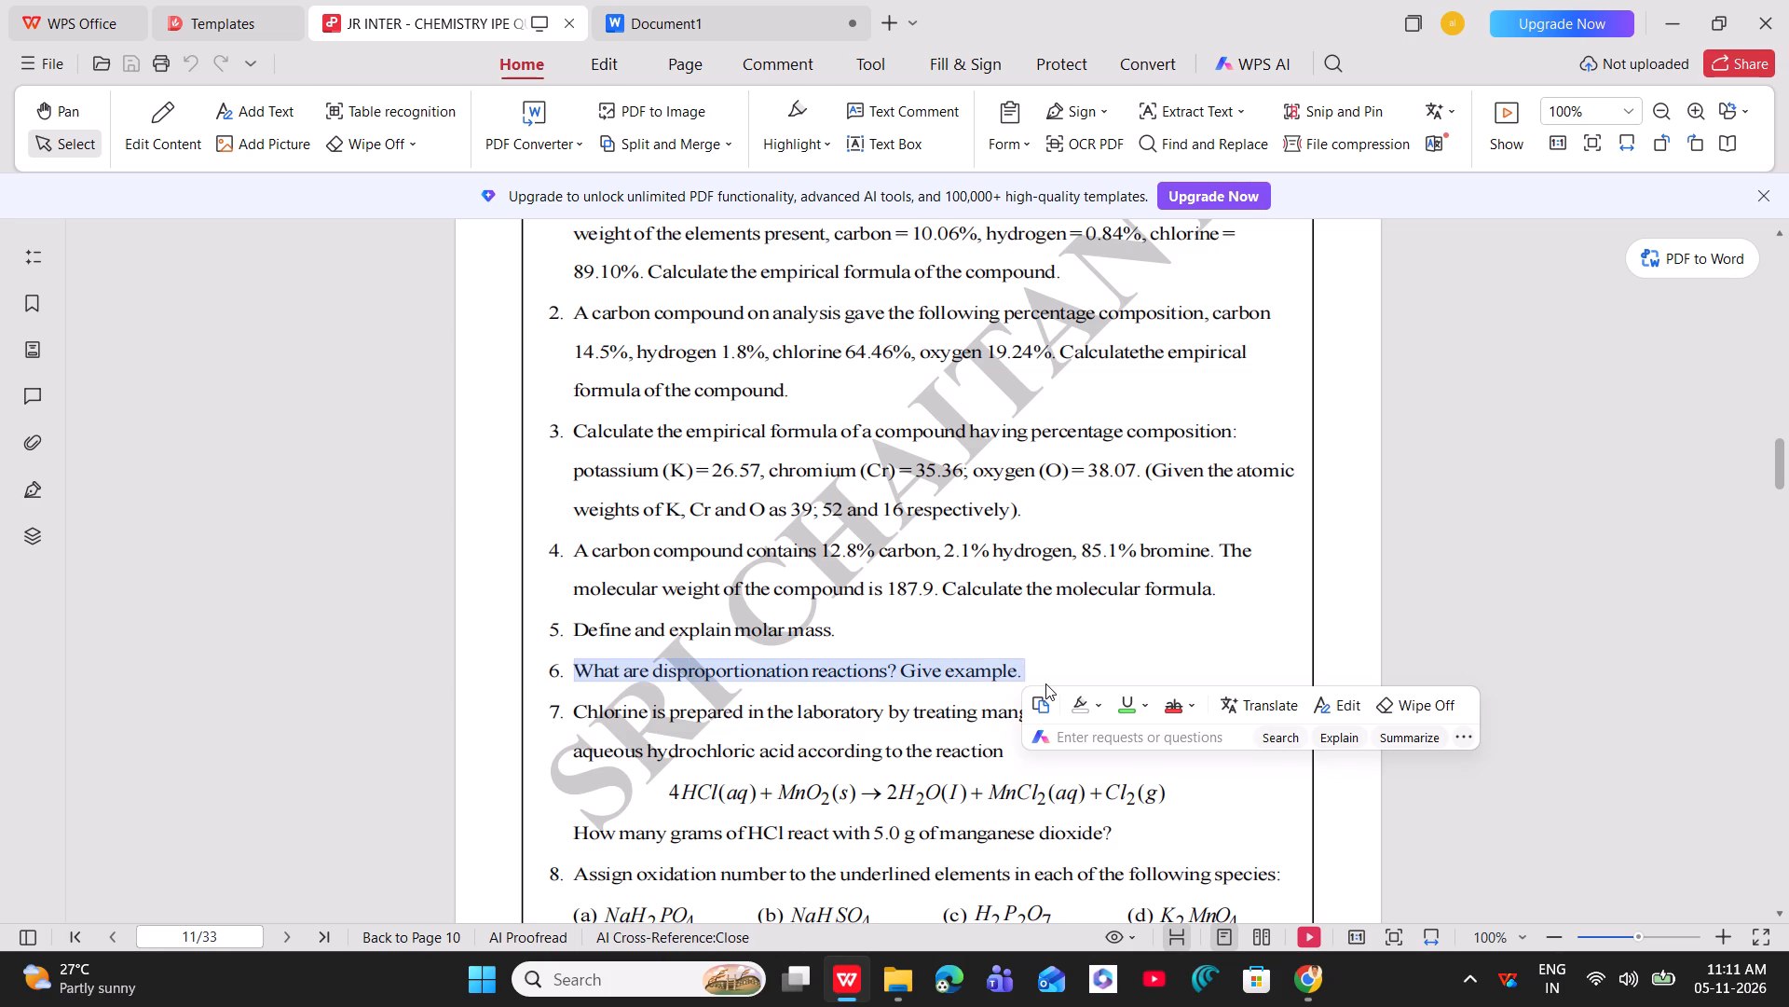
click(710, 0)
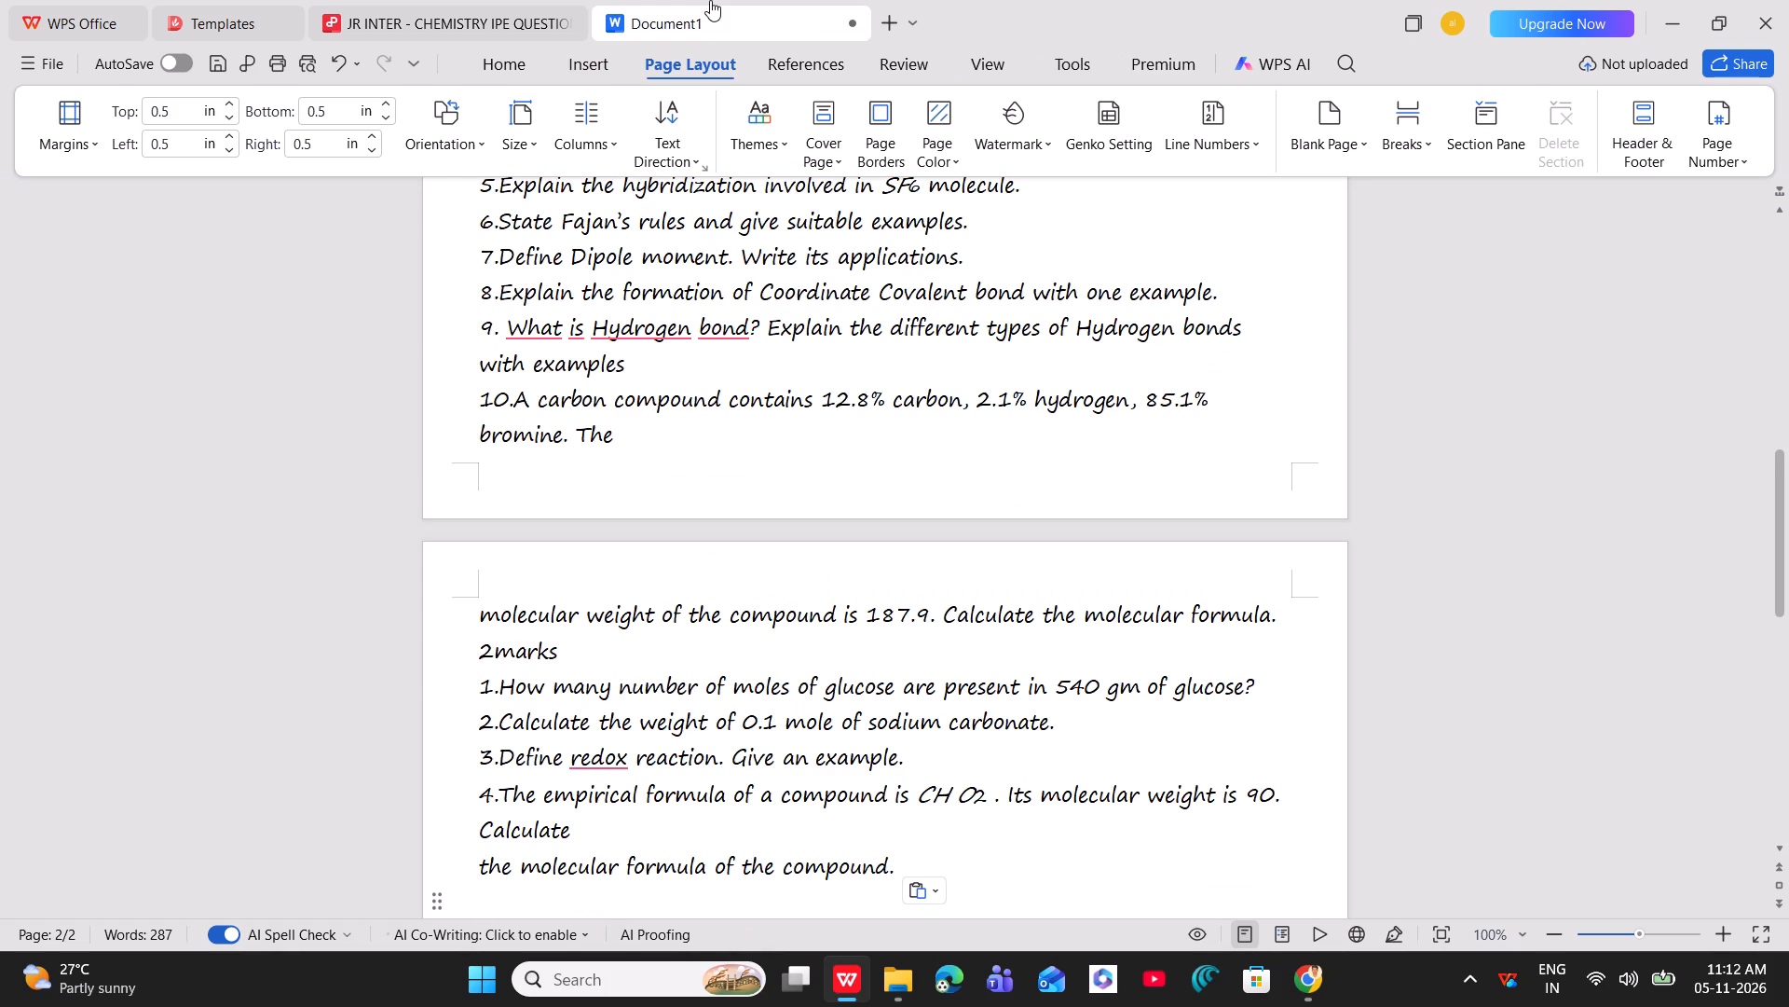
text(5.)
key(space)
key(ctrl+v)
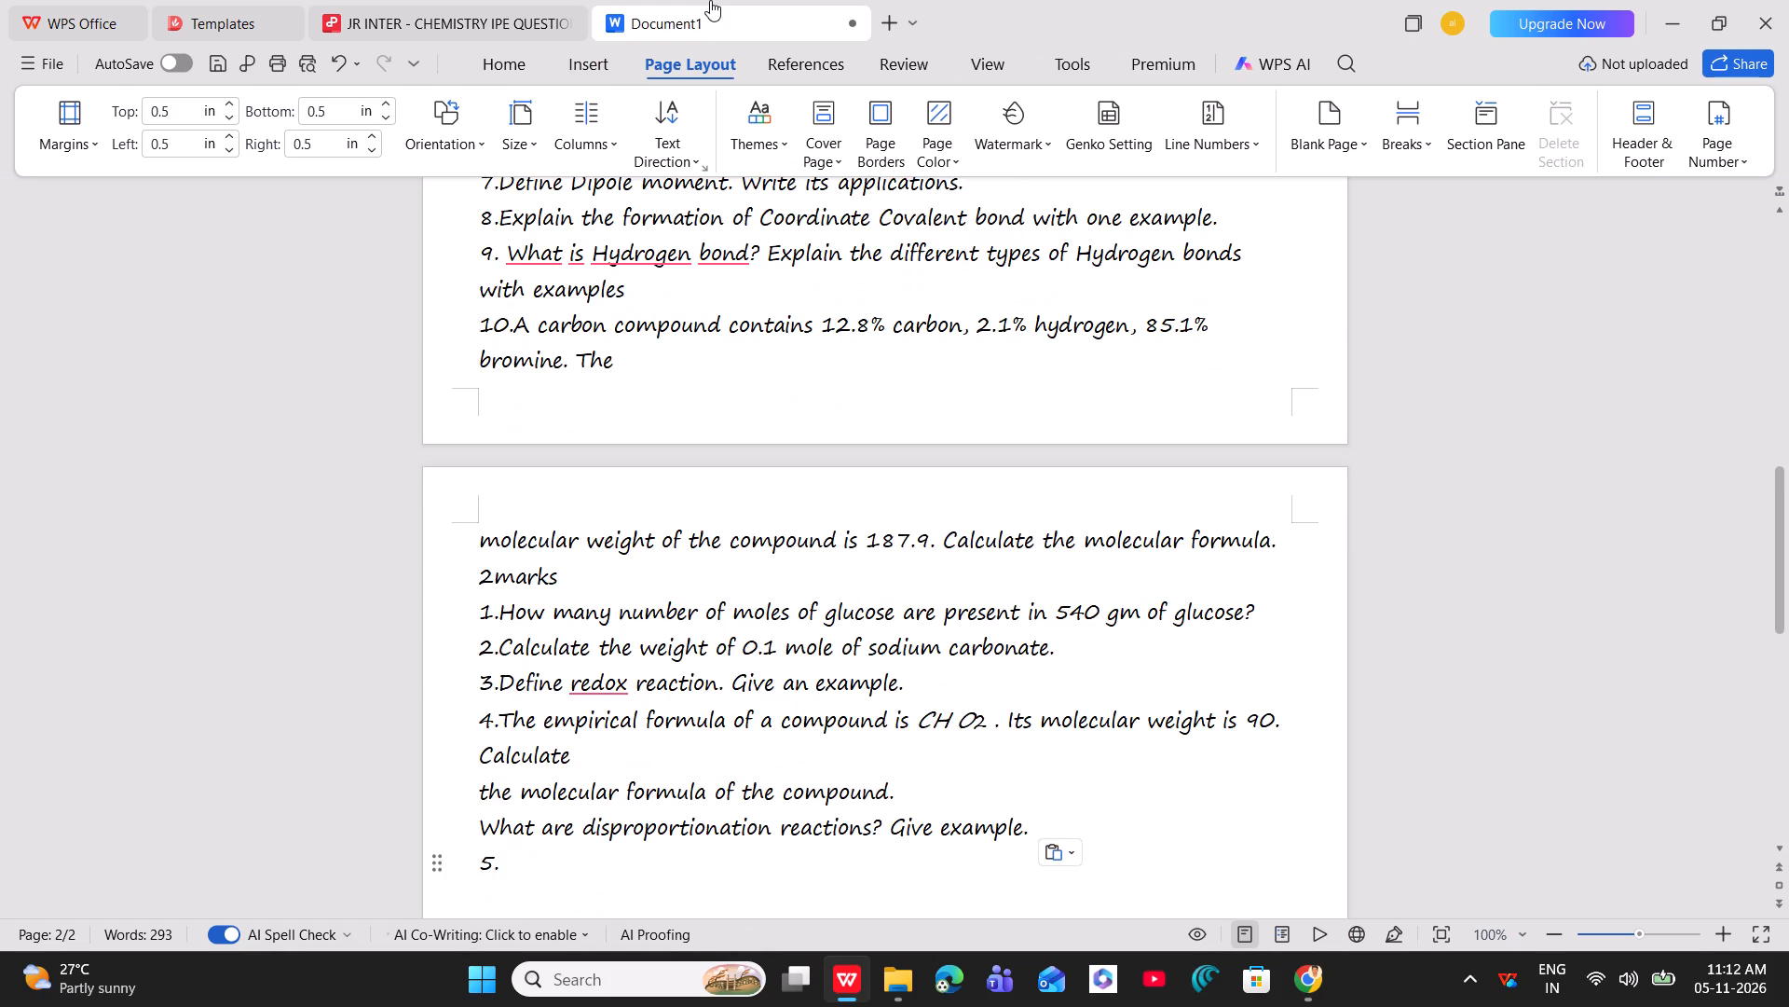
click(476, 818)
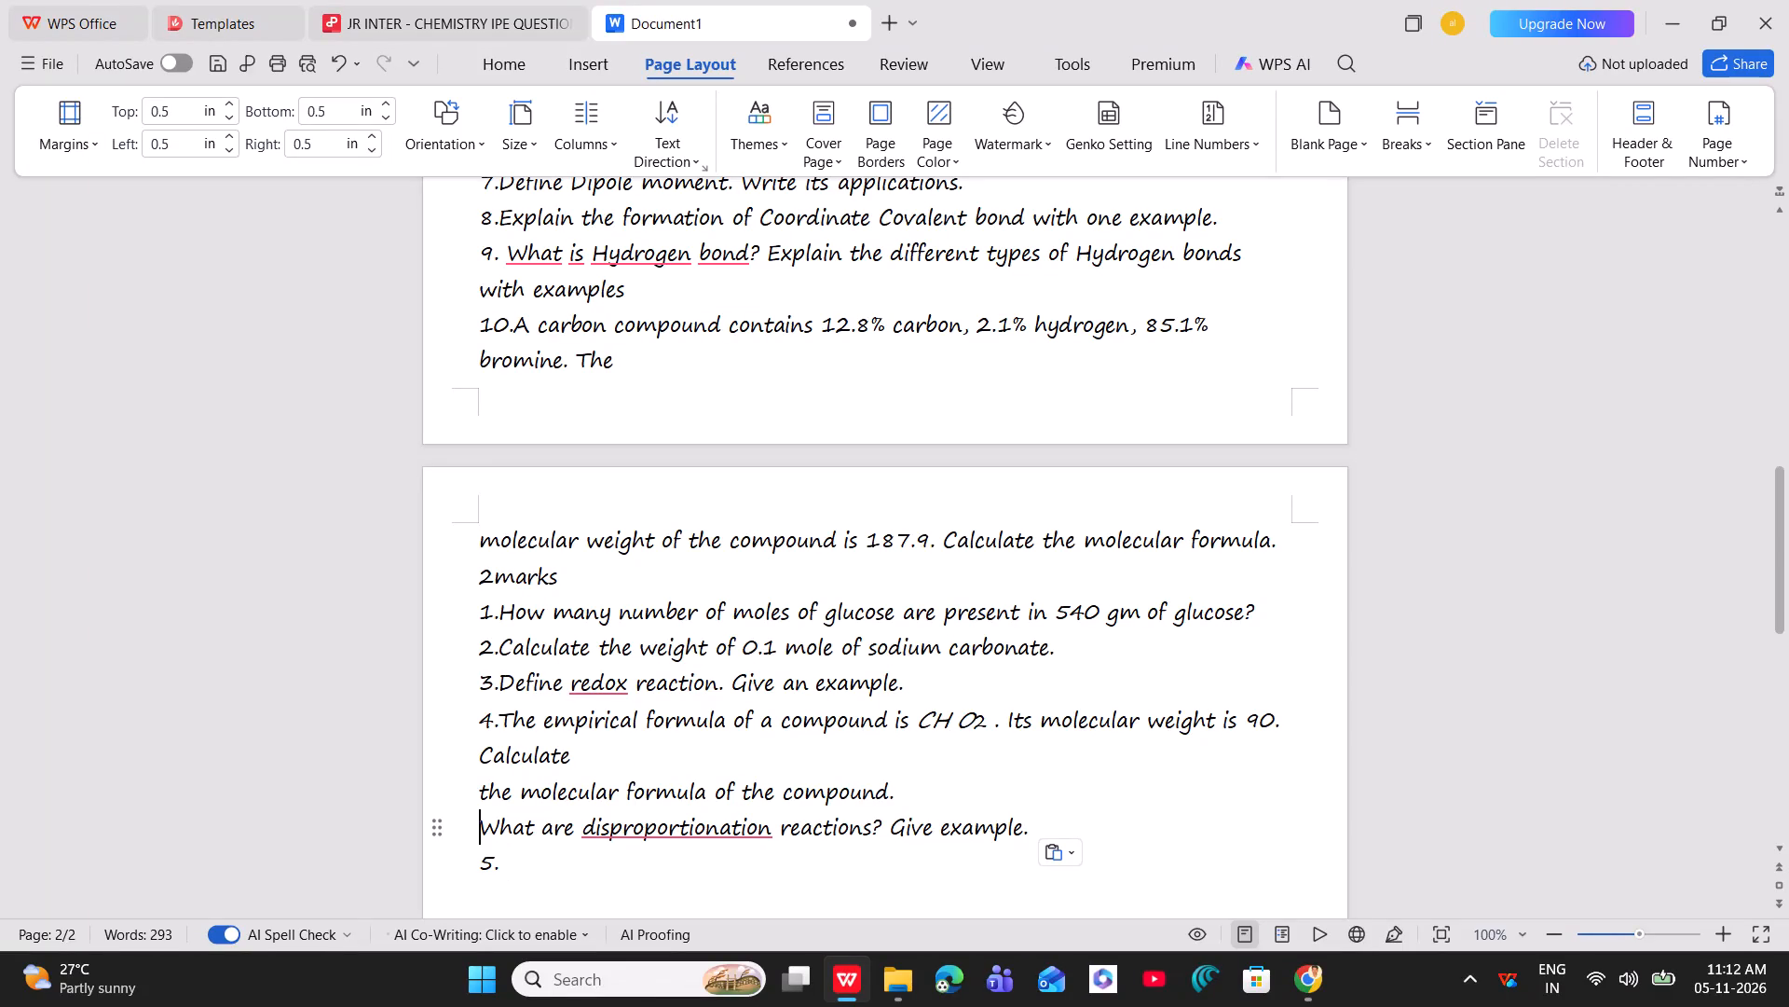
text(5.)
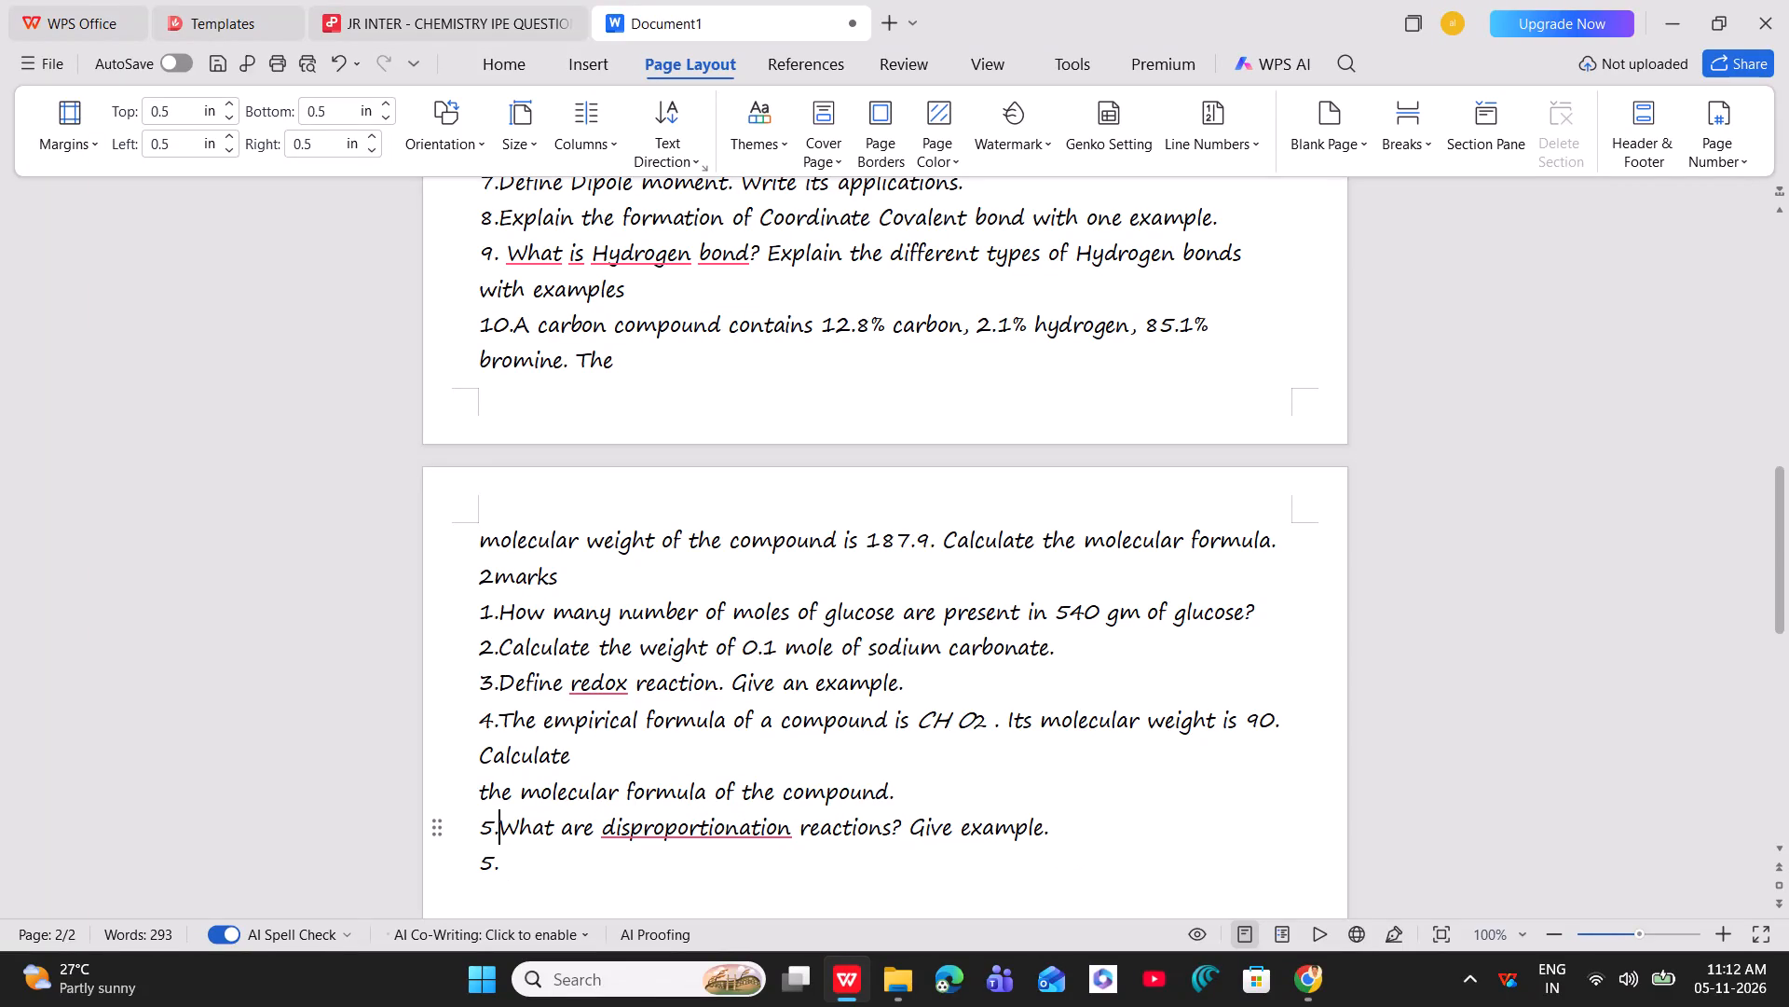
key(space)
key(ctrl+z)
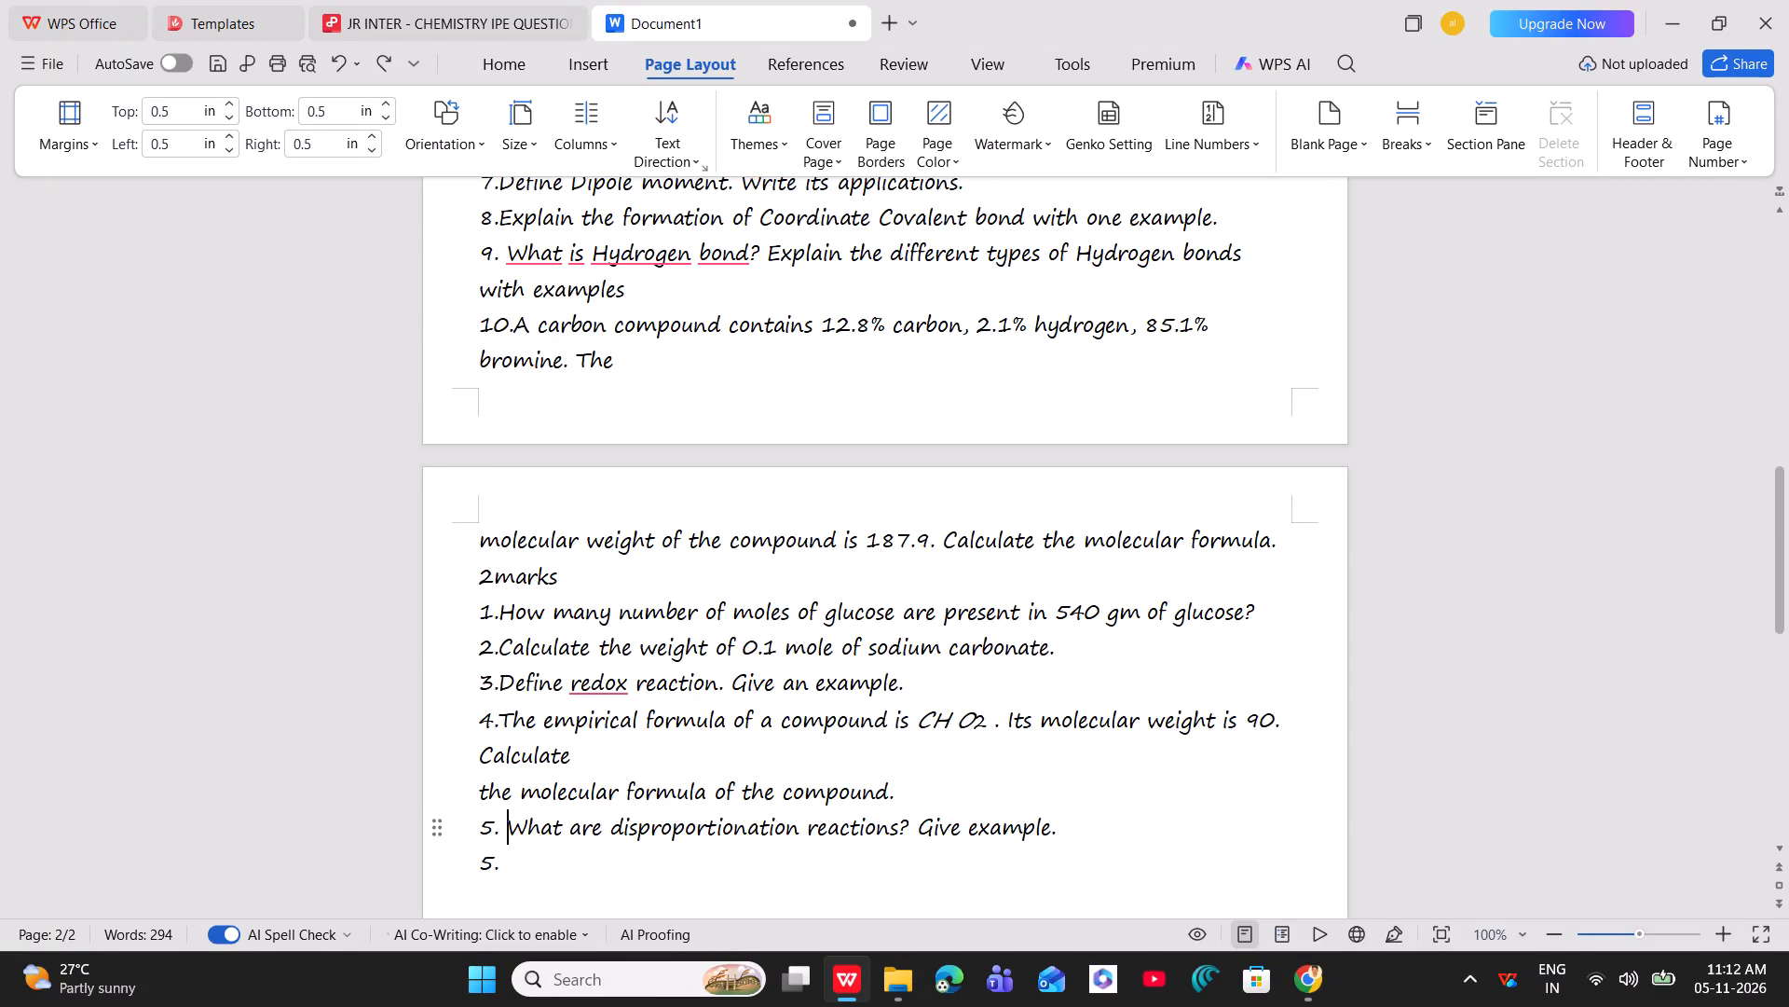
click(502, 854)
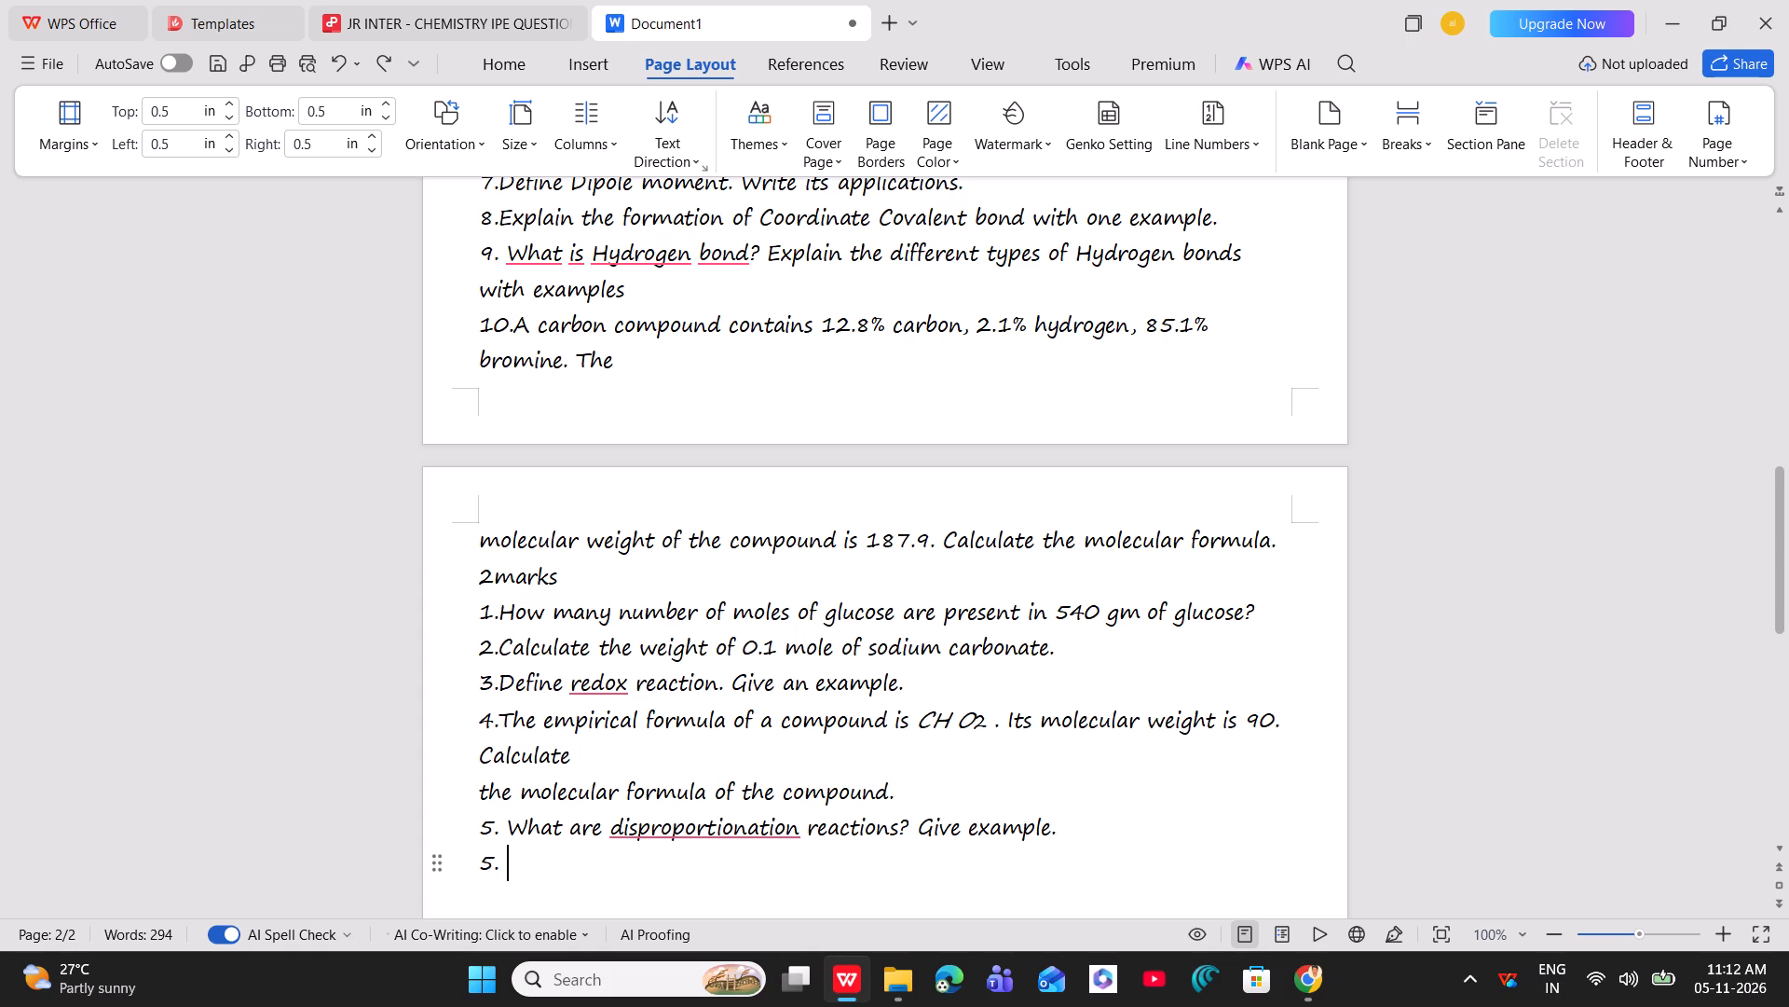
Look through the PDF's Stoichiometry questions, as far as the start of Thermodynamics, for another 2-mark question.
click(404, 3)
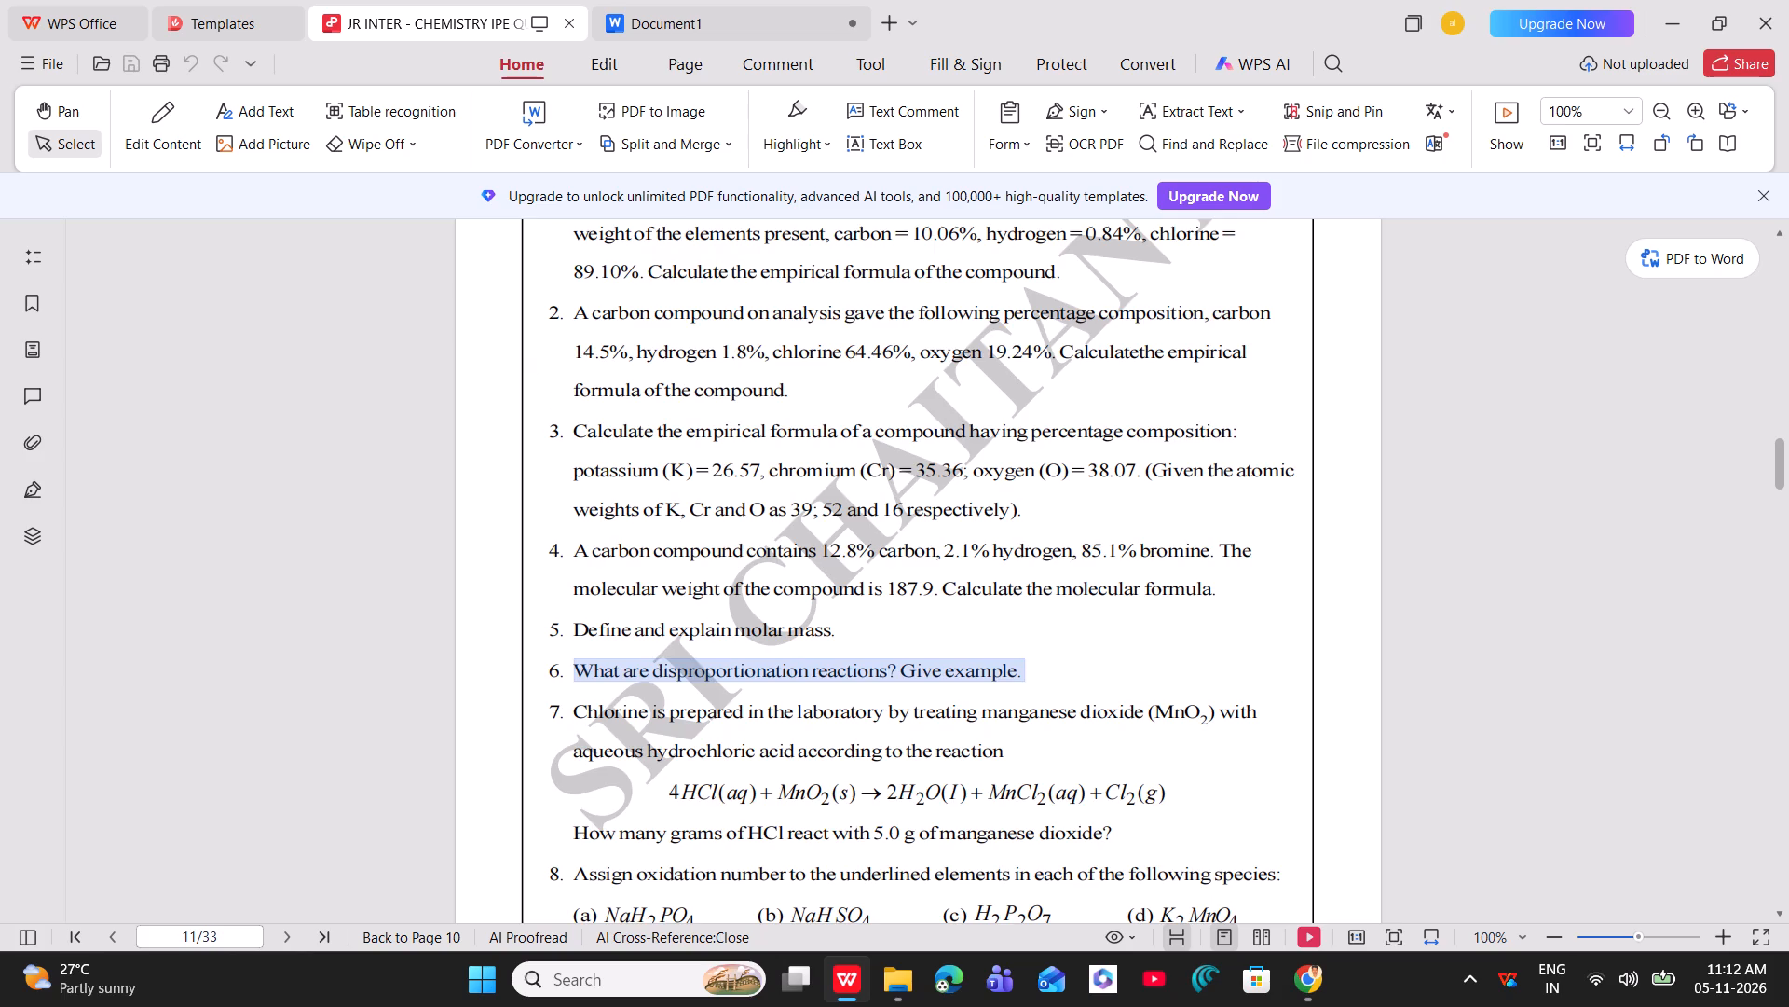
scroll(656, 687, down, 7)
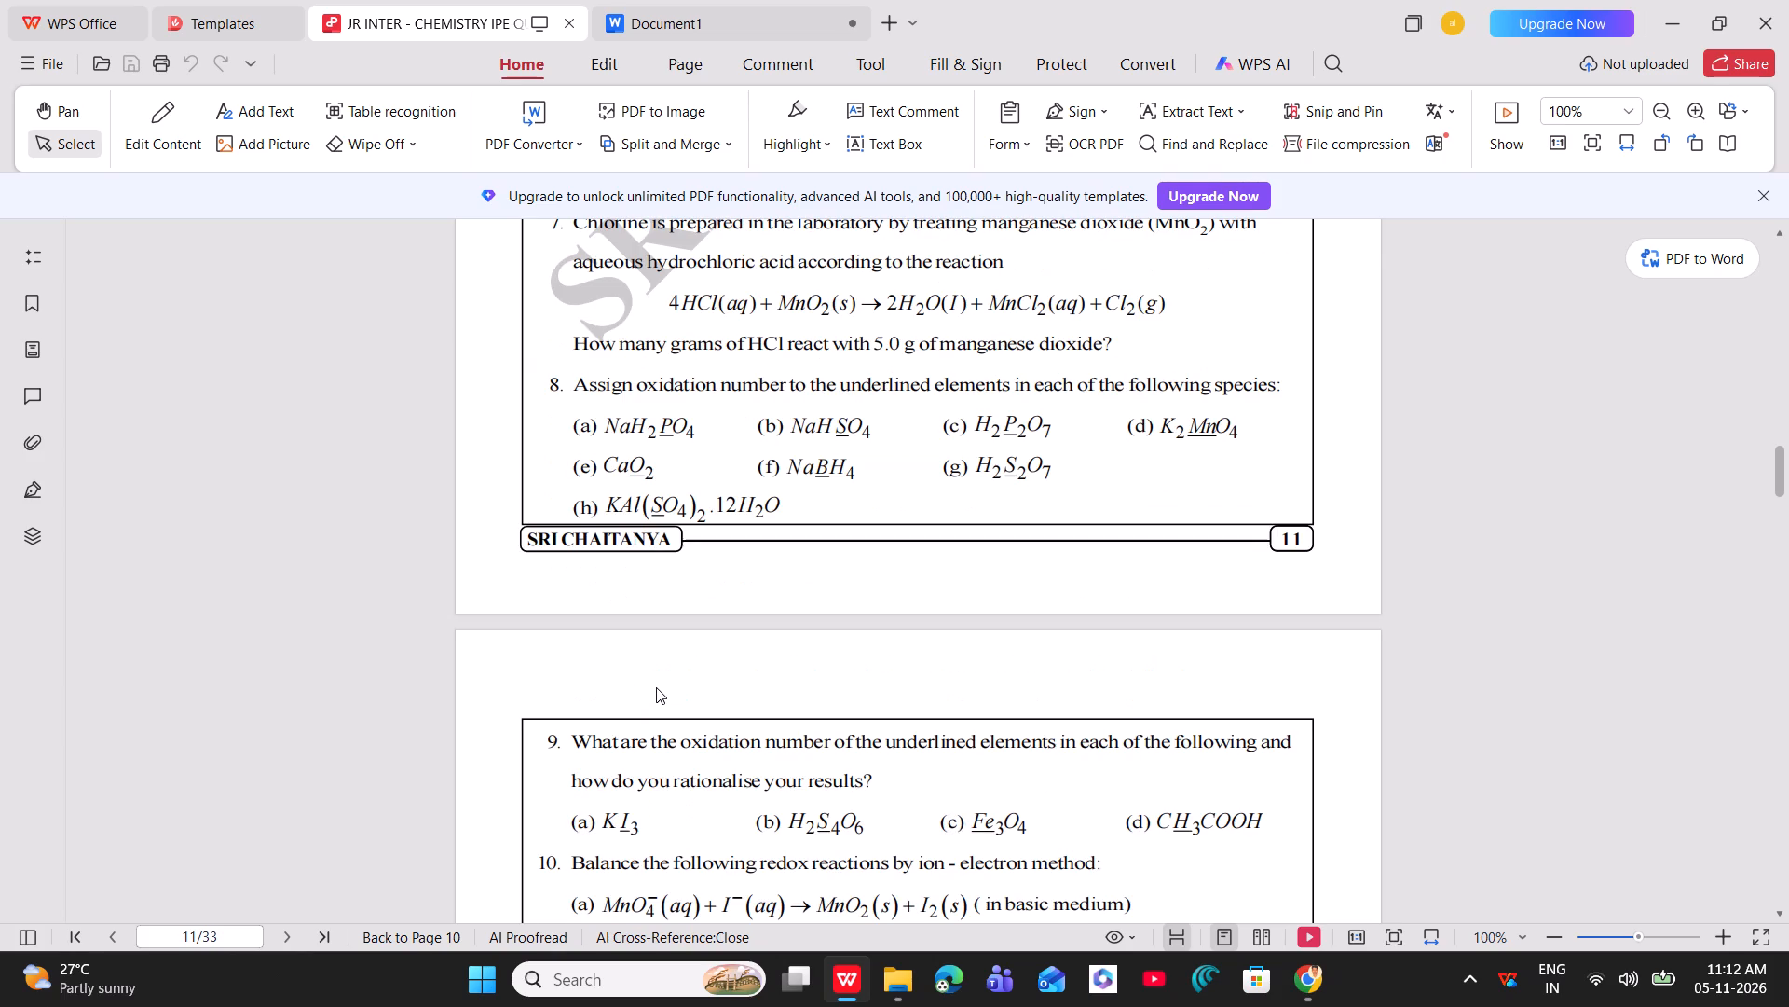
scroll(656, 687, down, 6)
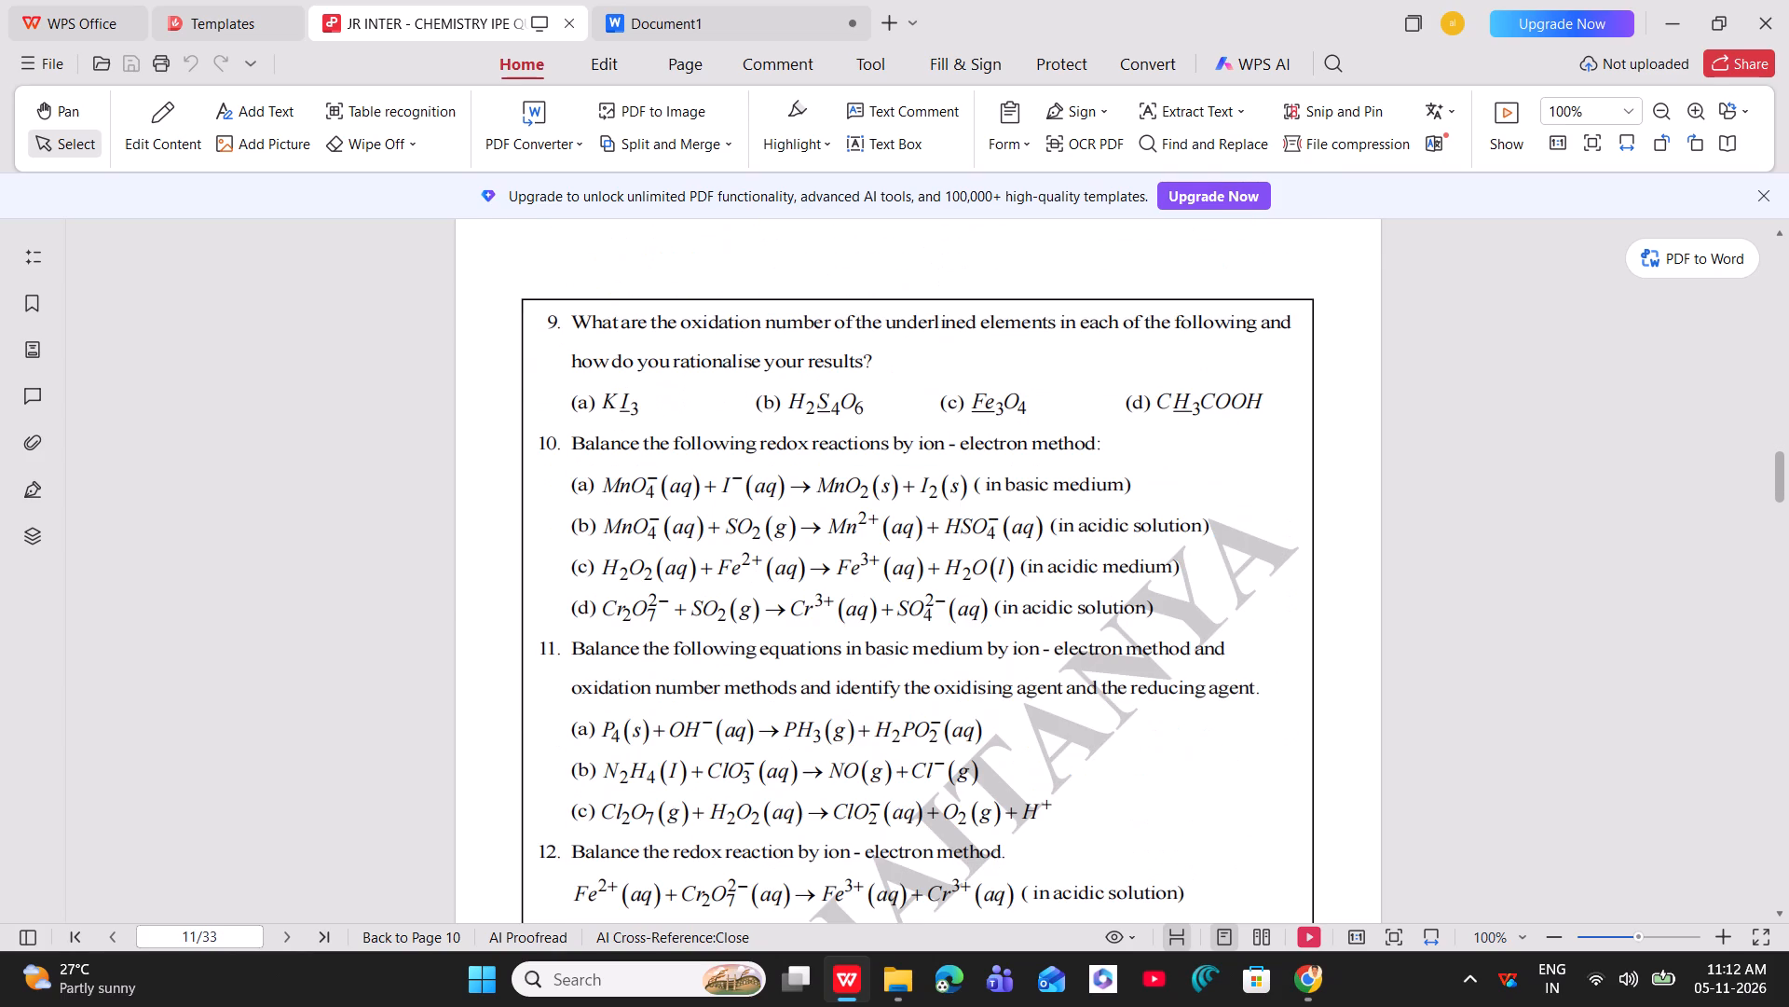
scroll(656, 687, down, 5)
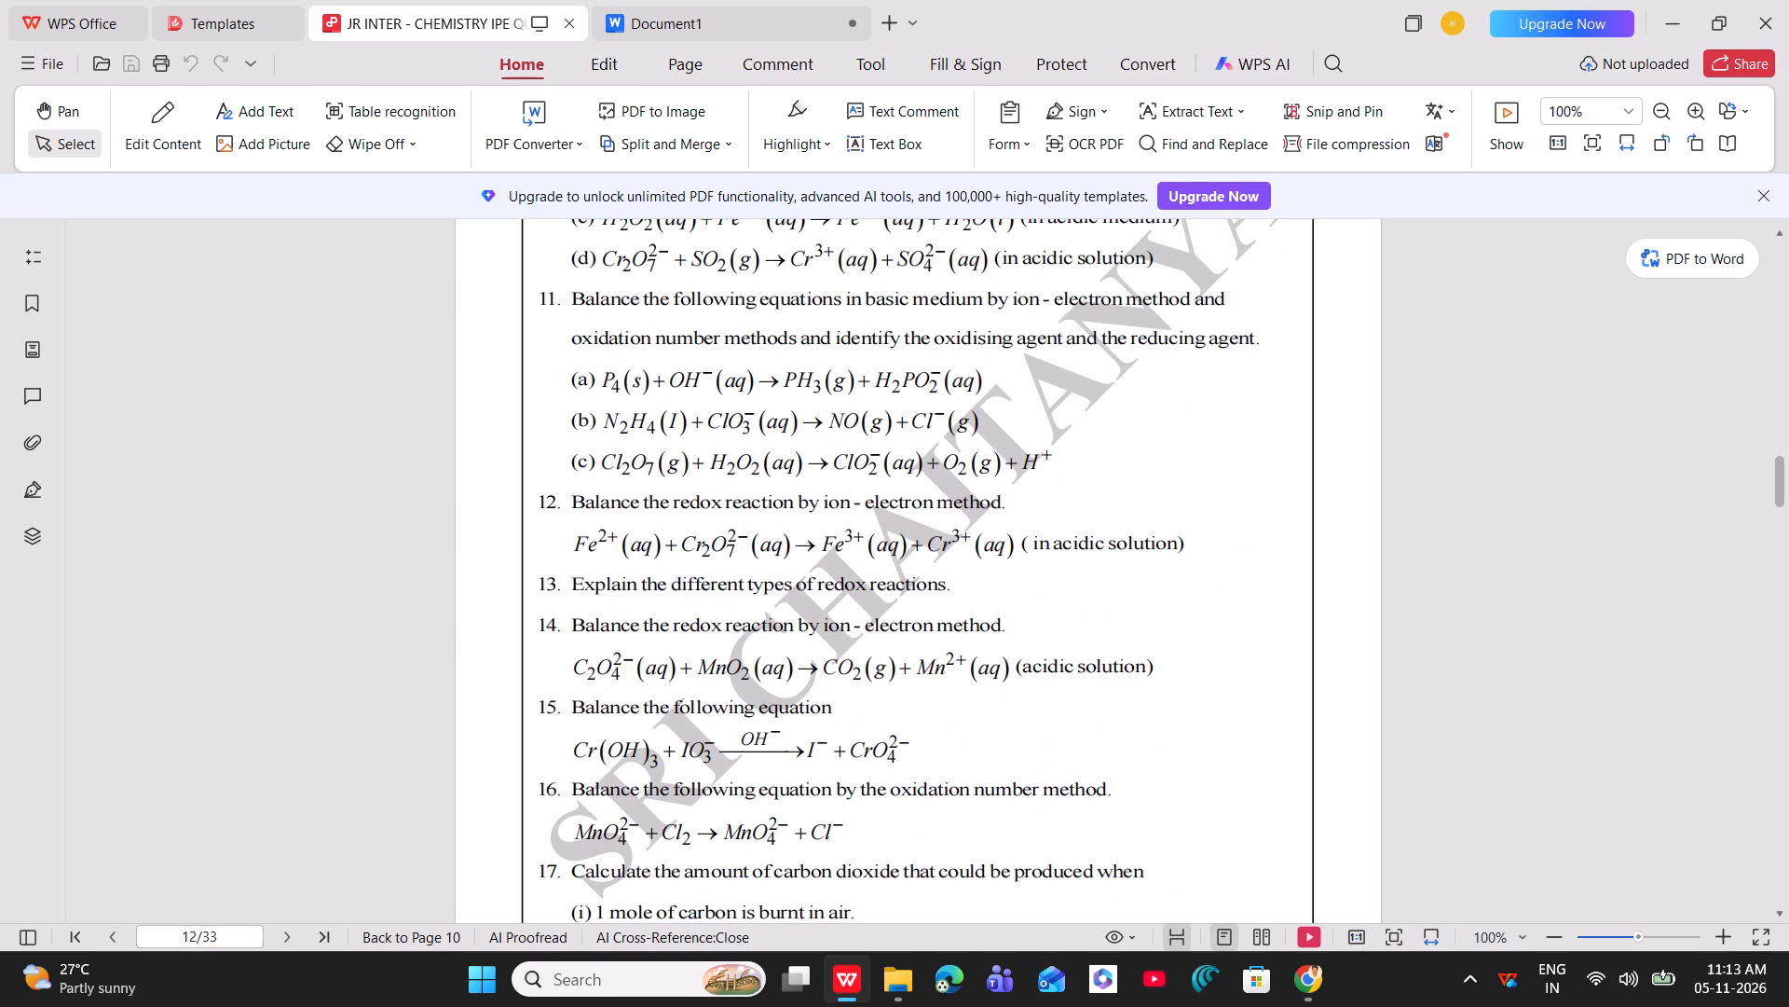
key(Down)
key(Down)
key(Down)
key(Down)
key(Down)
key(Down)
key(Down)
key(Down)
key(Down)
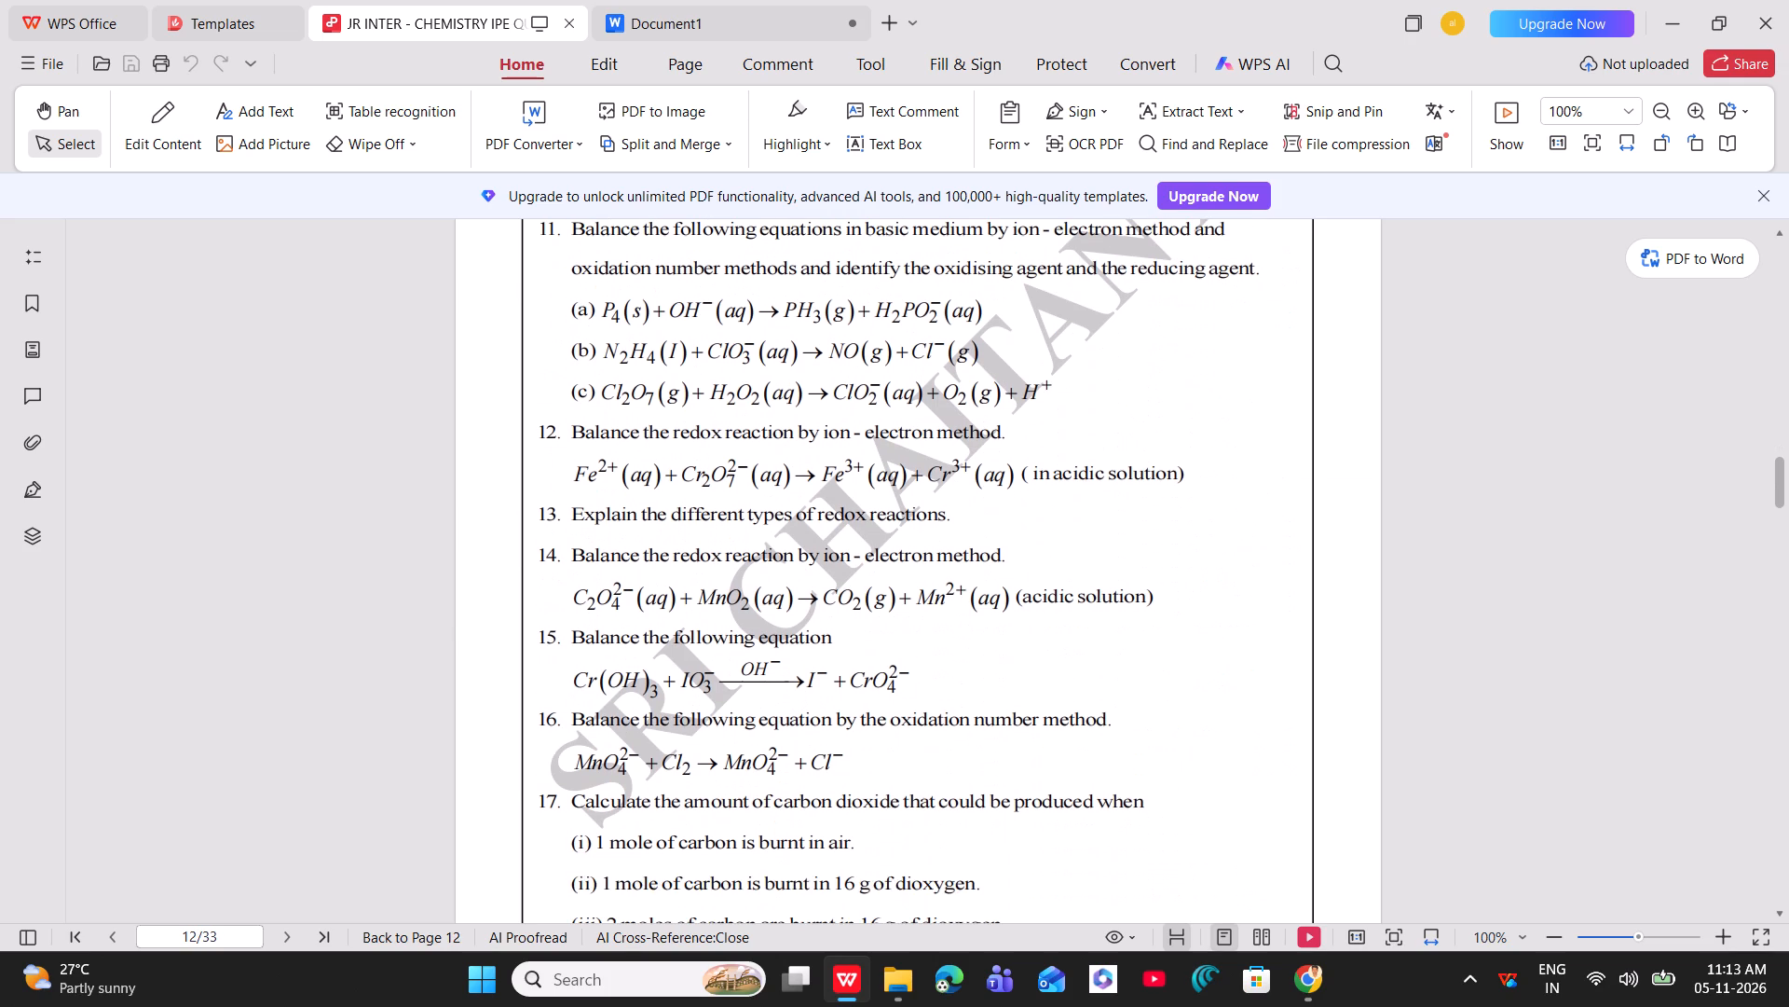
key(Down)
key(Down)
key(Down)
key(Down)
key(Down)
key(Down)
key(Down)
key(Down)
key(Down)
key(Down)
key(Down)
key(Down)
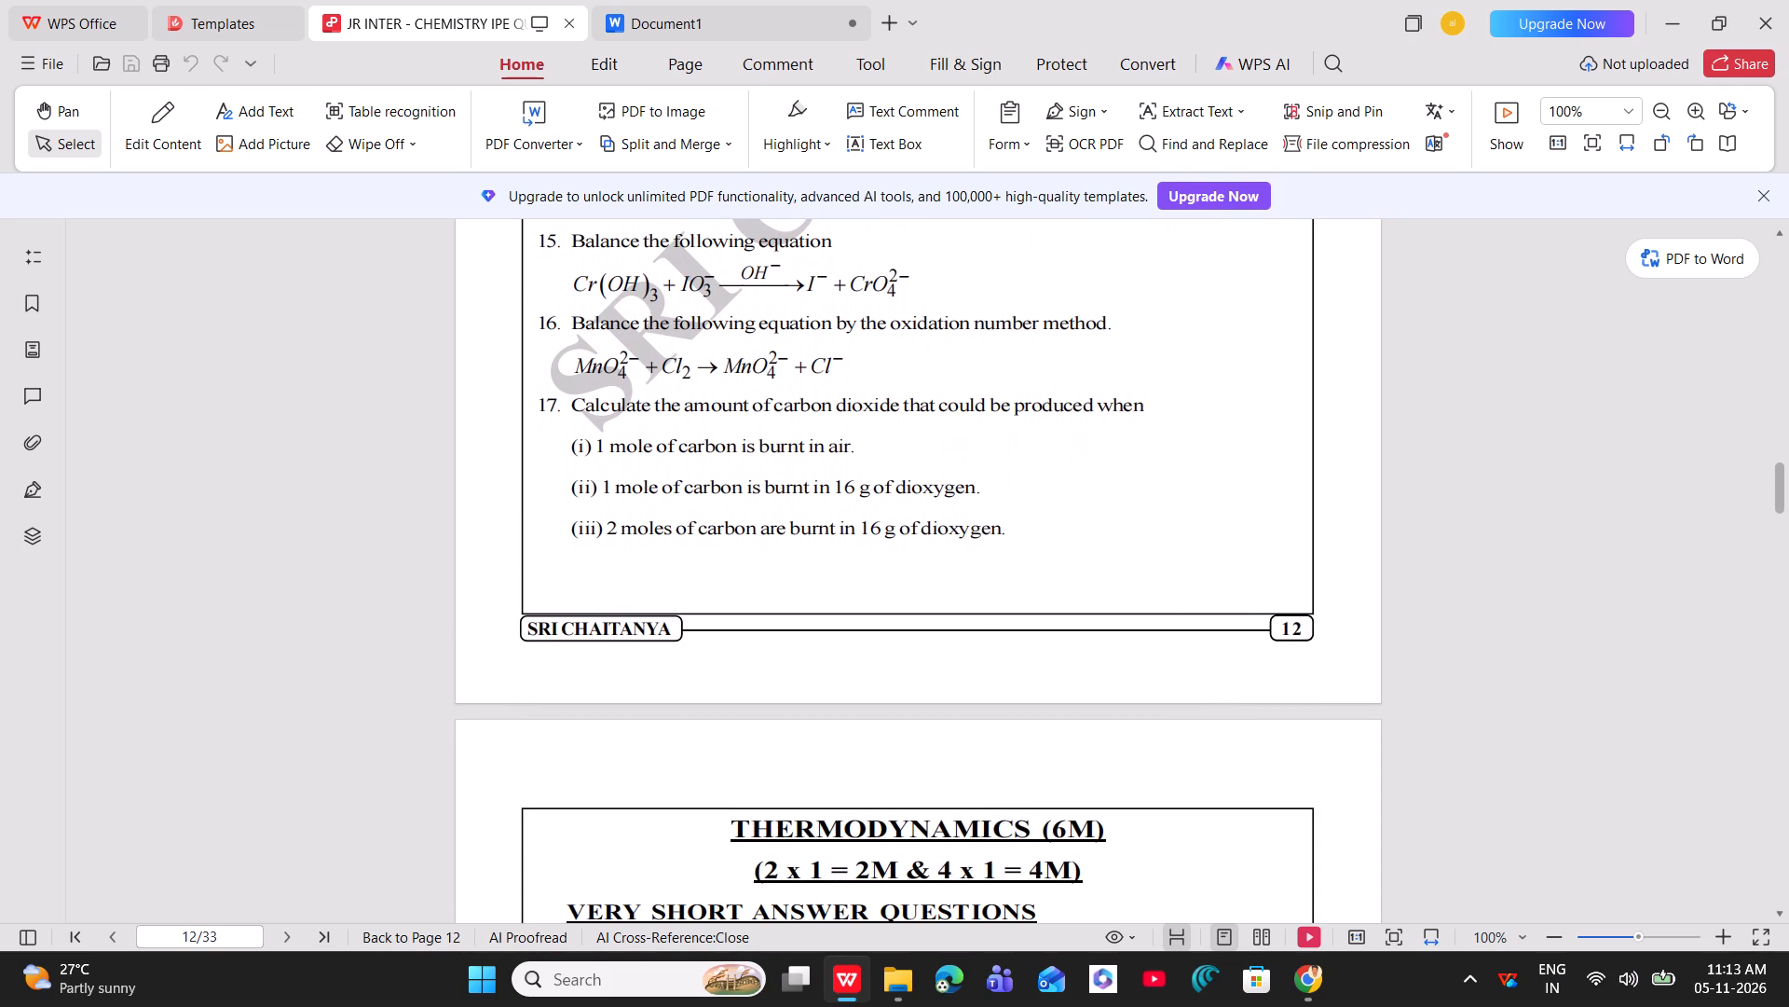
key(Down)
key(Down)
key(Down)
key(Down)
key(Down)
key(Down)
key(Down)
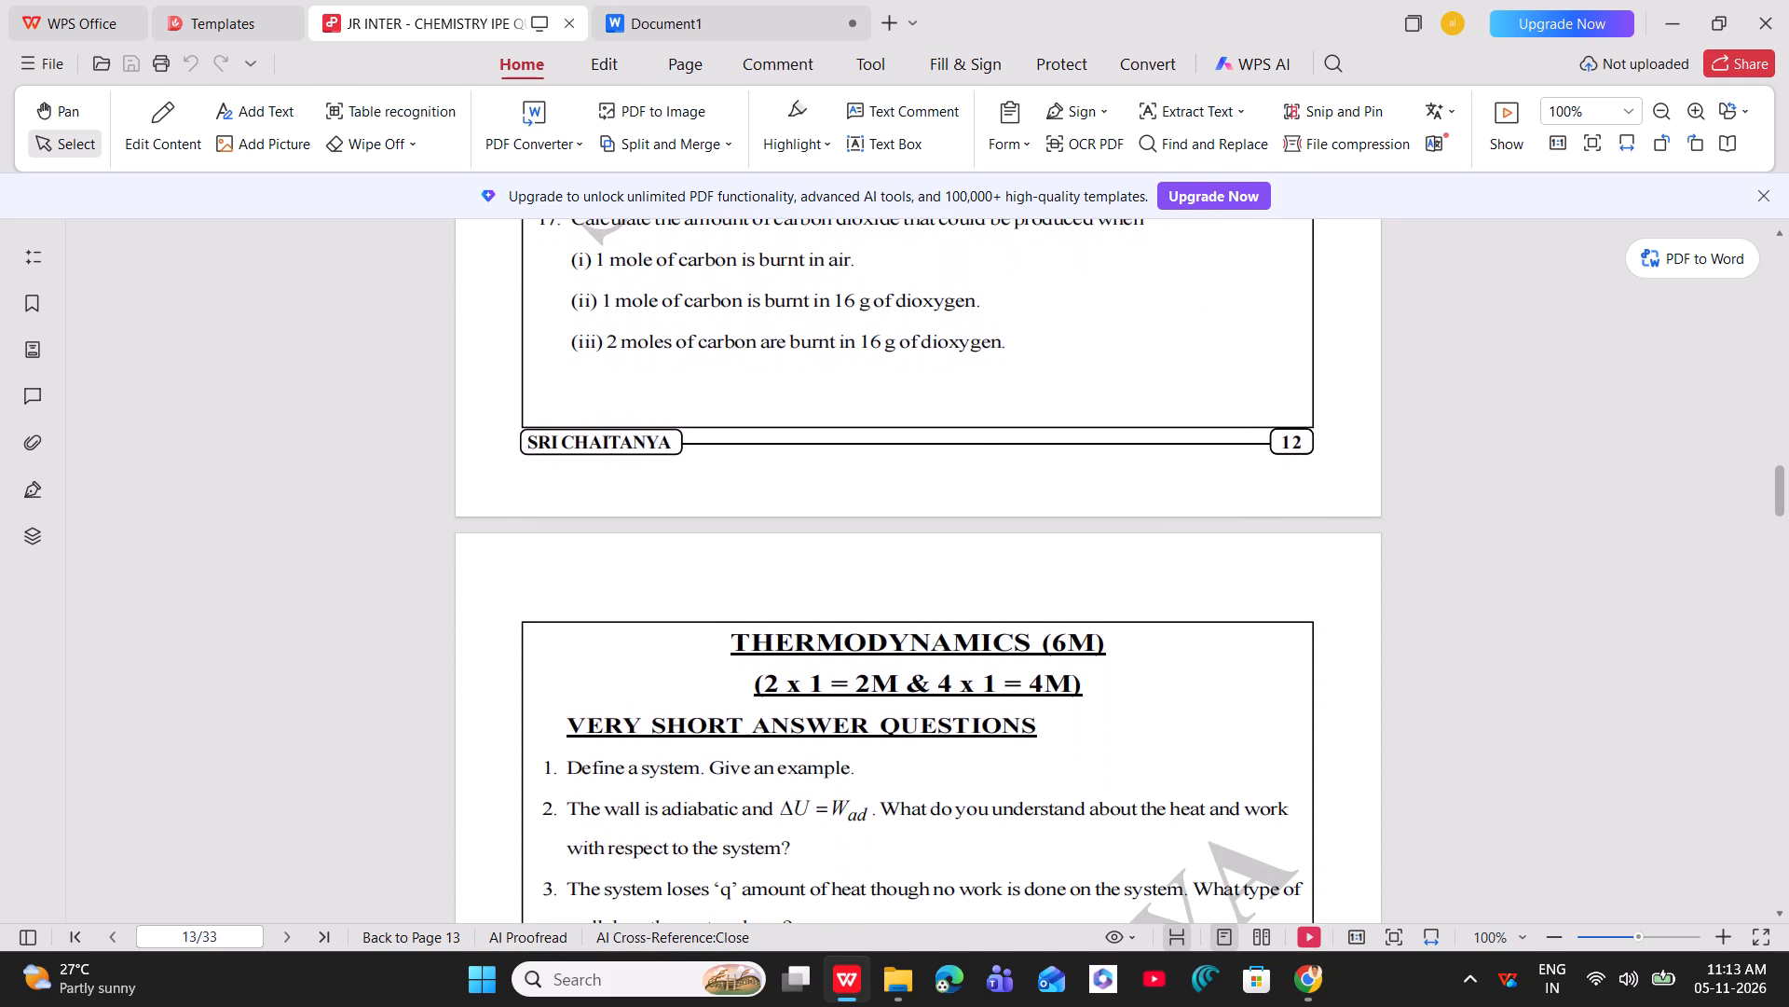
key(Down)
key(Up)
key(Up)
key(Up)
key(Up)
key(Up)
key(Up)
key(Up)
key(Up)
key(Up)
key(Up)
key(Up)
key(Up)
key(Up)
key(Up)
key(Up)
key(Up)
key(Up)
key(Up)
key(Up)
key(Up)
key(Up)
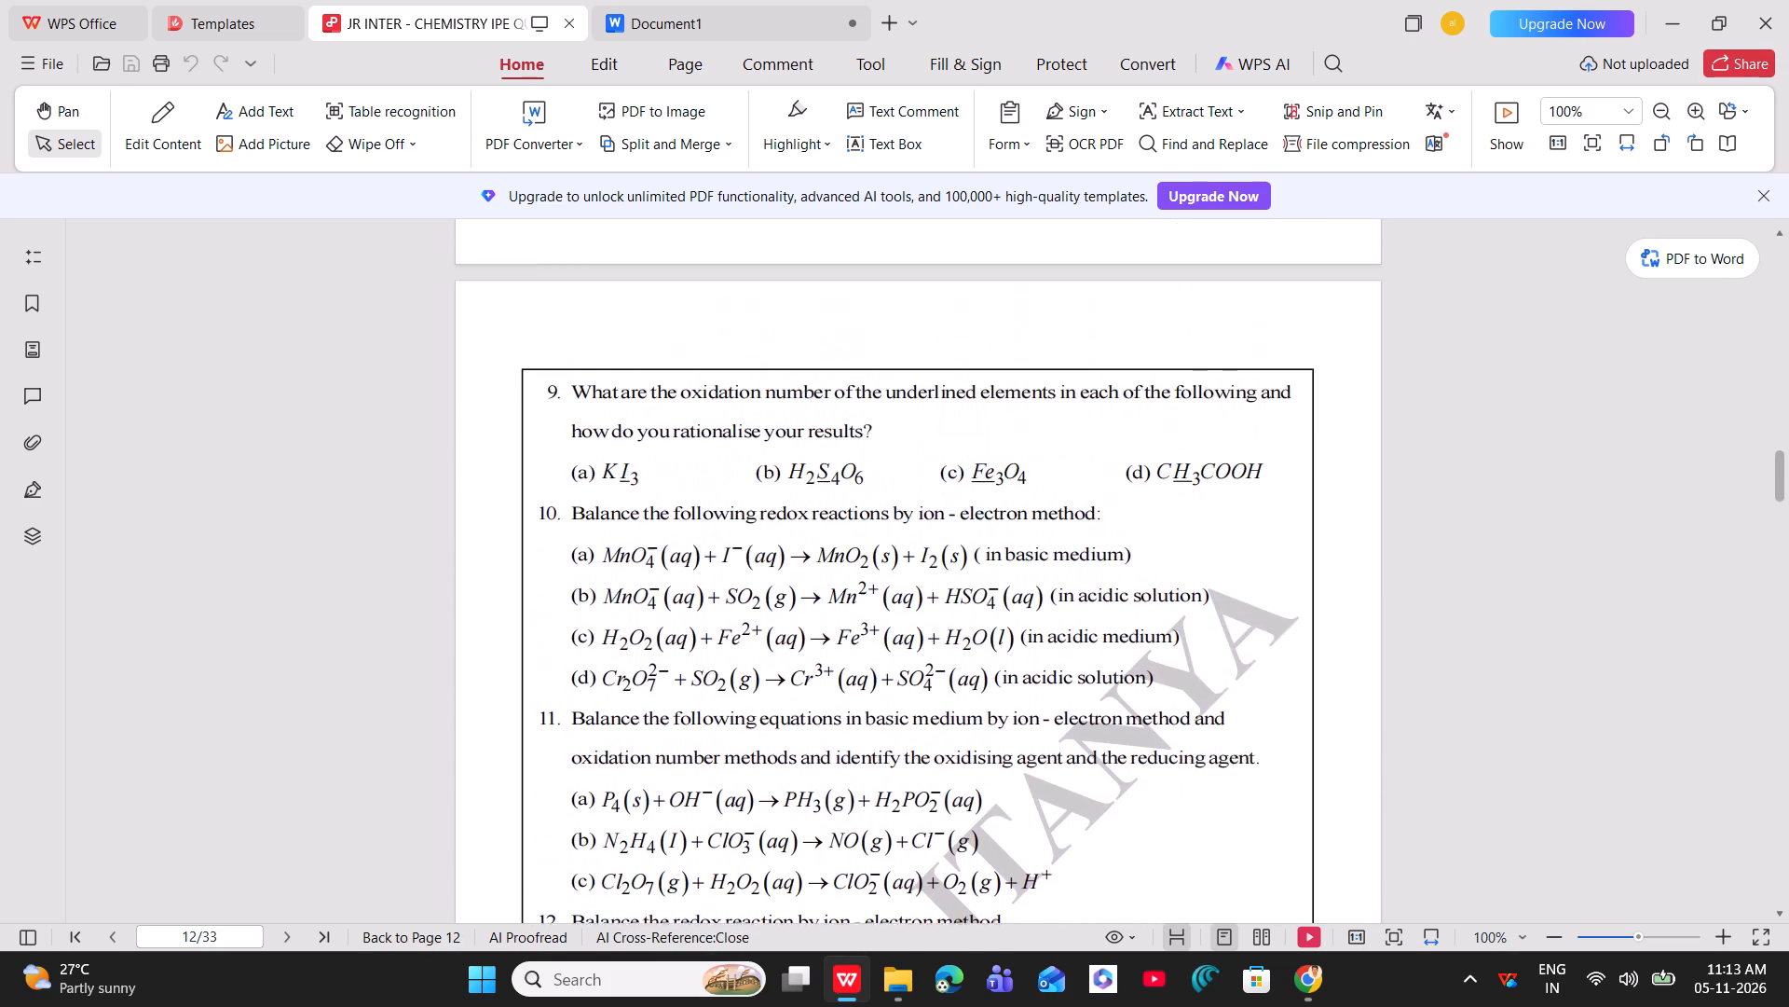
key(Up)
key(Up)
key(Up)
key(Up)
key(Up)
key(Up)
key(Up)
key(Up)
key(Up)
key(Up)
key(Up)
key(Up)
key(Up)
key(Up)
key(Up)
key(Up)
key(Up)
key(Up)
key(Up)
key(Up)
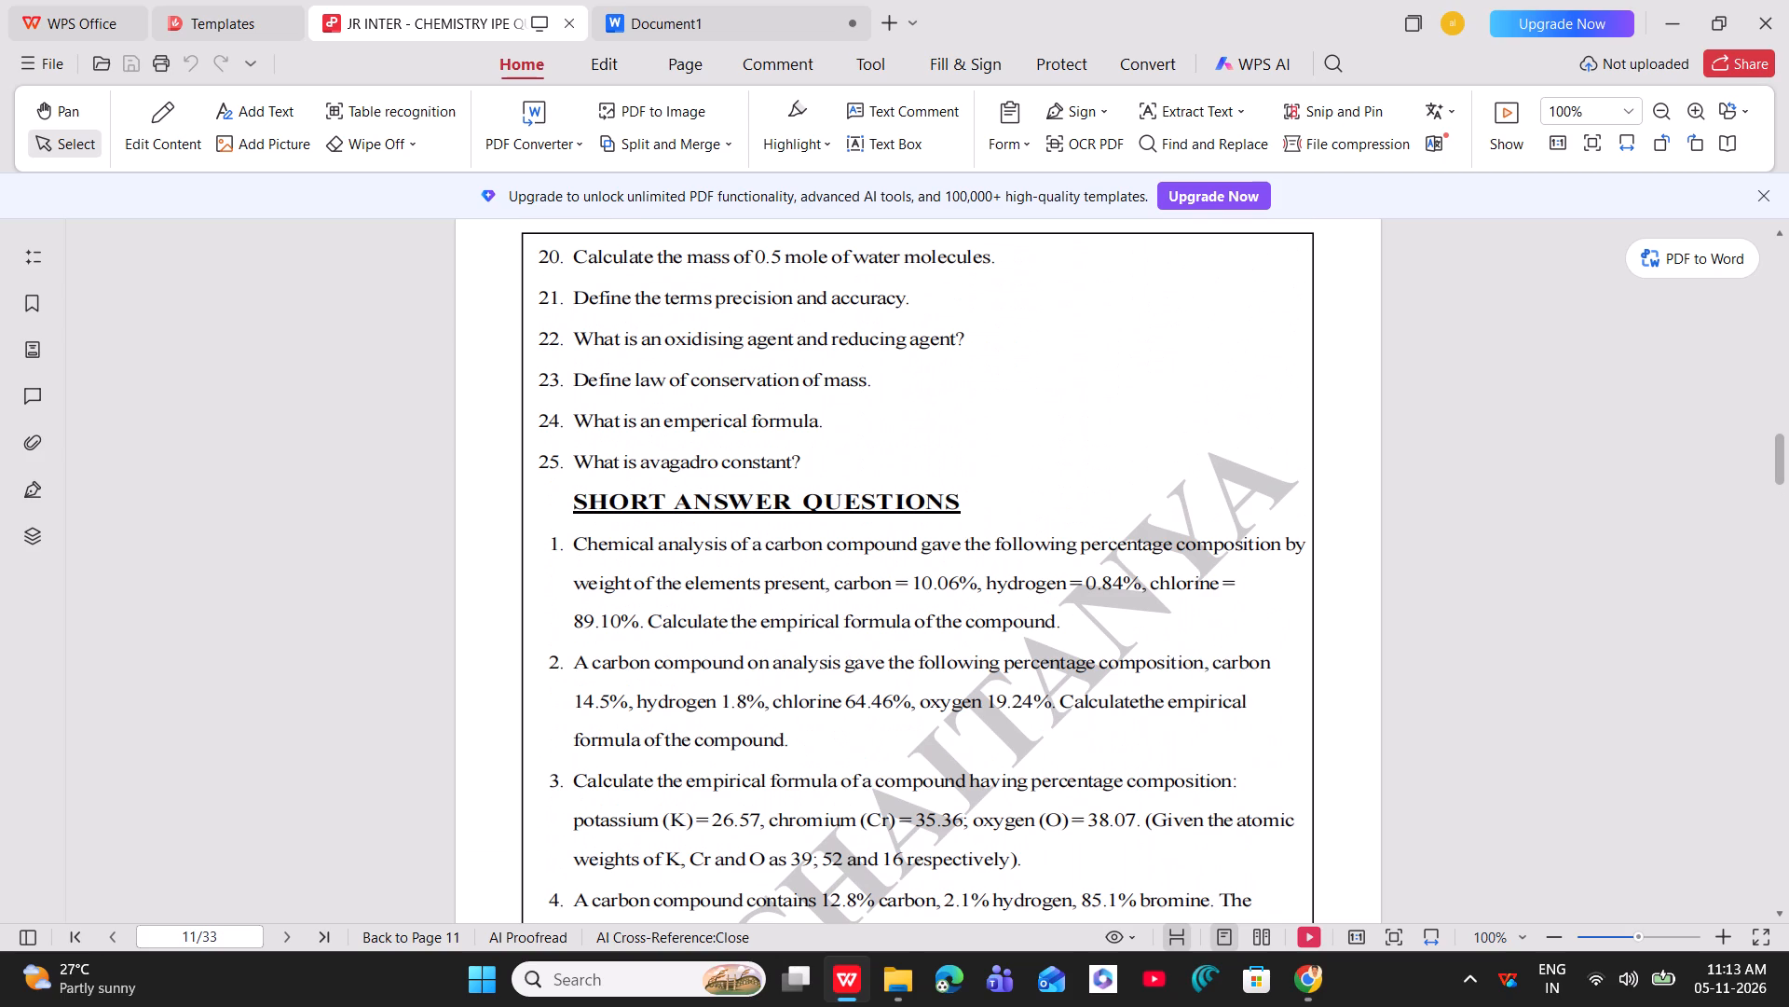
key(Up)
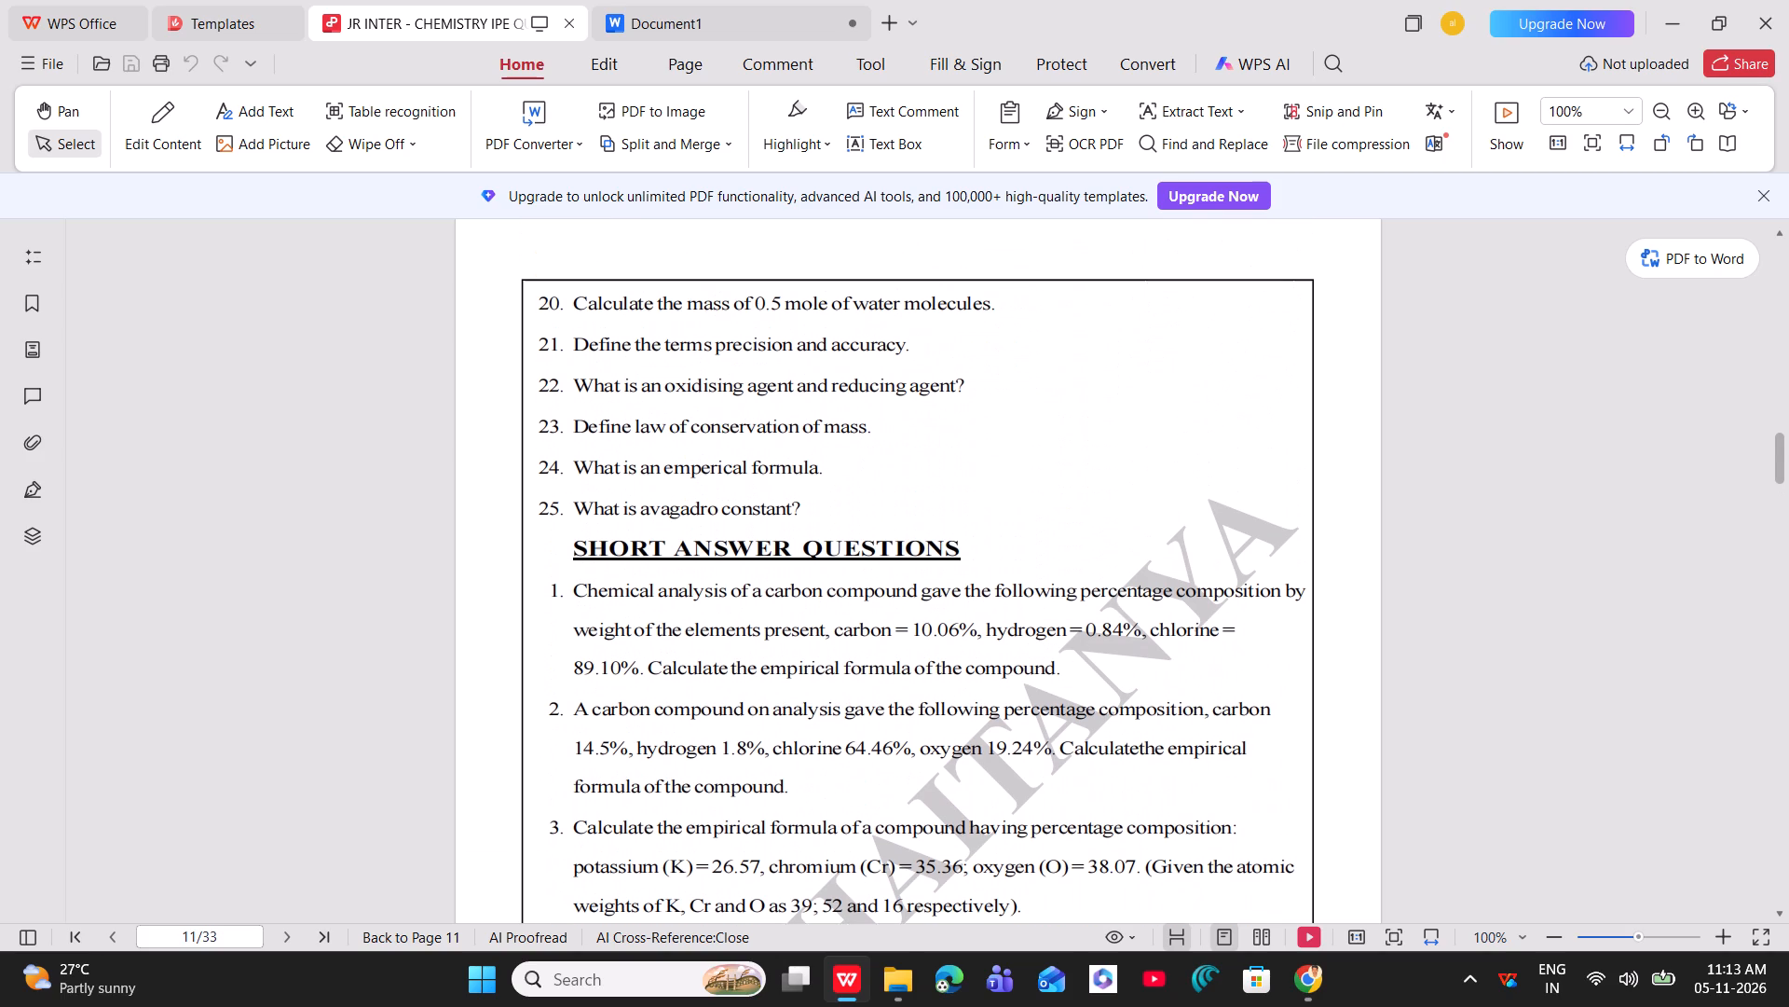
key(Up)
key(Up)
key(Up)
key(Up)
key(Up)
key(Up)
key(Up)
key(Up)
key(Up)
key(Up)
key(Up)
key(Up)
key(Up)
key(Up)
key(Up)
key(Up)
key(Up)
key(Up)
key(Up)
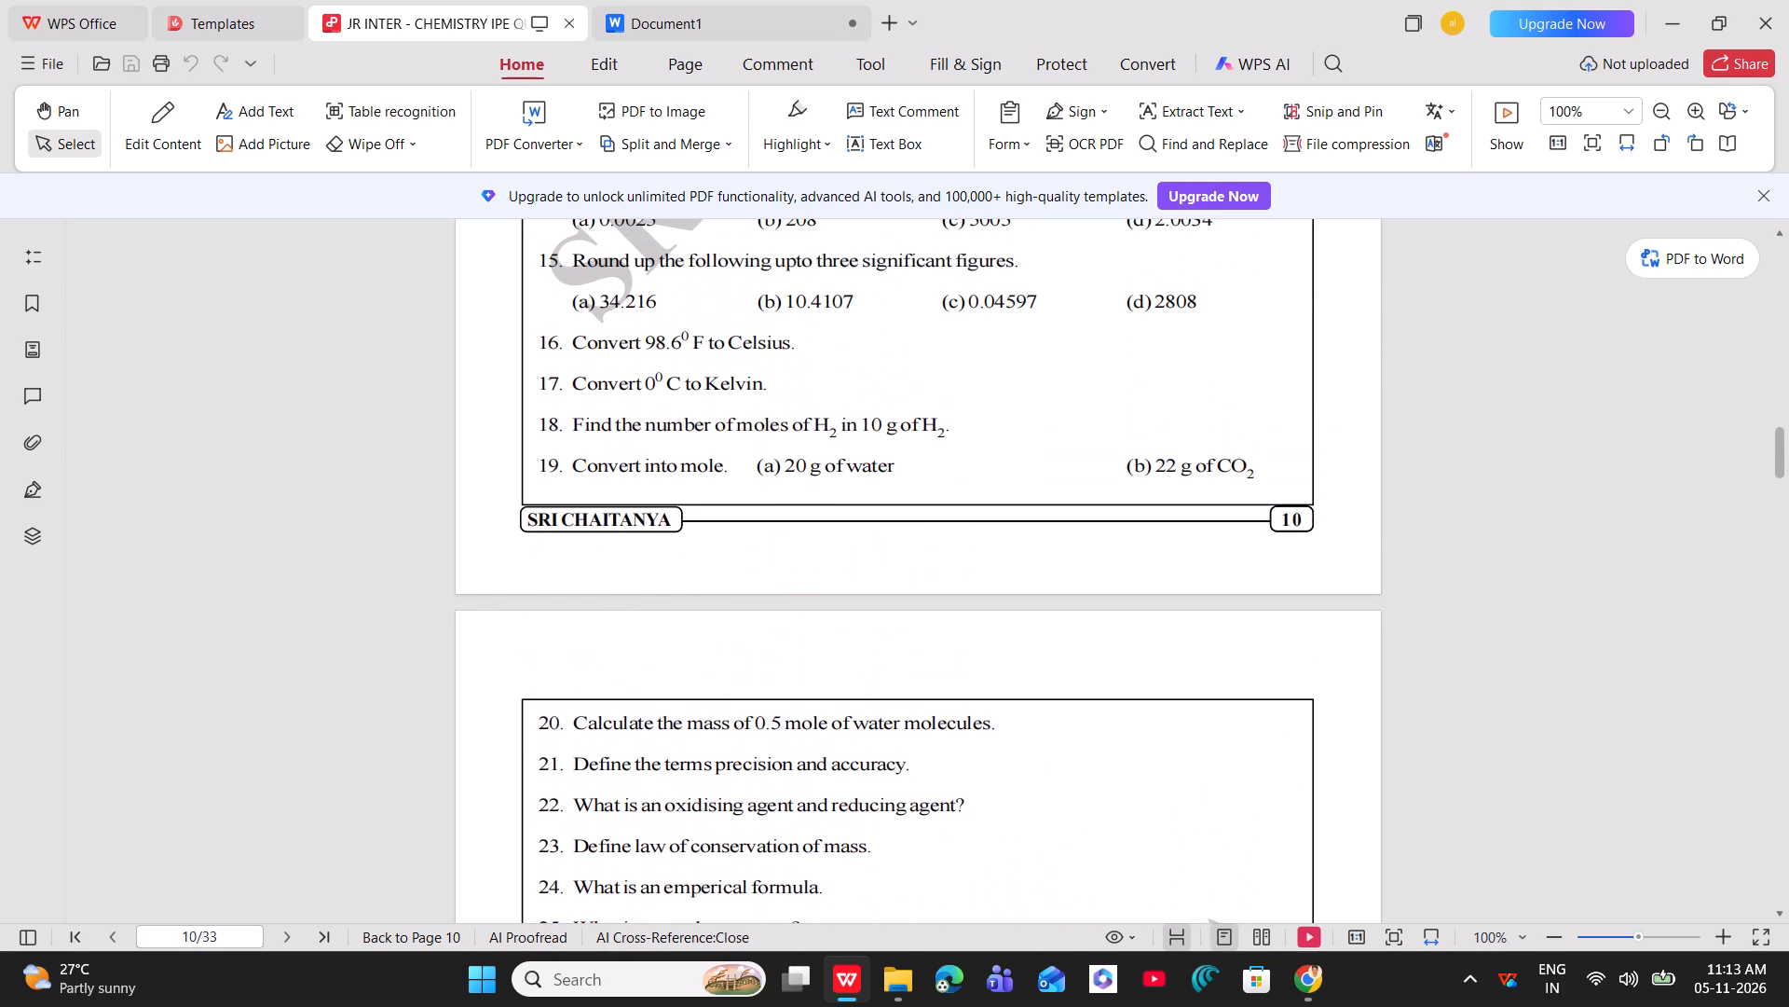
key(Up)
key(Up)
key(Up)
key(Up)
key(Up)
key(Up)
key(Up)
key(Up)
key(Up)
key(Up)
key(Up)
key(Up)
key(Up)
key(Up)
key(Up)
key(Up)
key(Up)
key(Up)
key(Up)
key(Up)
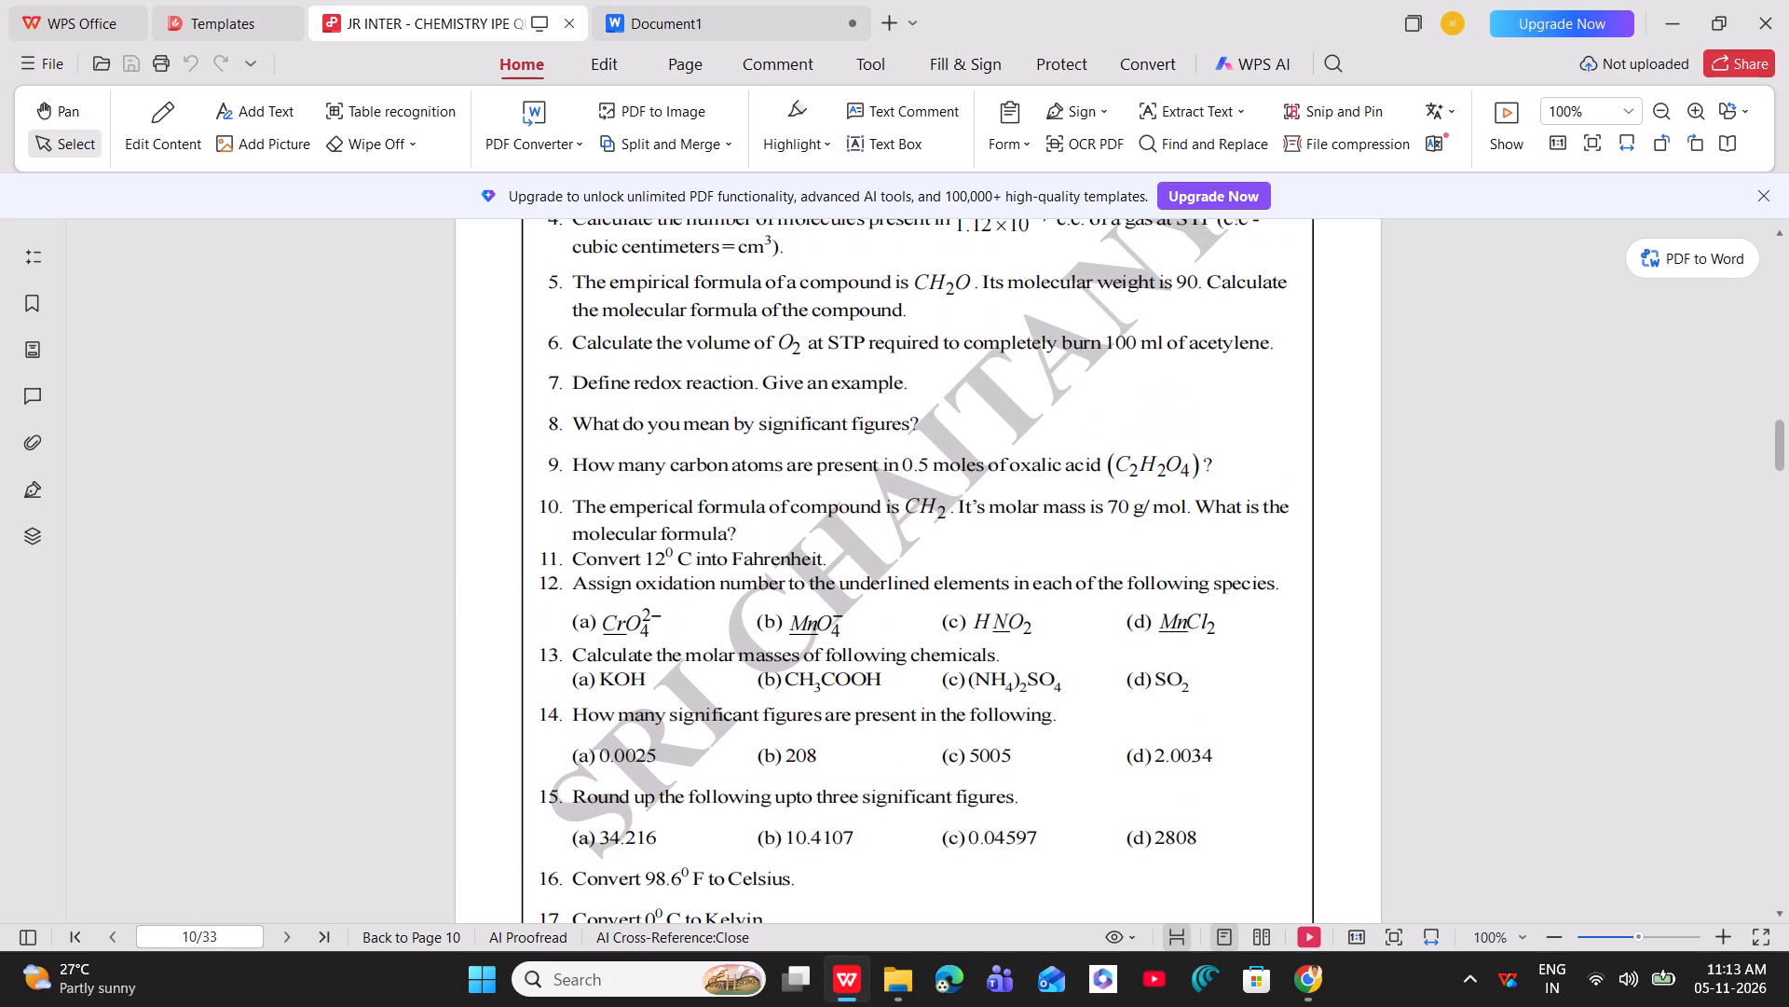
key(Up)
key(Up)
key(Up)
key(Up)
key(Up)
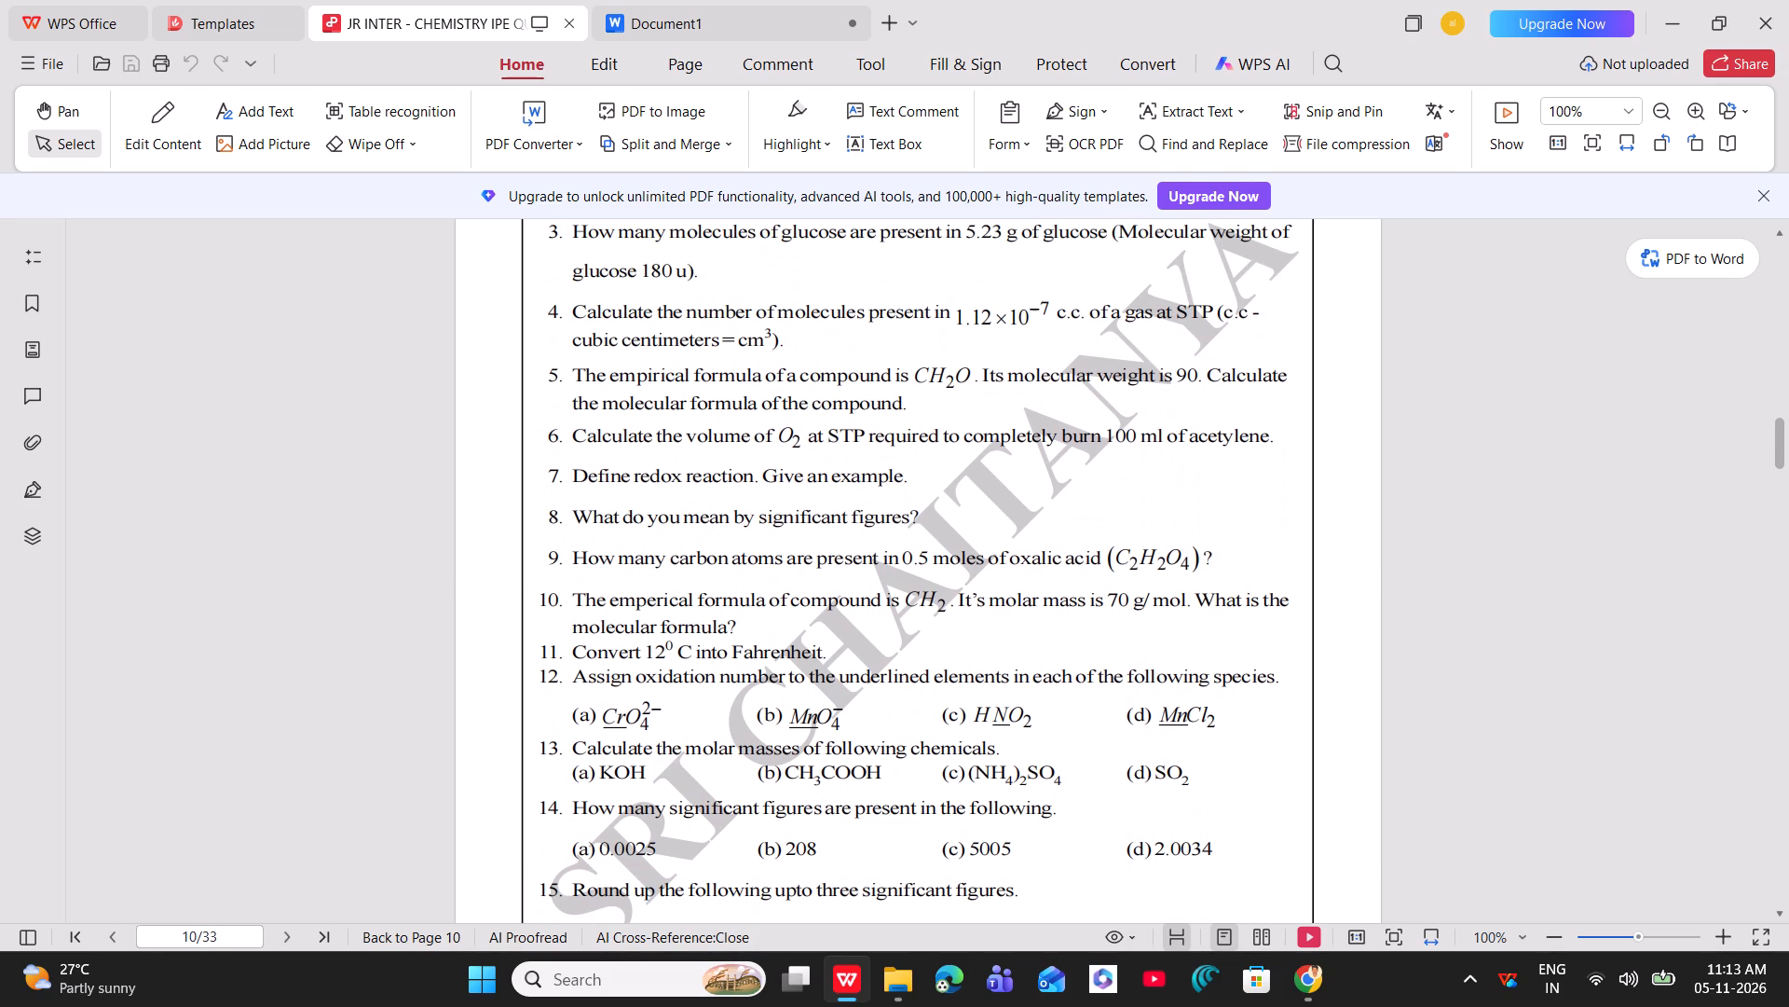
key(Up)
key(Up)
key(Up)
key(Up)
key(Up)
key(Up)
key(Up)
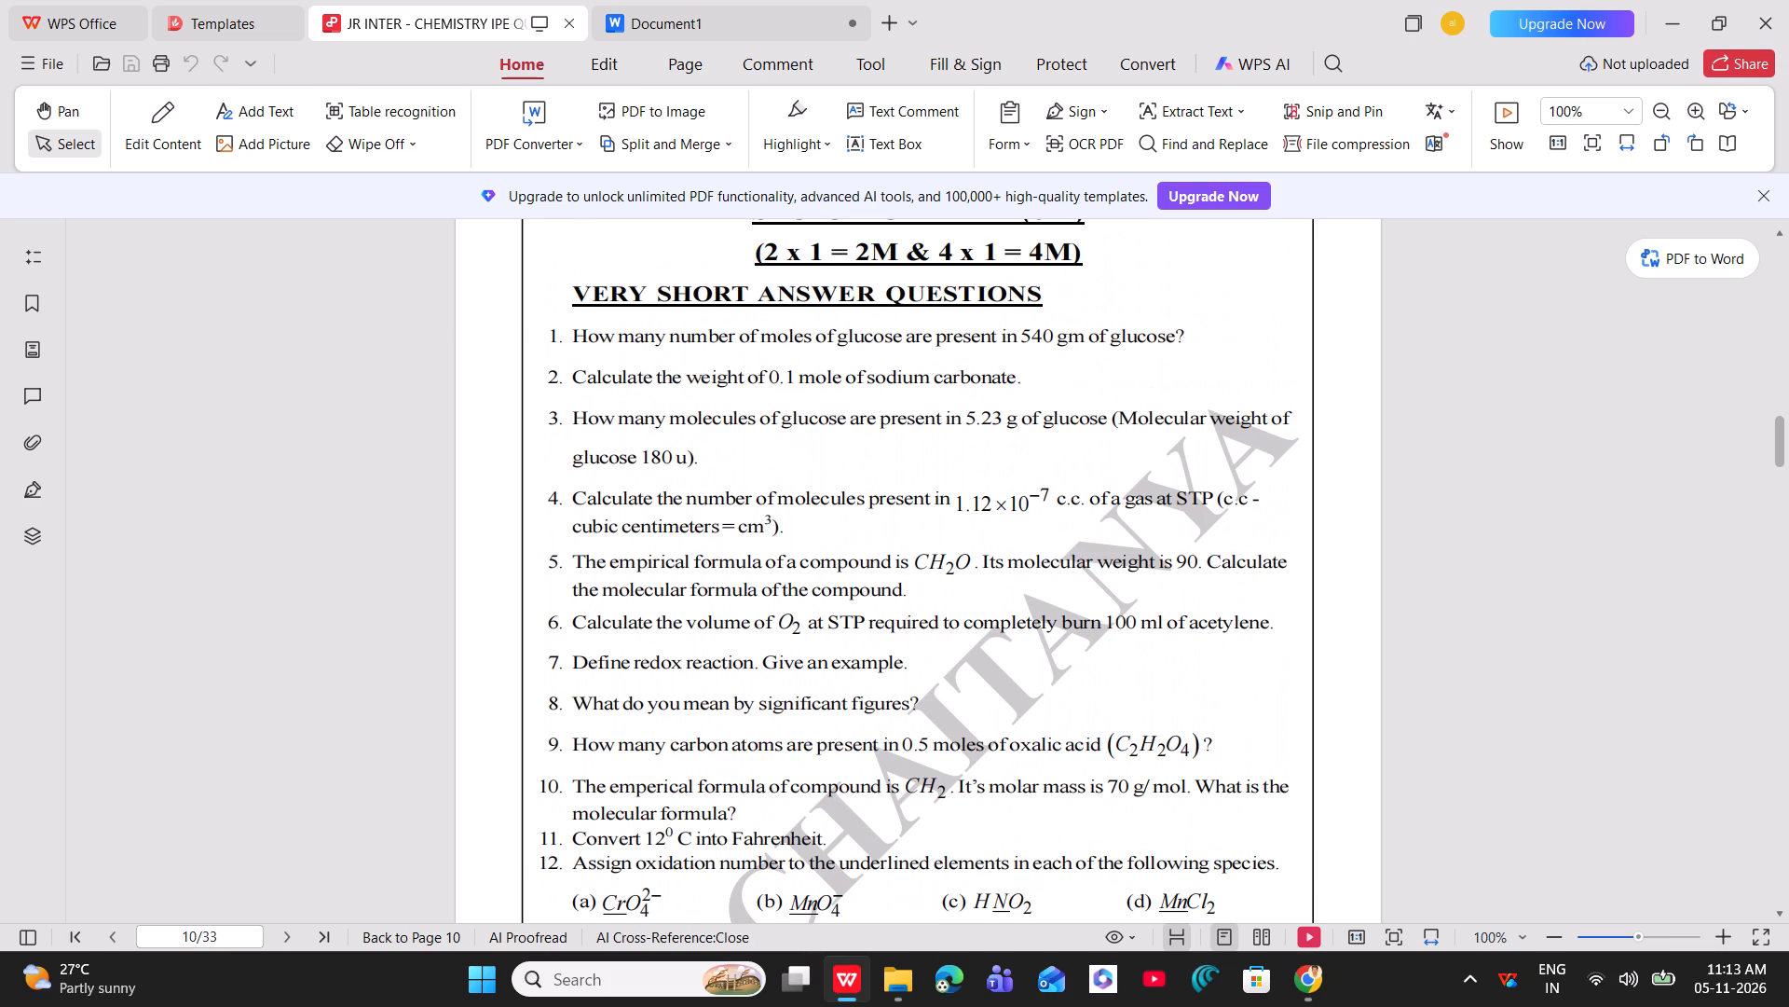
Search the question bank PDF for "co2" and close the search.
key(ctrl+a)
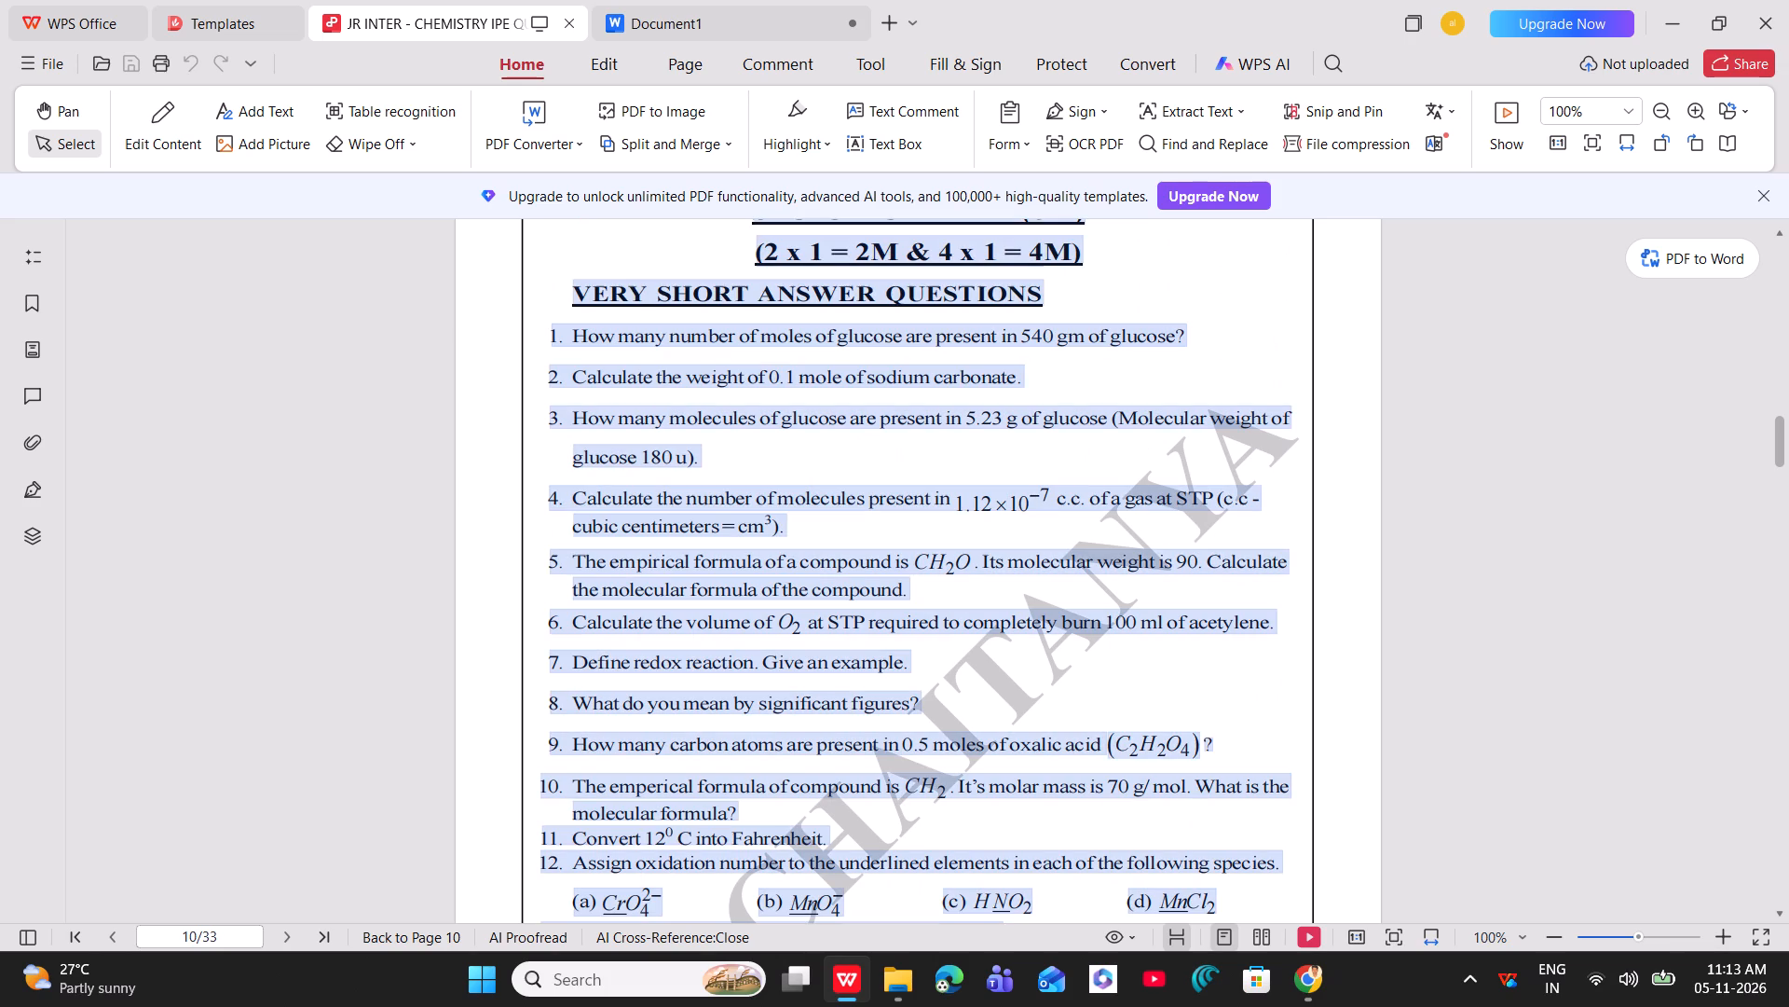
key(ctrl+f)
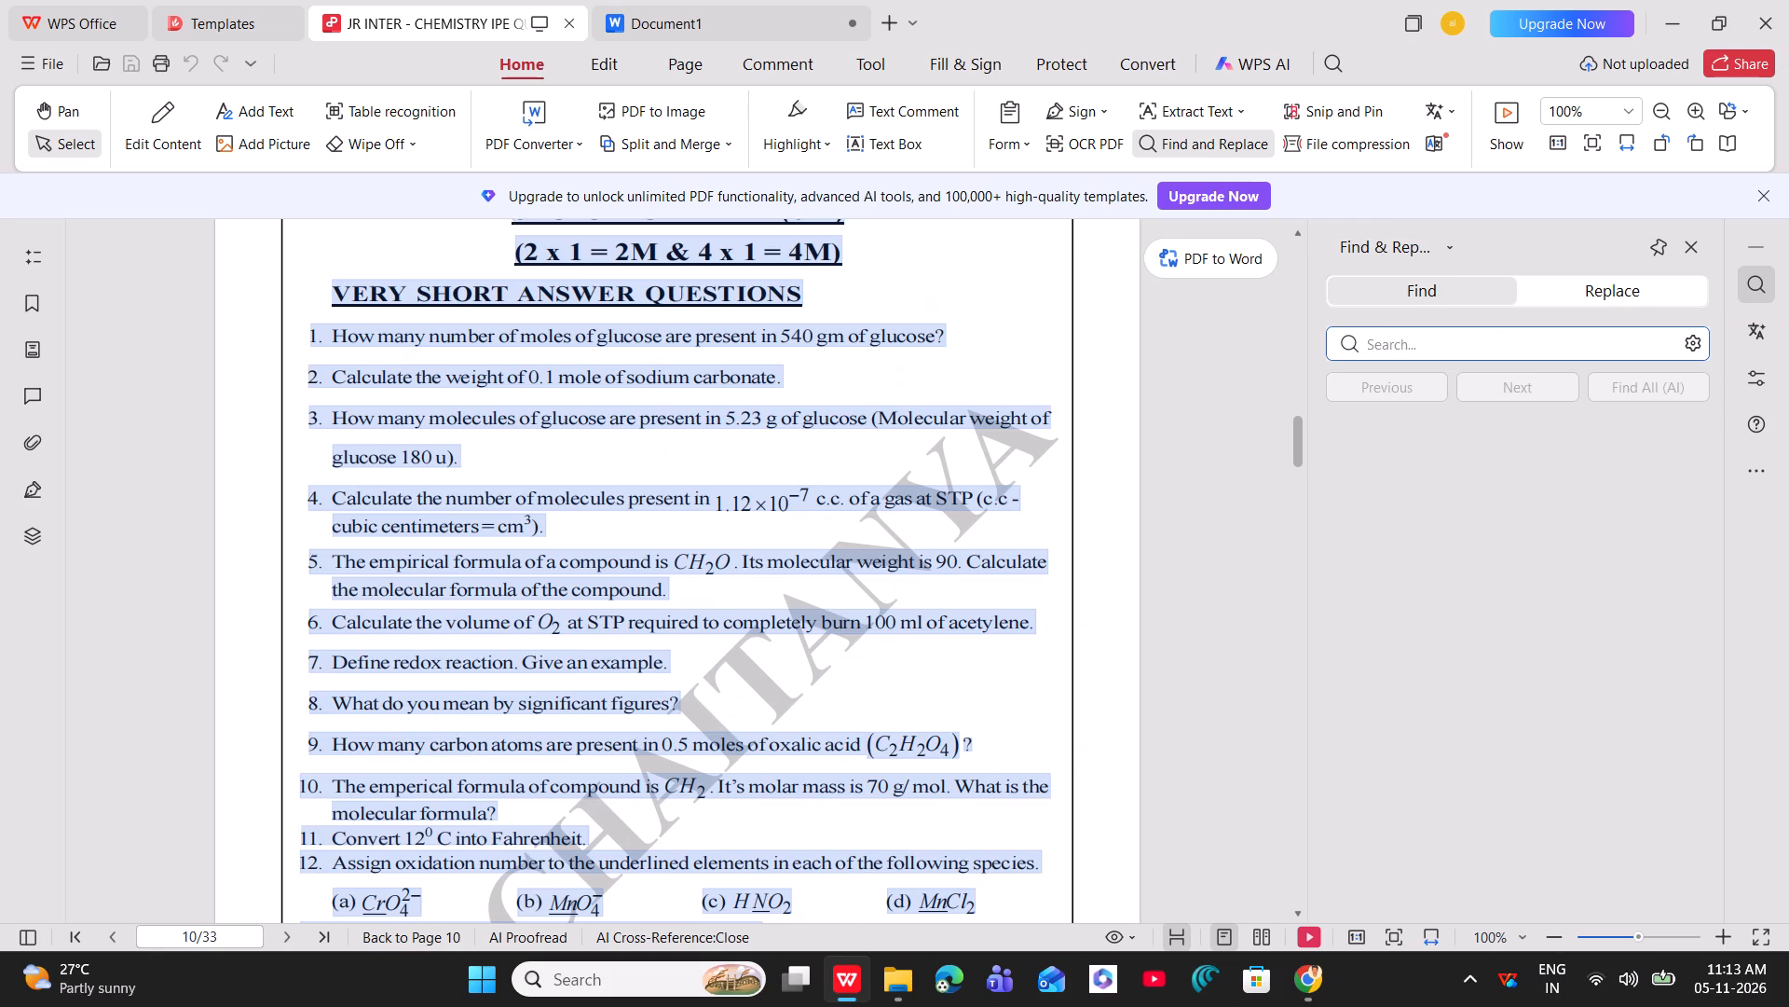
text(co)
key(2)
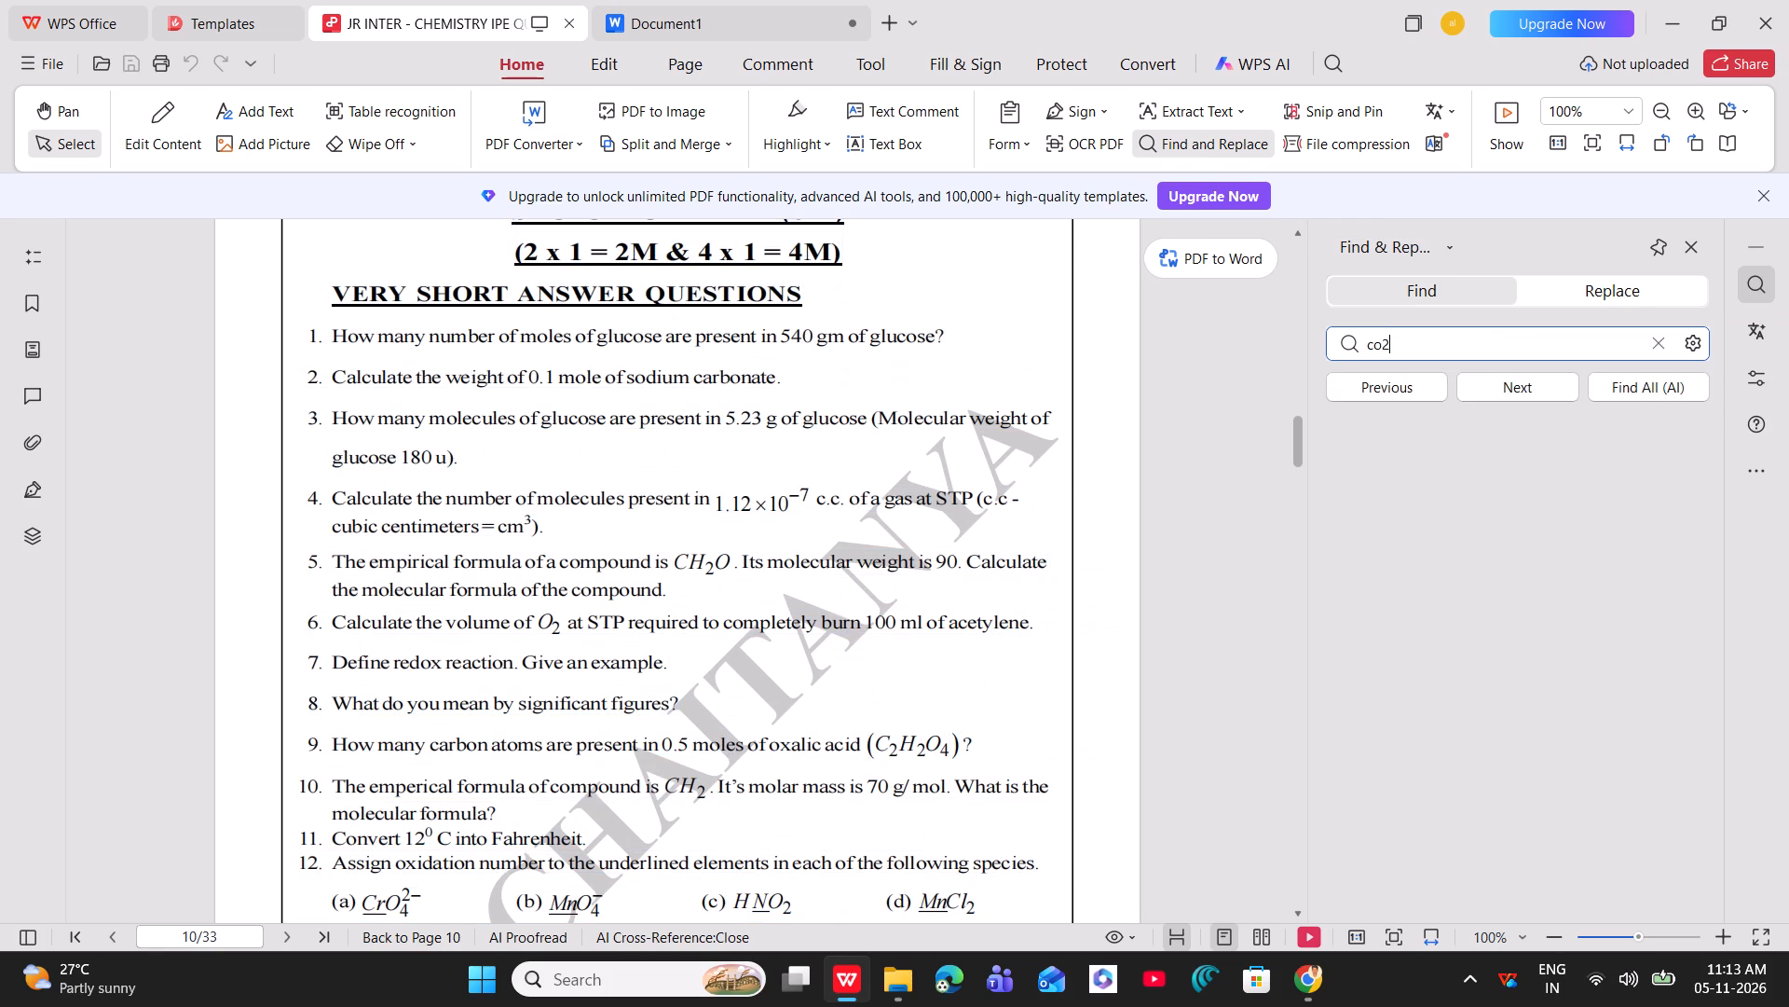
key(Return)
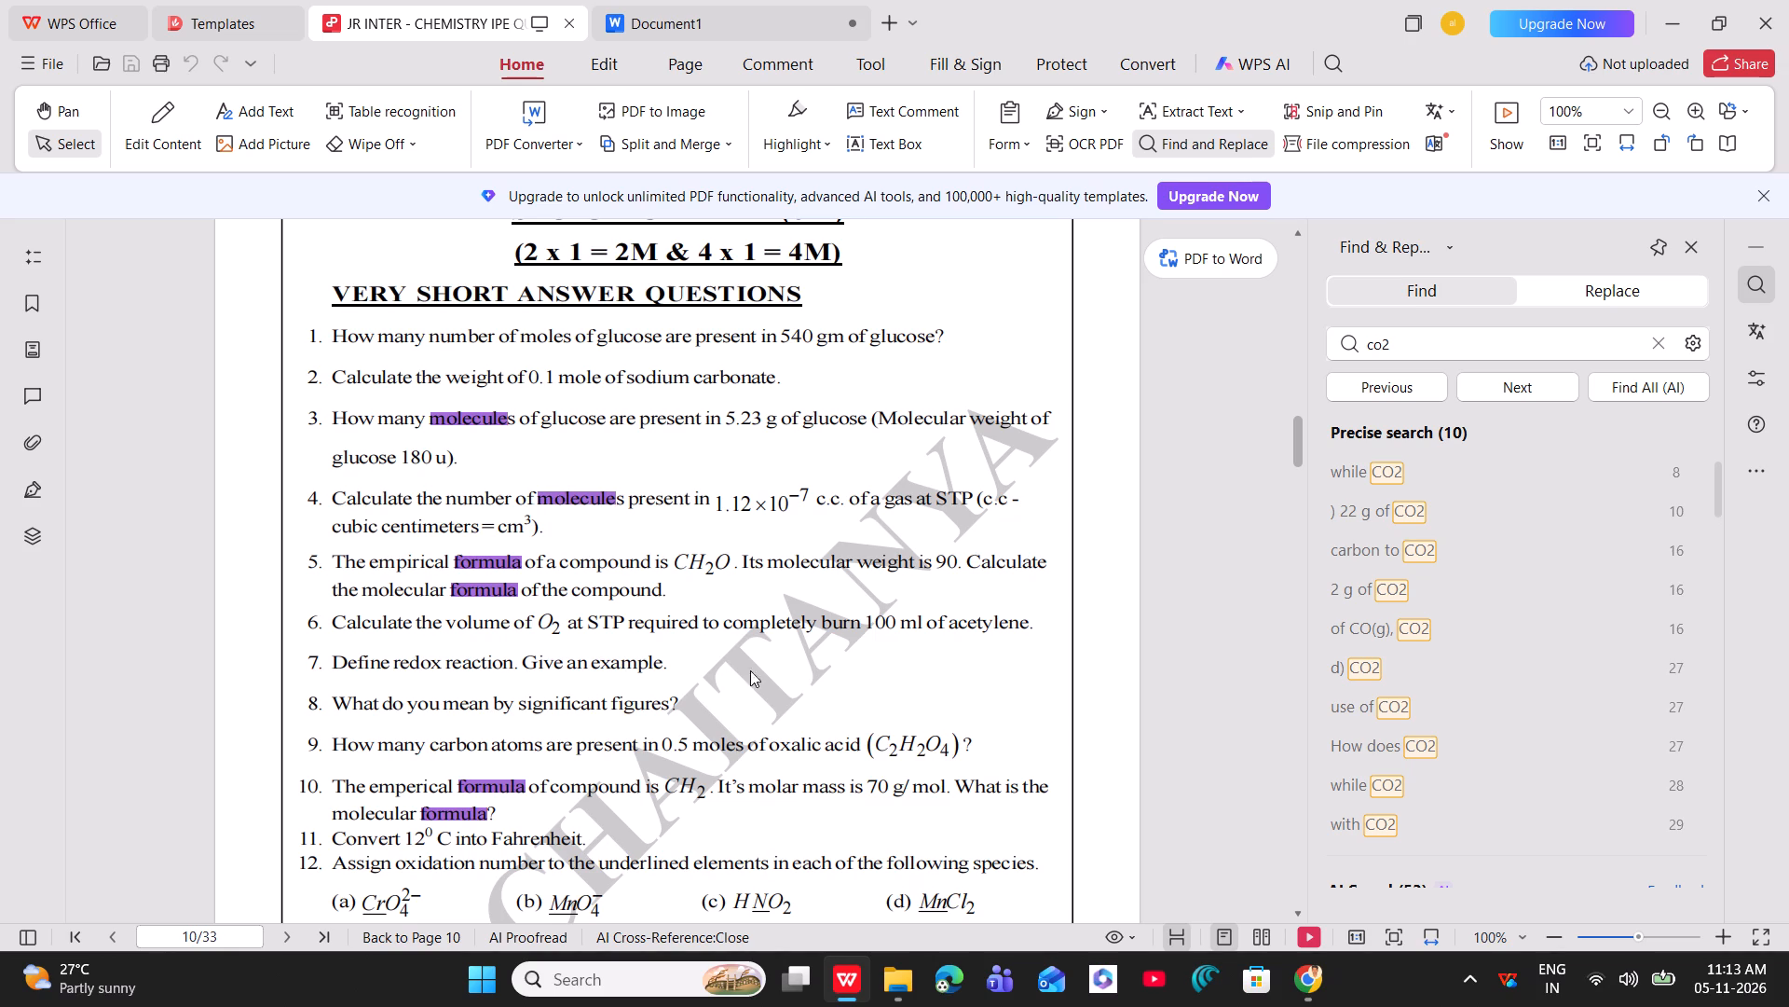
click(1700, 250)
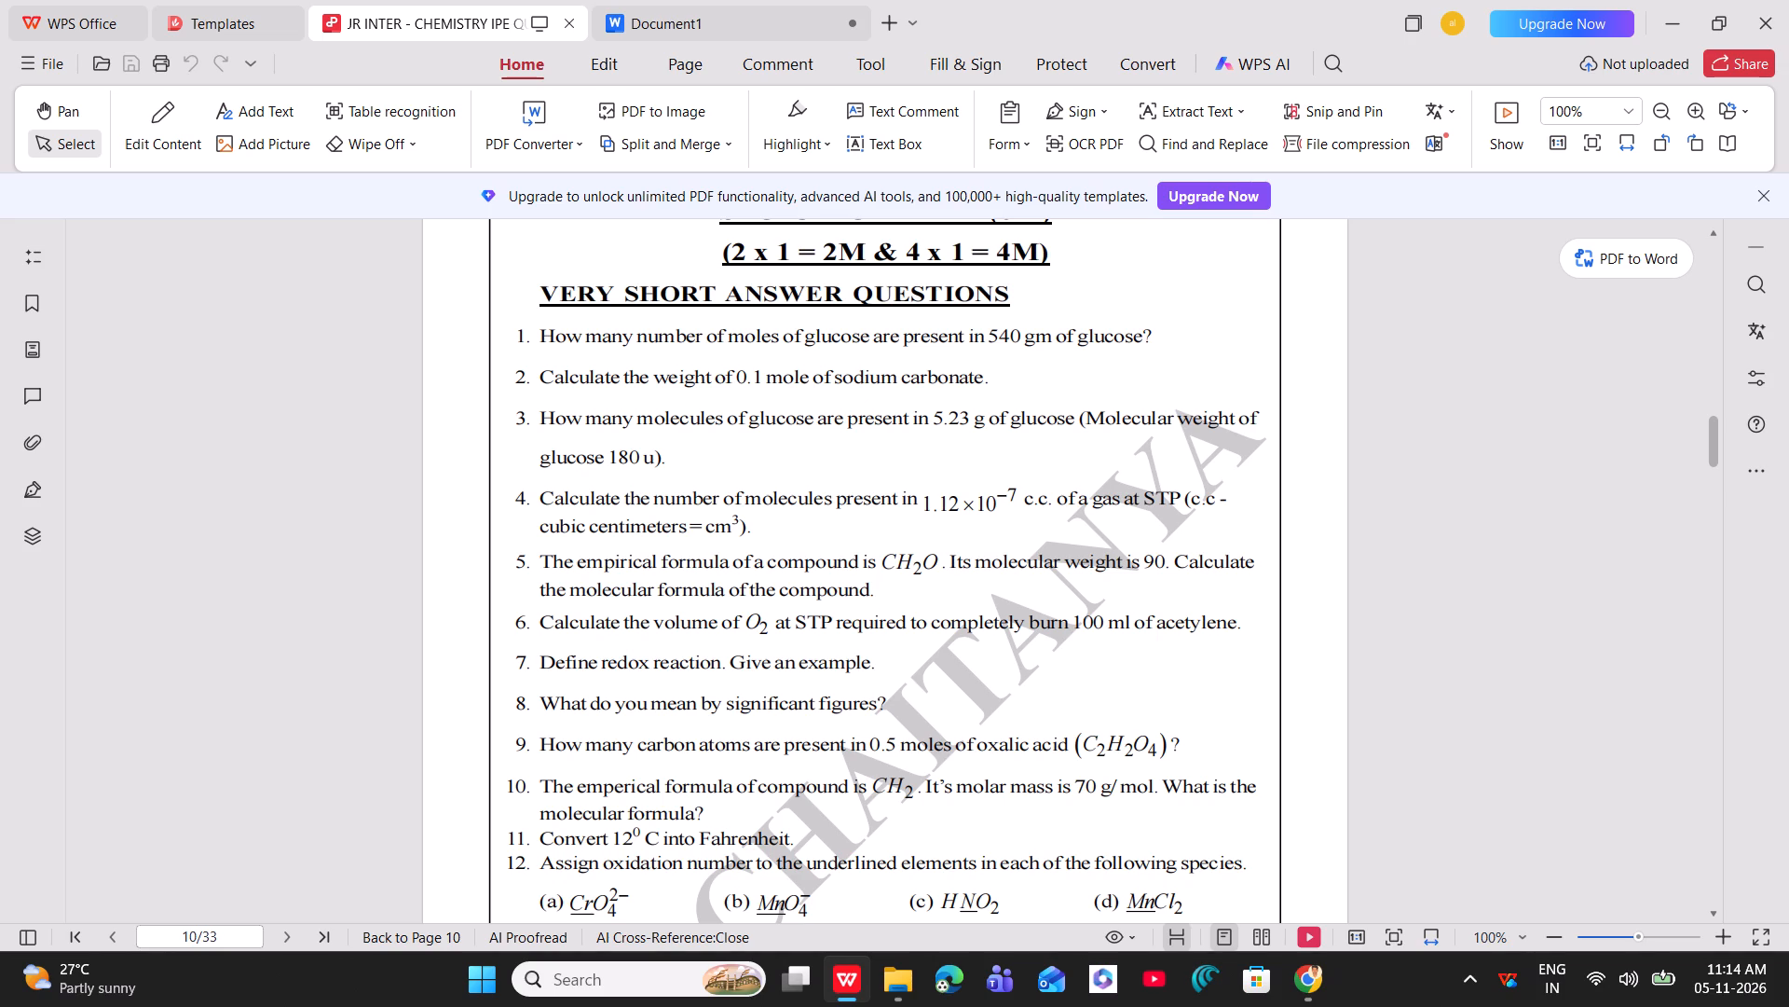
In Document1, write "What are comproportionation reactions? Give example." as the new last question in the 2marks list.
click(650, 23)
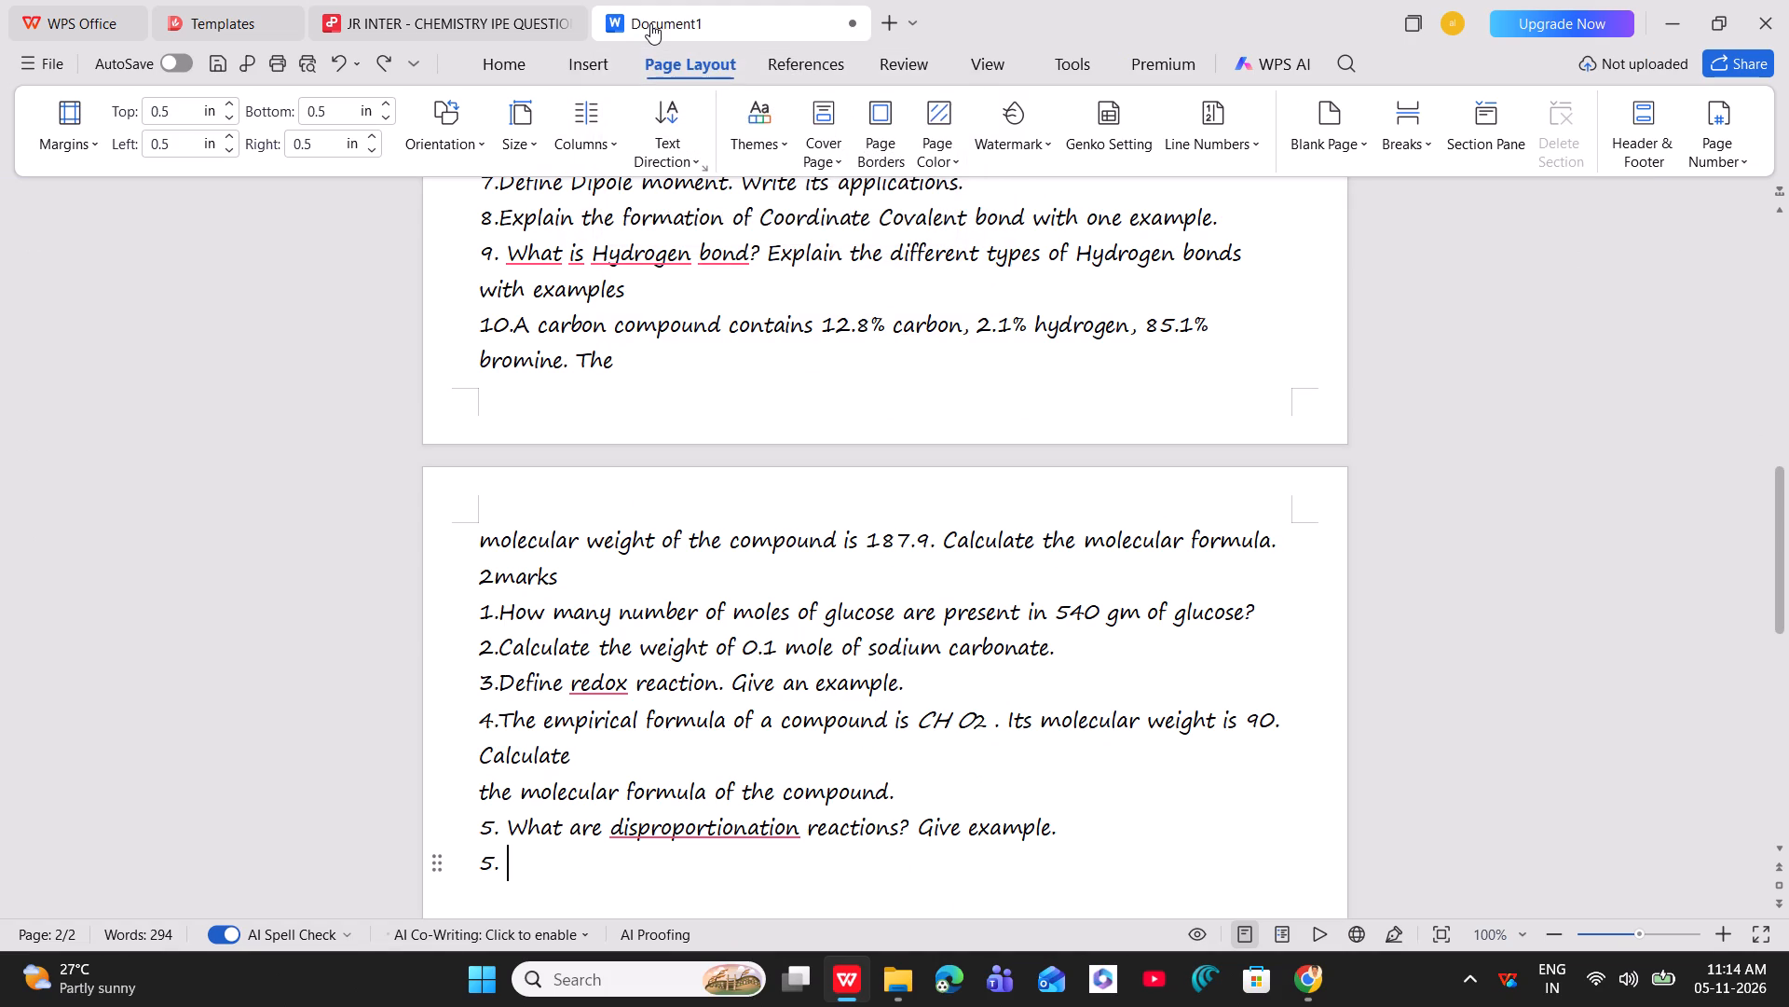
text(wha)
text(t ate)
key(space)
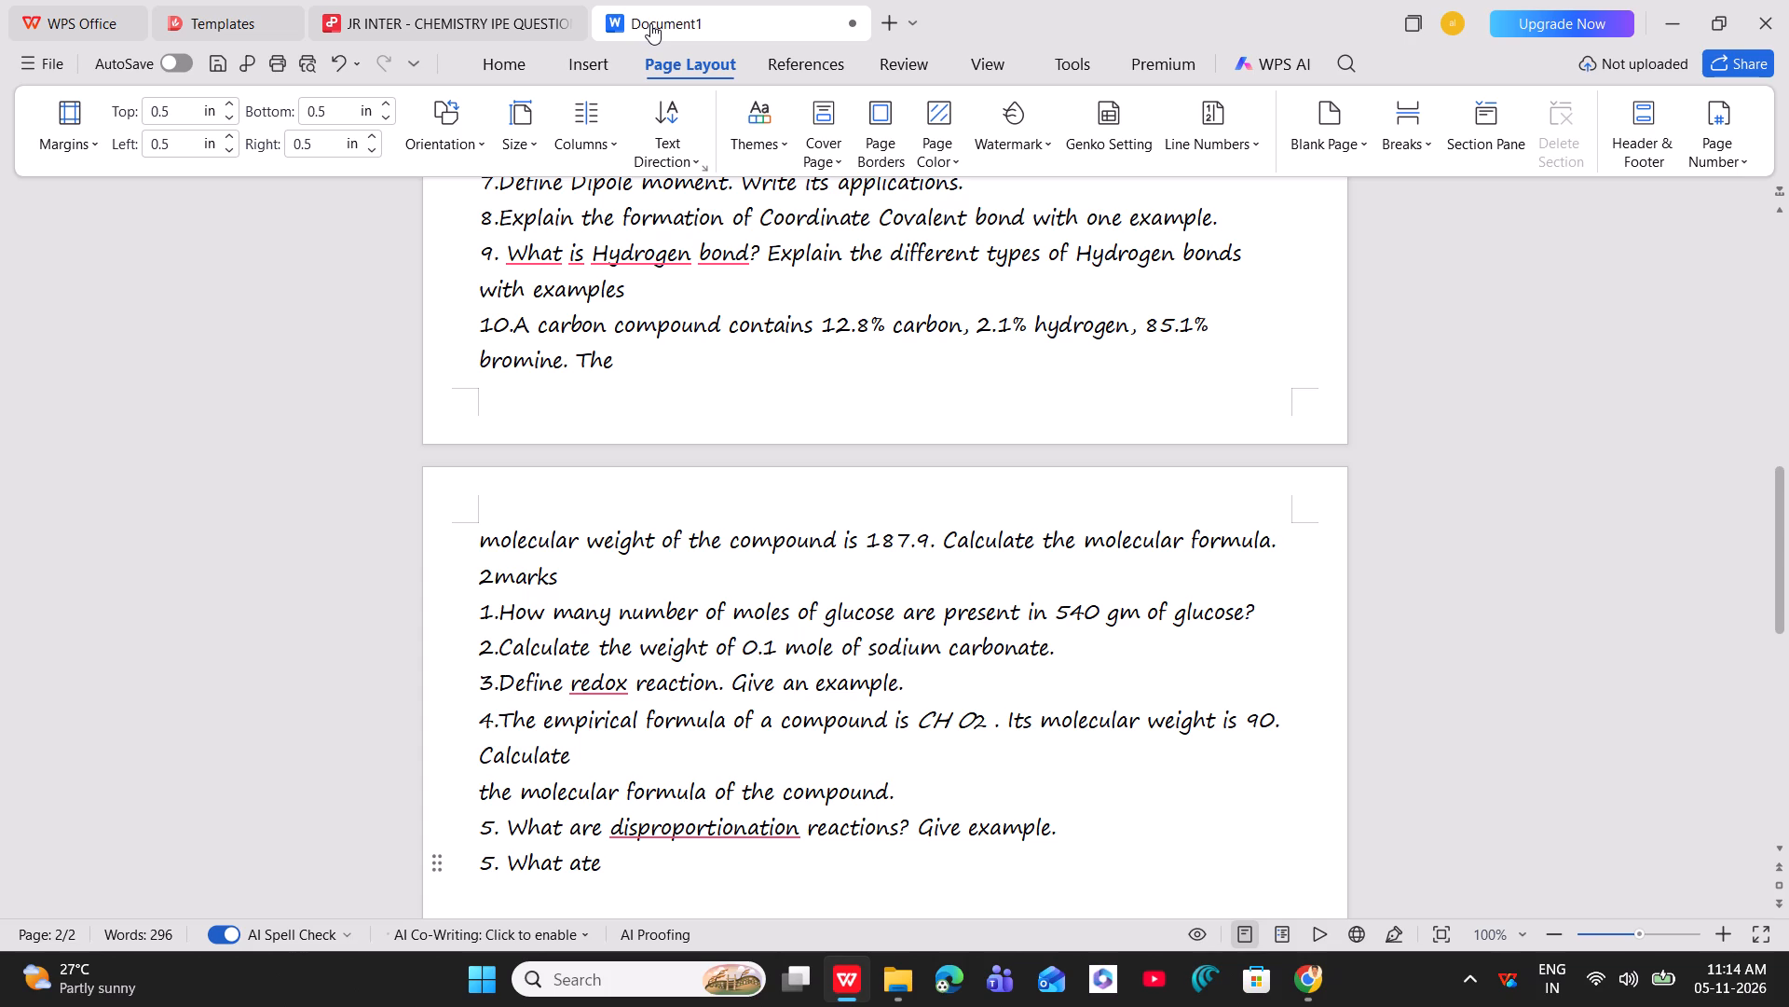
key(BackSpace)
key(BackSpace)
key(BackSpace)
text(re)
key(space)
text(co)
key(m)
key(p)
text(ro)
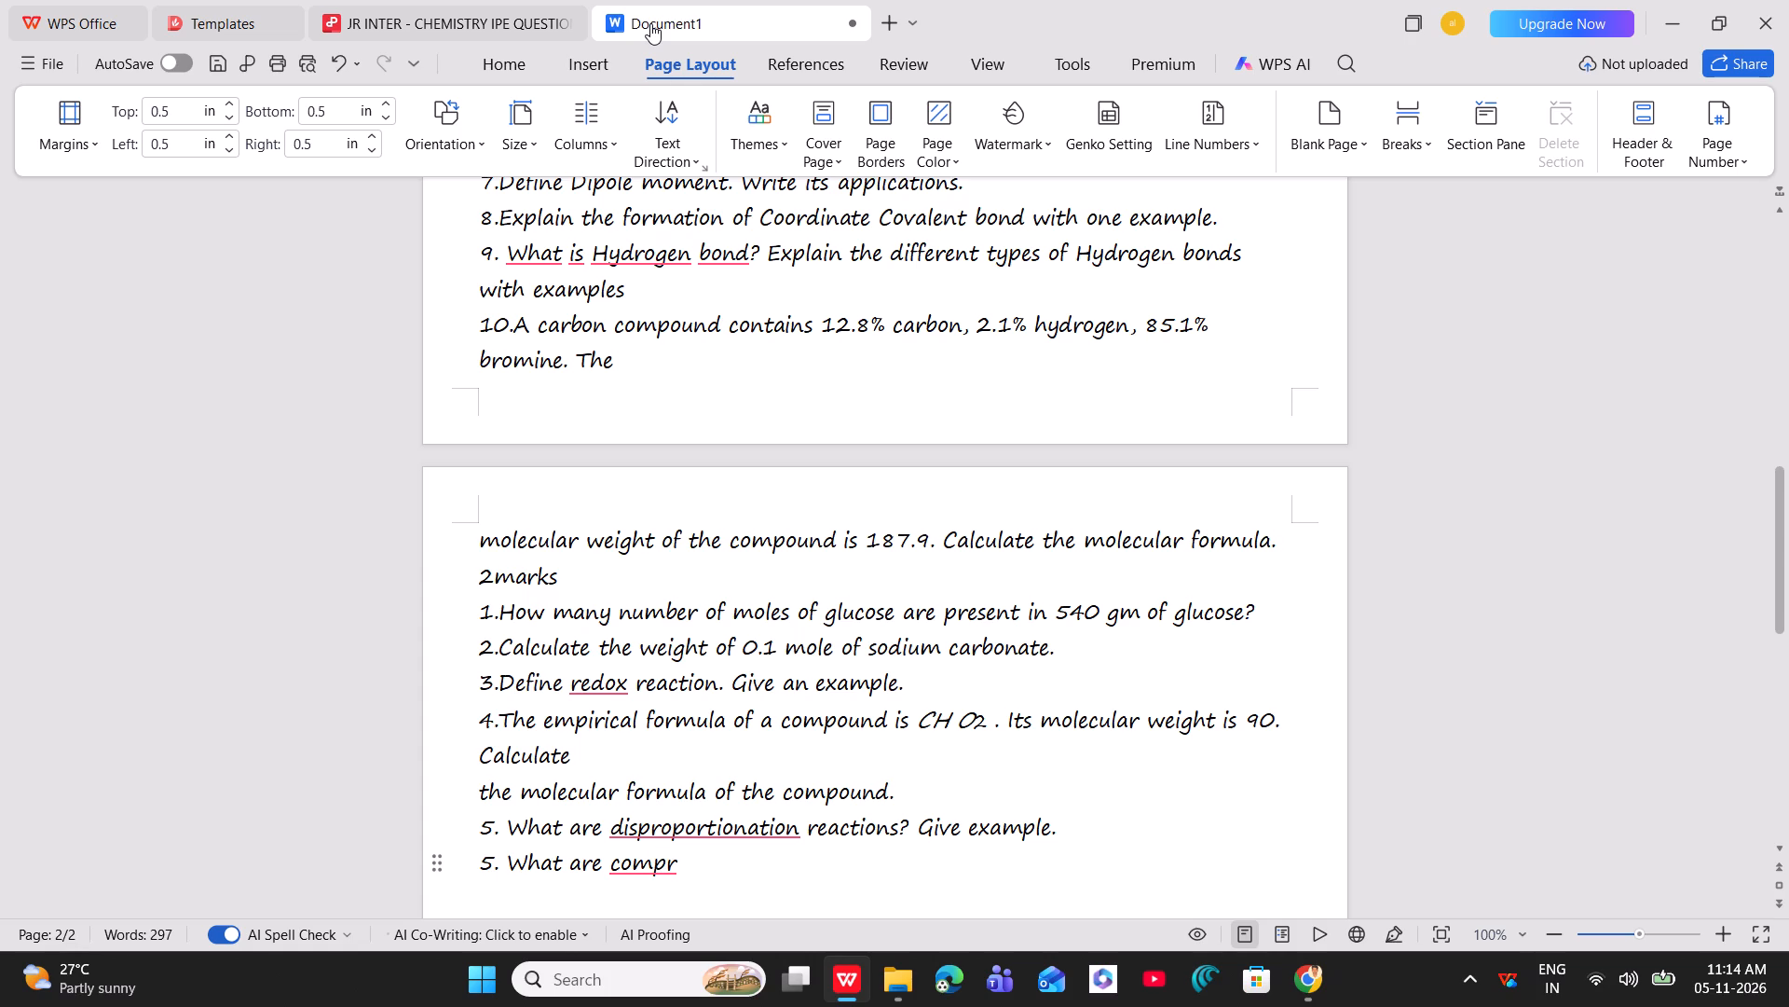
text(portion)
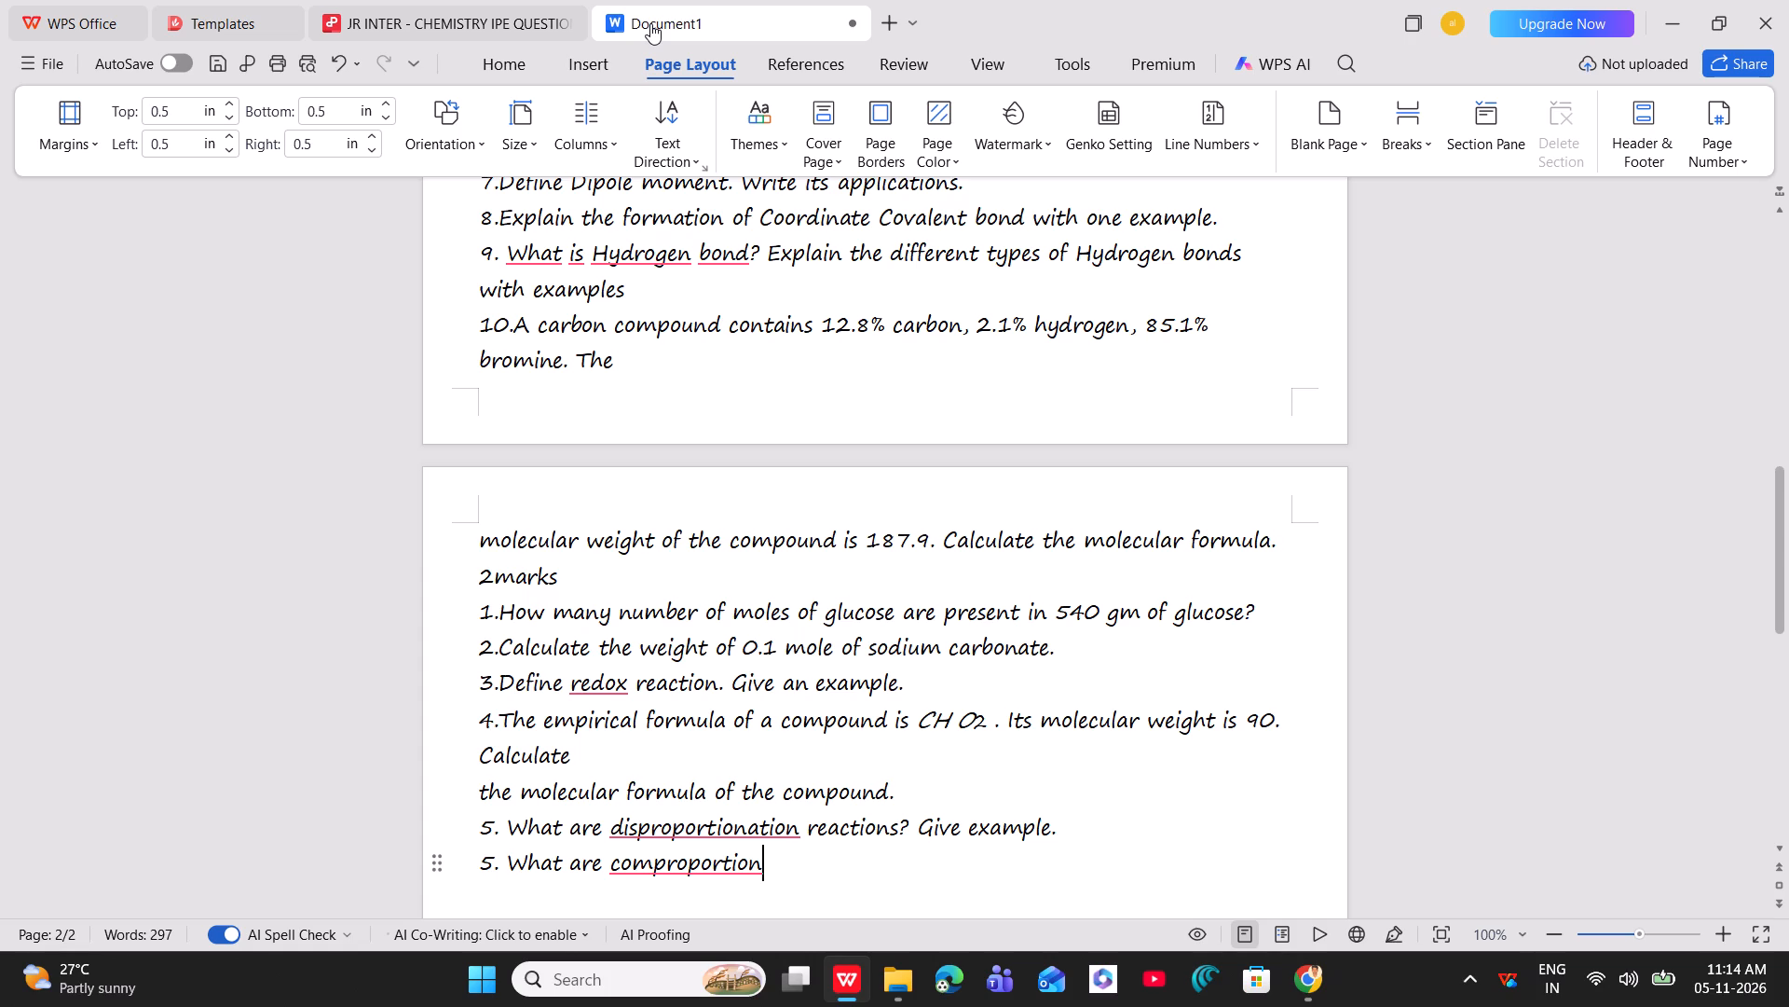
text(ation)
key(space)
text(react)
text(ion)
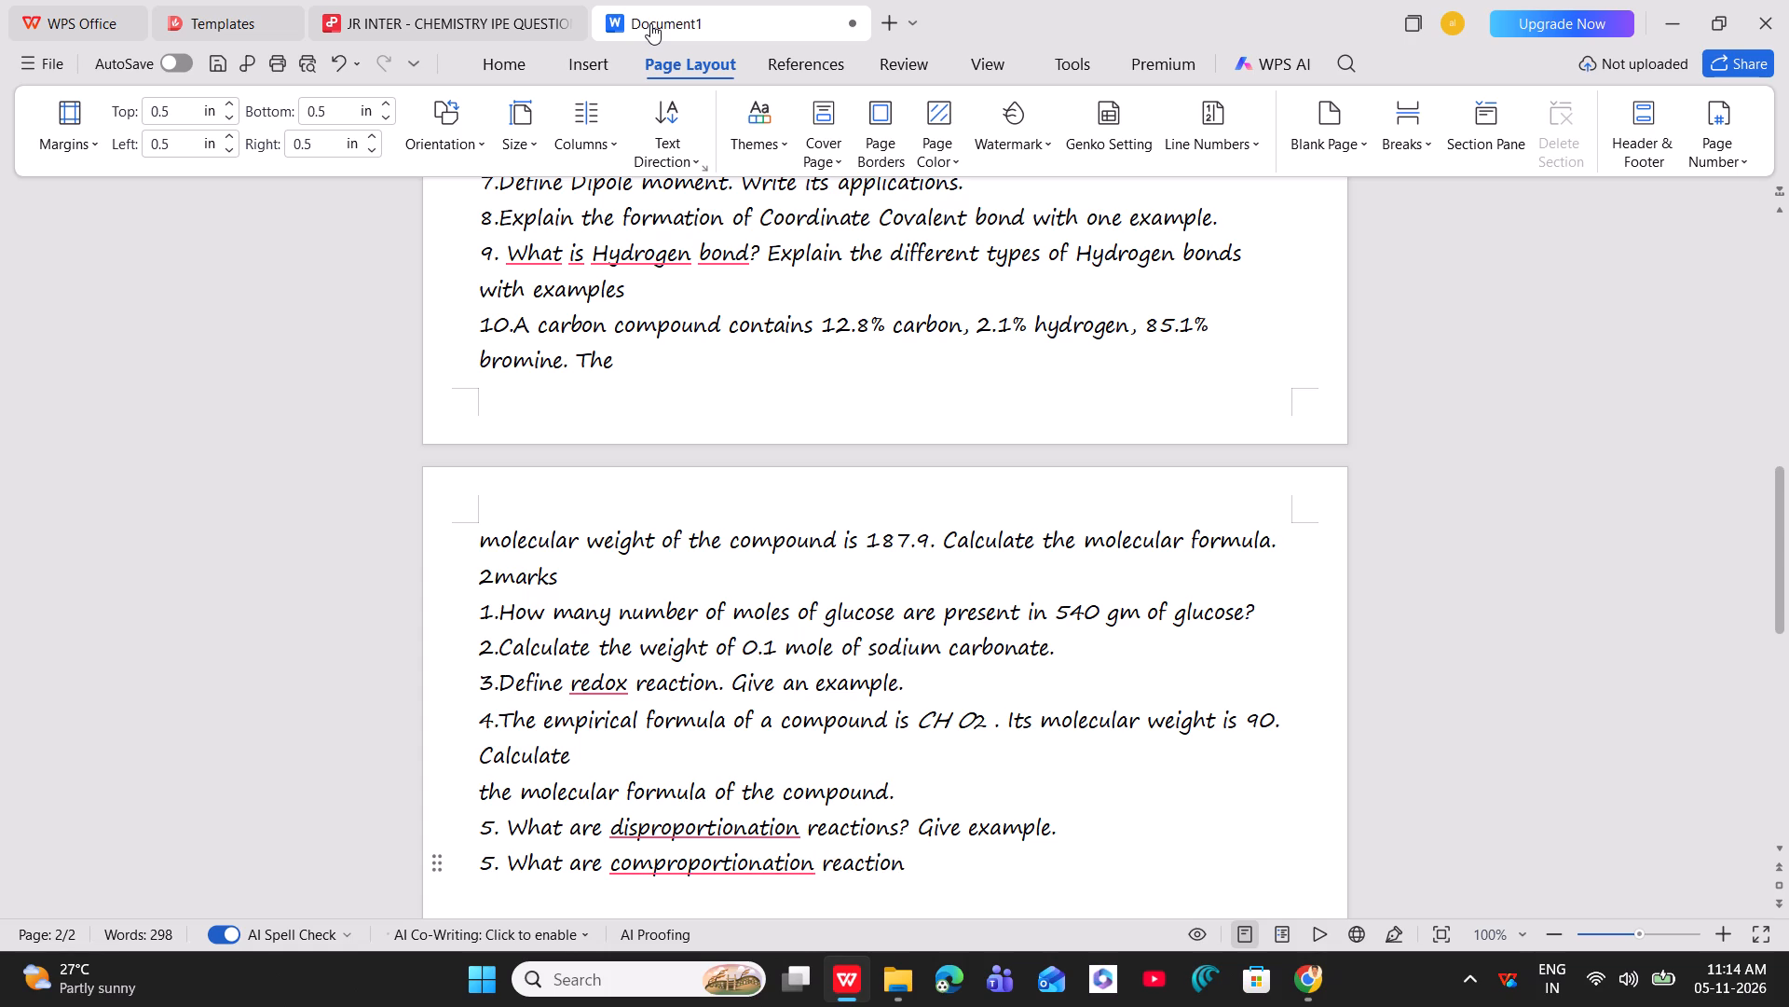
key(s)
key(shift+question)
key(space)
text(ive)
key(space)
text(ex)
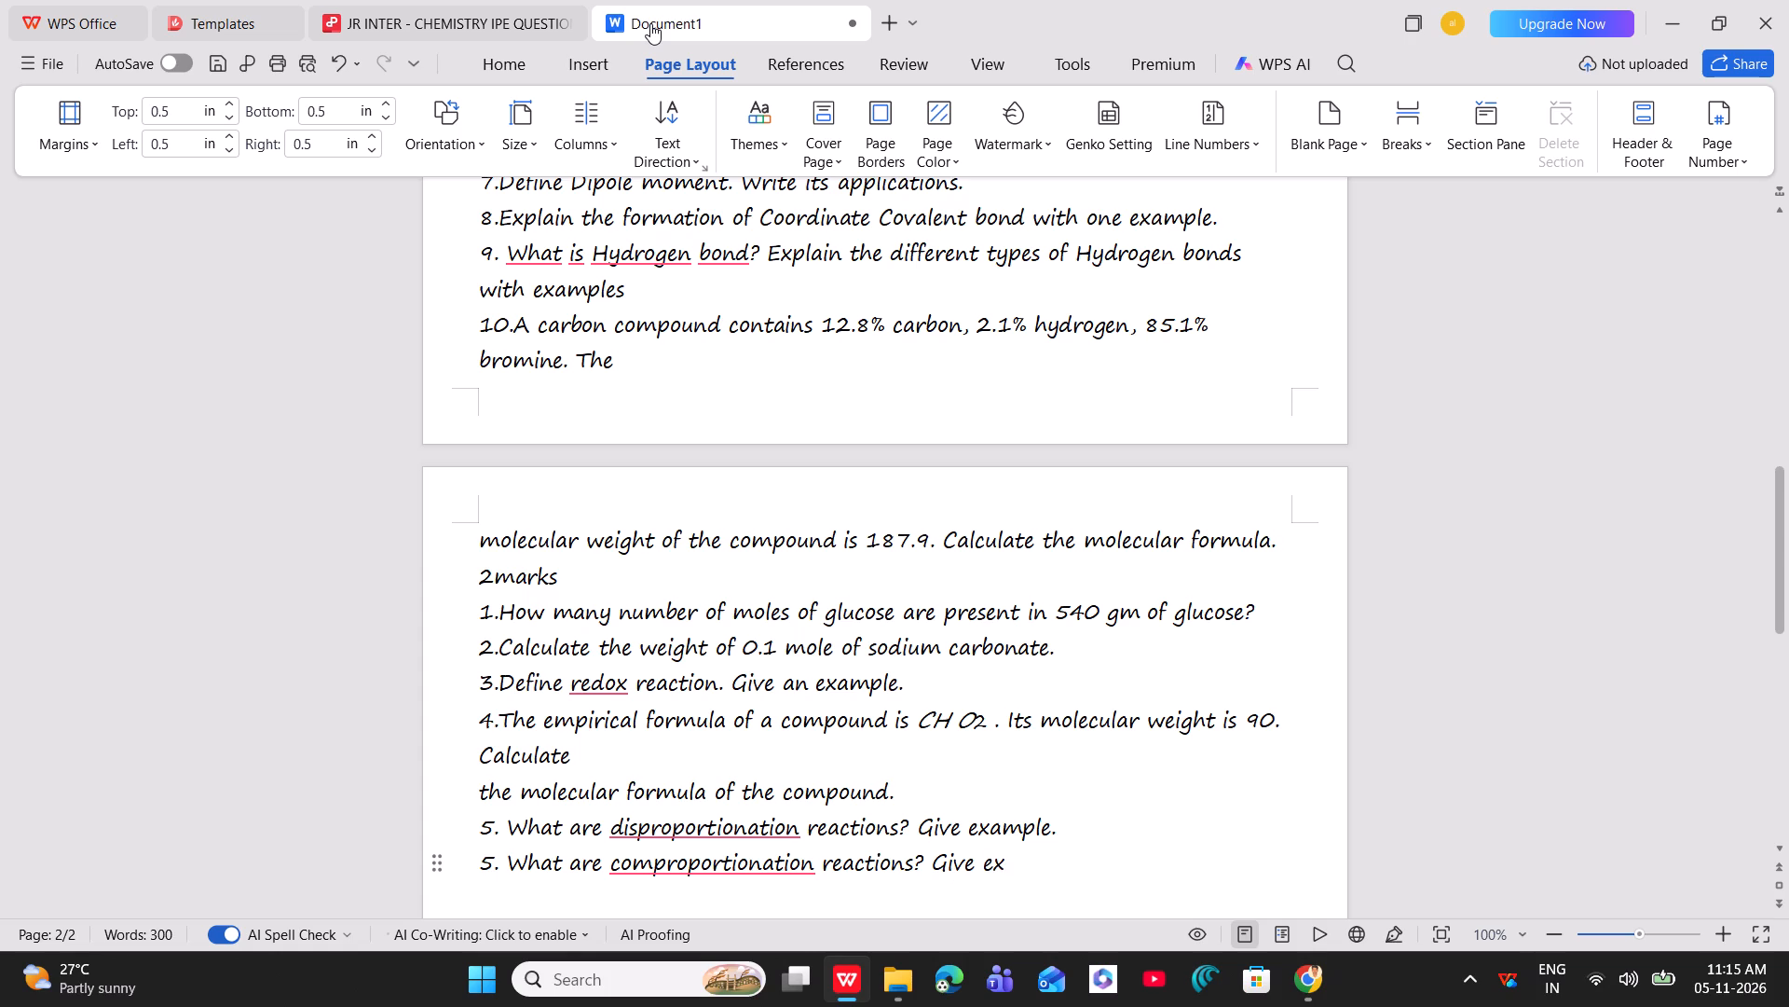
text(am)
text(ple)
key(period)
Replace the automatic number of the comproportionation question in the 2marks list with "6.".
click(493, 862)
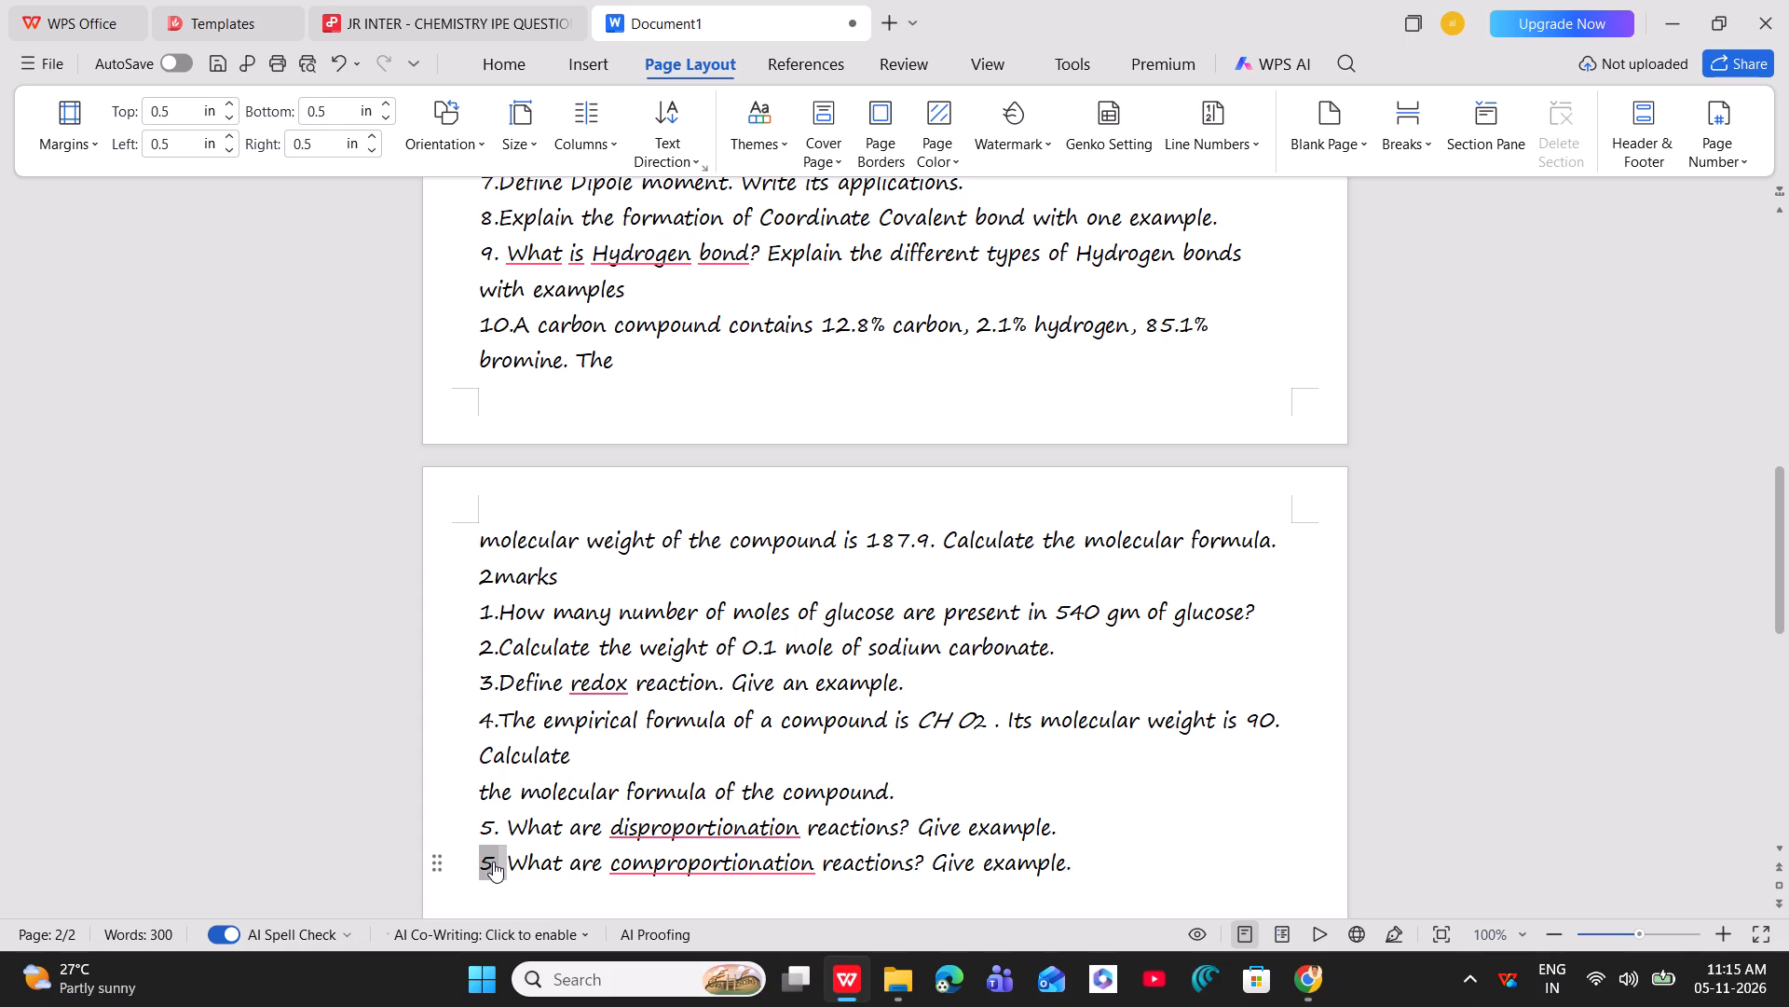
click(864, 873)
key(Left)
key(Left)
key(Left)
key(Left)
key(Left)
key(Left)
key(Left)
key(Left)
key(Left)
key(Left)
key(Left)
key(Left)
key(Left)
key(Left)
key(Left)
key(Left)
key(Left)
key(Left)
key(Left)
key(Left)
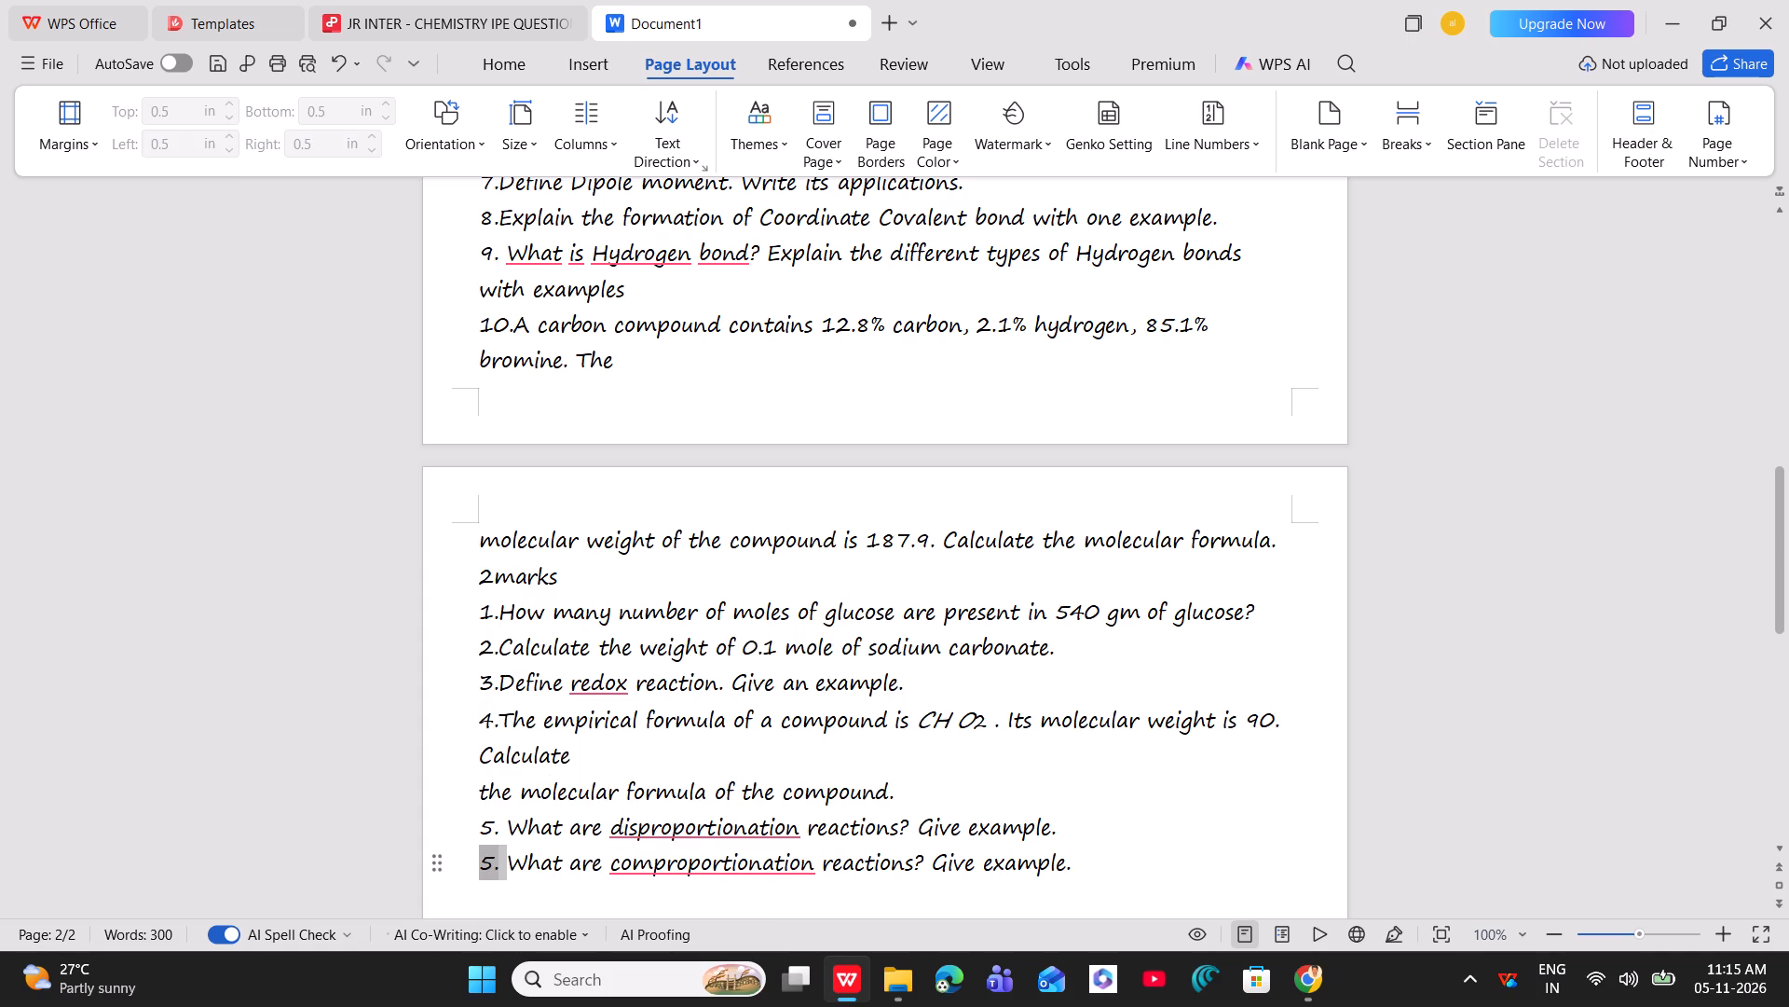
key(Right)
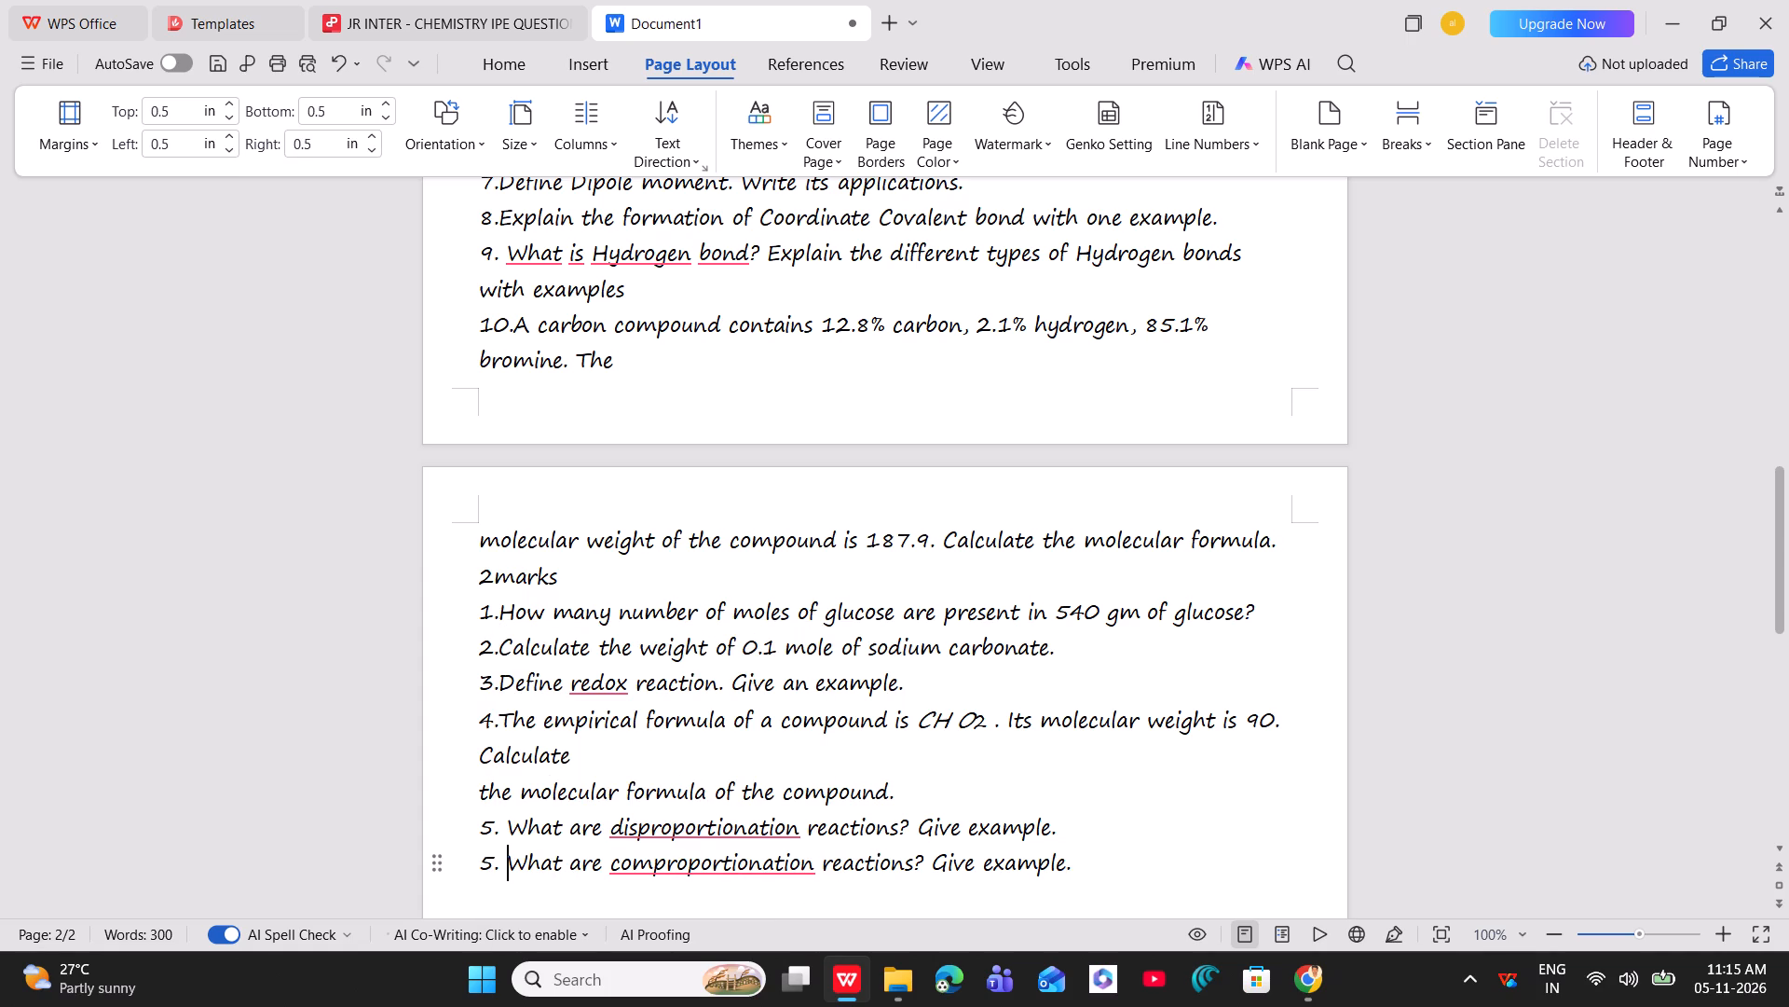
key(BackSpace)
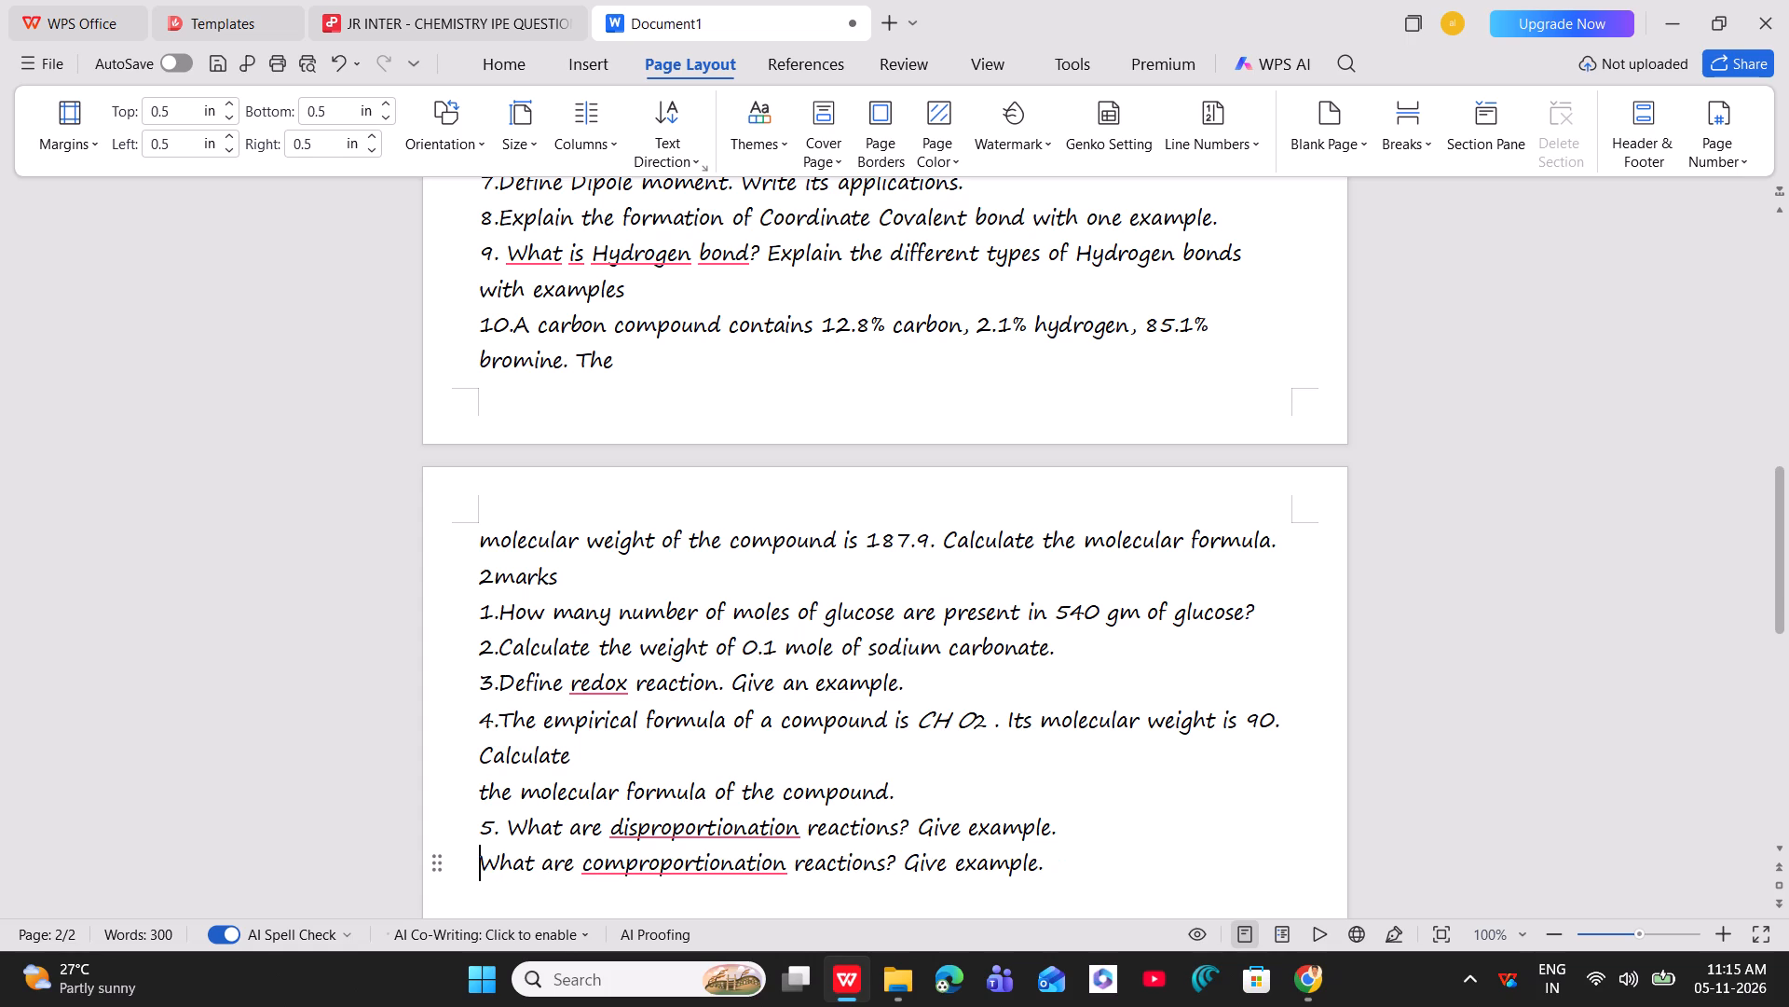
text(6.)
Add question 7 on a new line of the 2marks list: "what volume of CO2 is obtained at STP by heating 4g of CaCO3?".
click(1076, 869)
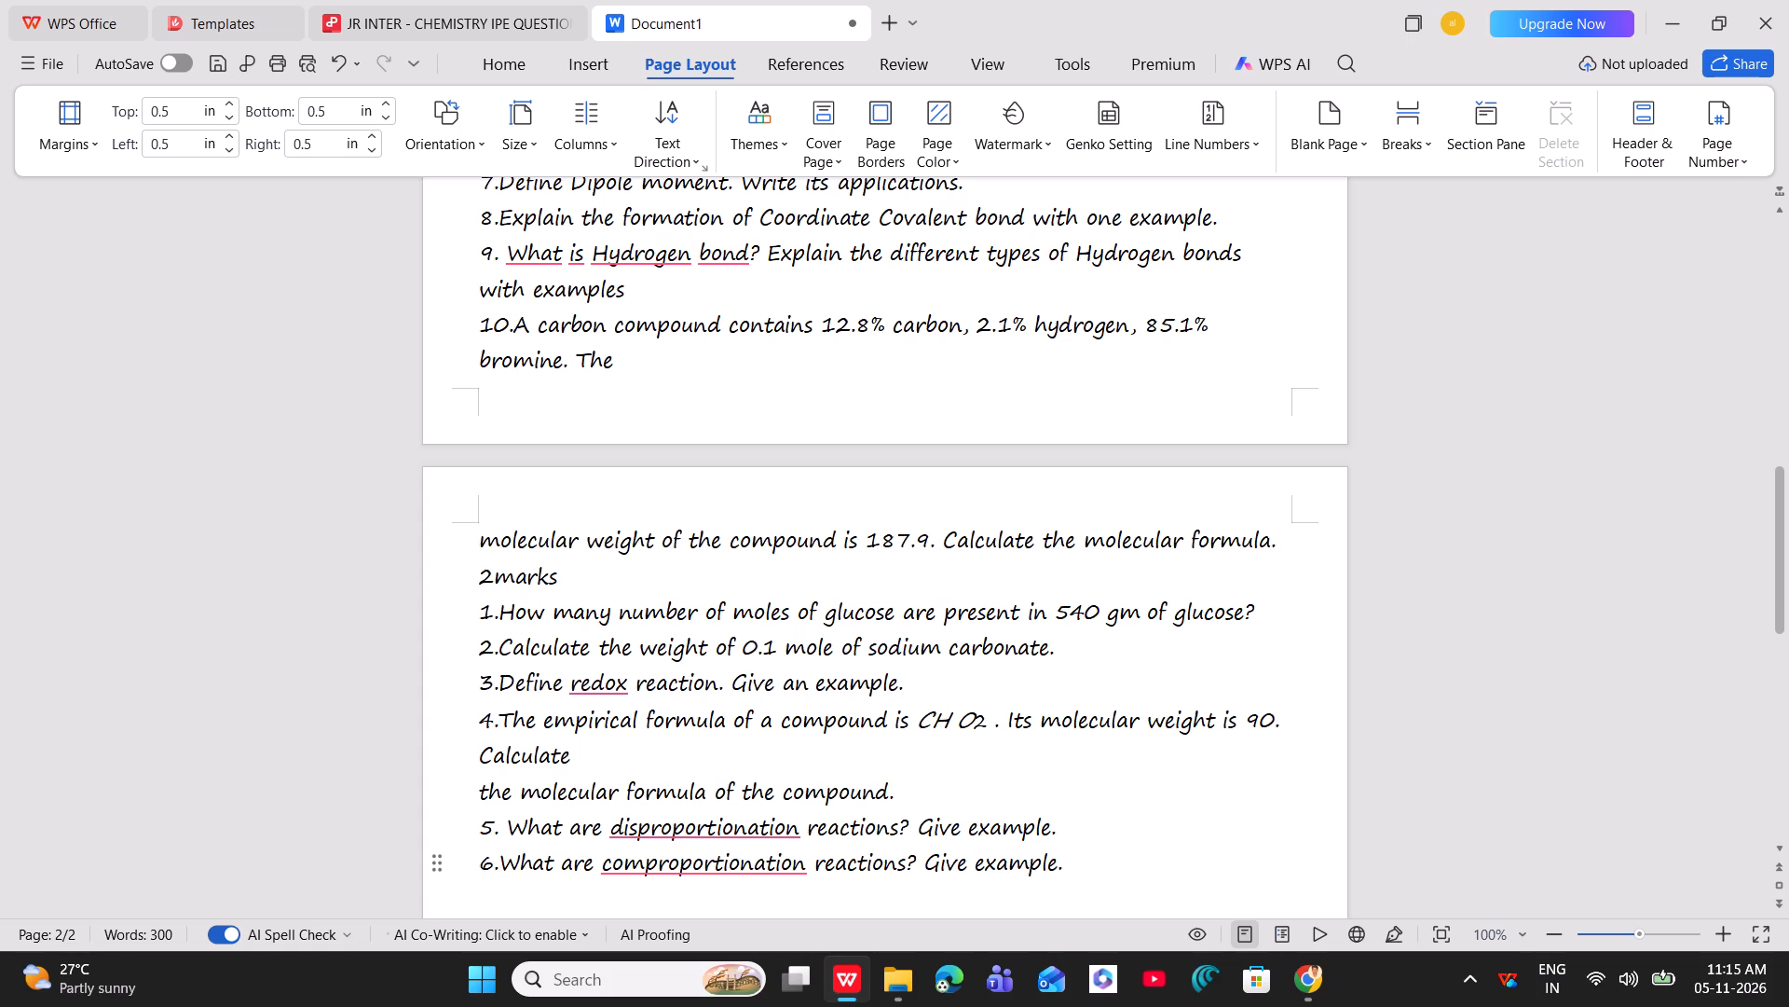
key(Return)
key(7)
text(.)
key(space)
text(what)
key(space)
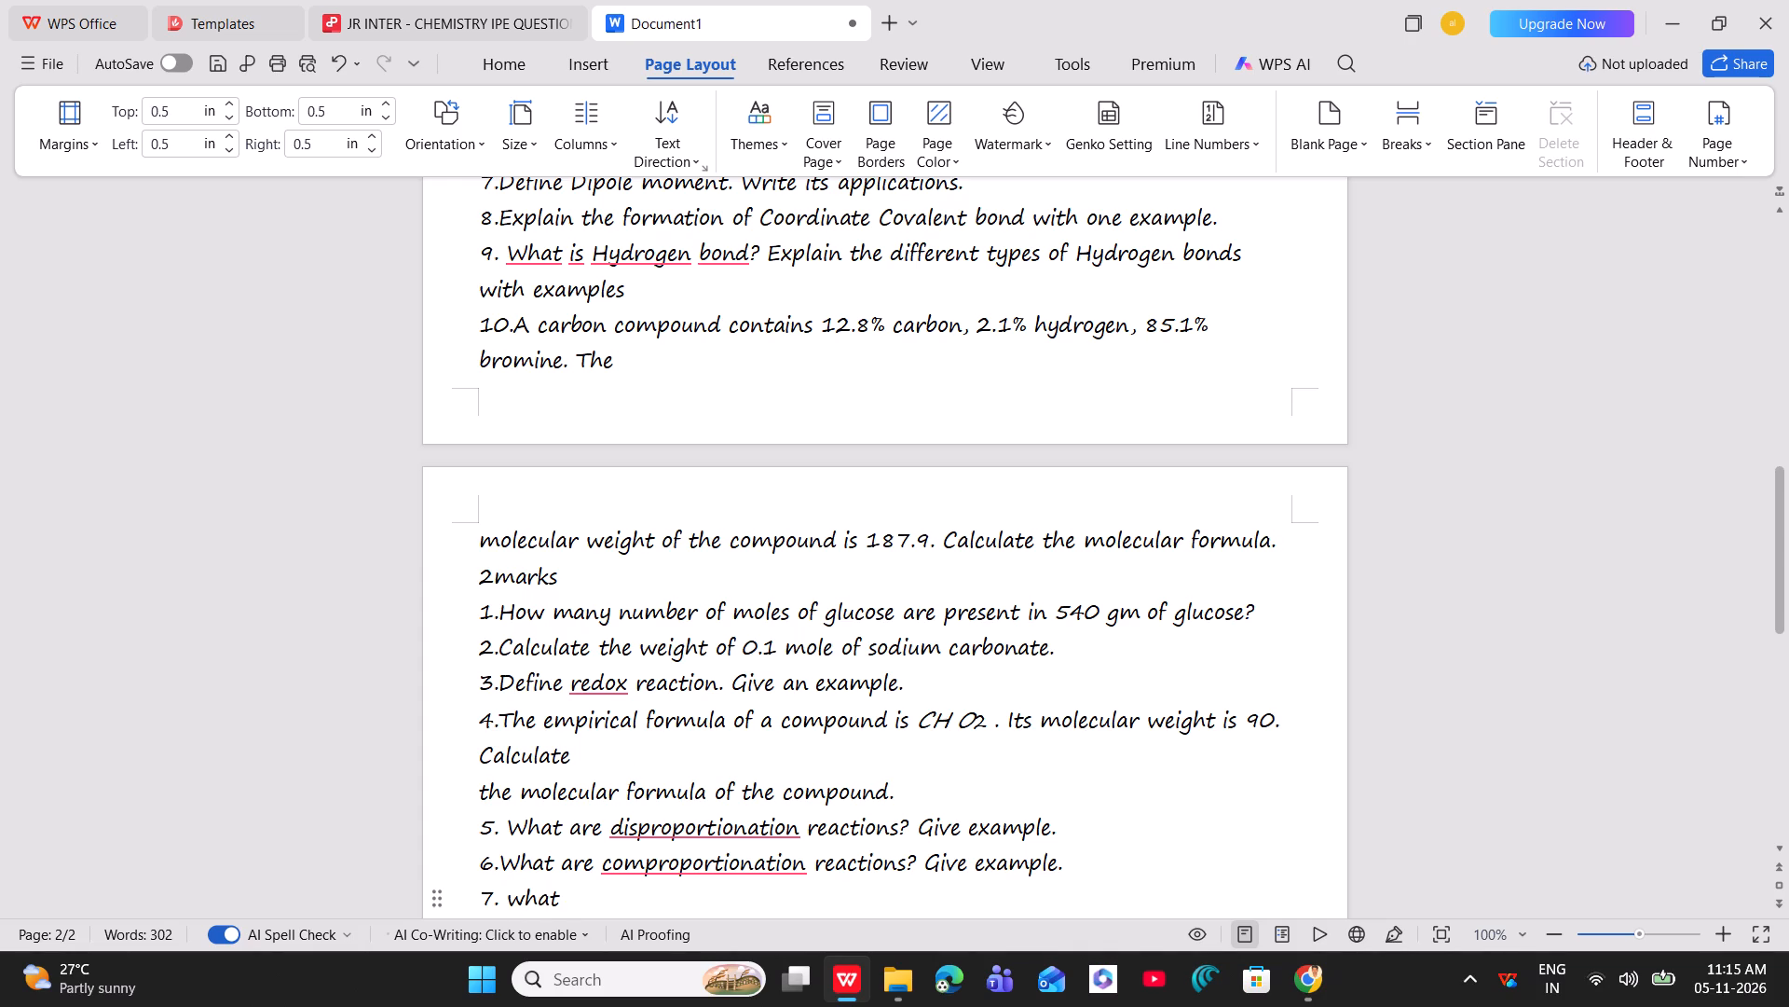
text(volume o)
text(f)
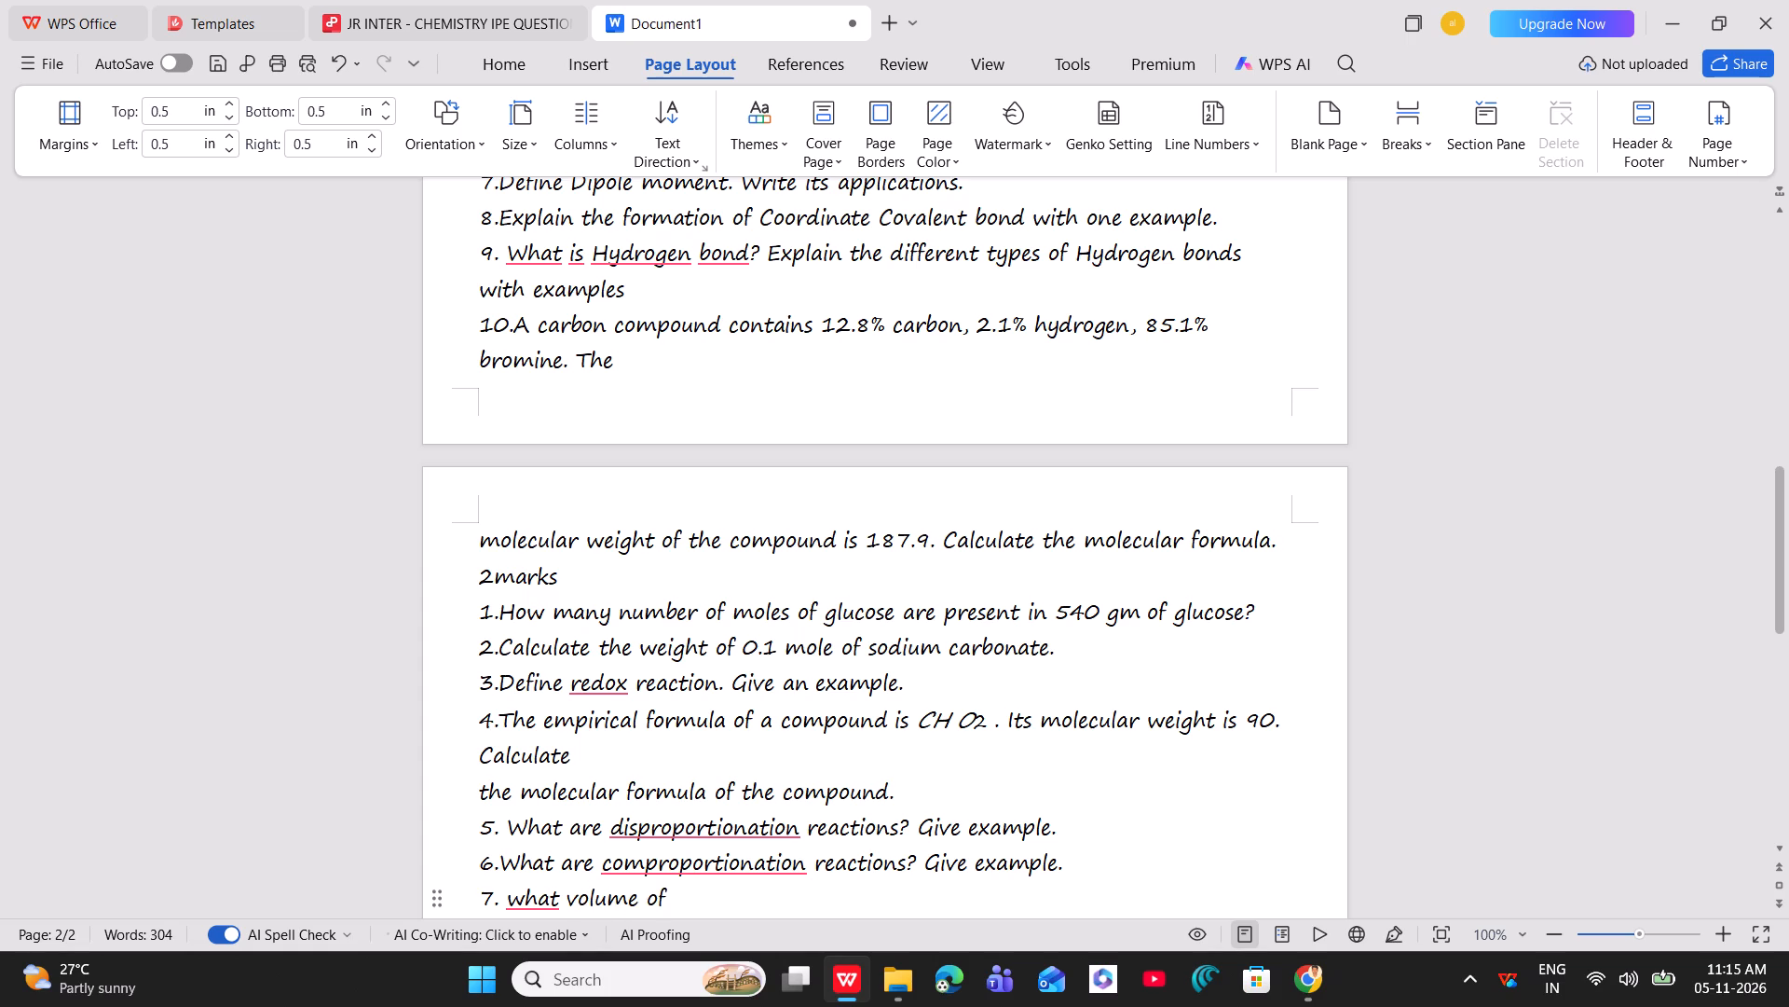
key(space)
text(CO)
key(2)
key(space)
text(obtained)
key(space)
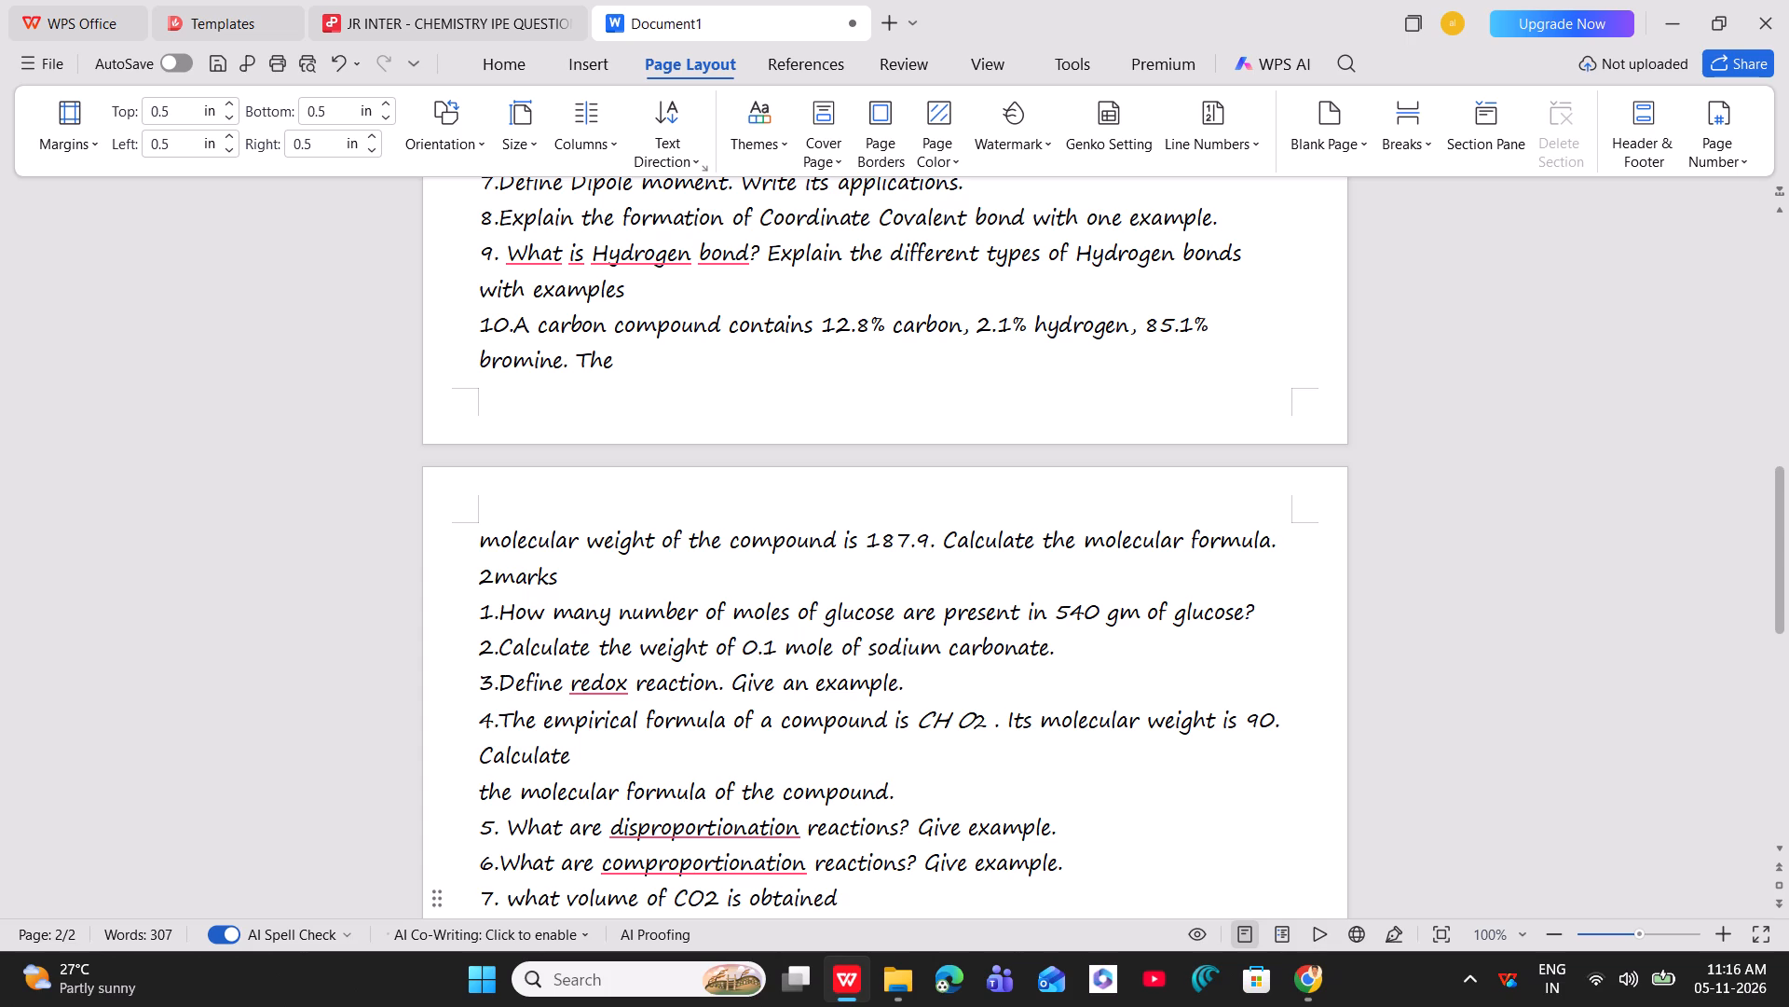
text(at)
key(space)
text(STP)
key(space)
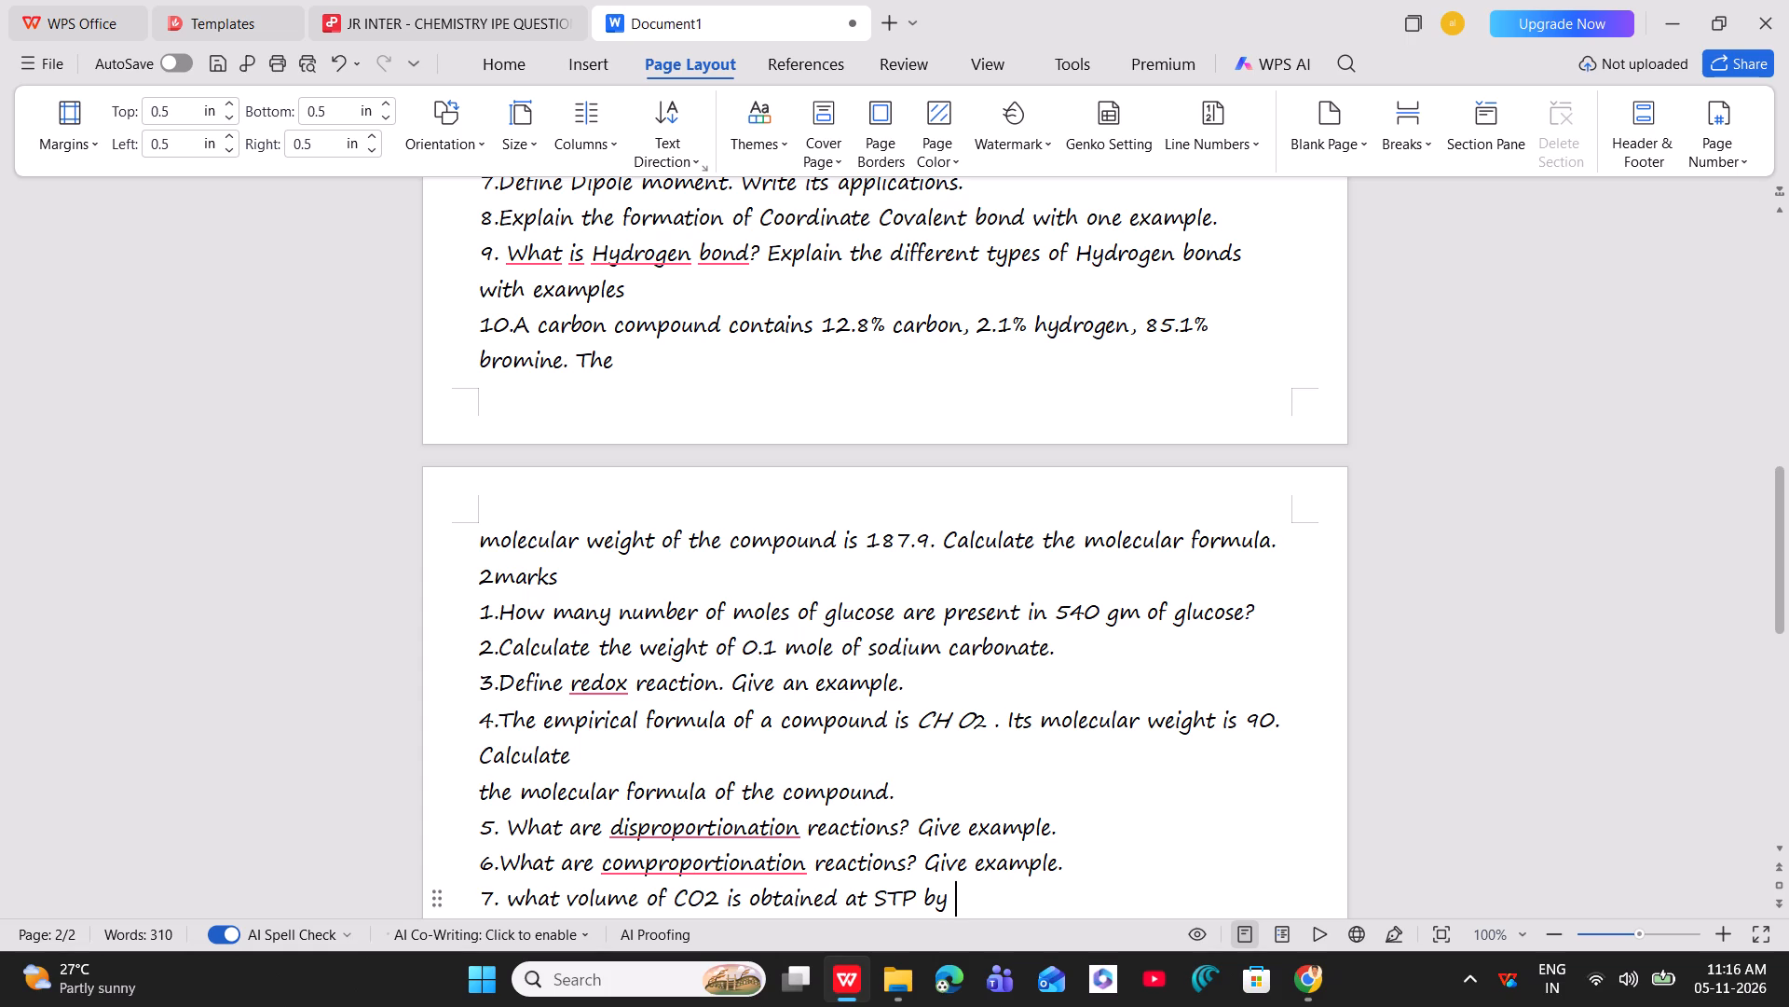
text(heat)
text(ing)
key(space)
key(4)
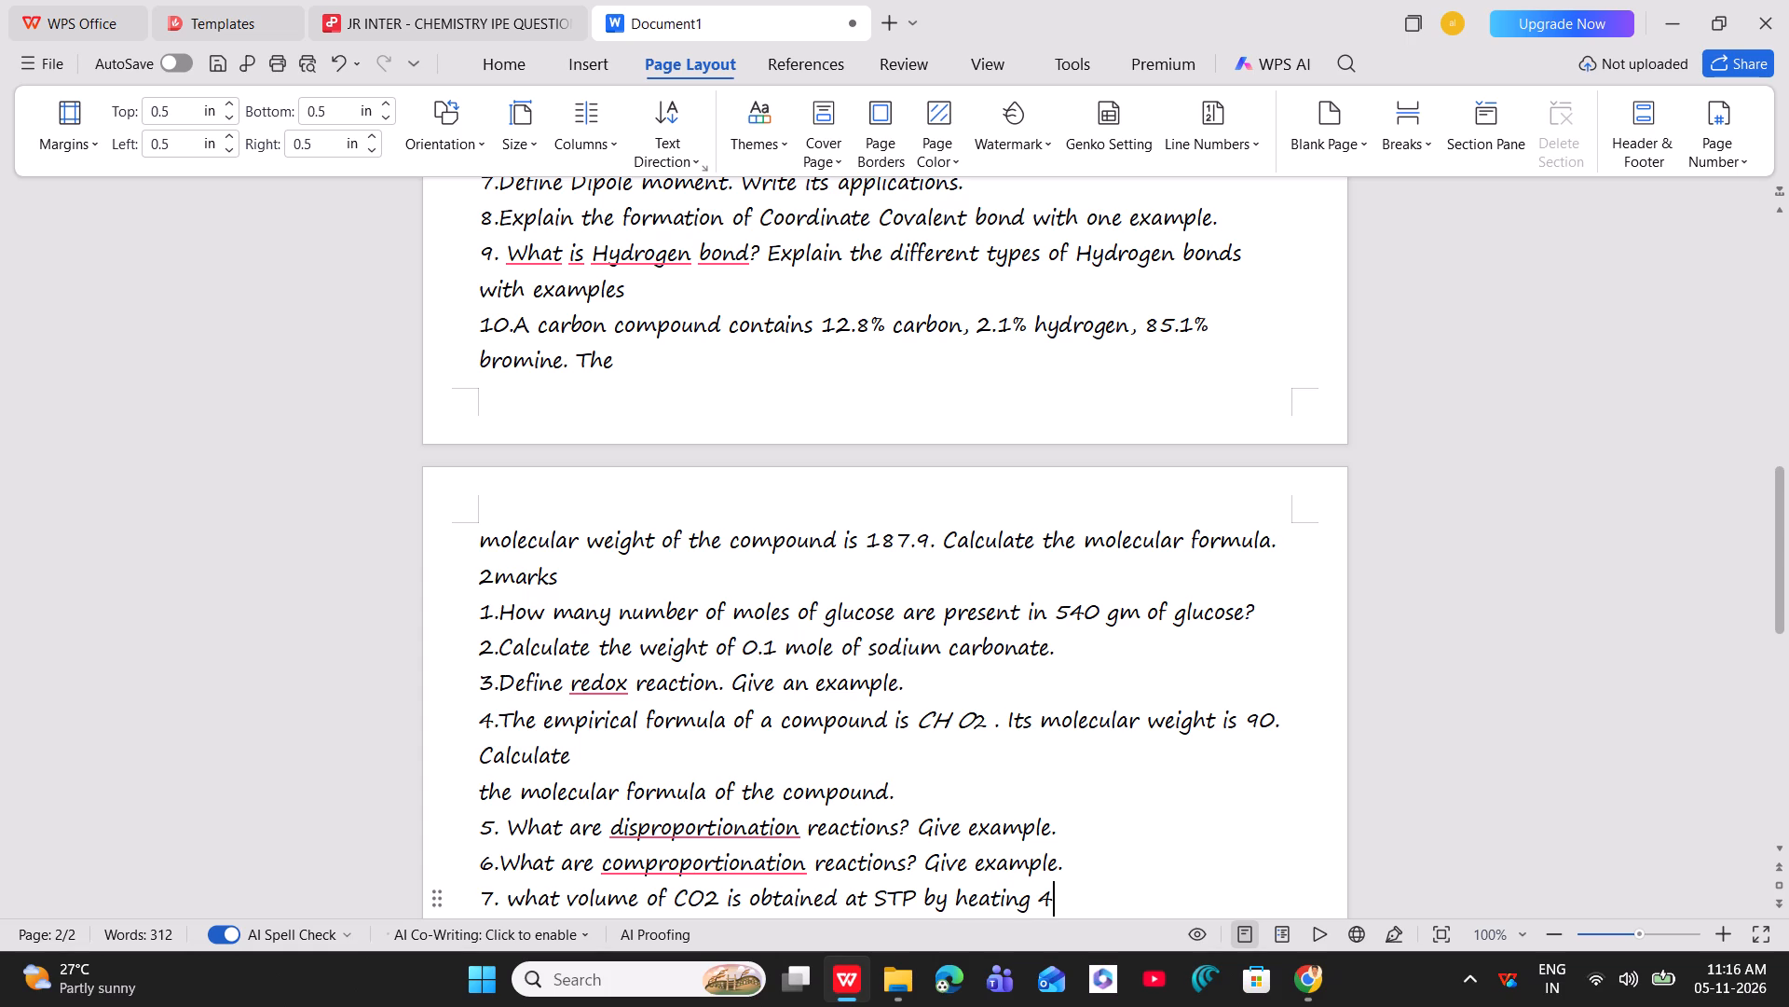
text(g)
key(space)
text(of)
key(space)
key(c)
key(c)
key(o)
key(3)
key(shift+question)
Add question 8 on a new line of the 2marks list: "Calculate the equivalent weight of Cr2O7-2 in acidic medium.".
key(Return)
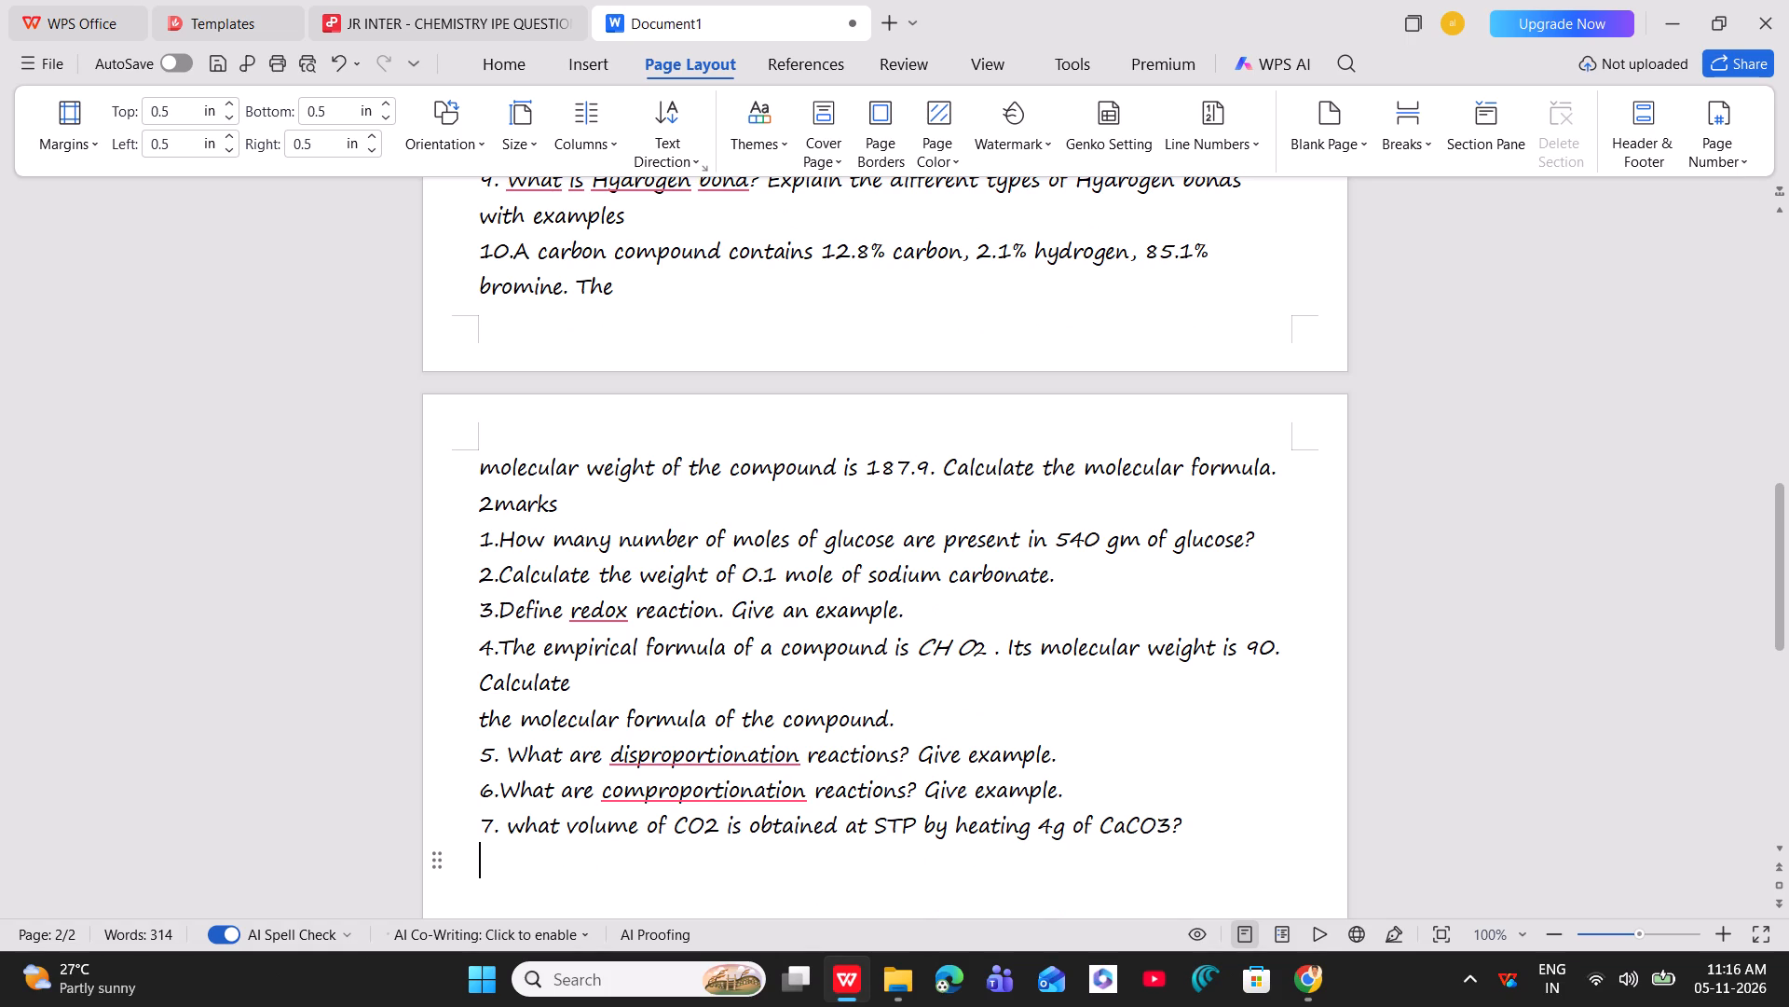
text(8.)
key(space)
key(c)
text(alculate the)
key(space)
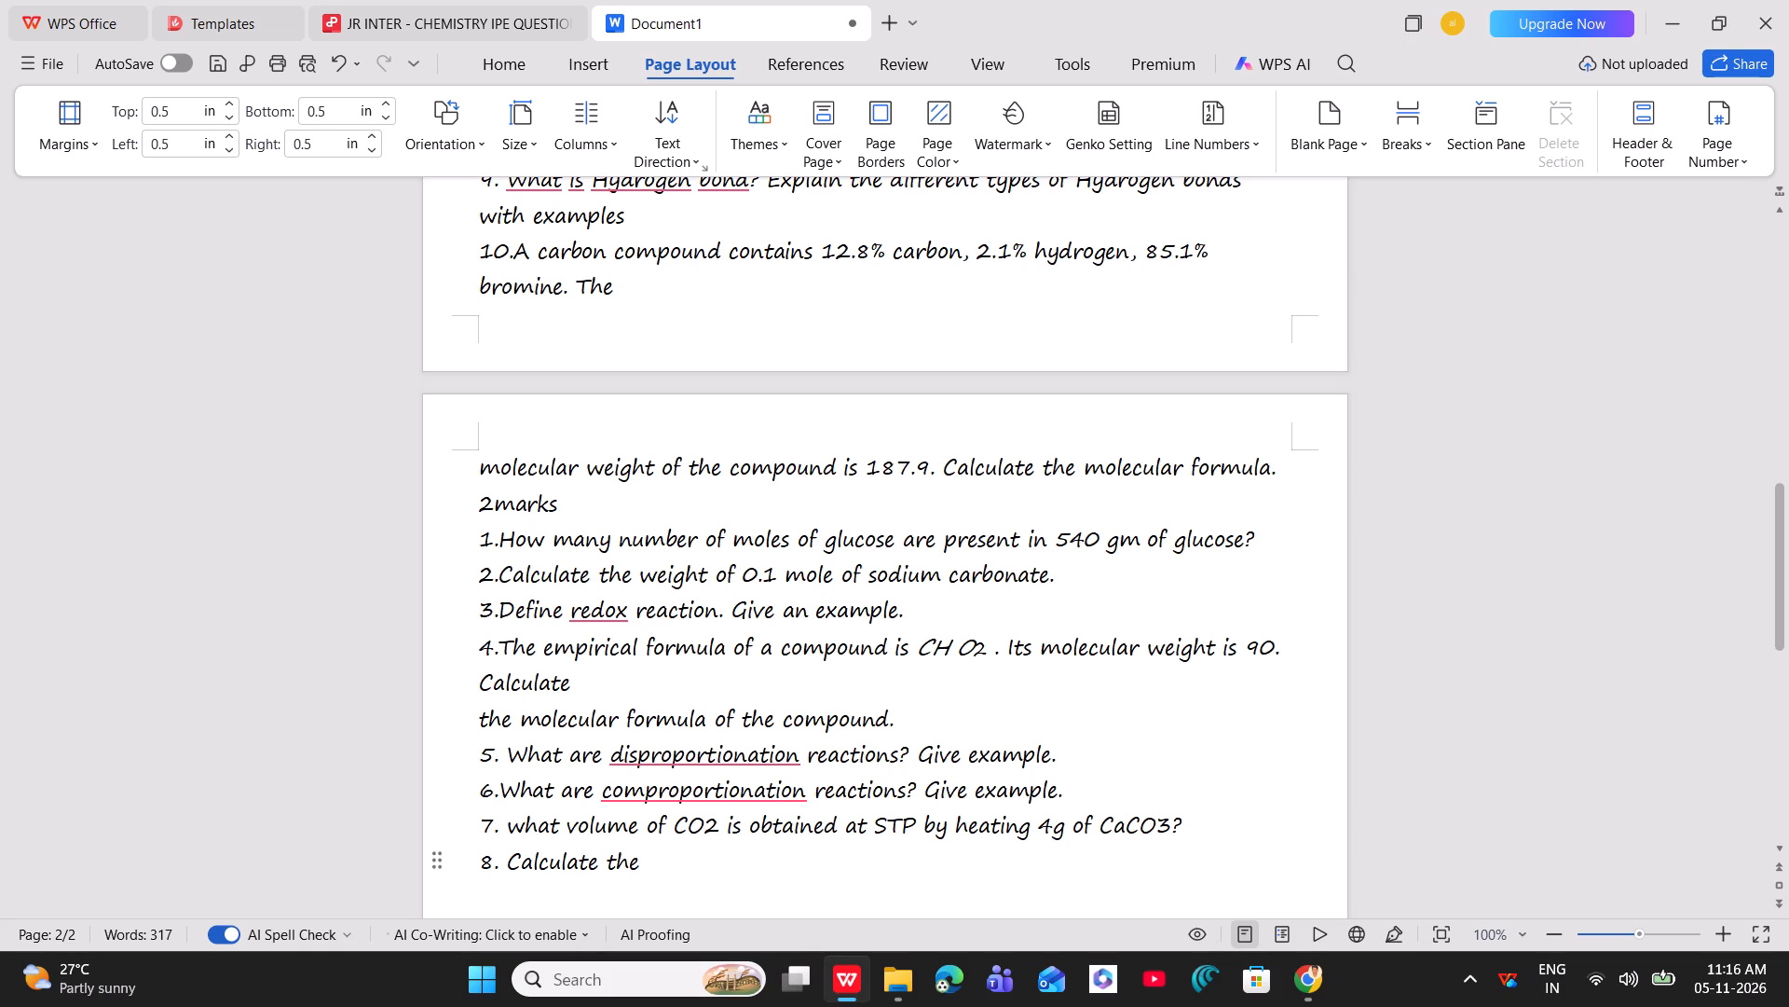
text(equi)
text(valent)
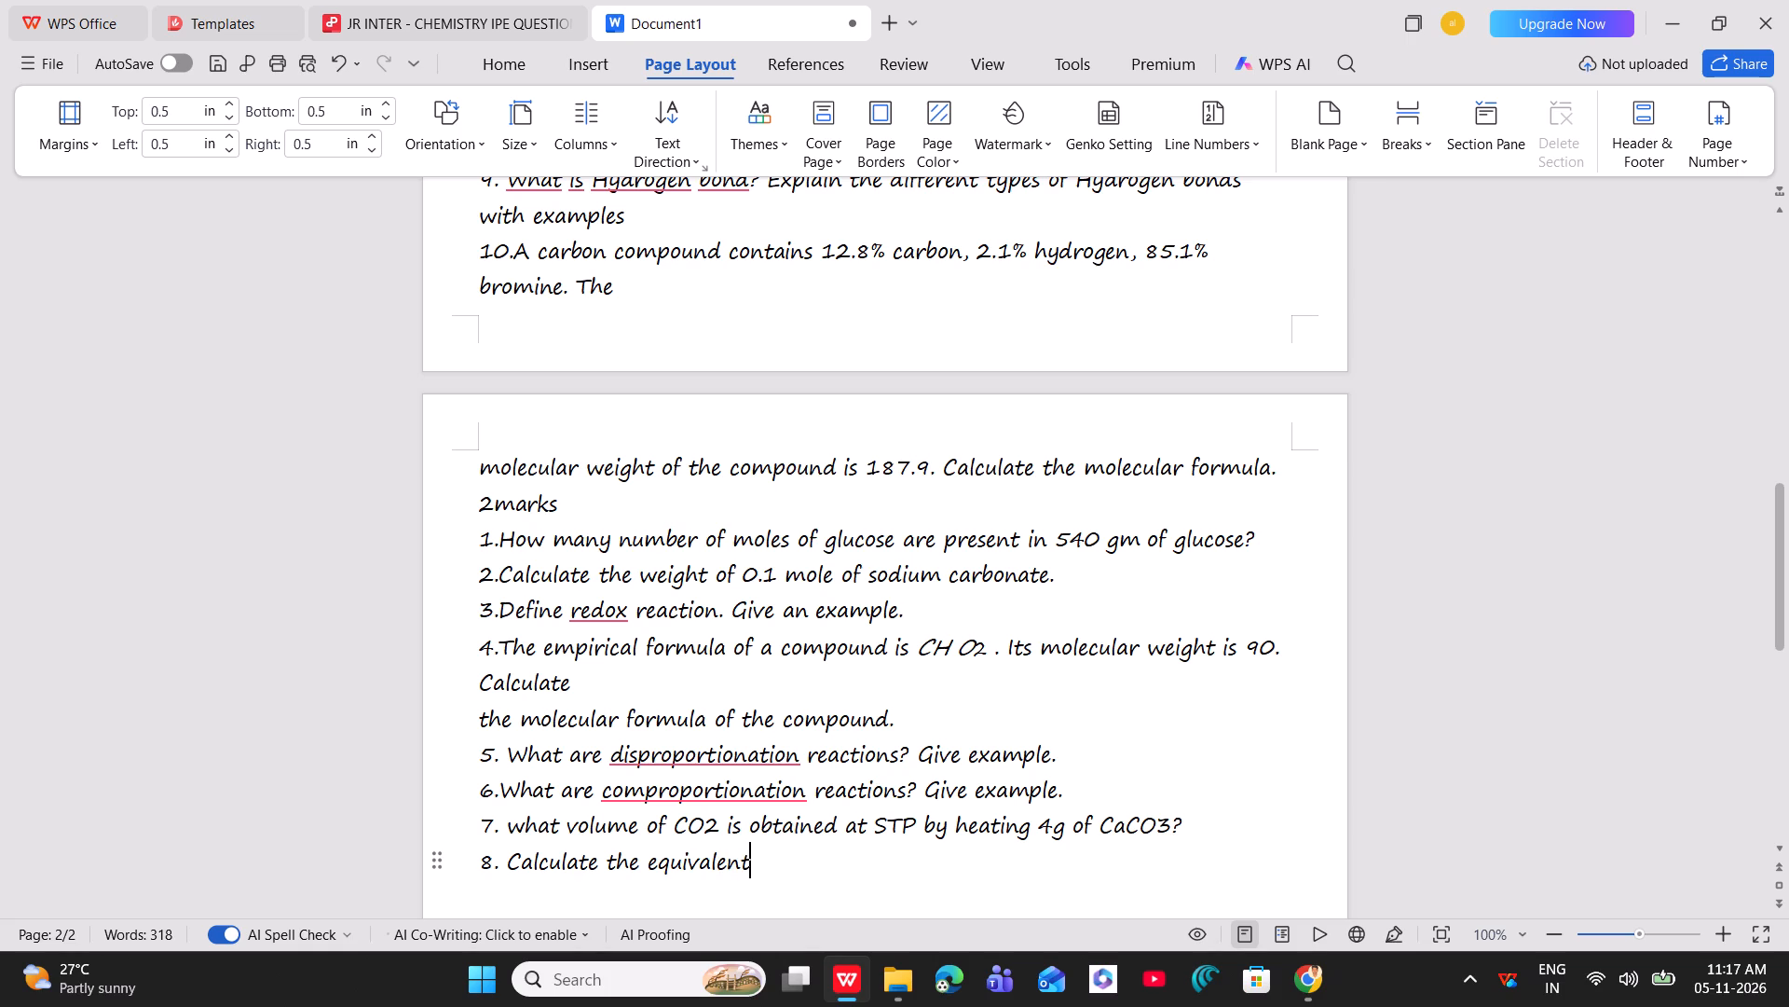
key(space)
text(wei)
text(ght)
key(space)
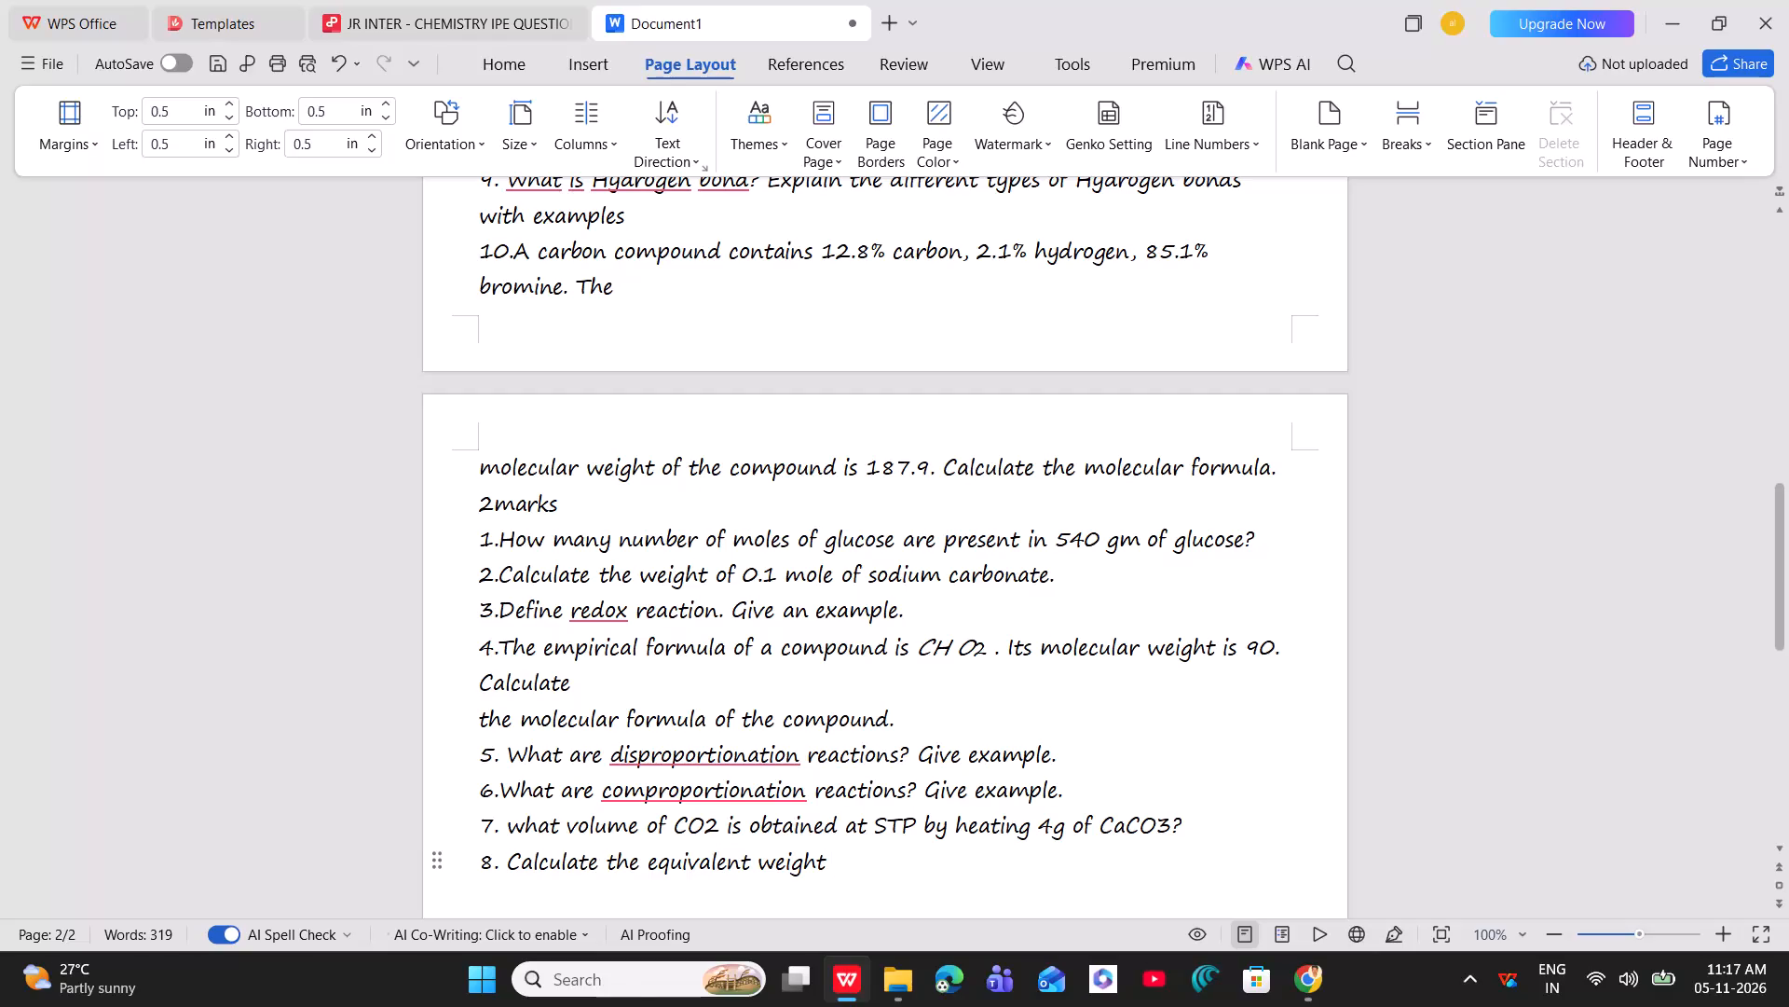
text(of)
key(space)
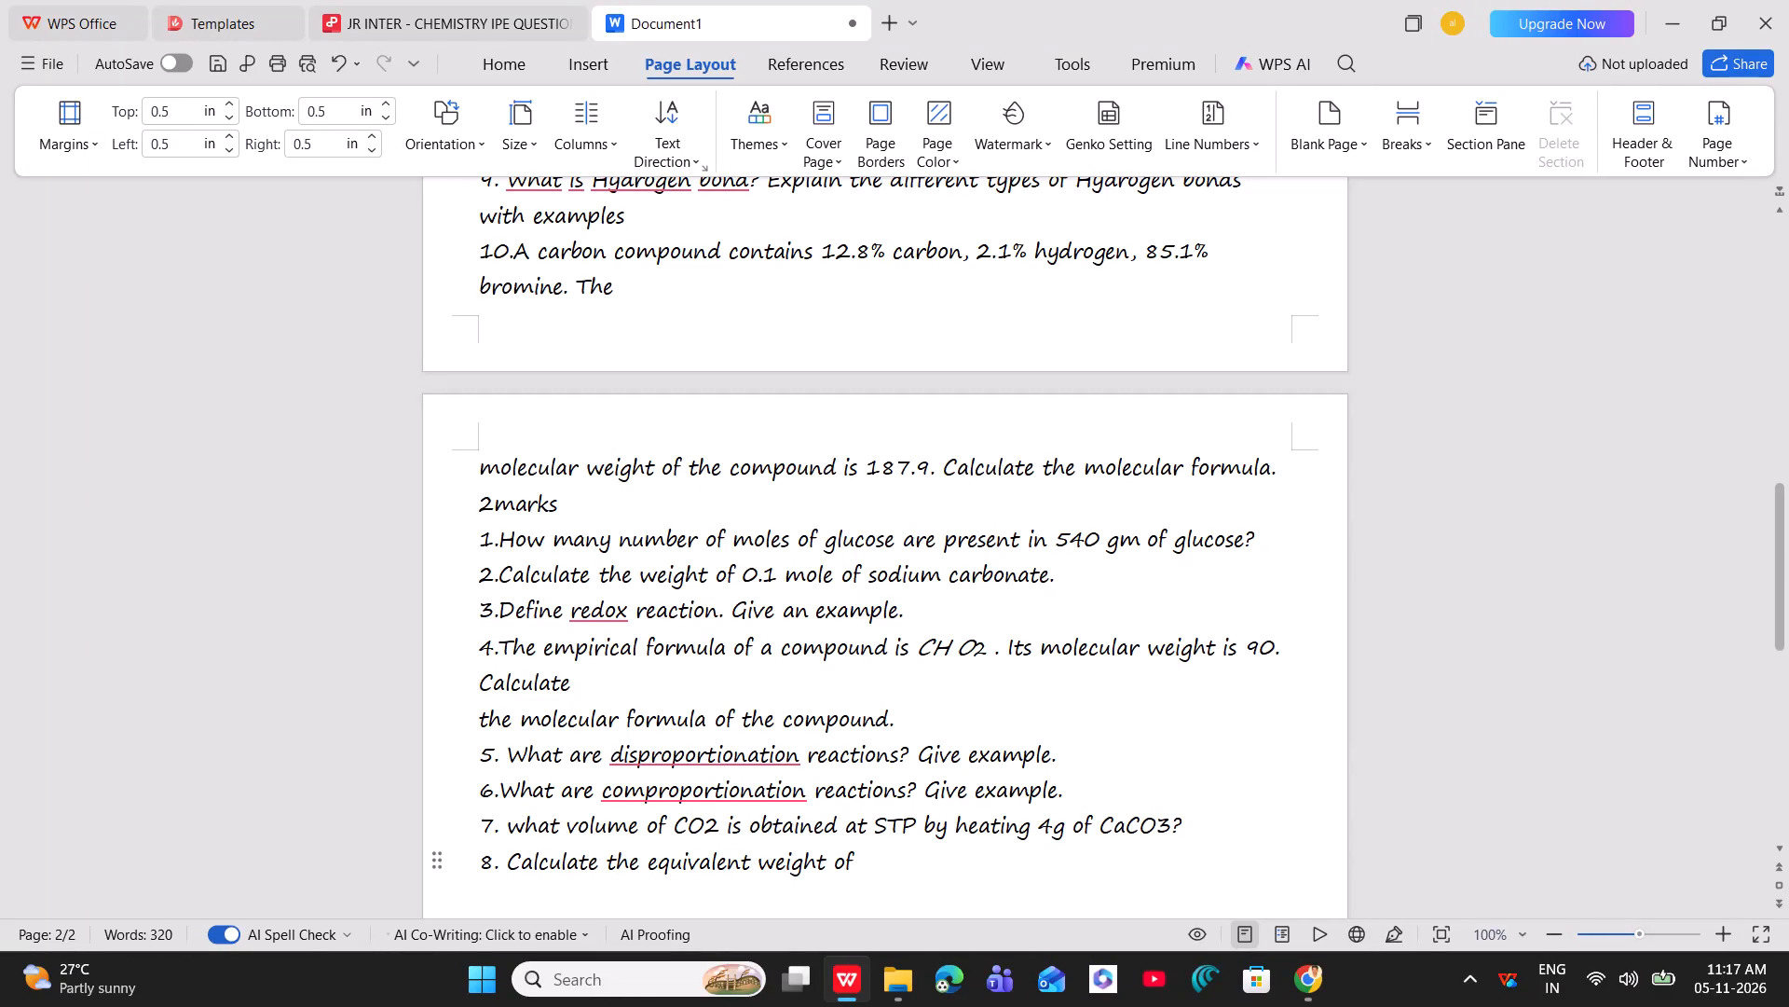
key(c)
key(2)
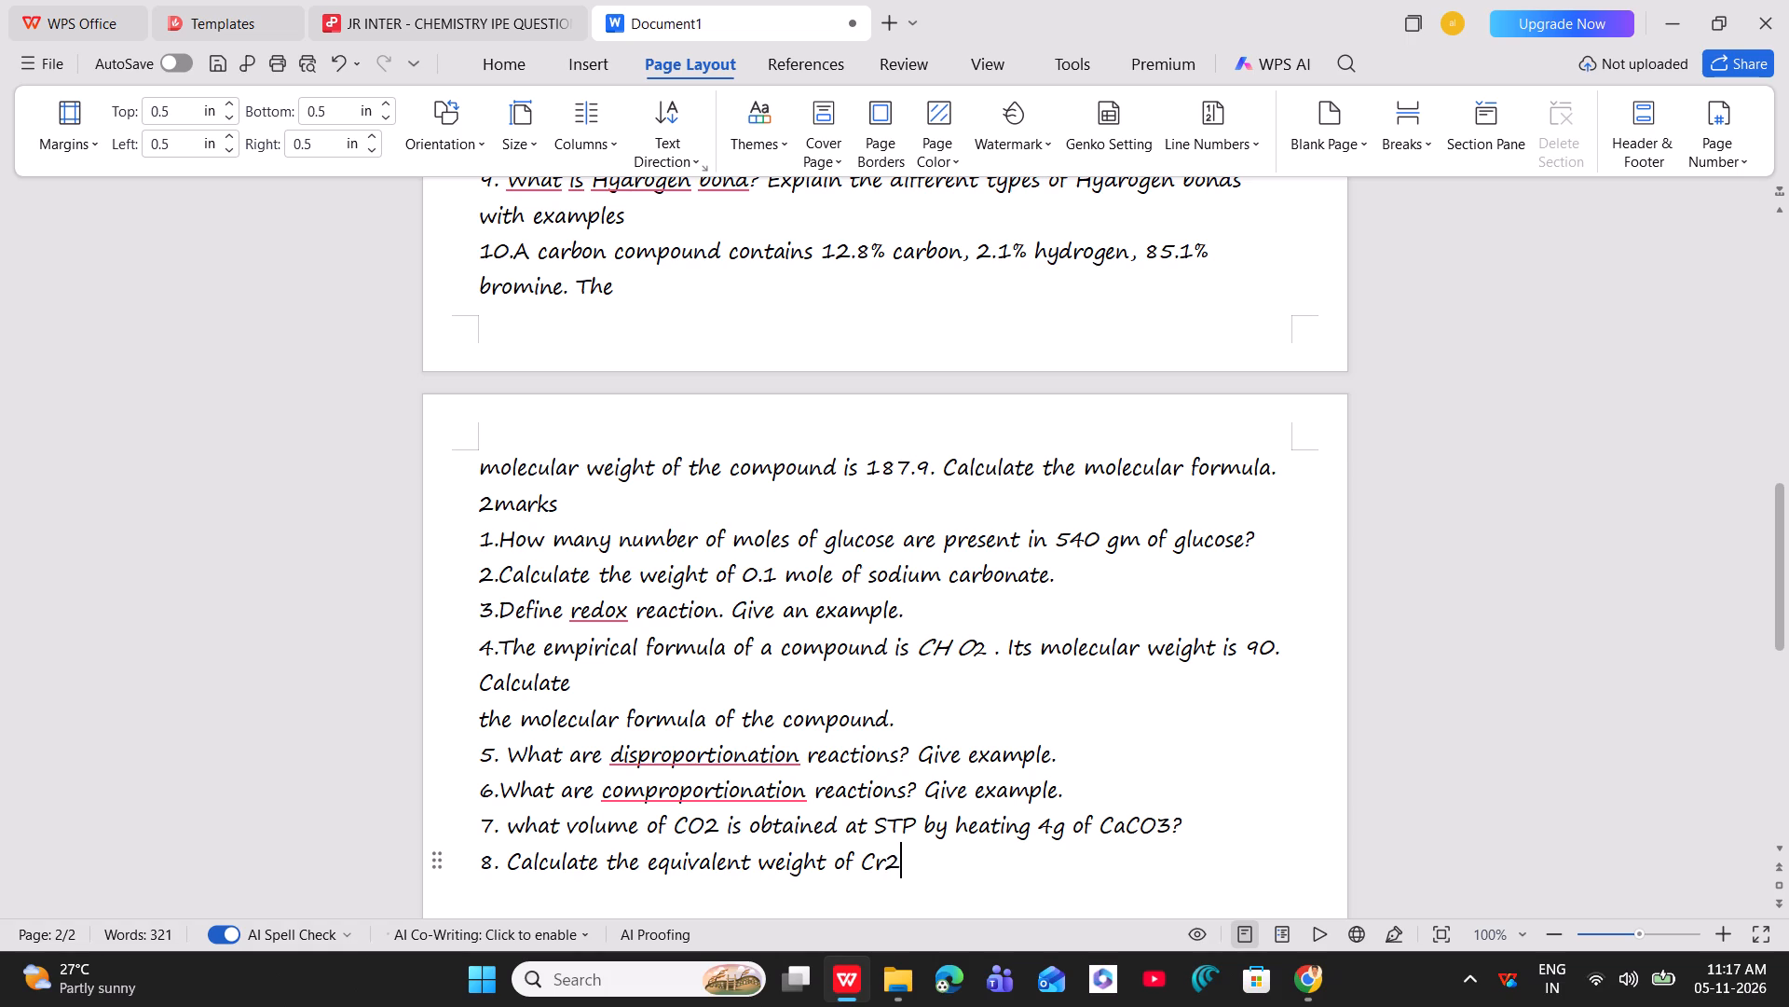
key(o)
key(7)
key(minus)
text(2)
key(space)
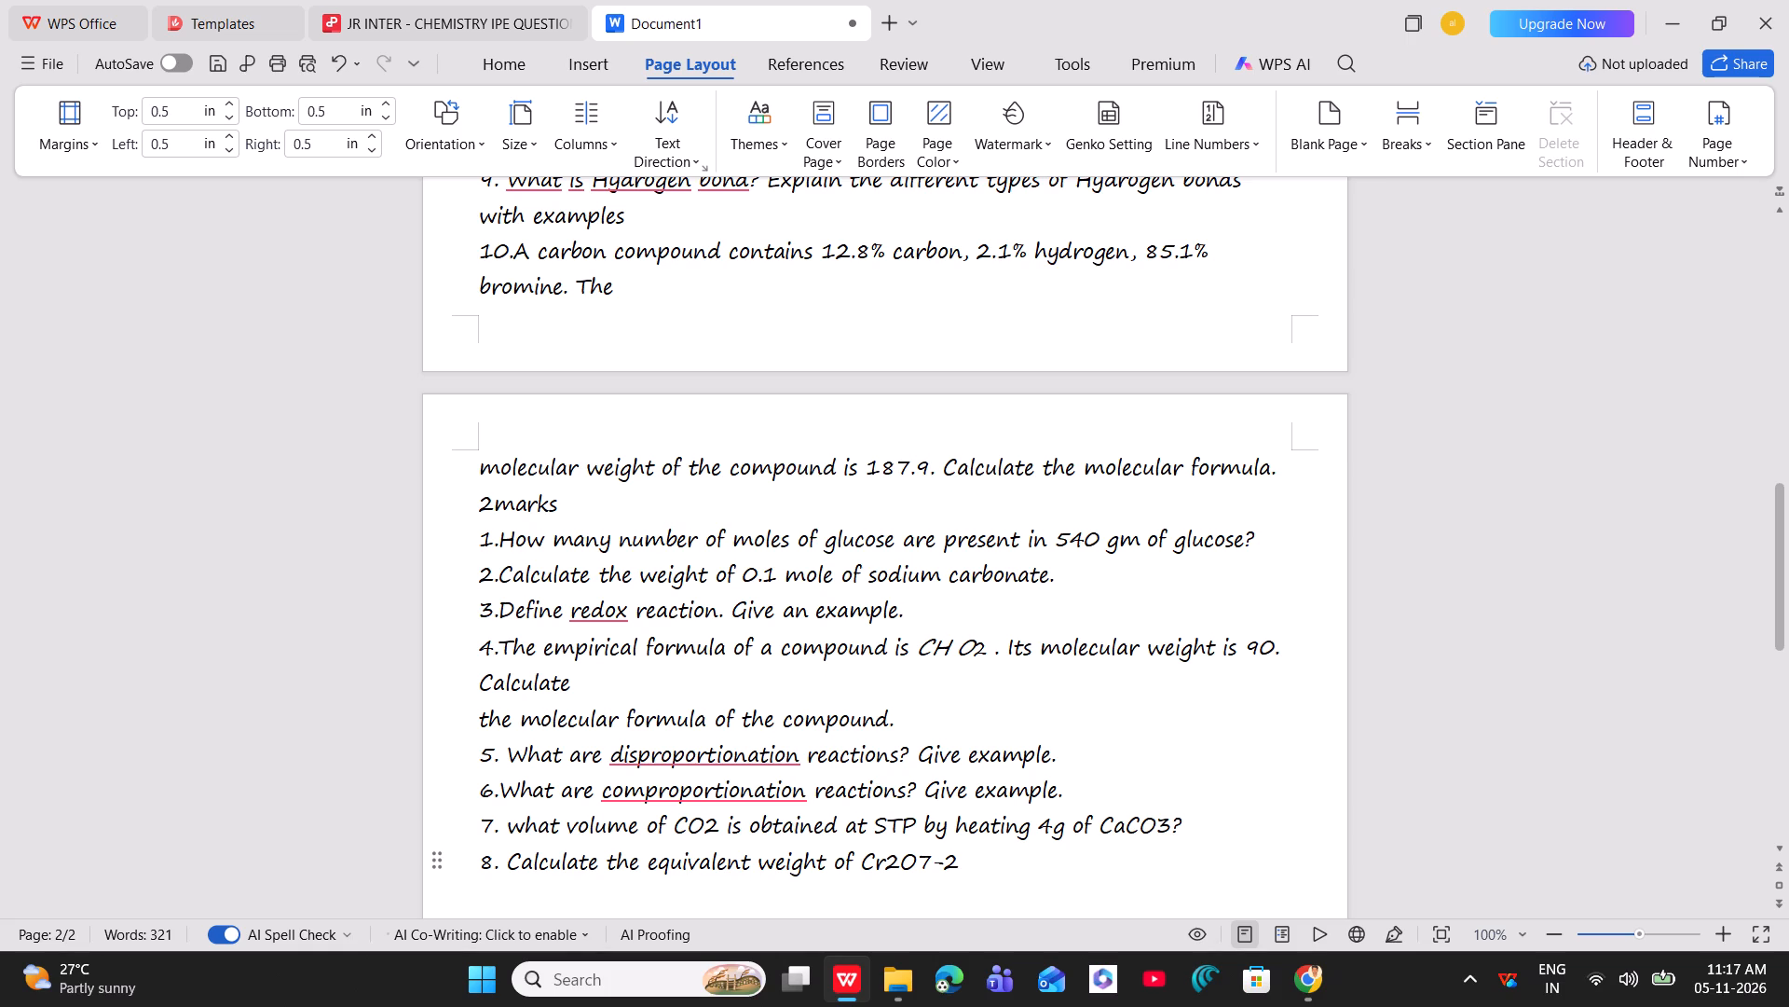
key(i)
key(BackSpace)
text(in acidic)
key(space)
text(mediu)
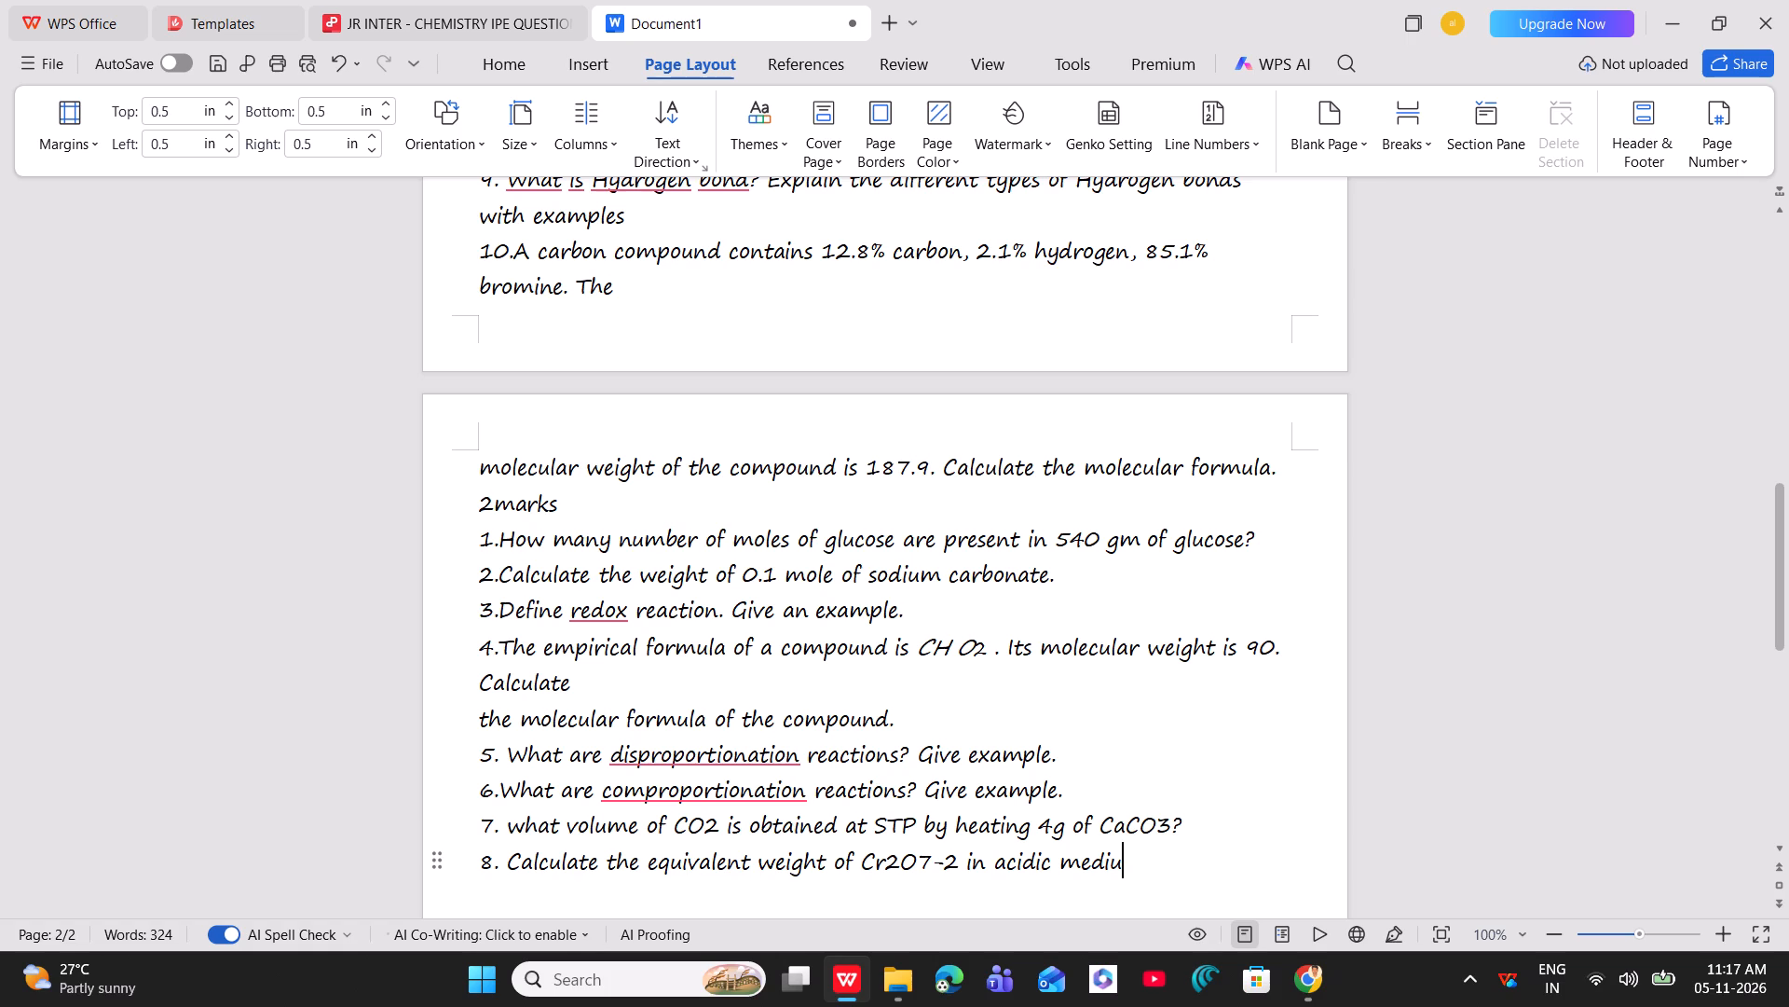
key(m)
key(period)
In the question bank PDF, look through the very short and short answer questions on pages 10 to 12 for further questions.
click(417, 1)
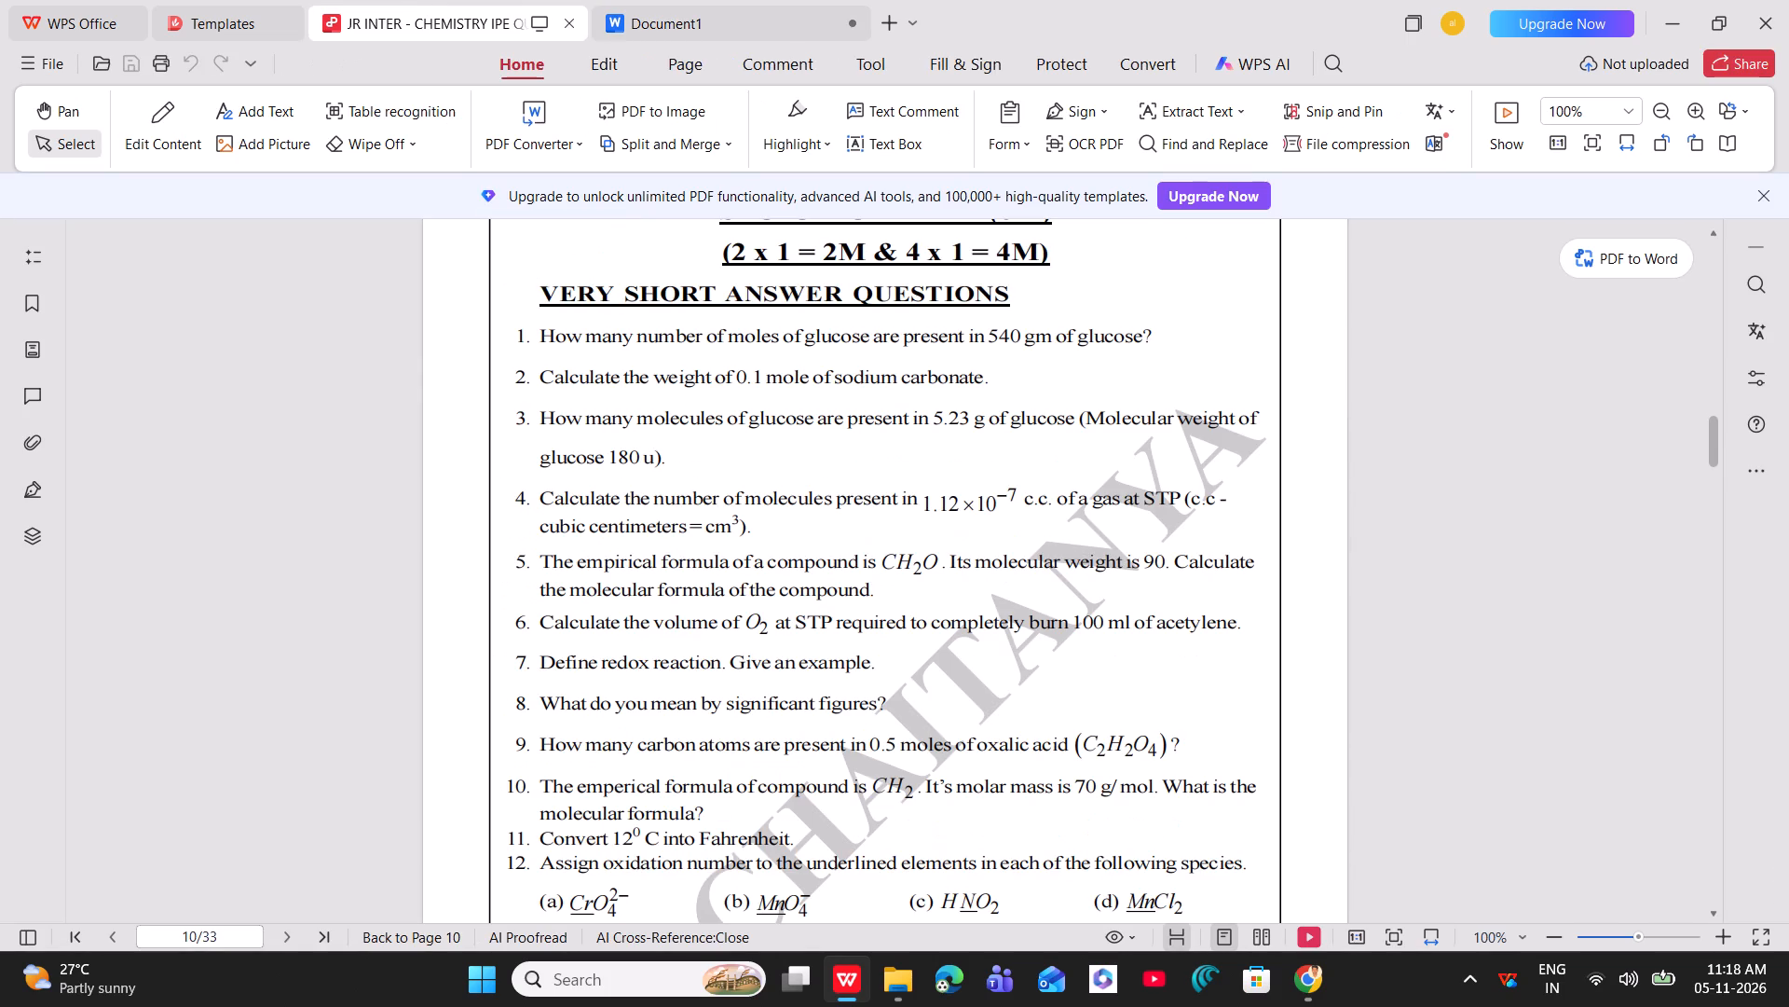
scroll(703, 591, down, 7)
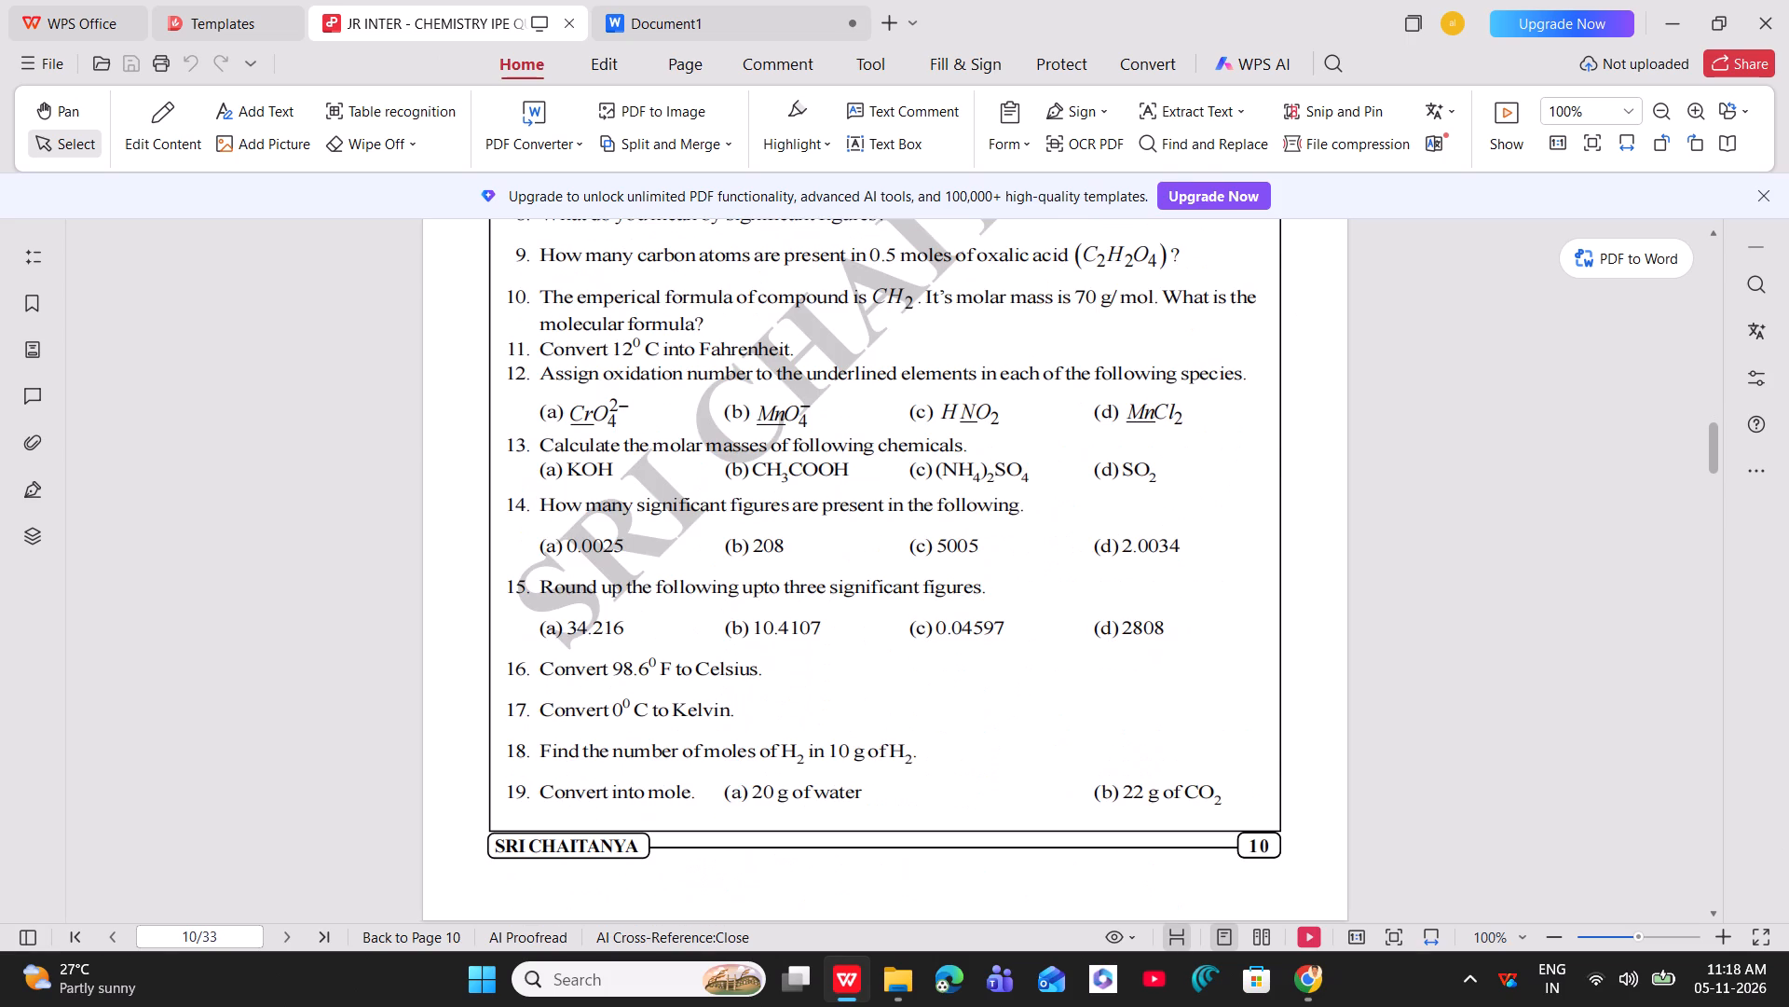
scroll(728, 639, down, 4)
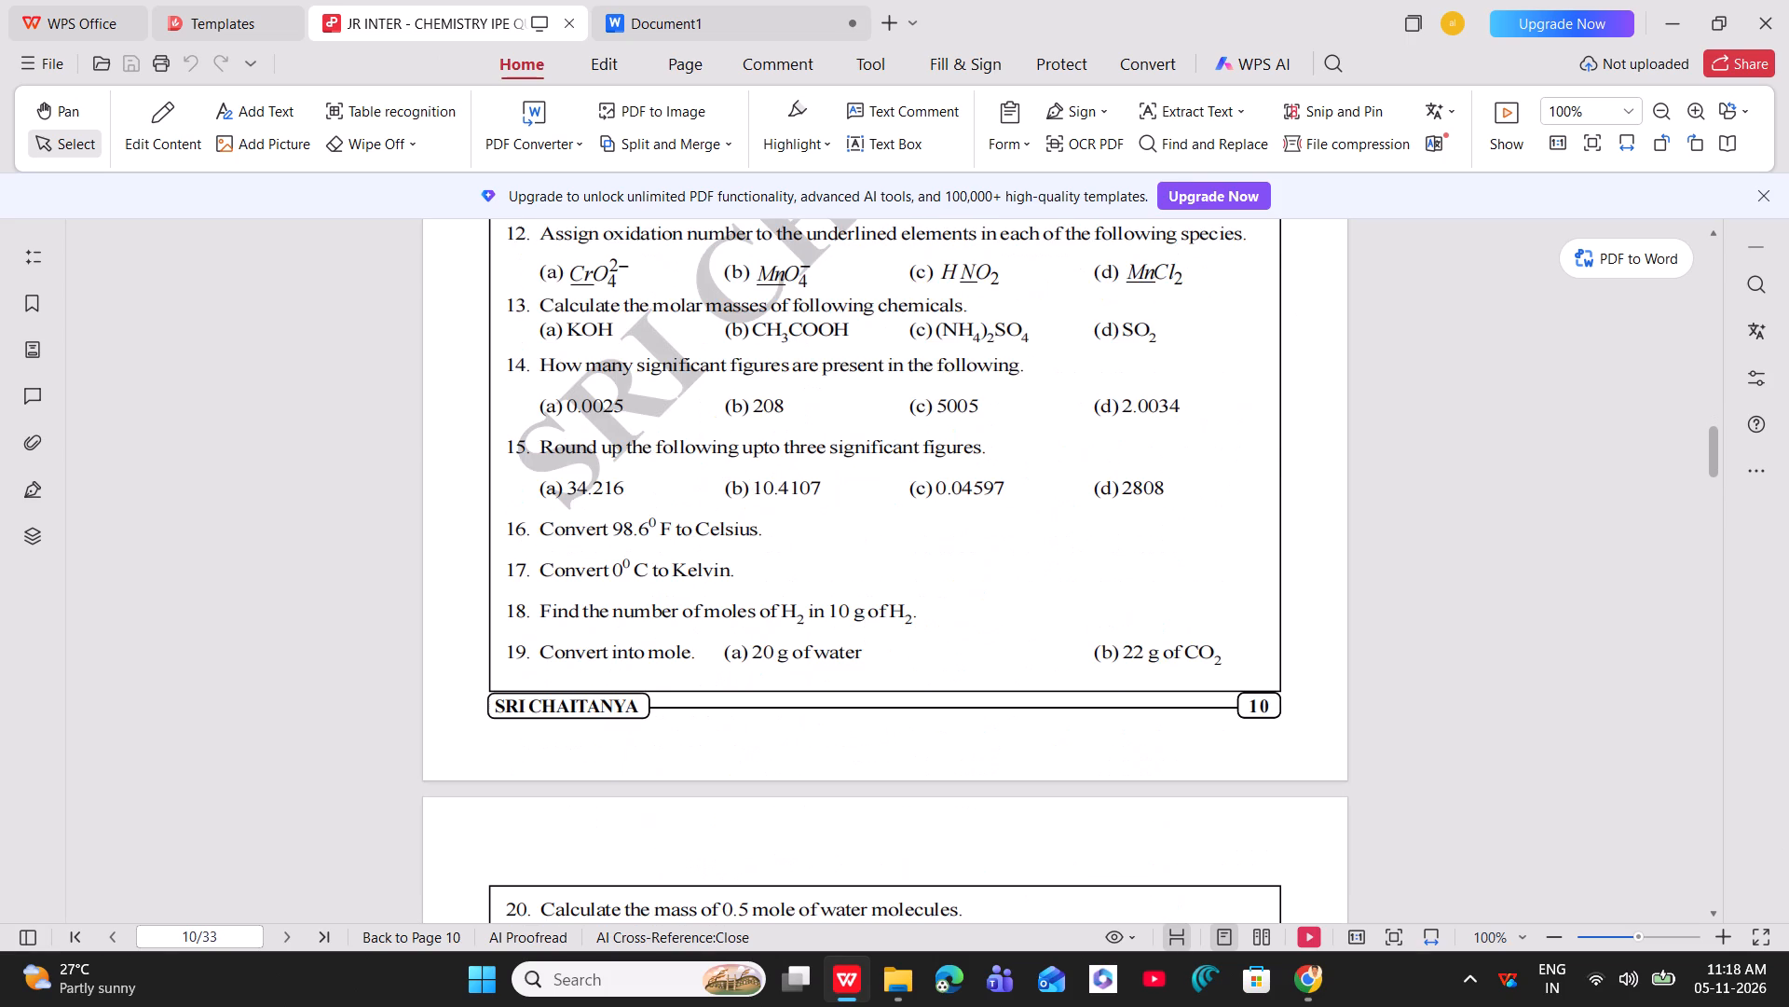
scroll(728, 639, down, 6)
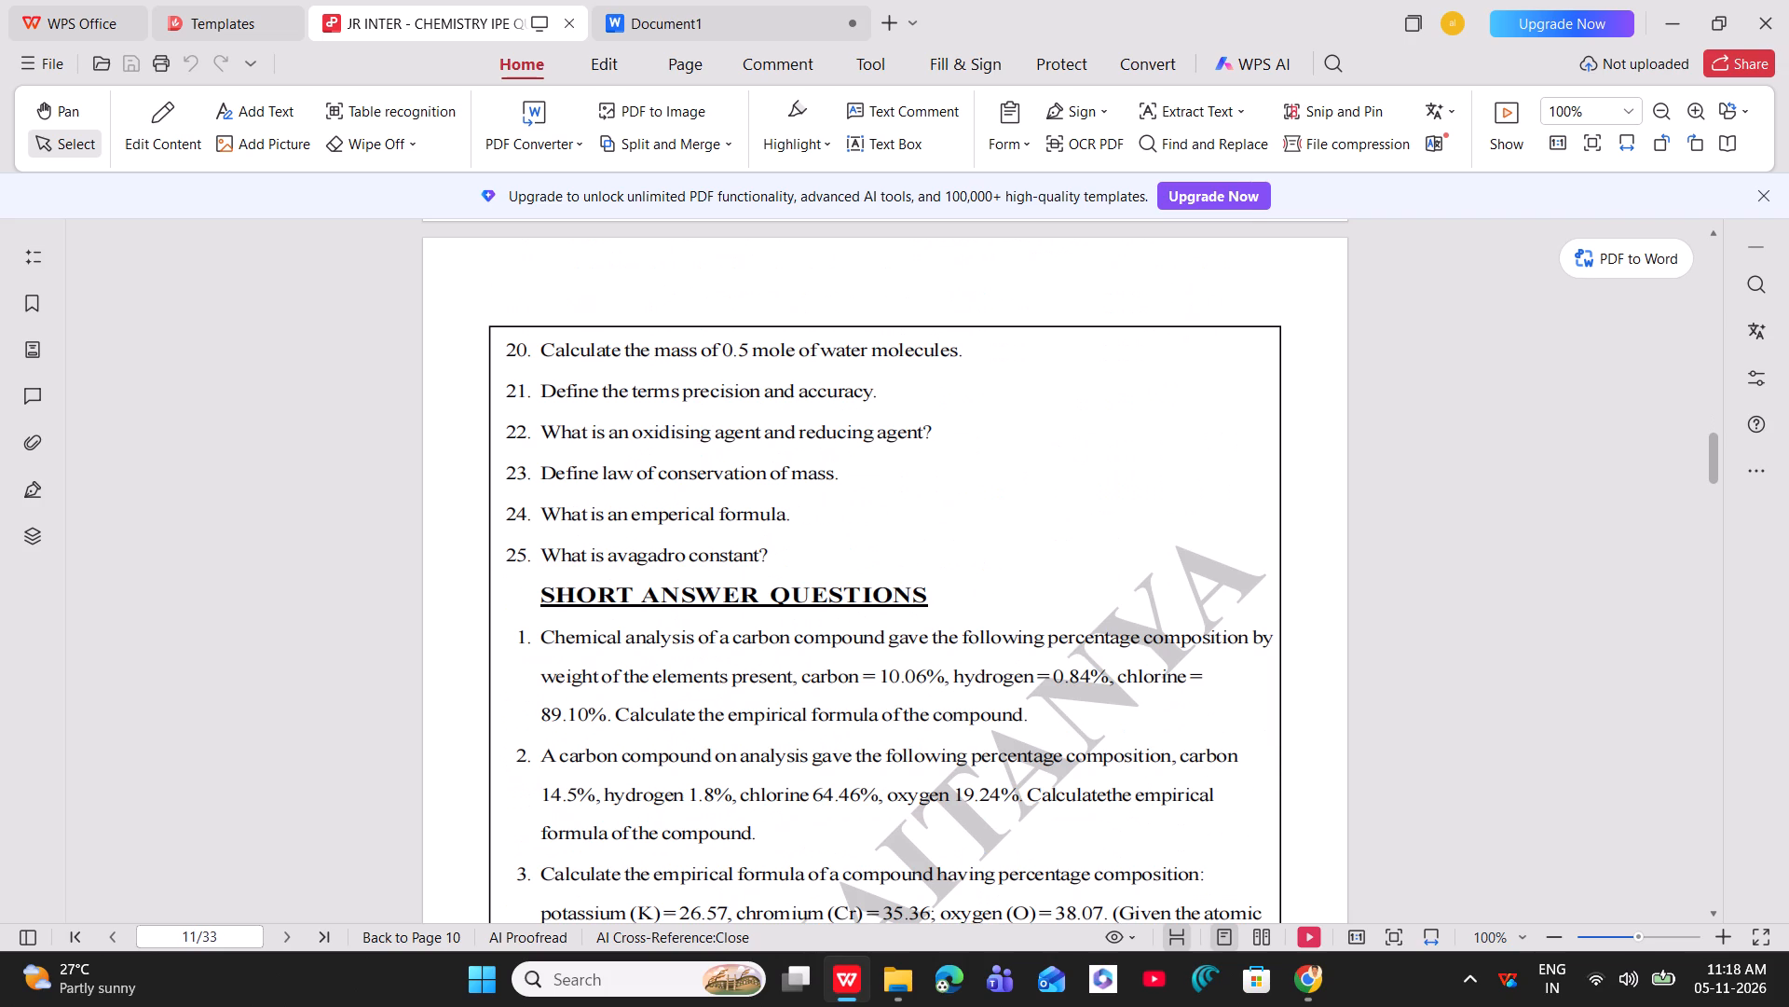
scroll(728, 637, down, 7)
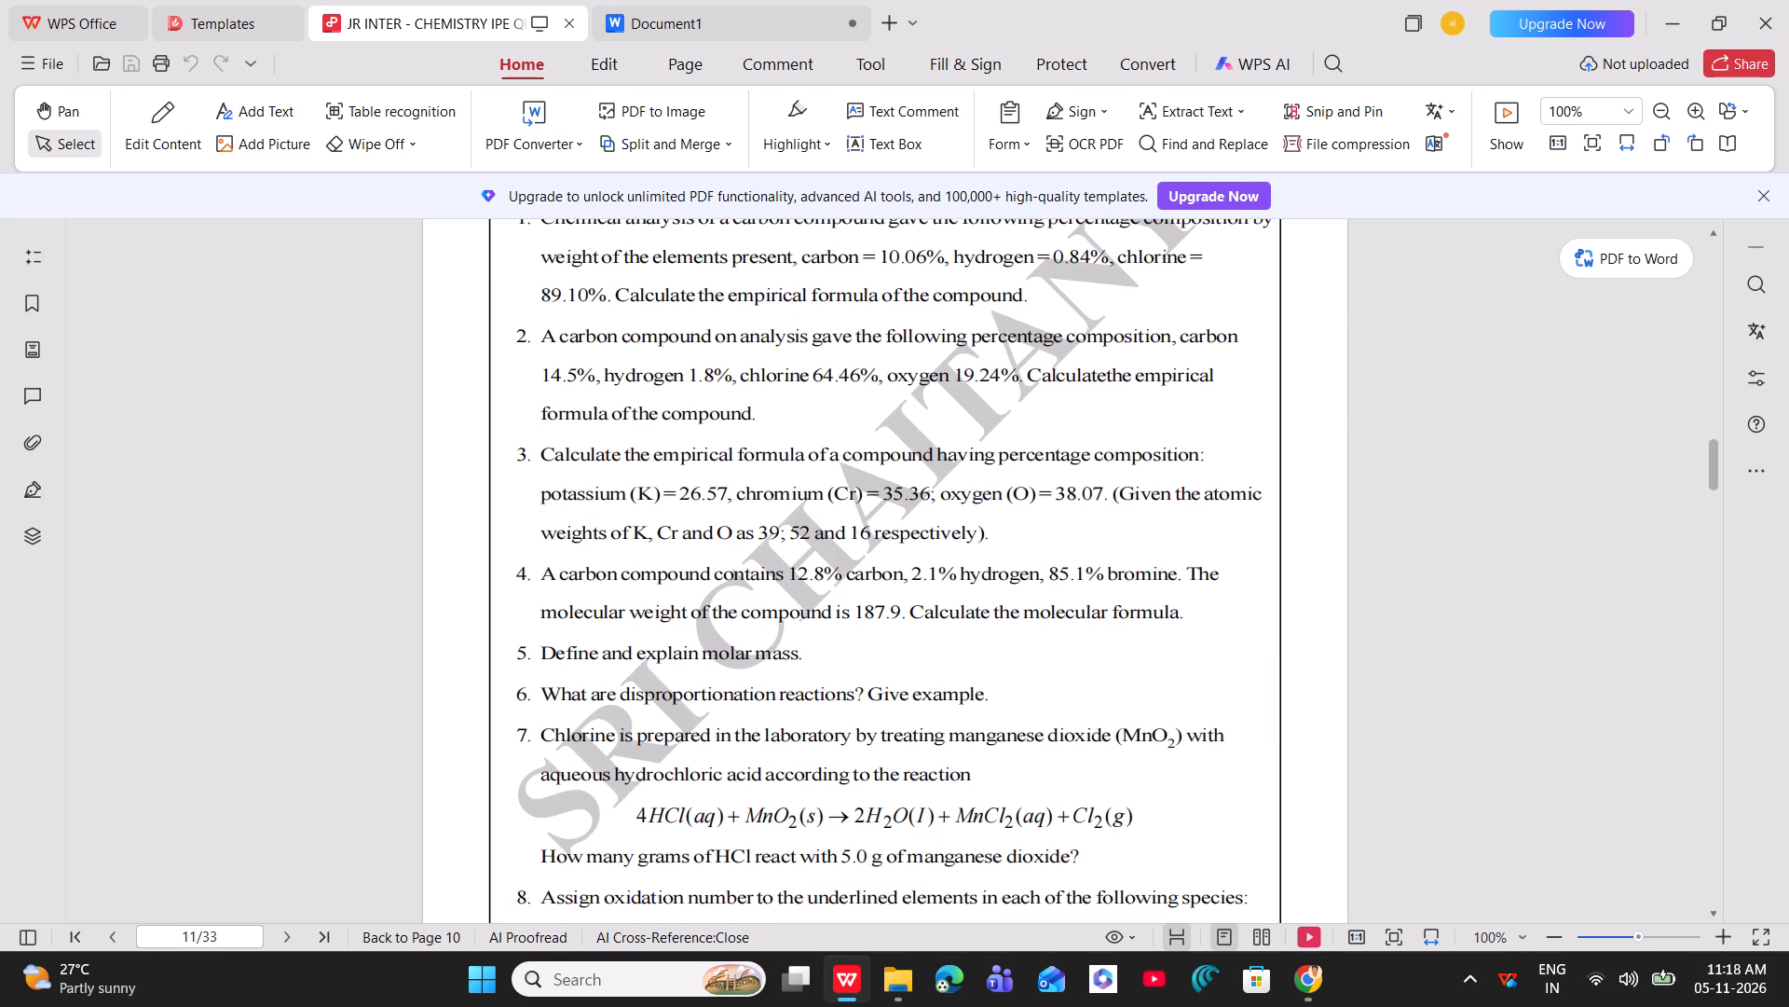
scroll(728, 637, left, 4)
scroll(728, 637, down, 5)
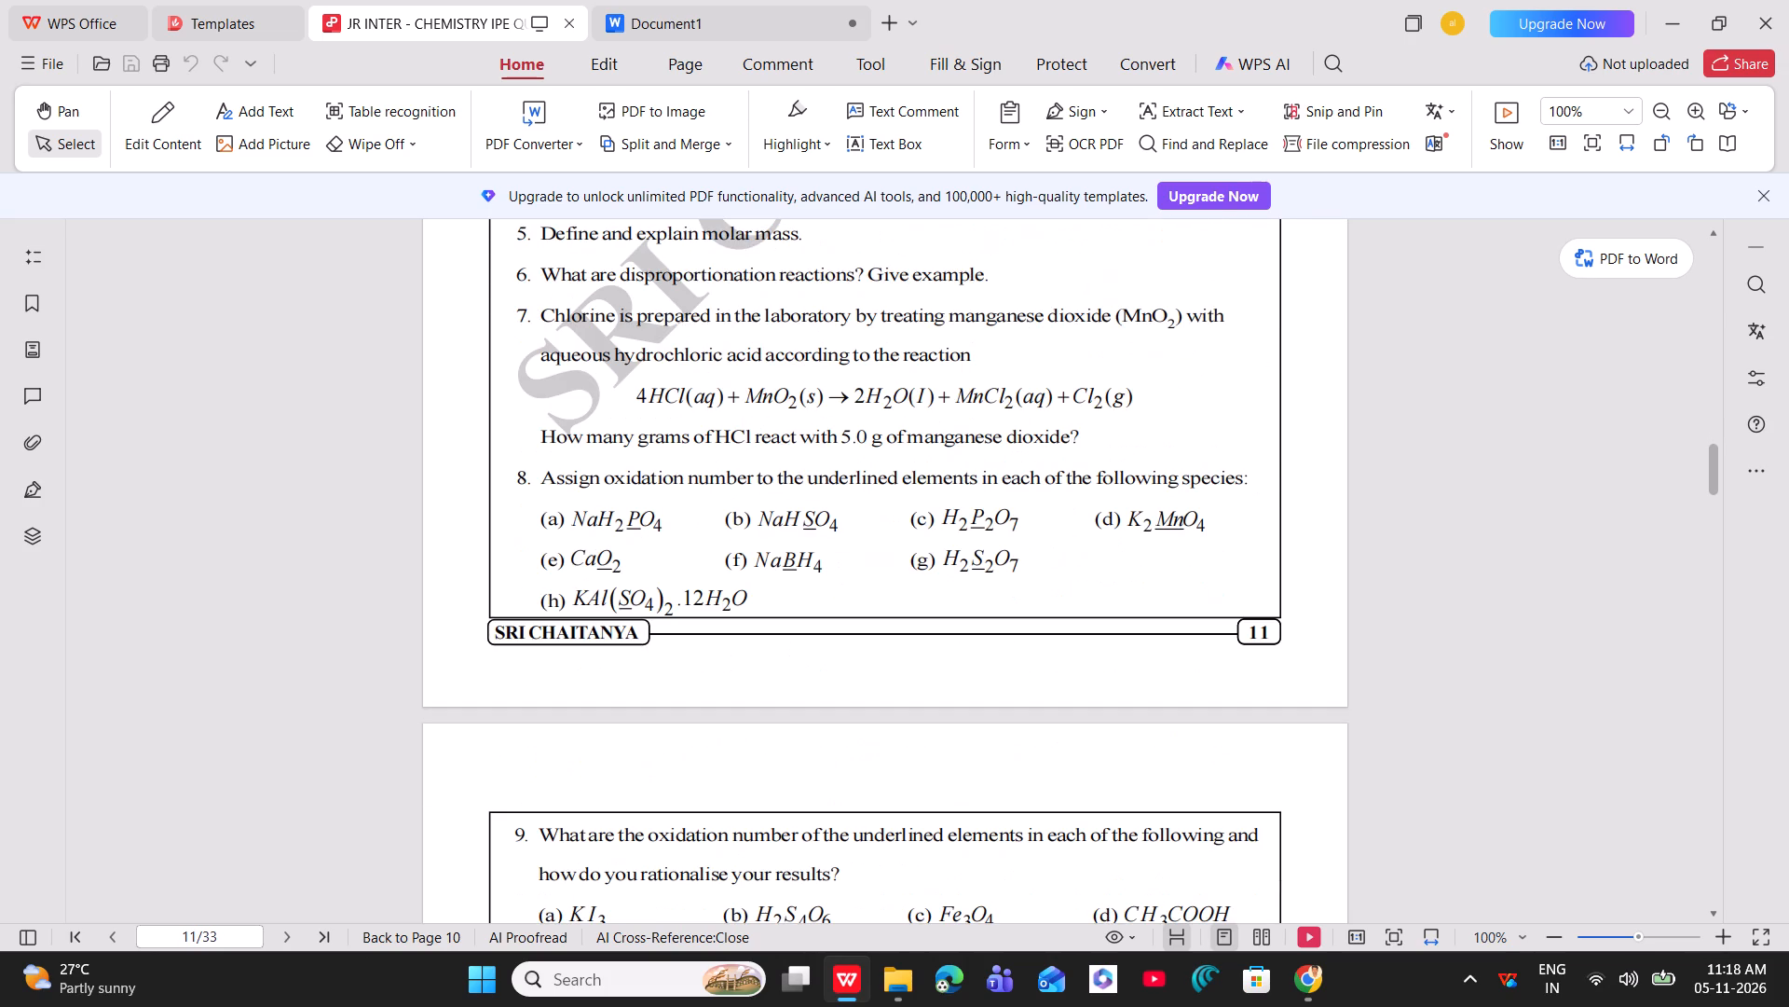
scroll(728, 637, down, 6)
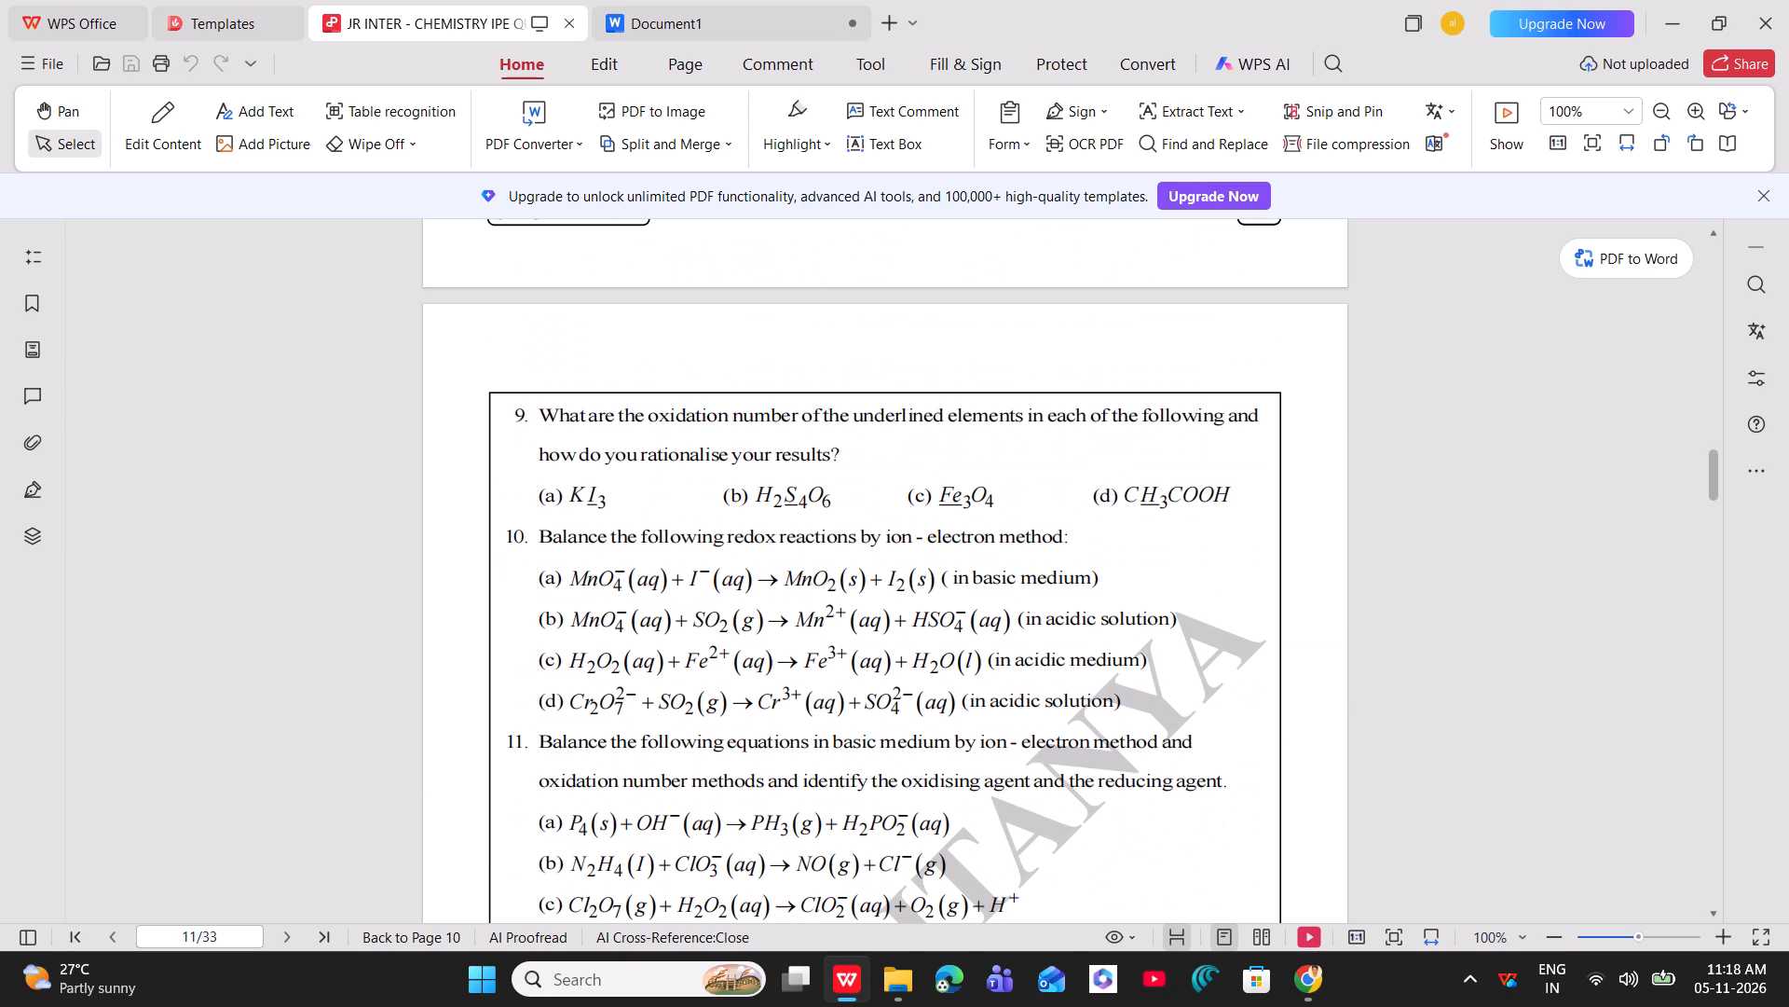
scroll(728, 637, down, 5)
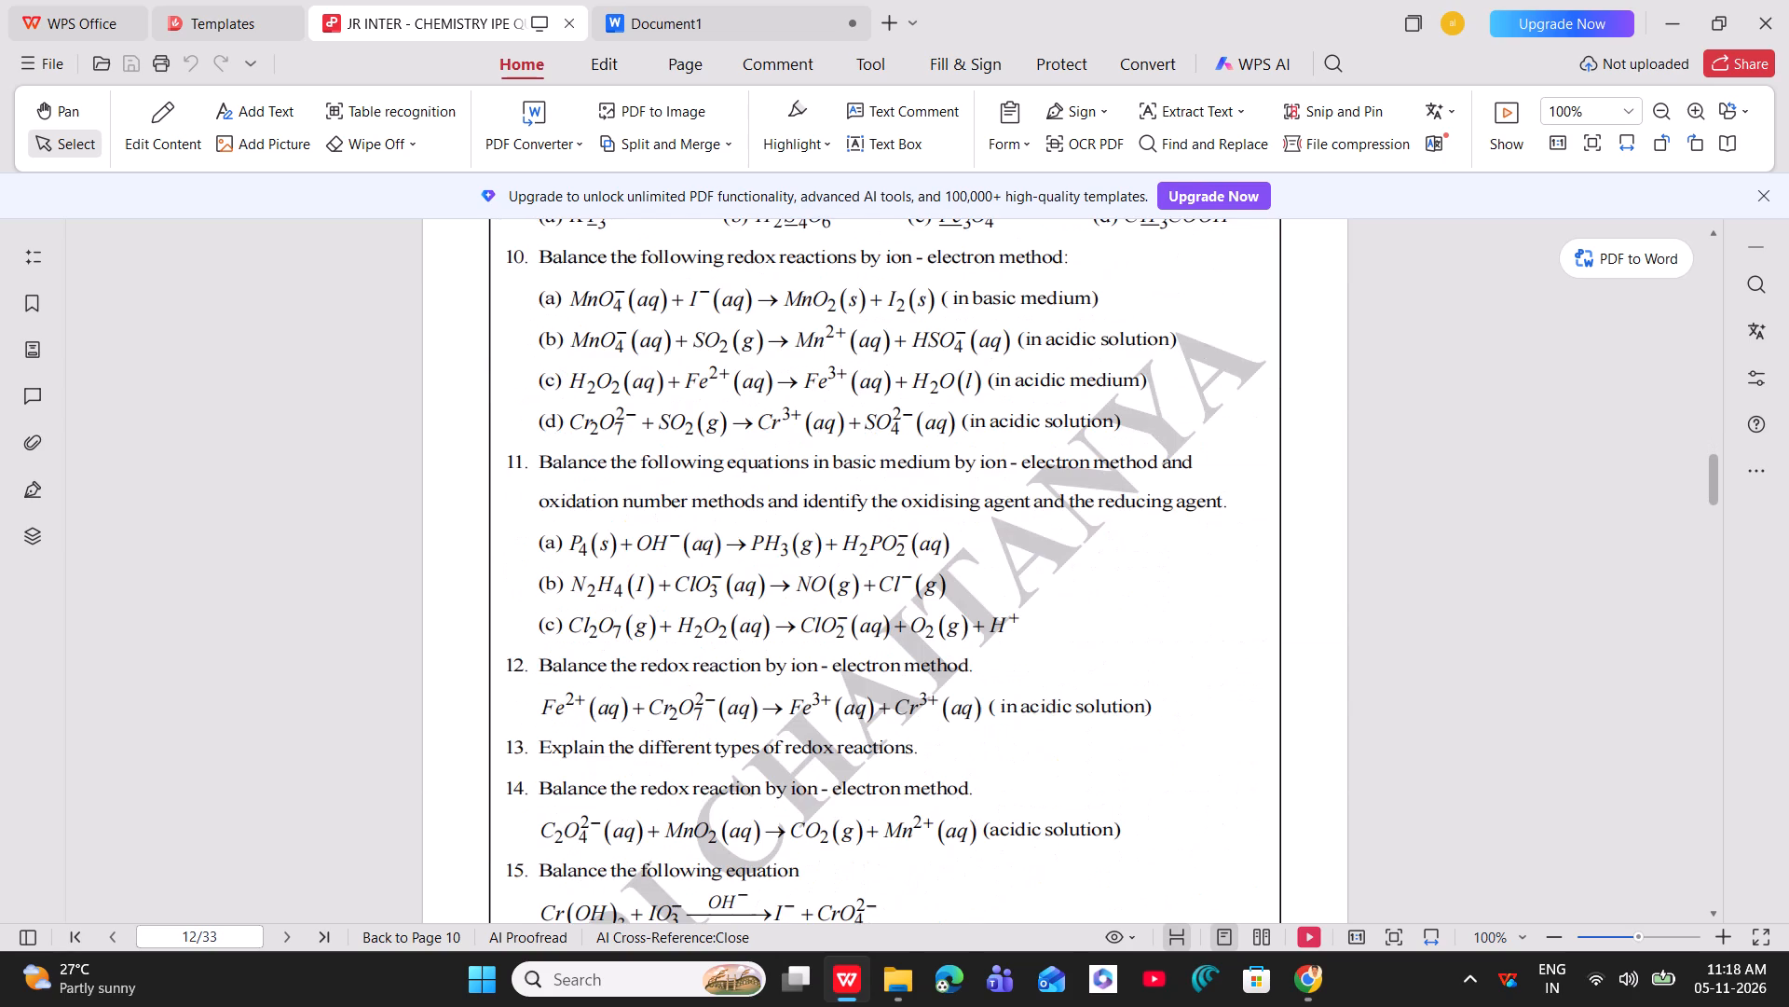
scroll(728, 637, down, 7)
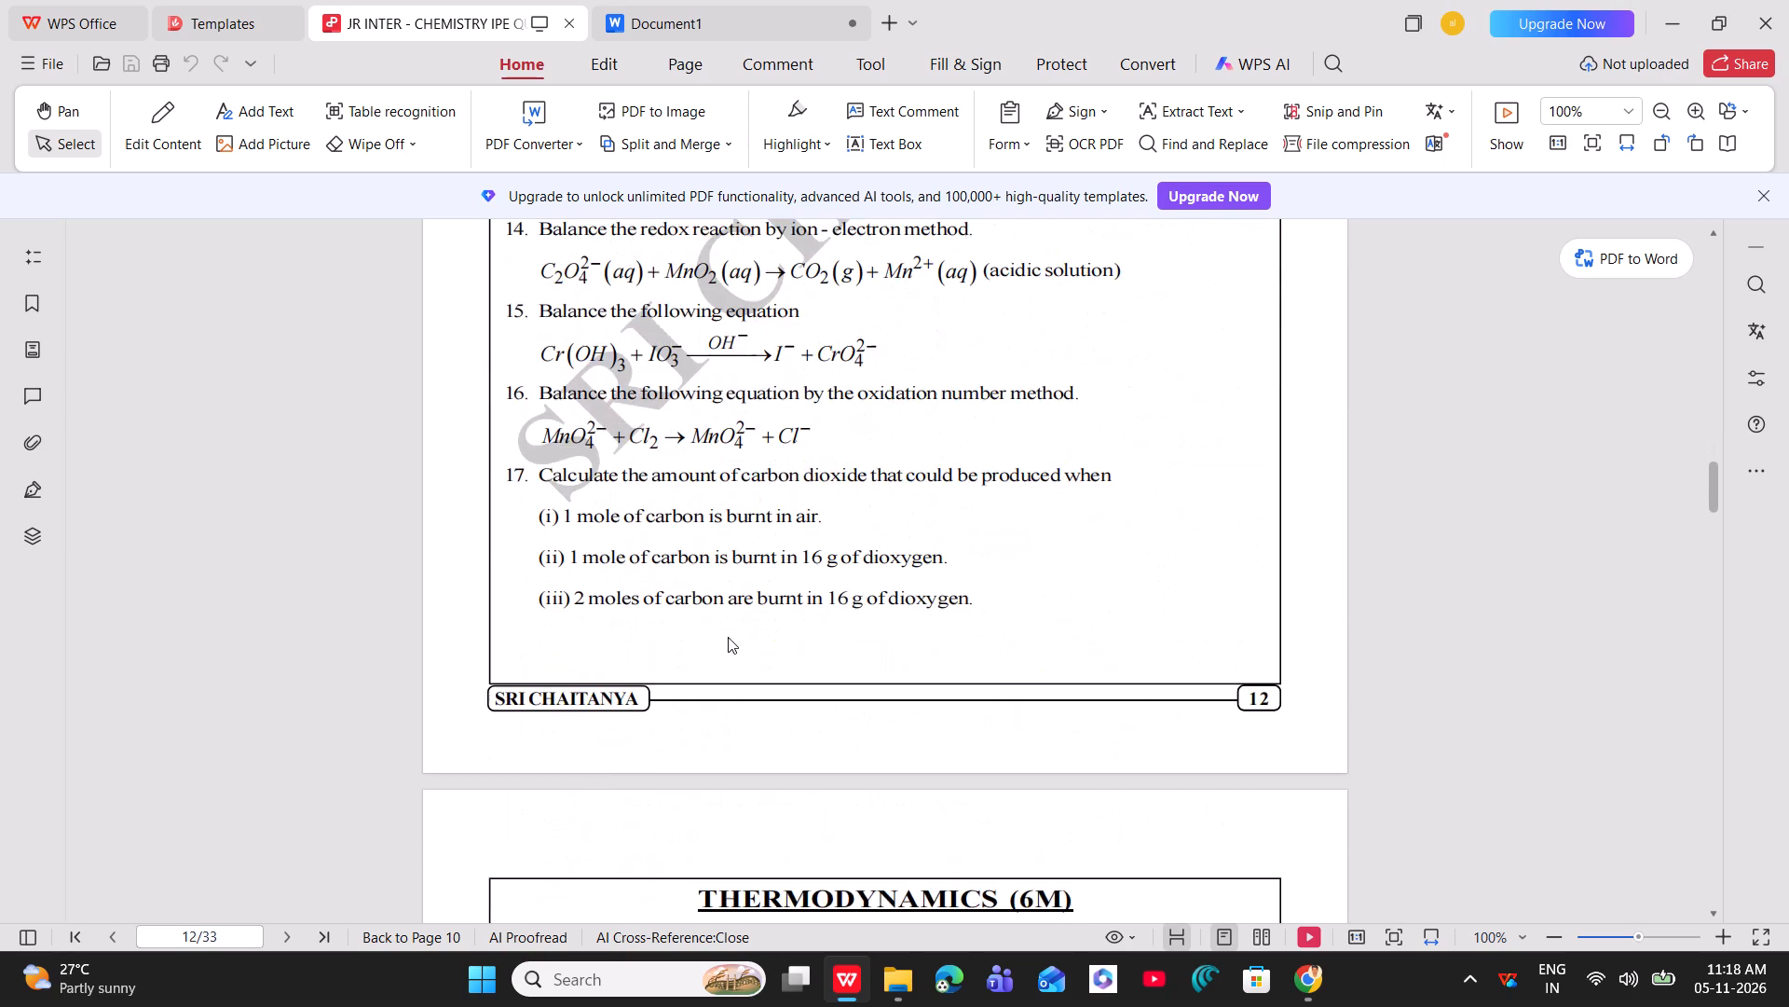
scroll(728, 637, up, 8)
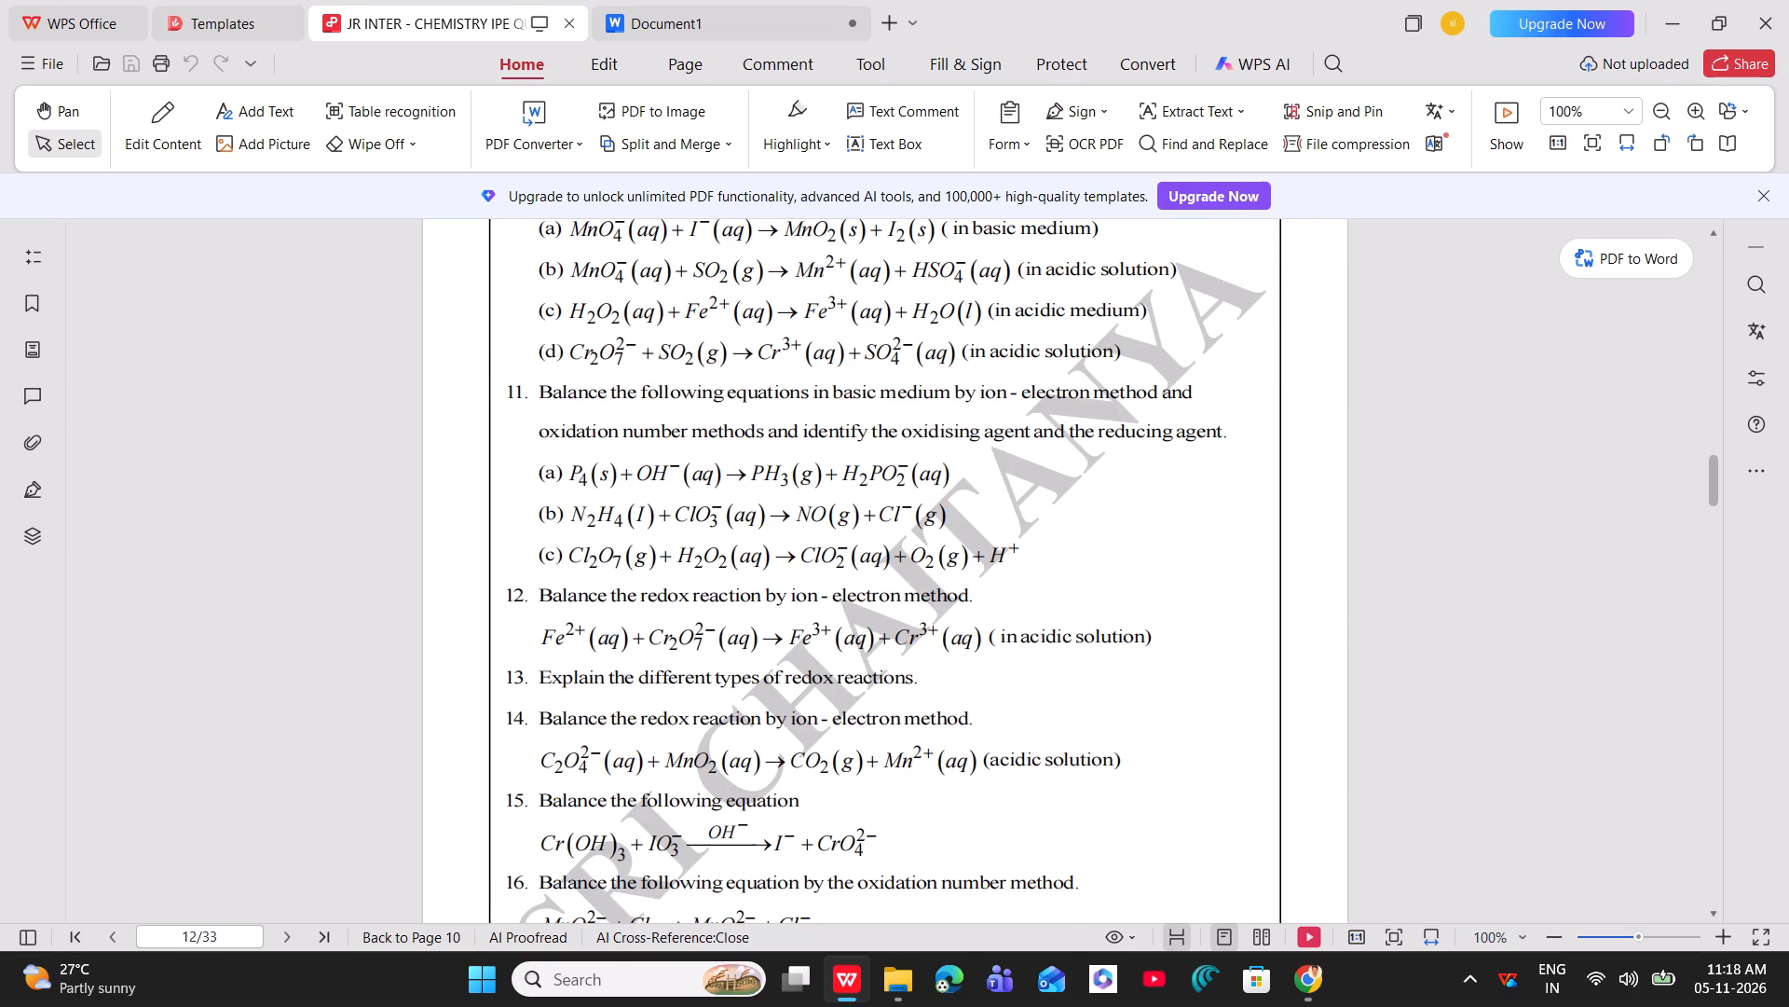
scroll(728, 637, down, 7)
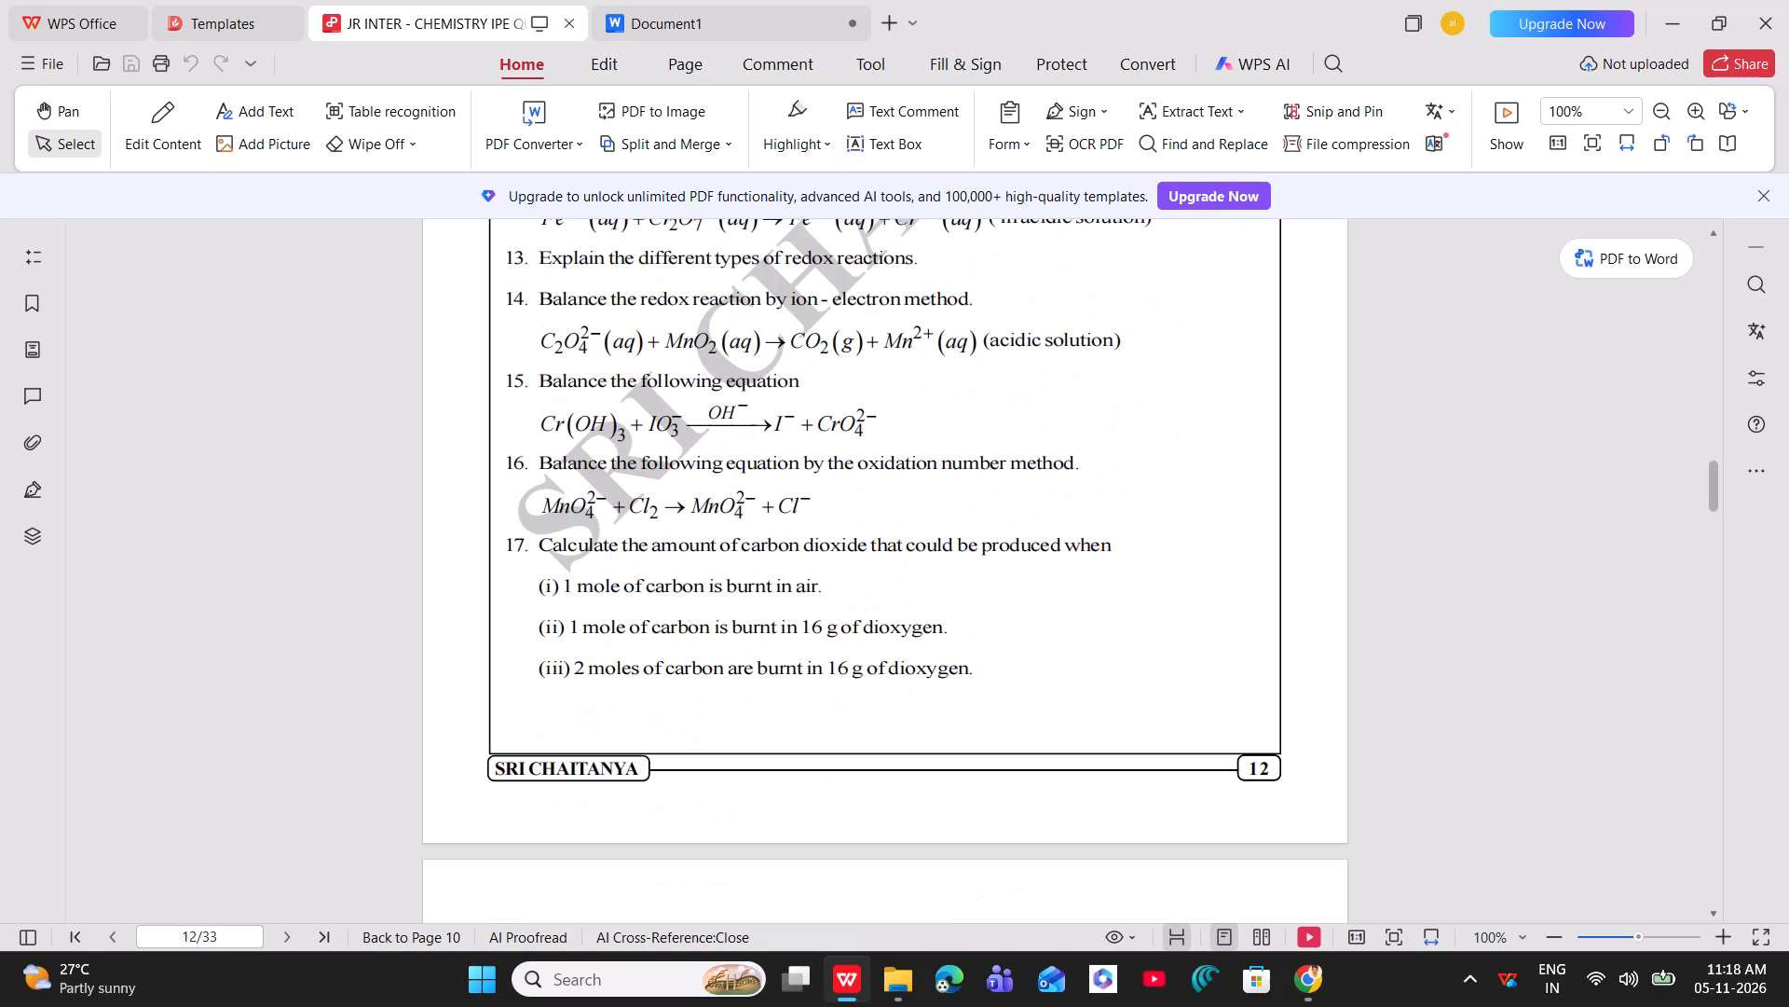
scroll(728, 637, down, 6)
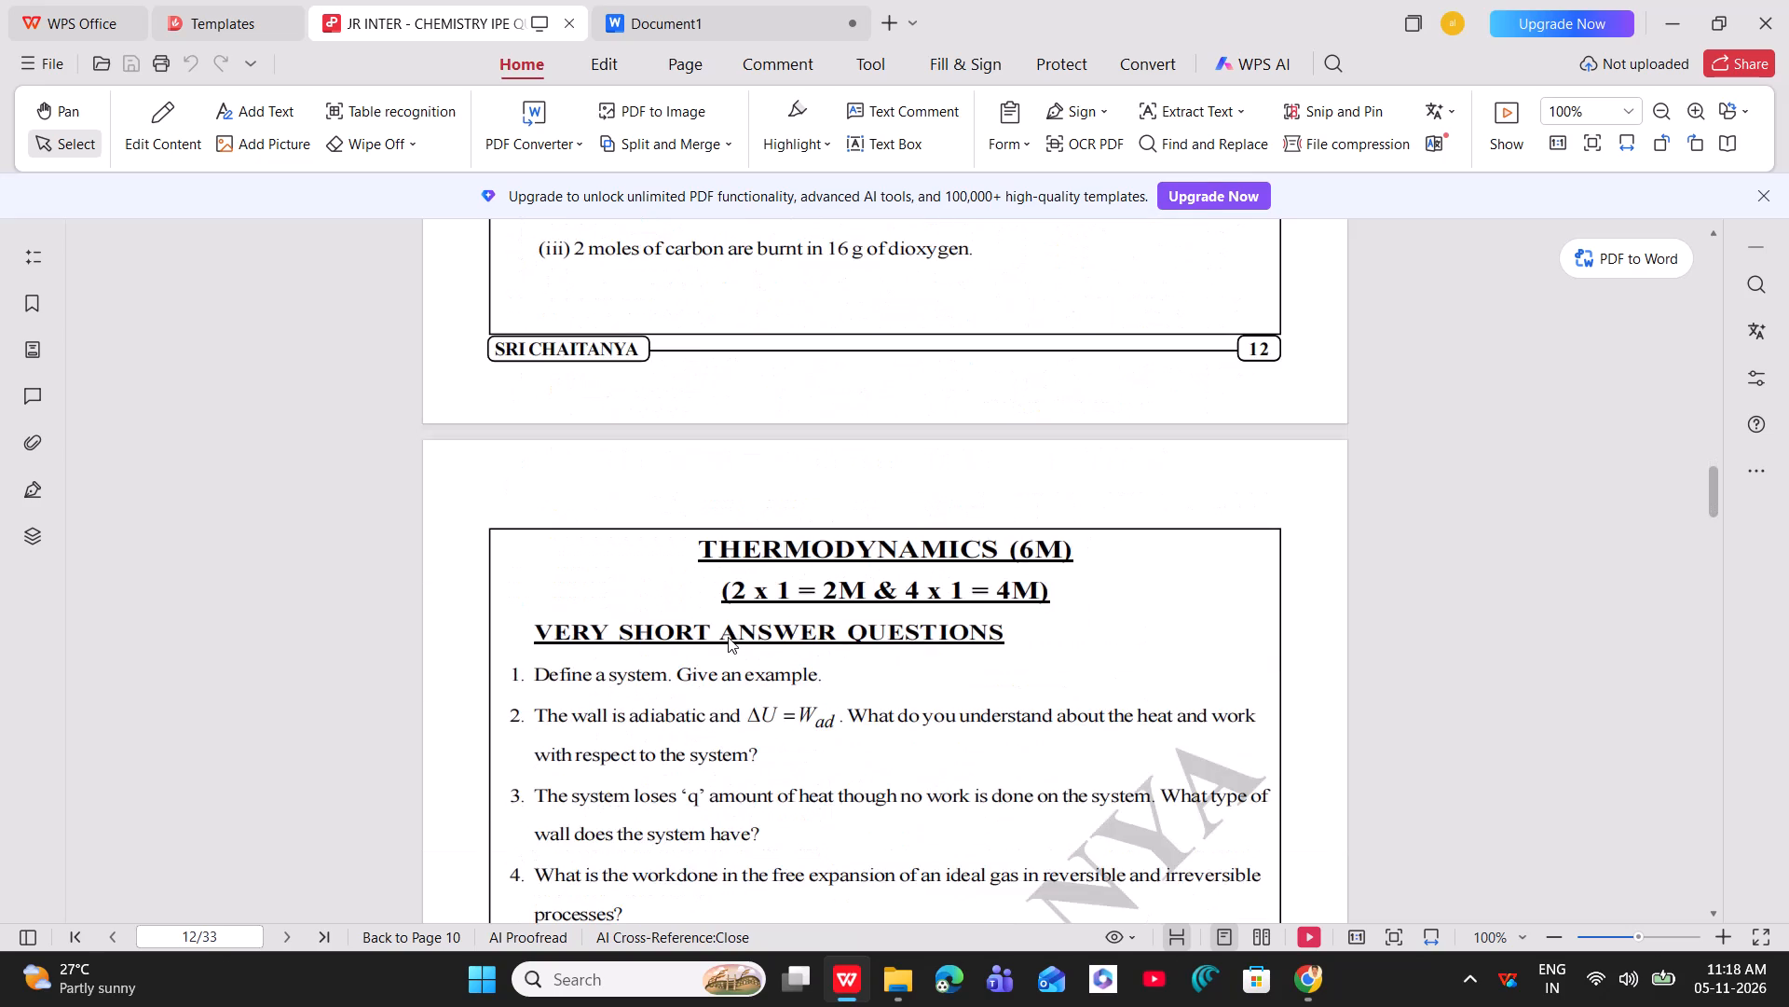
scroll(728, 637, down, 7)
scroll(728, 637, up, 11)
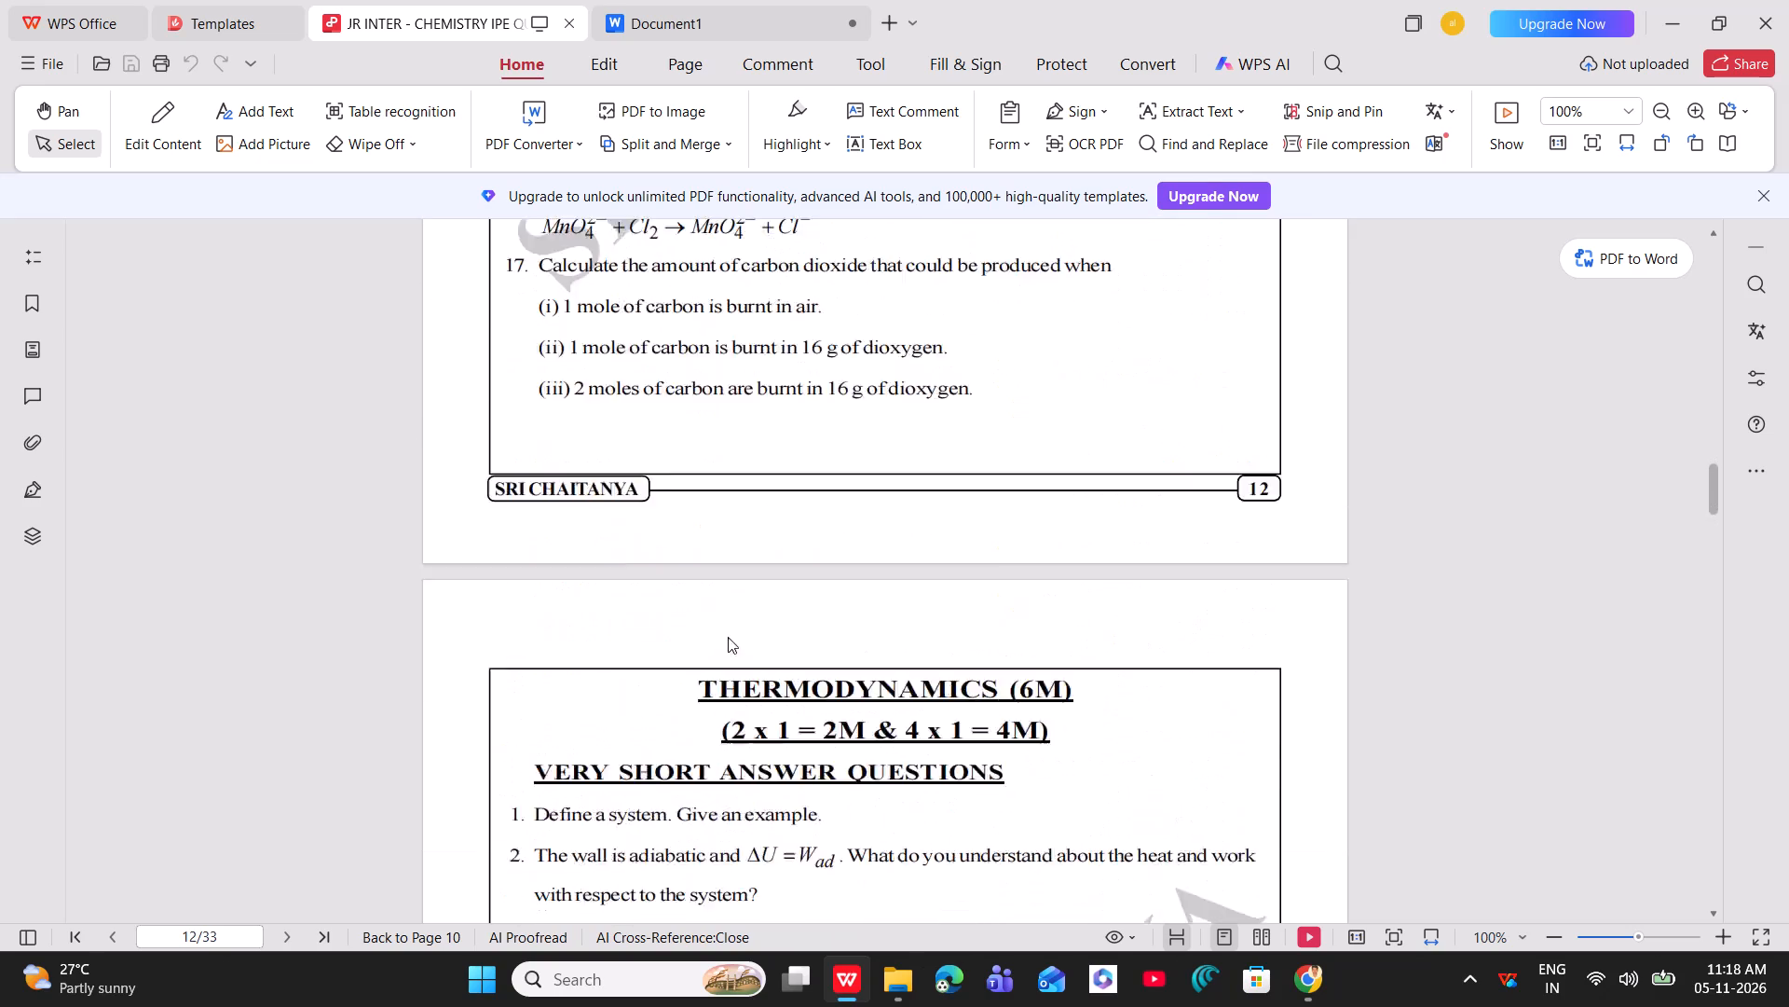
scroll(728, 637, up, 14)
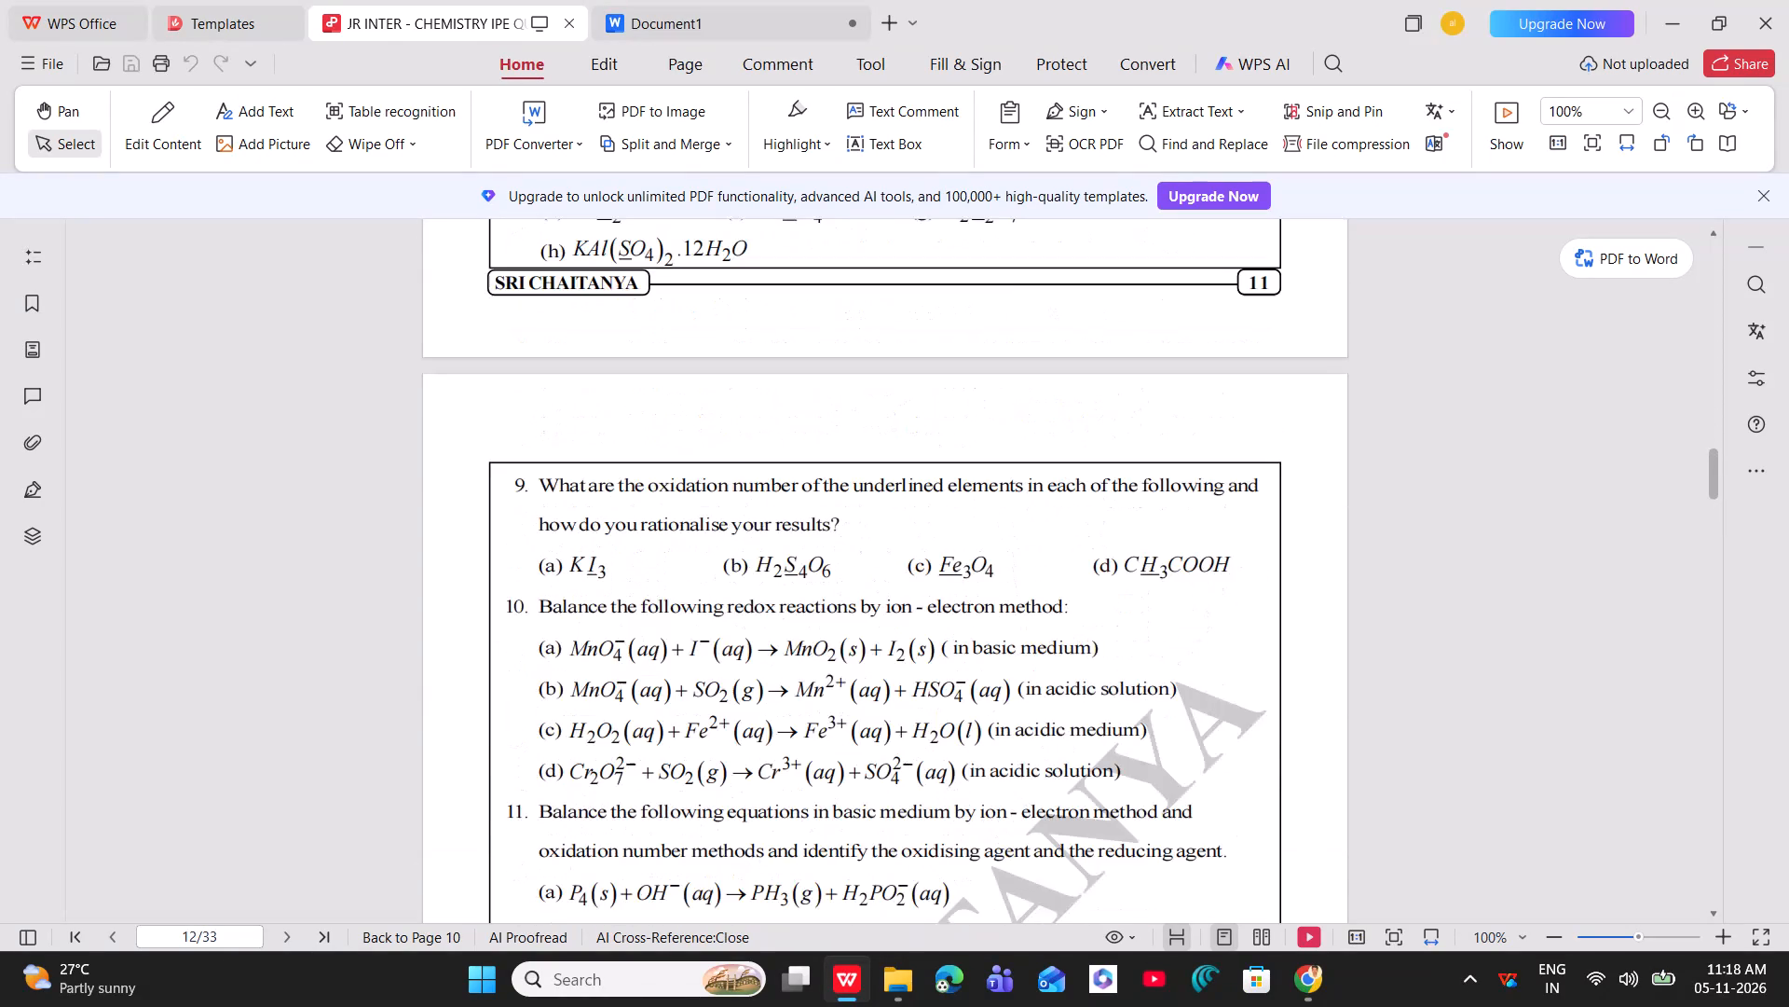